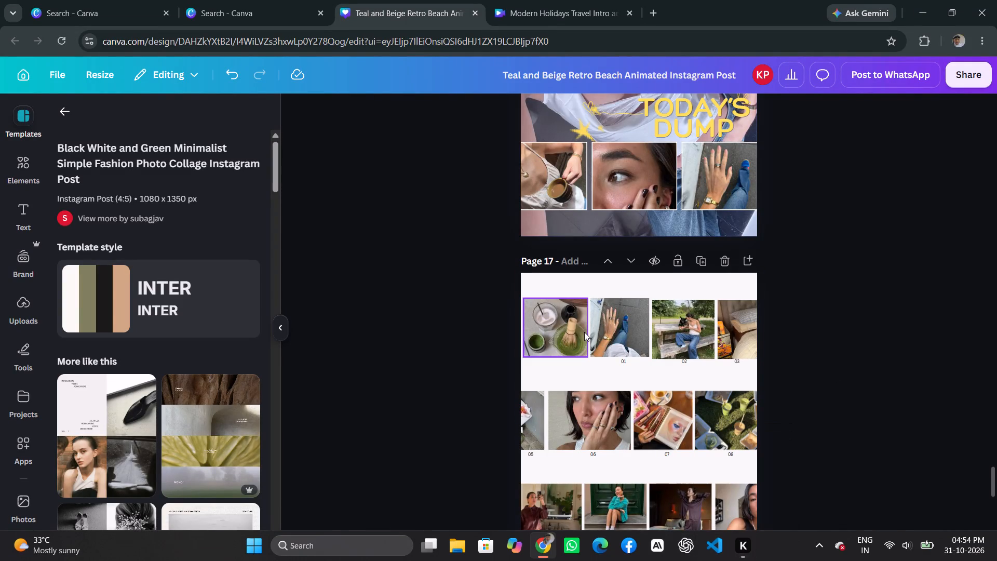
Move the photo of the seated woman in a black blazer from page 18 onto the lower photo rows of page 17.
scroll(584, 332, "down", 6)
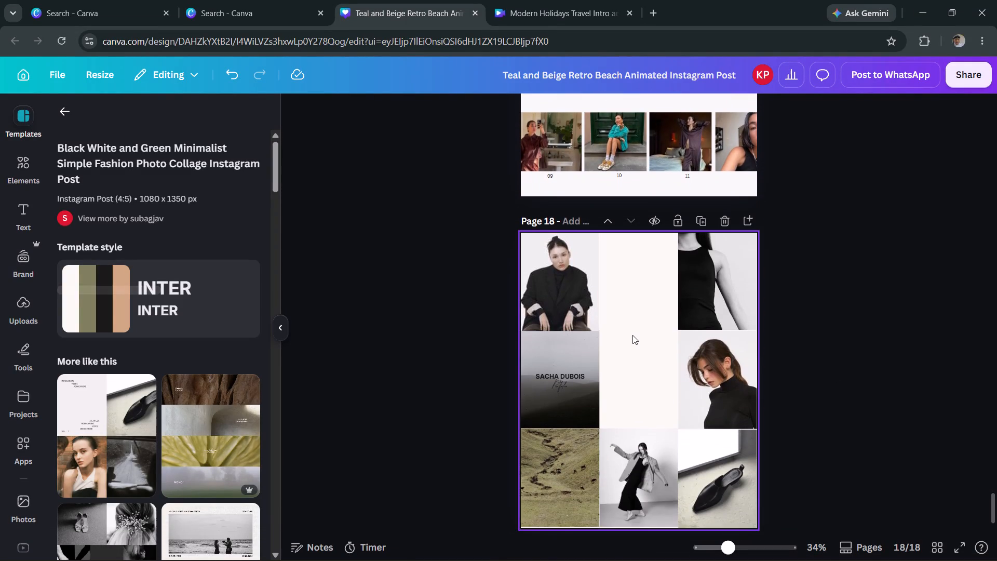
scroll(632, 335, "down", 7)
scroll(642, 286, "up", 2)
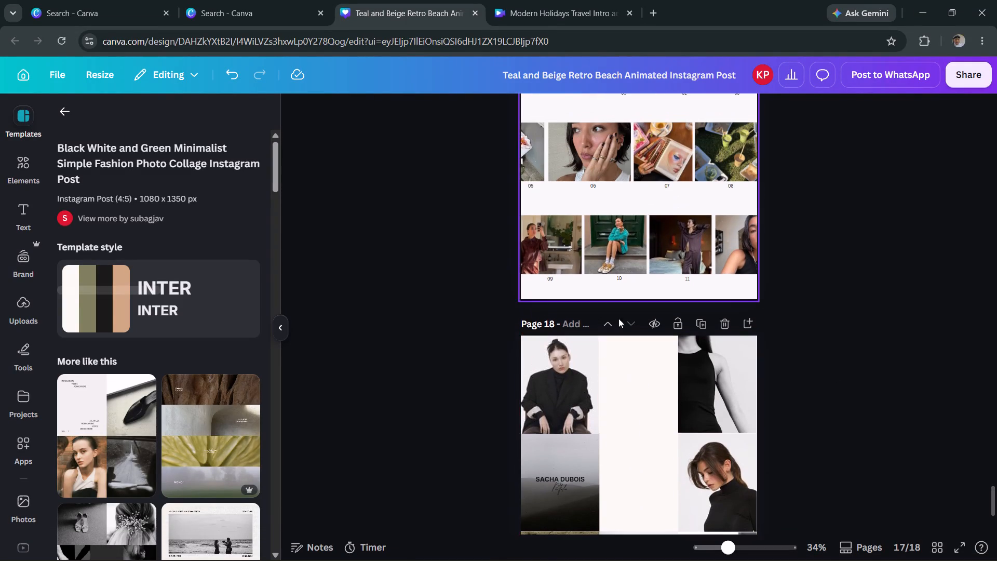
left_click_drag(584, 376, 642, 198)
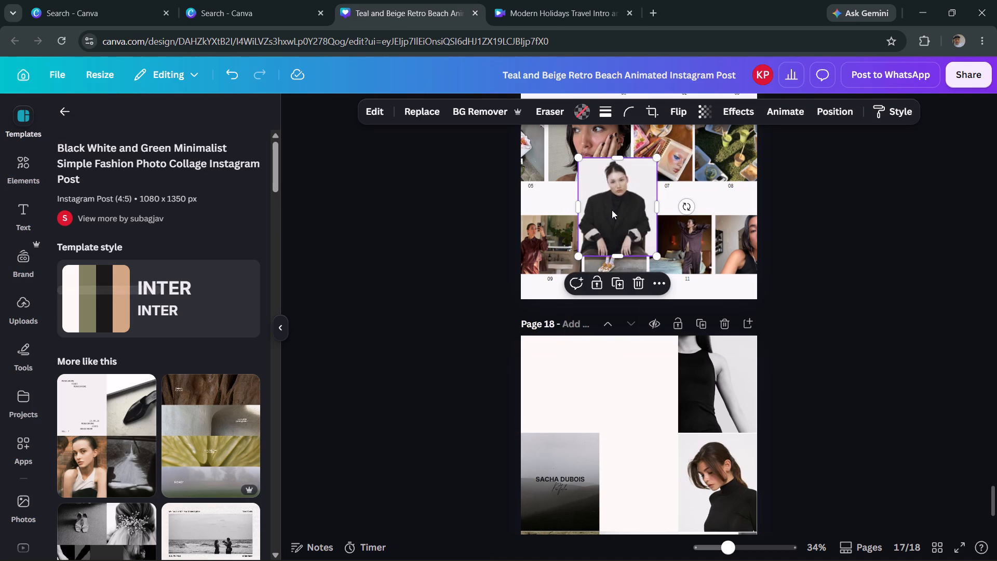
Move the maroon-outfit mirror selfie from page 17 into the vacated top-left corner of page 18 and shrink it slightly.
left_click_drag(565, 236, 579, 417)
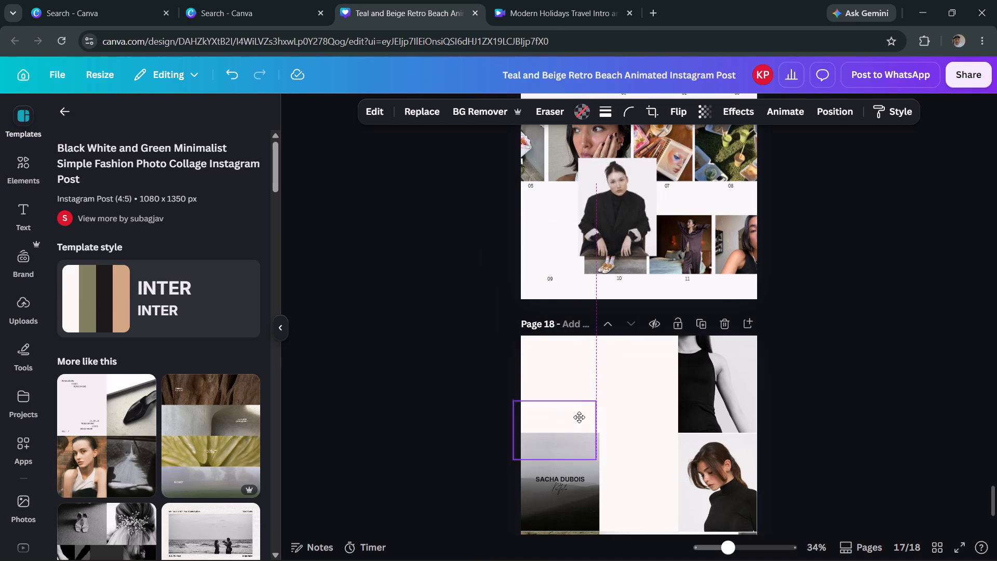
left_click_drag(579, 417, 582, 376)
left_click_drag(583, 372, 590, 353)
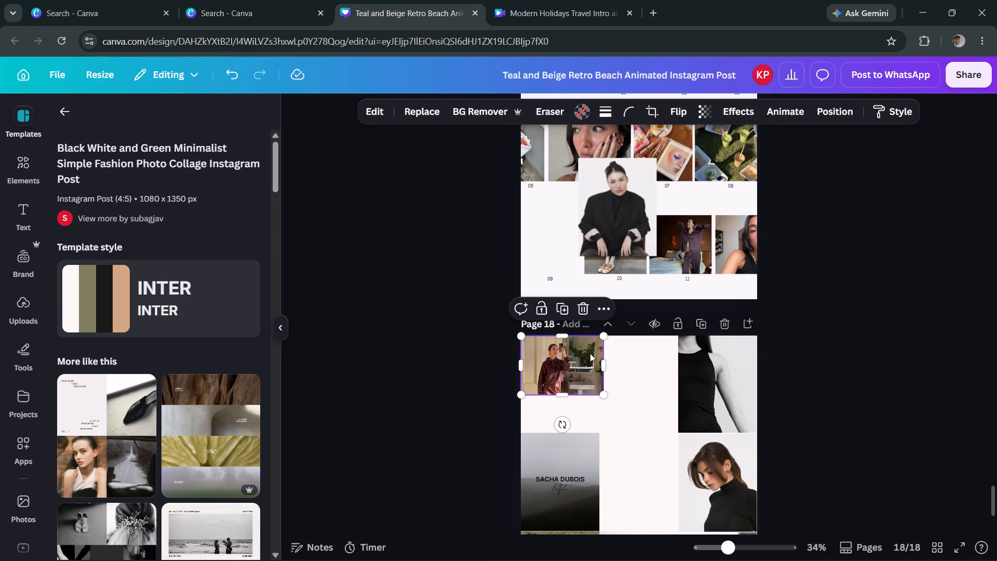
left_click(606, 392)
left_click_drag(604, 396, 599, 392)
Shrink the mirror selfie, black-top torso and turtleneck portrait photos and line them up edge to edge along page 18's top.
left_click_drag(599, 392, 588, 386)
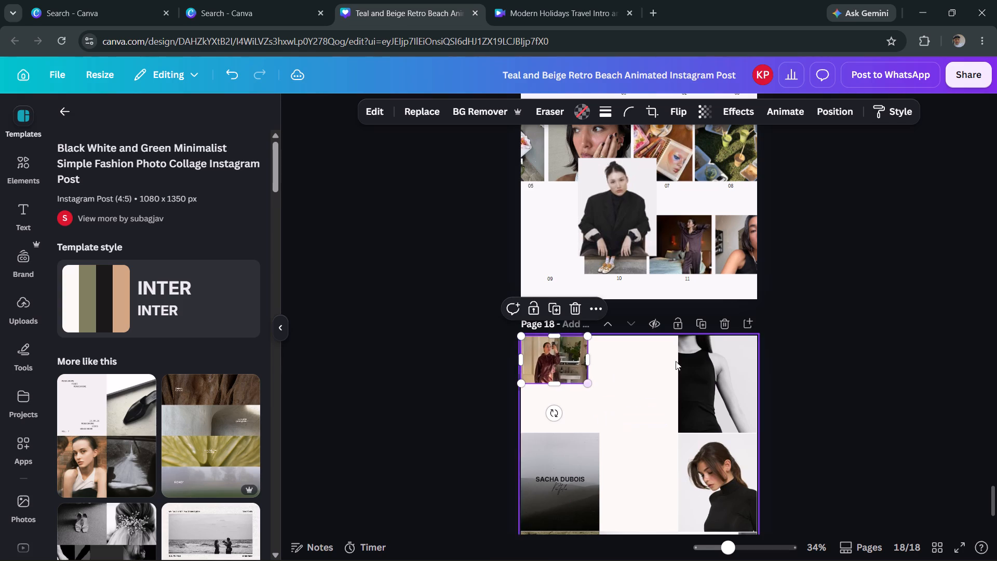
left_click_drag(682, 366, 597, 368)
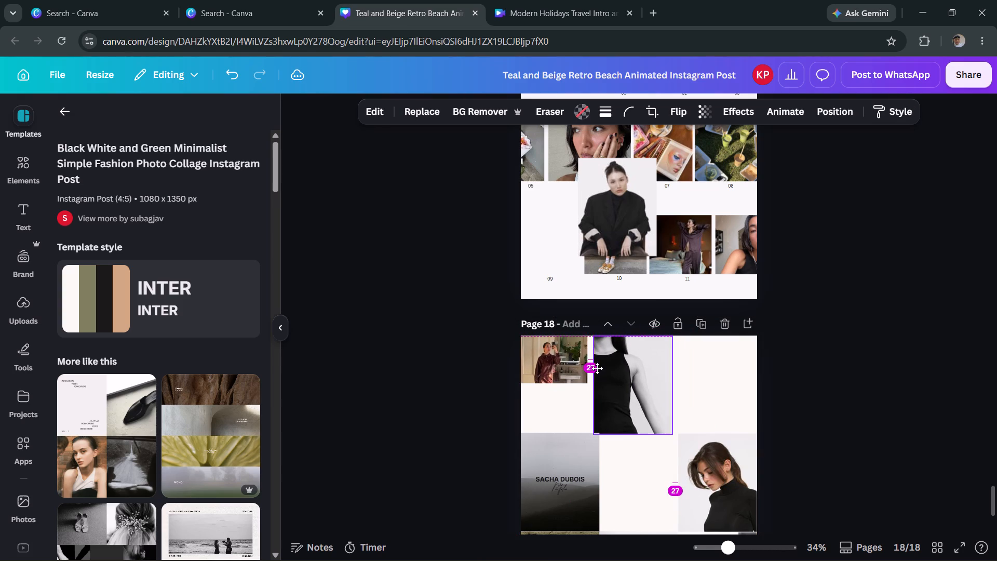
left_click_drag(597, 368, 591, 370)
left_click_drag(665, 431, 629, 373)
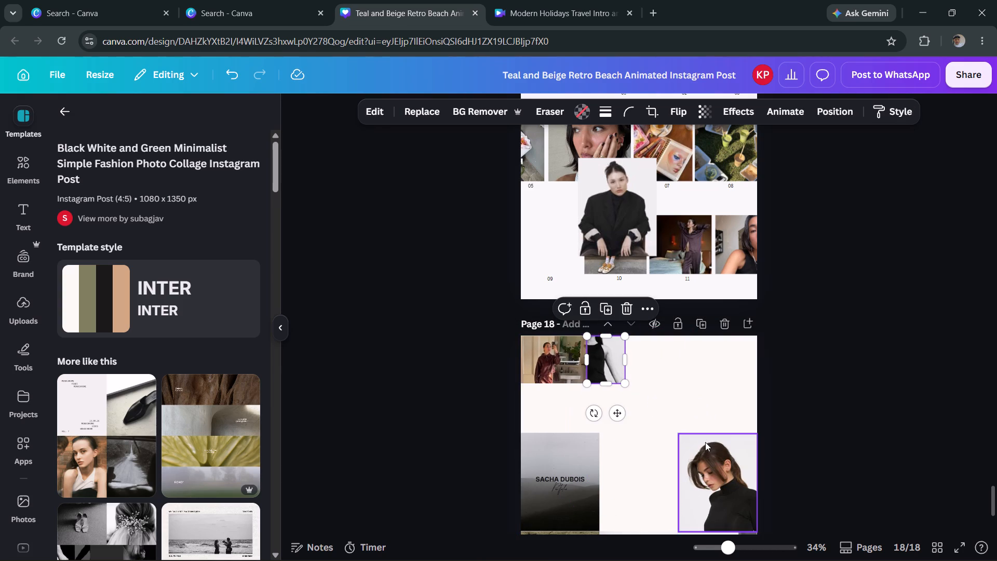
left_click_drag(703, 463, 652, 367)
left_click_drag(703, 436, 690, 423)
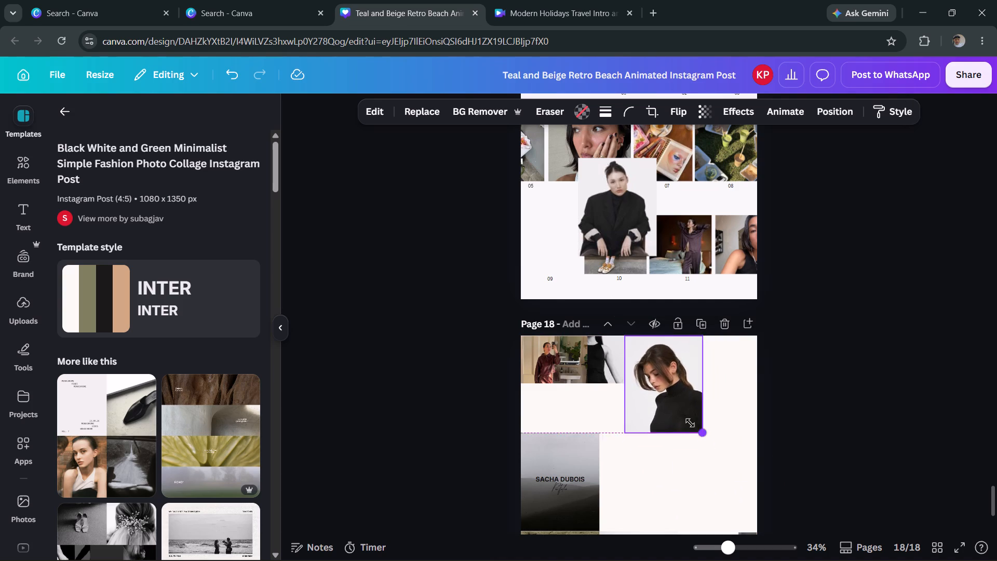
left_click_drag(690, 423, 670, 382)
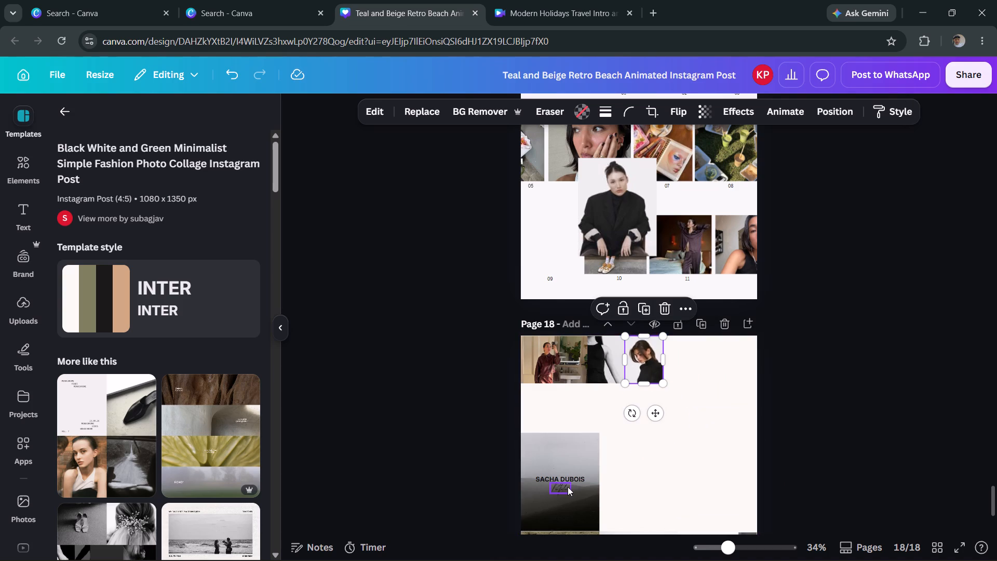
Move the script text off the misty landscape photo to the top of page 18, just right of the turtleneck portrait.
left_click_drag(568, 487, 684, 348)
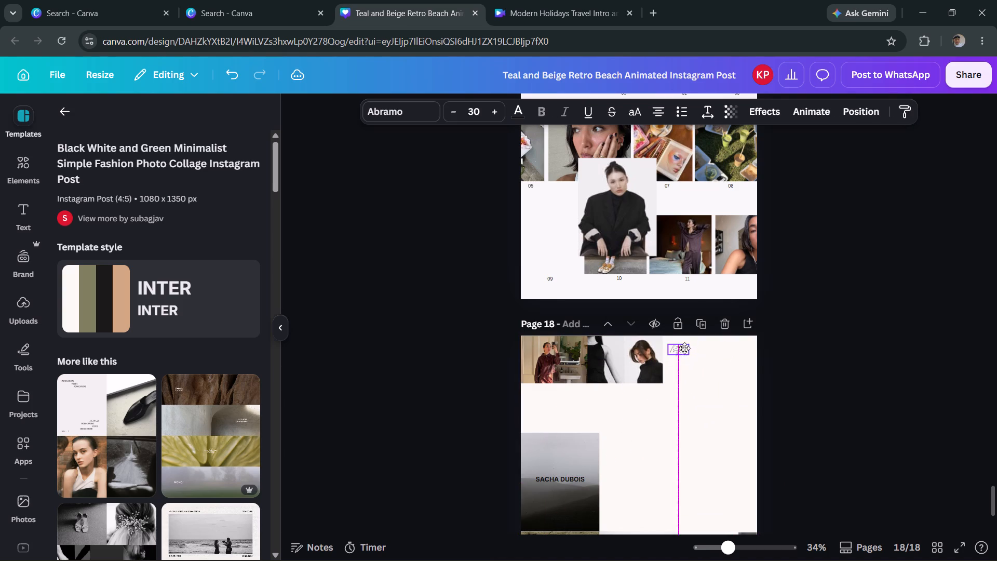
left_click_drag(684, 348, 680, 345)
Add a new blank page after page 18.
scroll(651, 452, "down", 5)
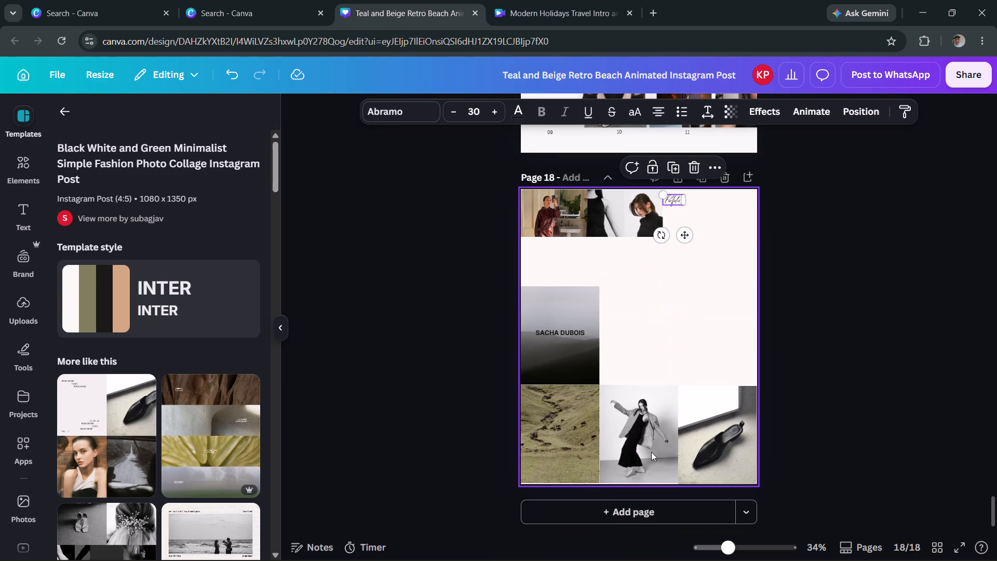
left_click(602, 519)
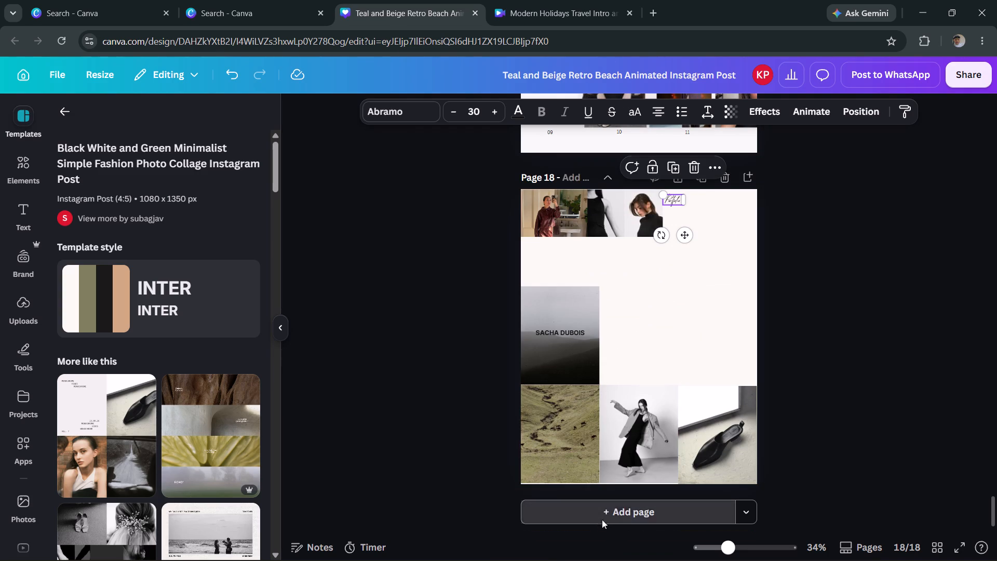
Add the trending hand-with-camera photo cutout to page 19, shrunk to a small size in the page's bottom-left corner.
left_click(27, 164)
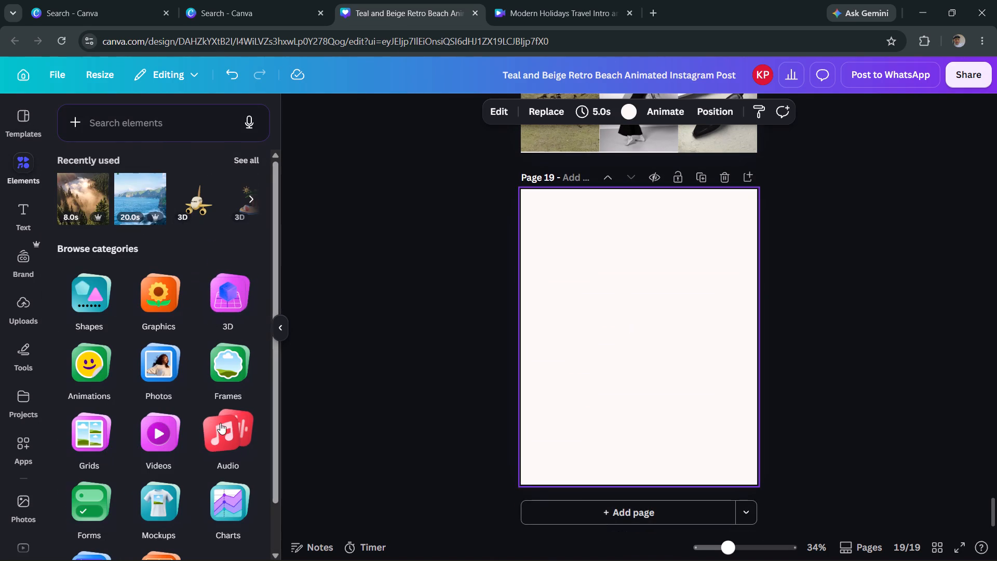
scroll(222, 422, "down", 1)
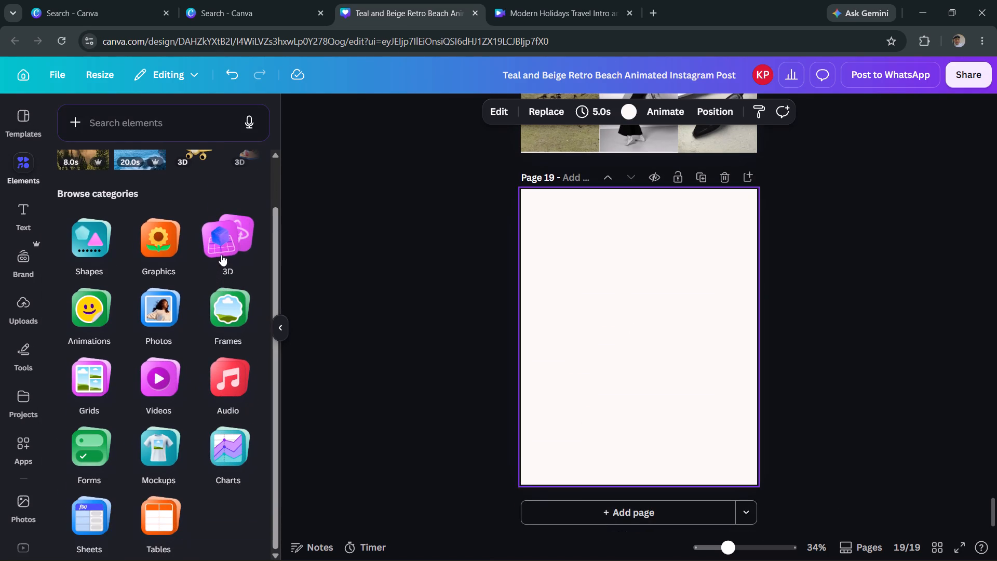
left_click(161, 308)
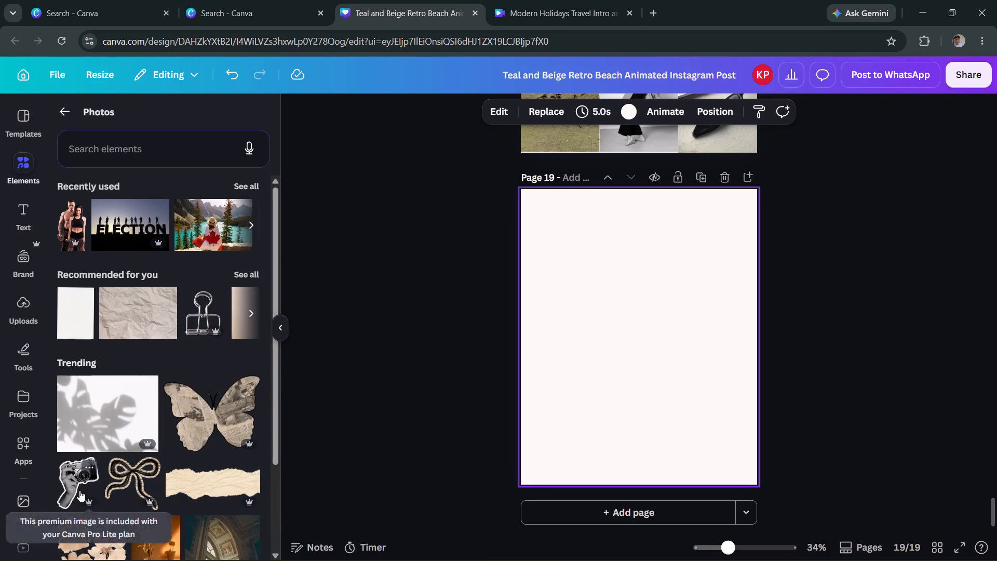
left_click(75, 475)
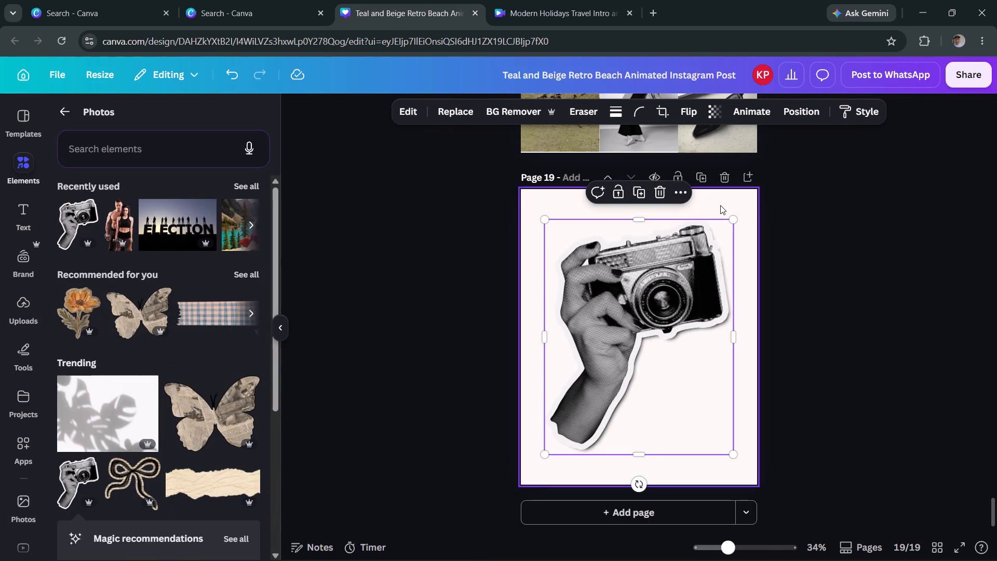
left_click_drag(731, 220, 597, 425)
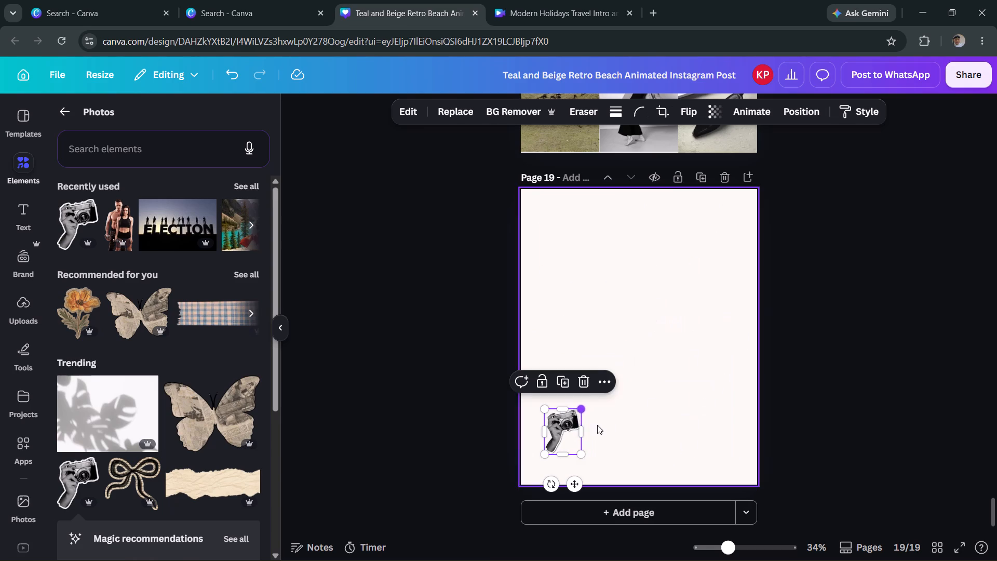
left_click_drag(567, 432, 544, 462)
Add the newspaper butterfly cutout to page 19, shrunk and placed at the bottom edge beside the camera.
left_click(205, 414)
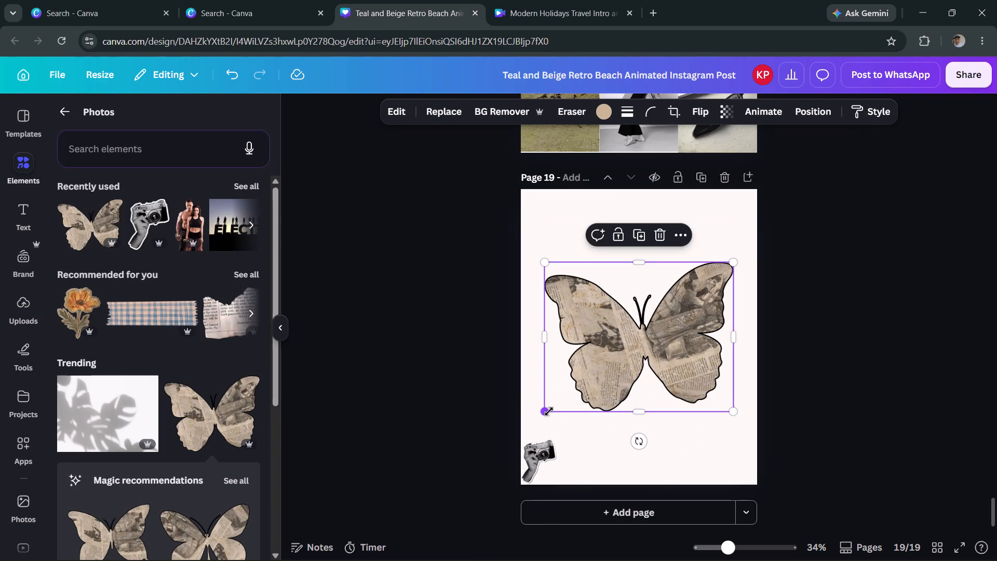
left_click_drag(549, 411, 702, 281)
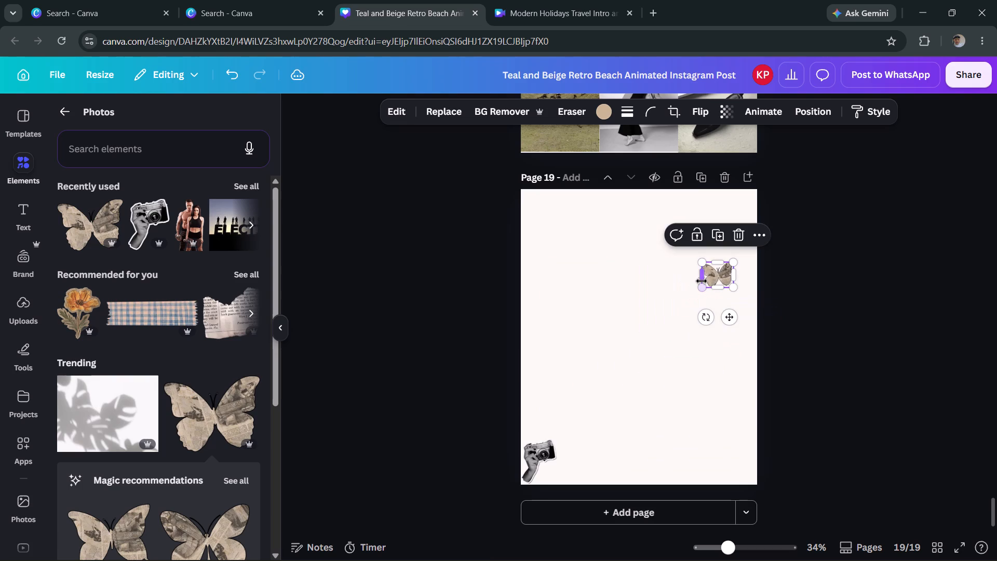
left_click_drag(715, 273, 565, 515)
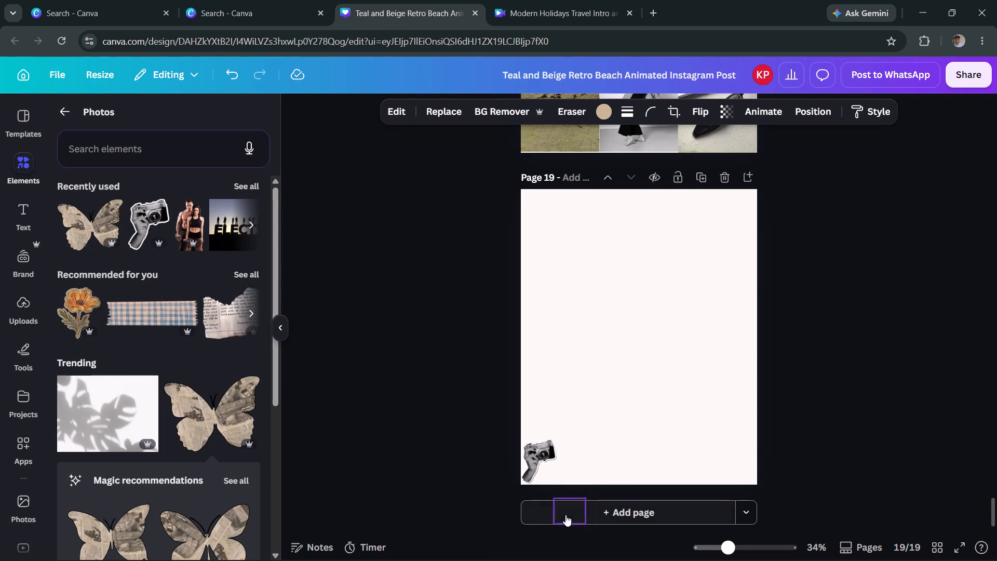
left_click_drag(565, 515, 559, 473)
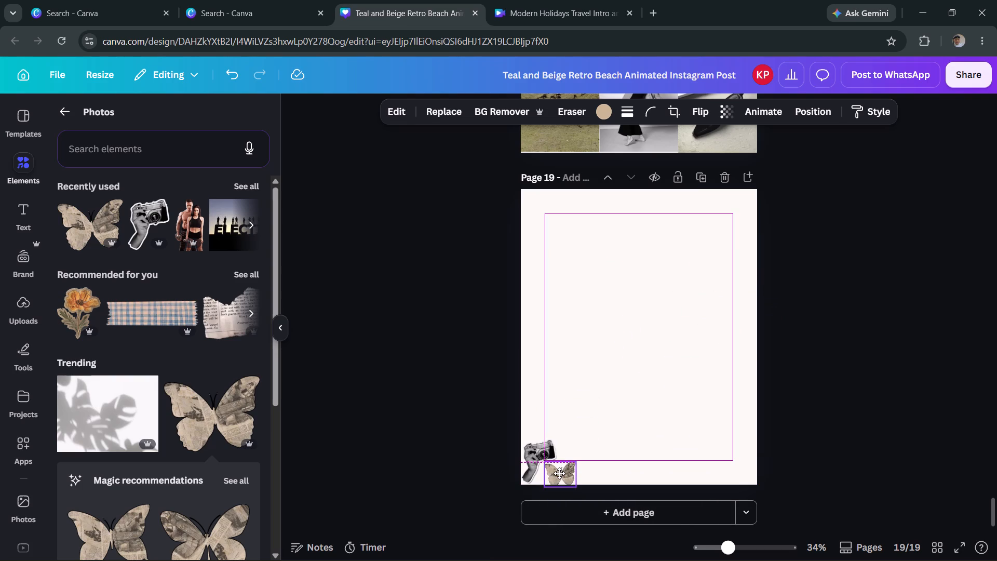
left_click_drag(559, 473, 558, 471)
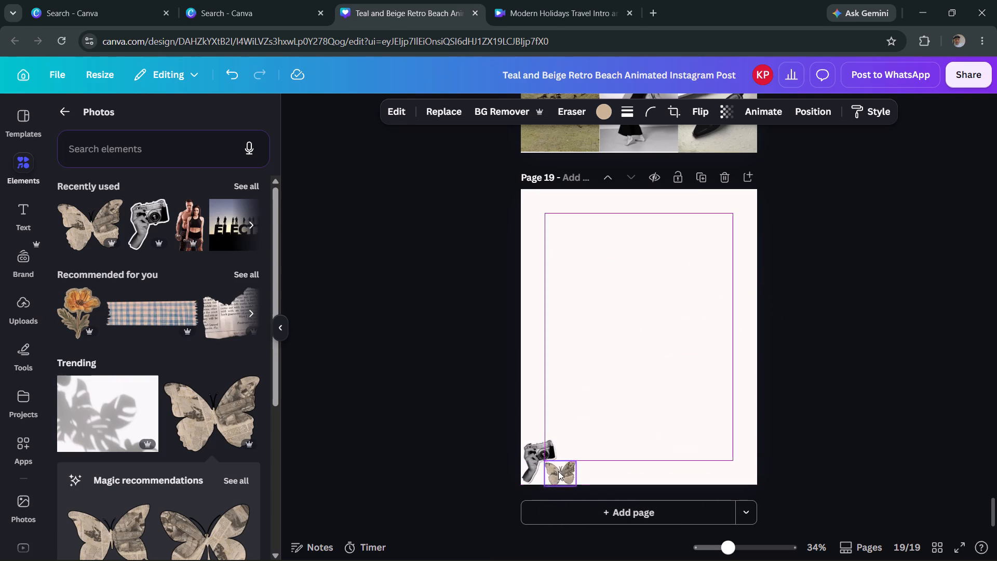
left_click(685, 382)
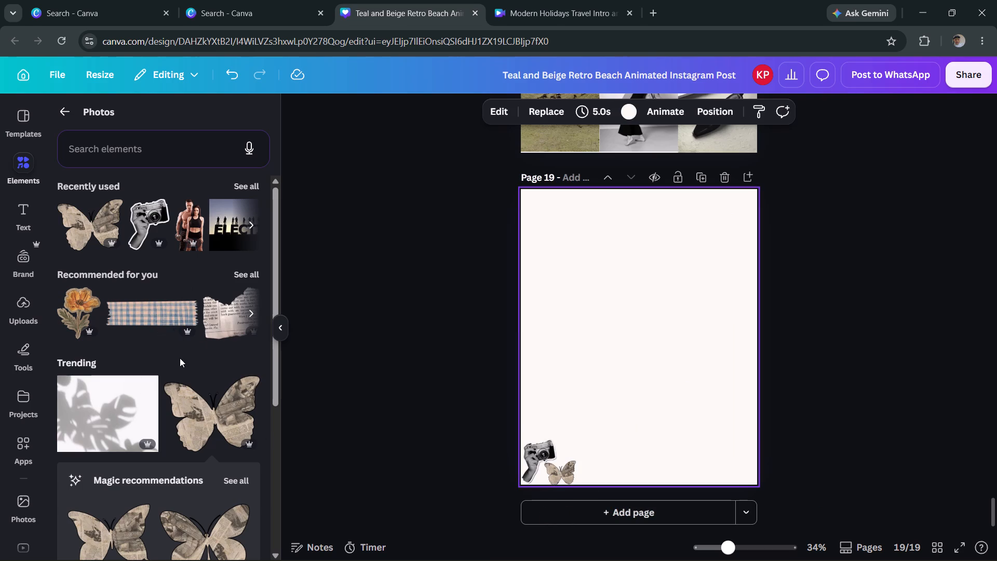
Add the orange flower cutout to page 19, shrunk and placed at the bottom edge just right of the butterfly.
left_click(83, 309)
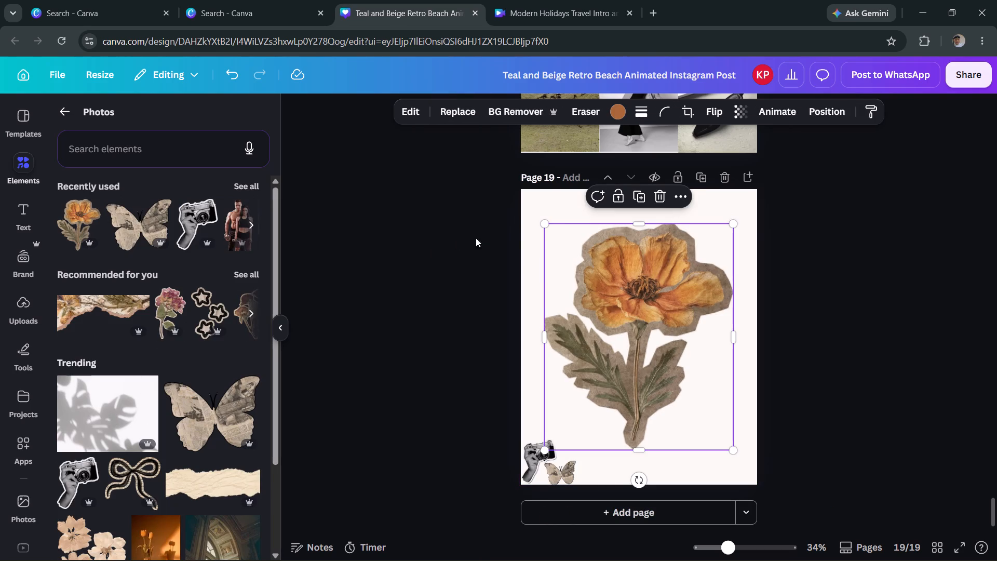
left_click_drag(543, 223, 680, 374)
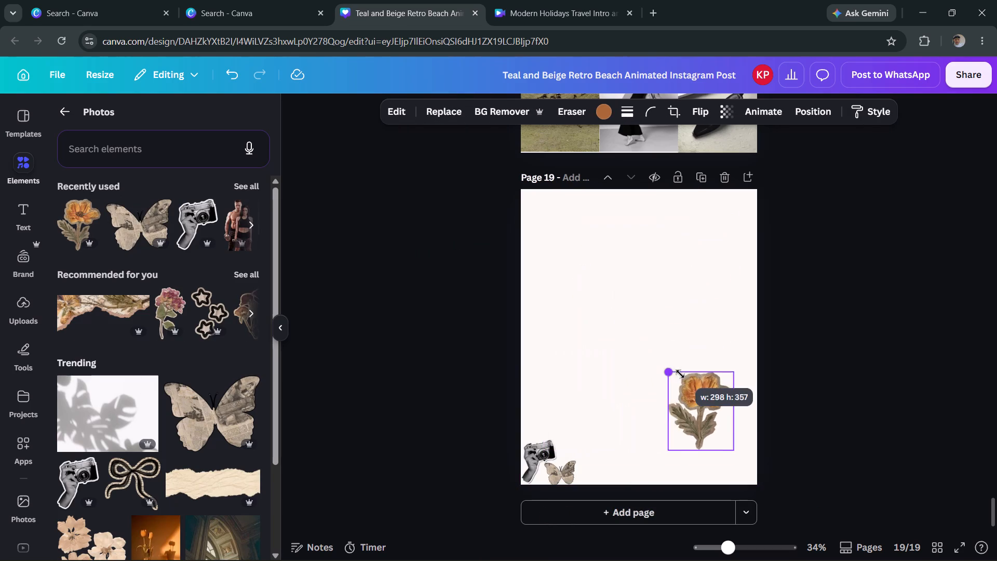
left_click_drag(680, 374, 698, 405)
left_click_drag(713, 431, 594, 453)
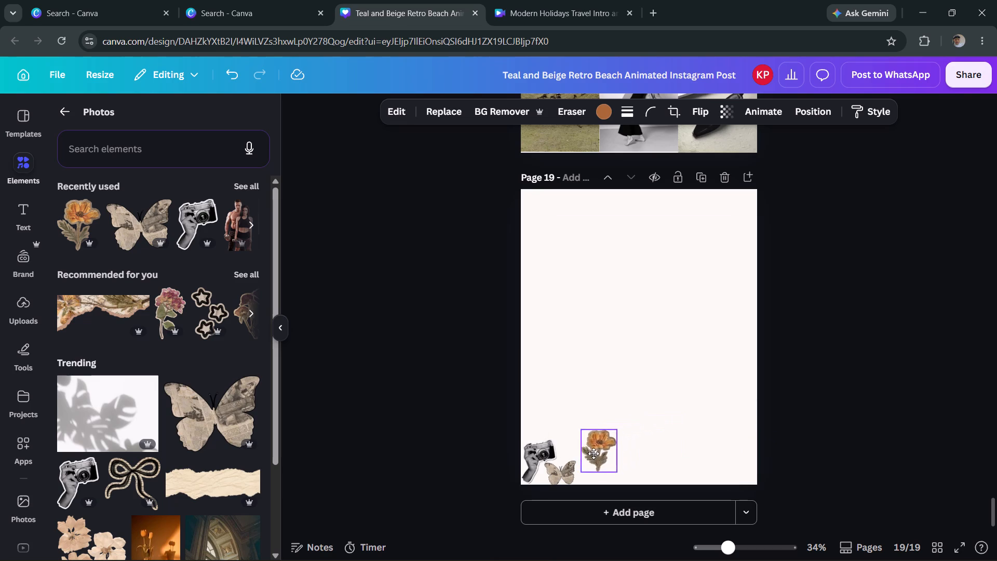
left_click_drag(594, 453, 589, 460)
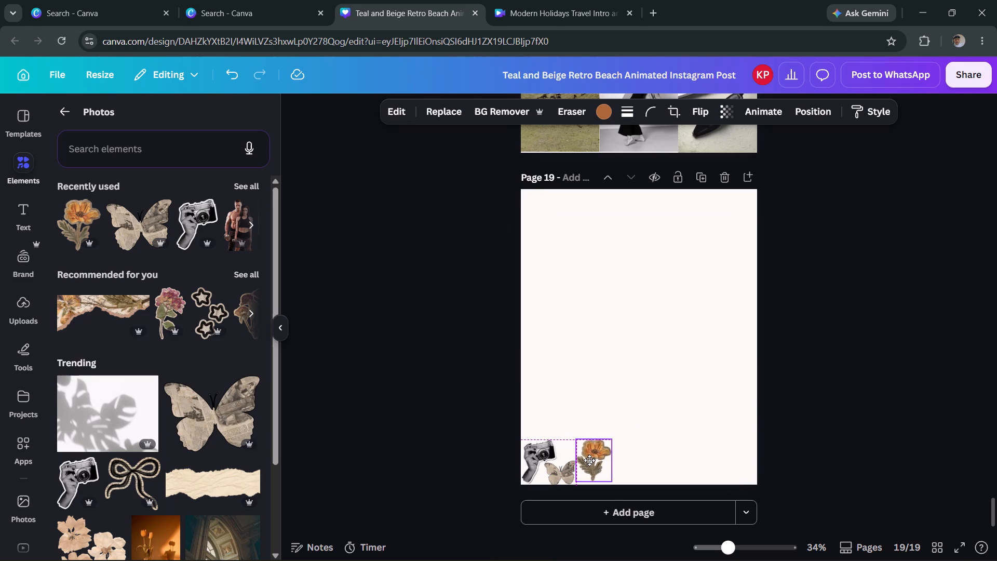
left_click_drag(589, 460, 596, 465)
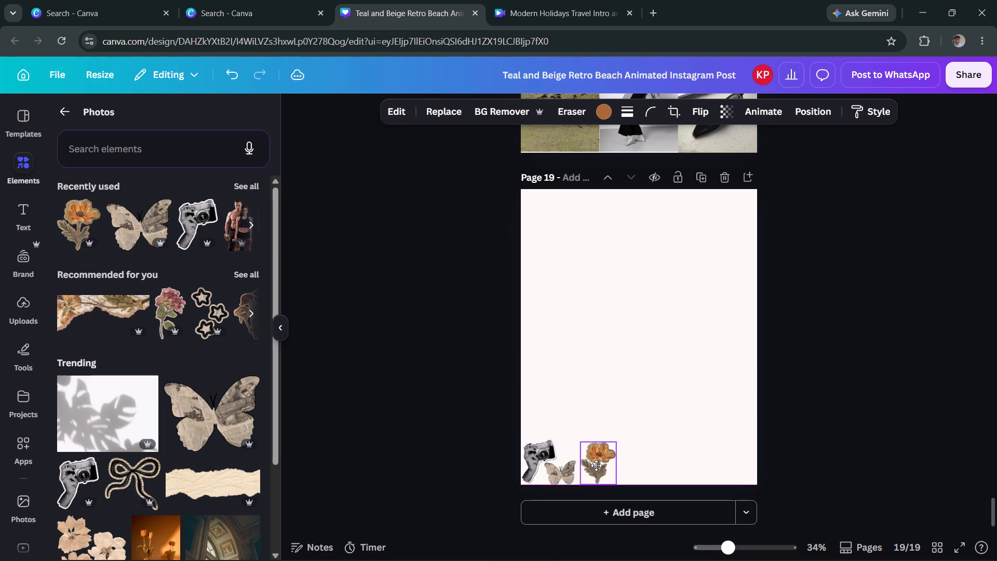
left_click_drag(596, 465, 590, 464)
left_click(406, 452)
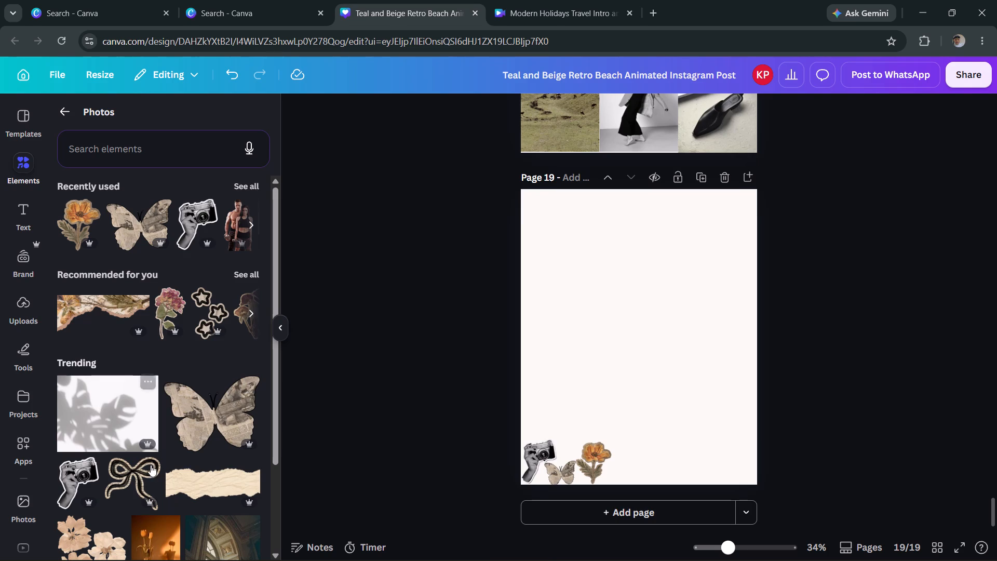
Add the black ribbon bow cutout to page 19, shrunk and placed in the page's bottom-right corner.
left_click(133, 482)
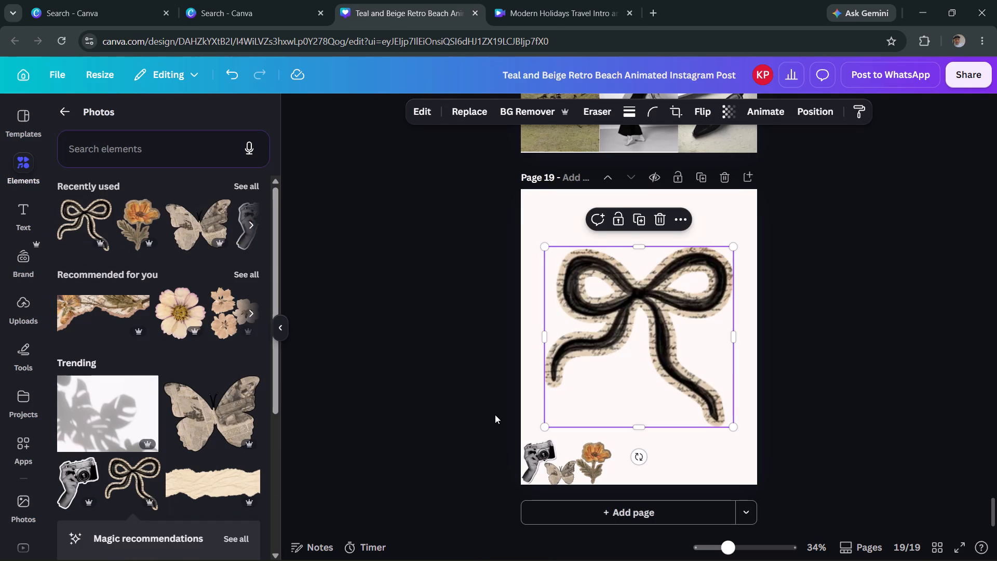
left_click_drag(545, 431, 600, 380)
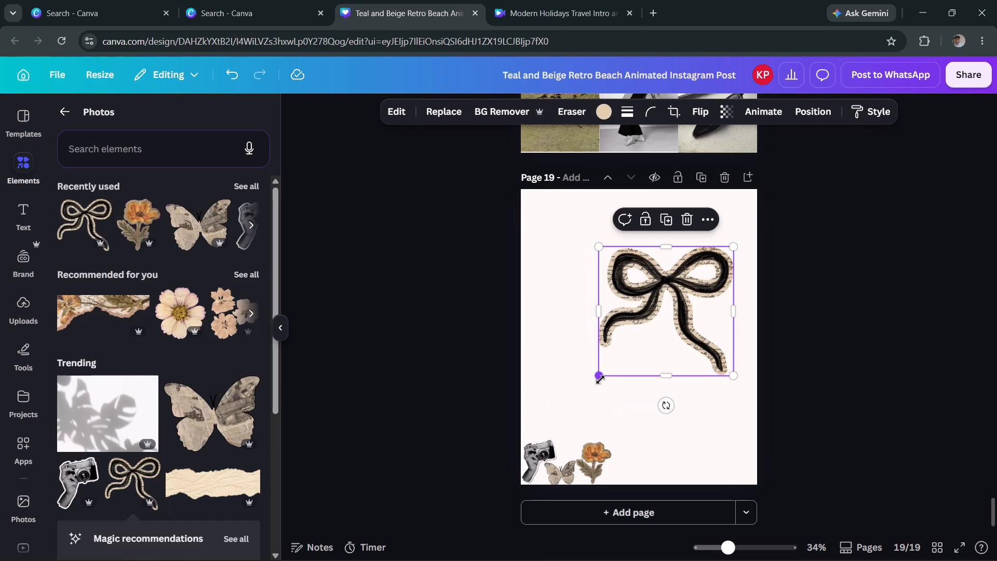
left_click_drag(600, 380, 679, 315)
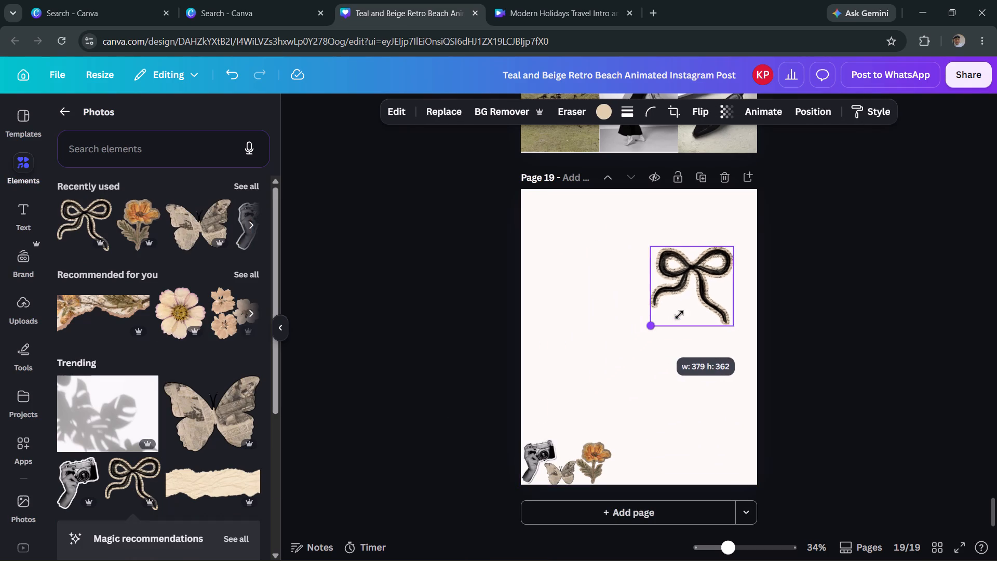
left_click_drag(679, 315, 701, 295)
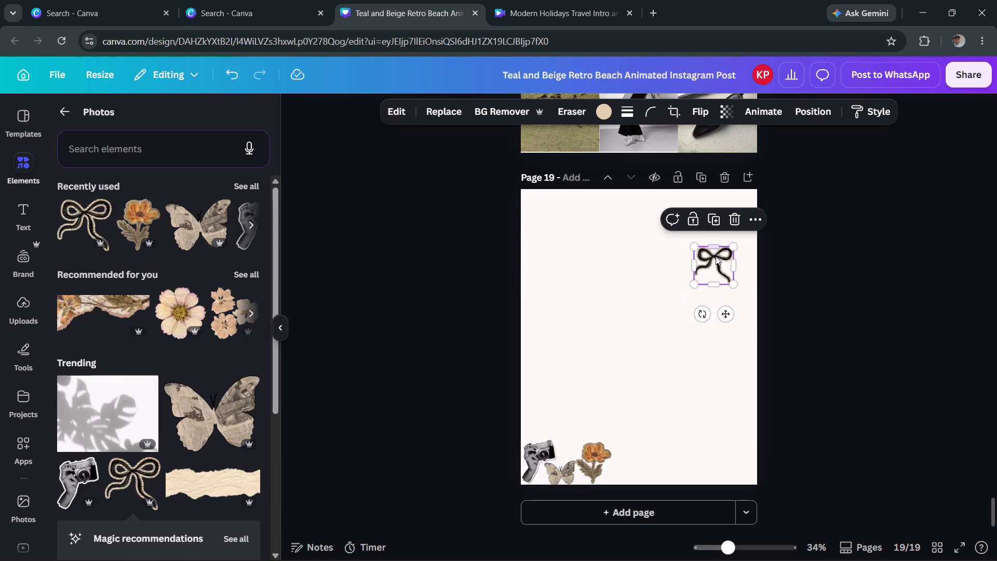
left_click_drag(716, 256, 631, 457)
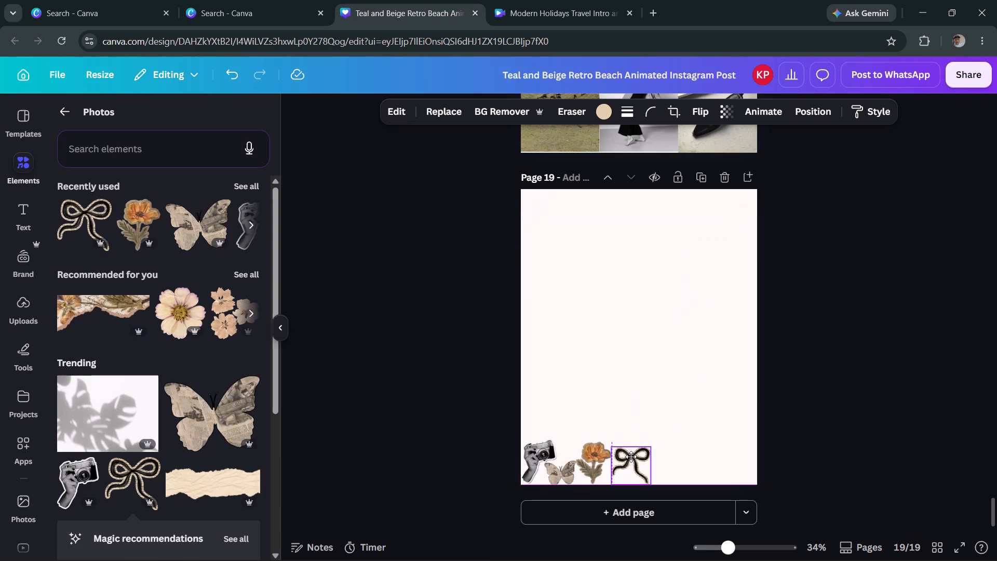
left_click_drag(631, 457, 739, 452)
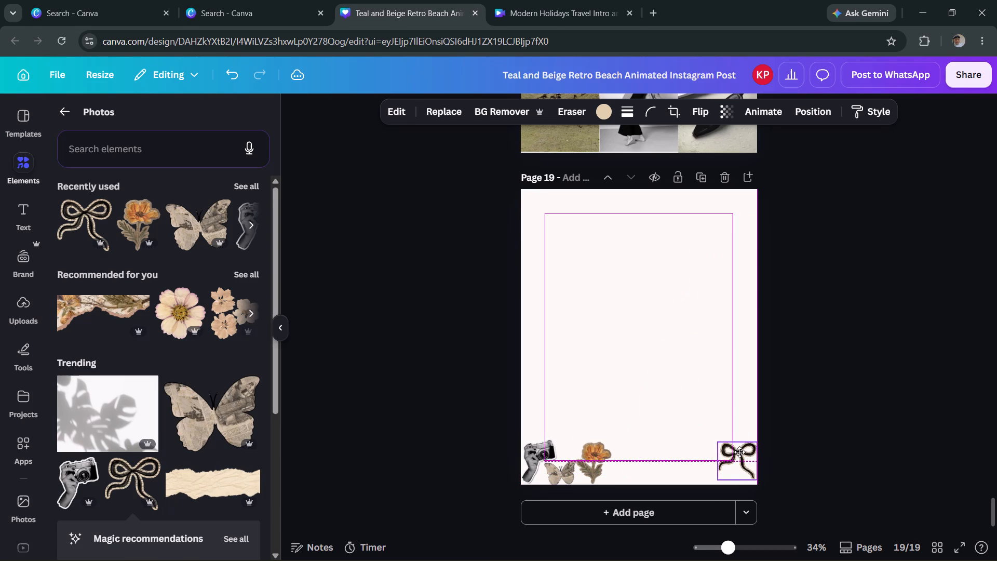
left_click_drag(739, 452, 739, 455)
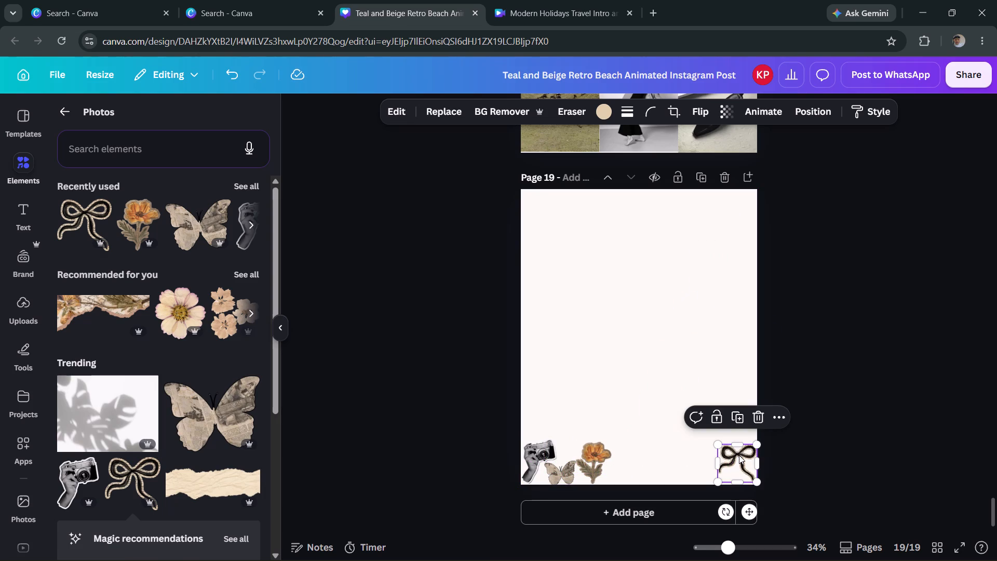
Add the cream daisy-like flower cutout to page 19, shrunk and placed at the bottom edge just right of the orange flower.
left_click(174, 314)
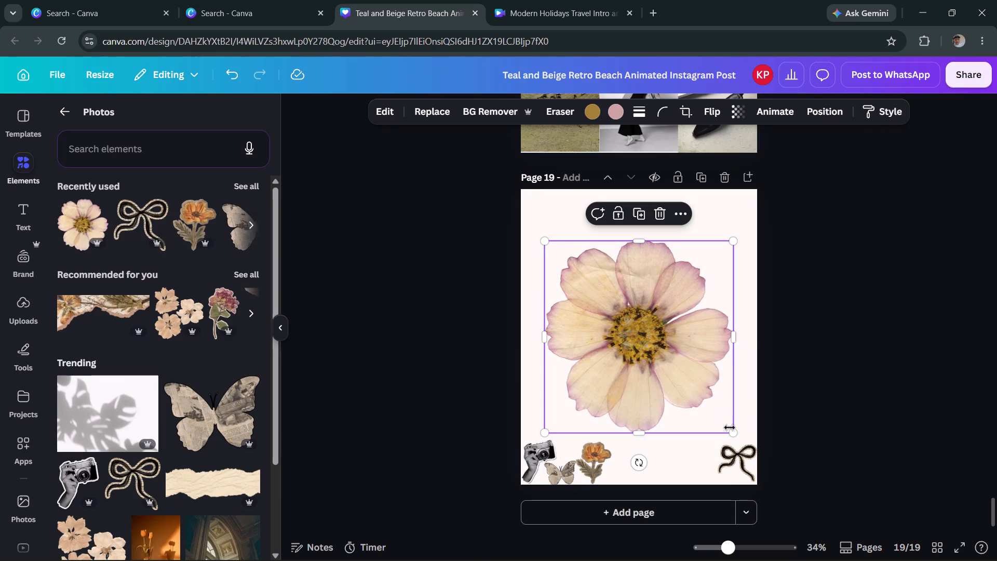
left_click_drag(734, 433, 596, 276)
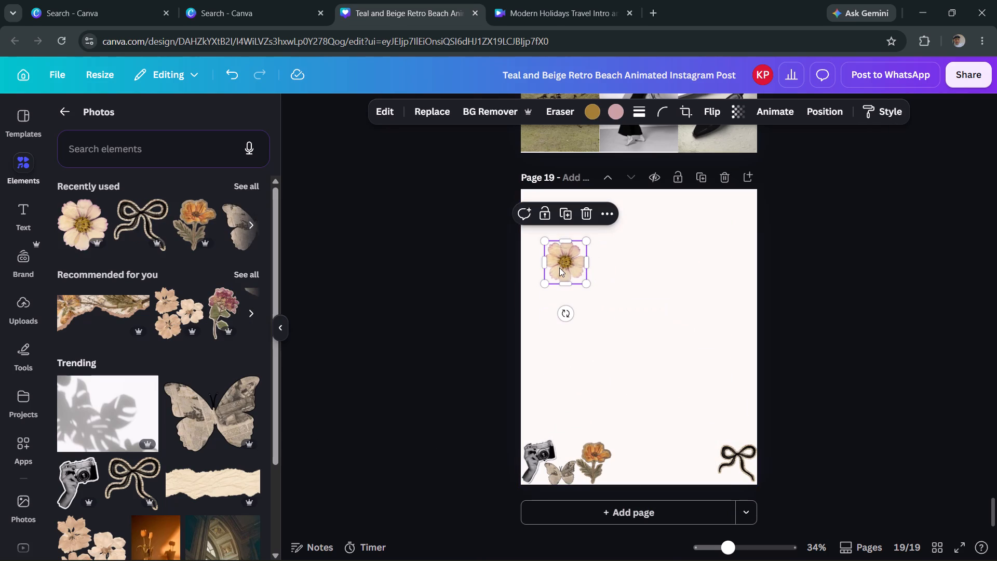
left_click_drag(559, 268, 621, 515)
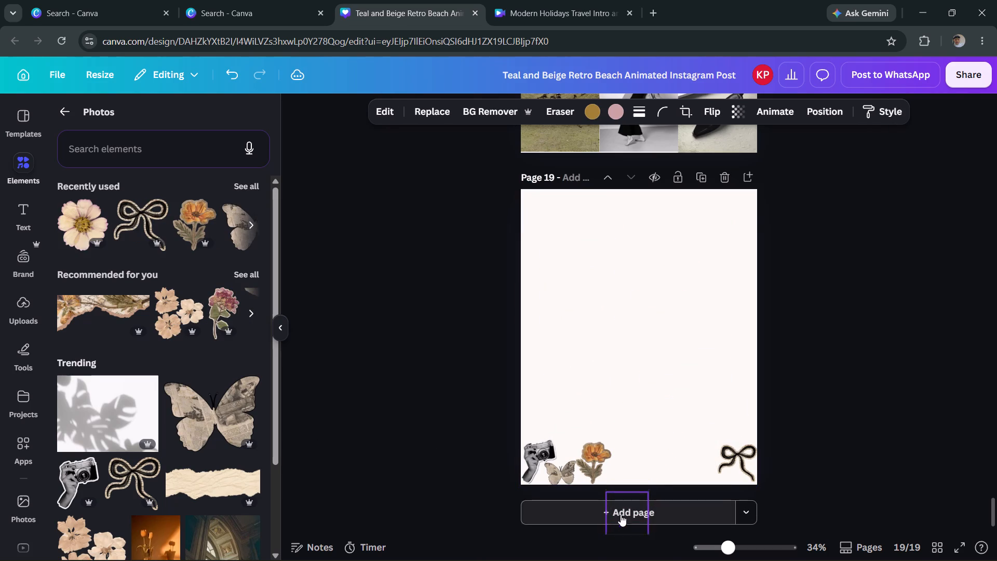
left_click_drag(621, 515, 623, 468)
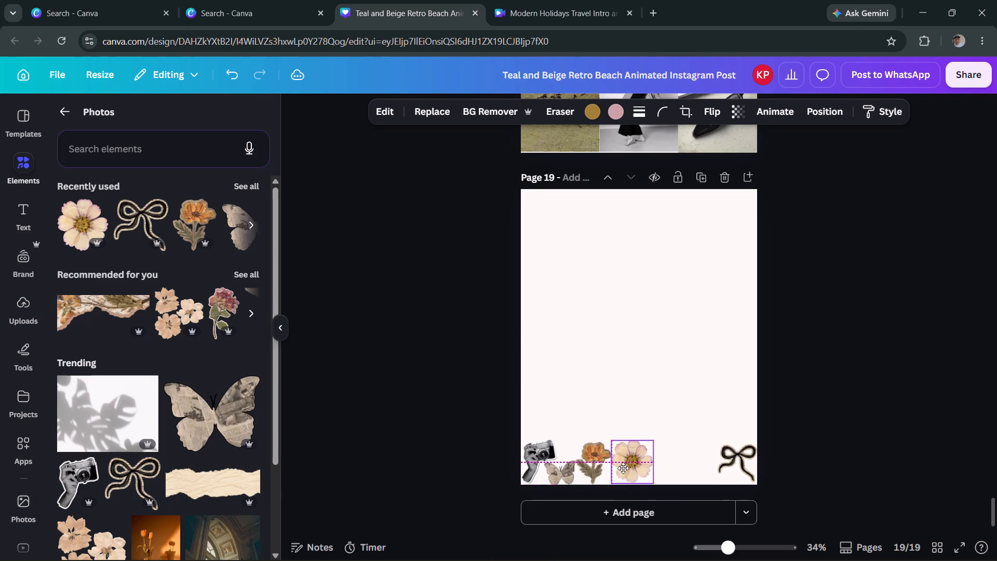
left_click_drag(623, 468, 623, 468)
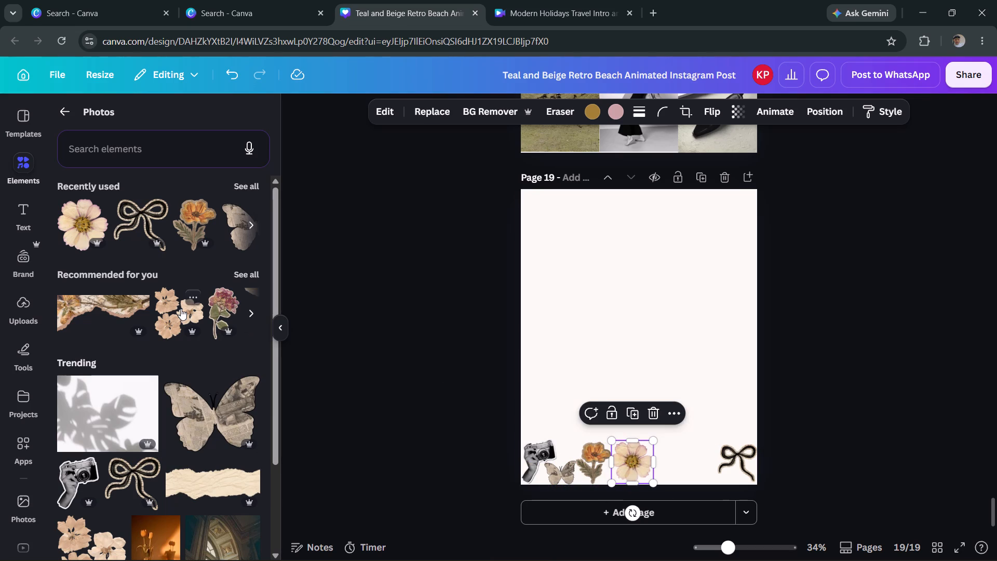
Add the cutout of three pressed beige flowers to page 19, shrunk and placed at the bottom edge beside the cream flower.
left_click(181, 309)
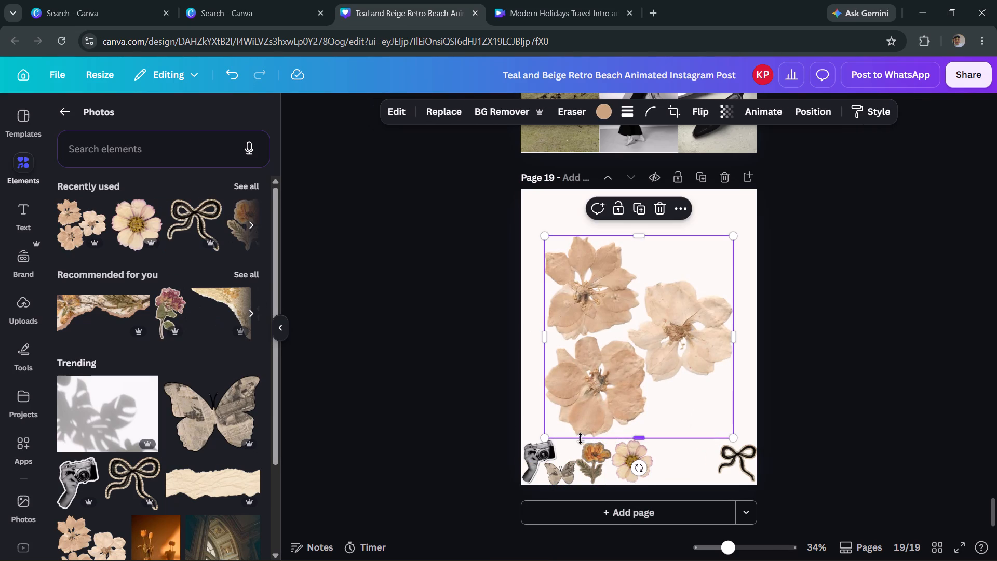
left_click_drag(547, 440, 684, 334)
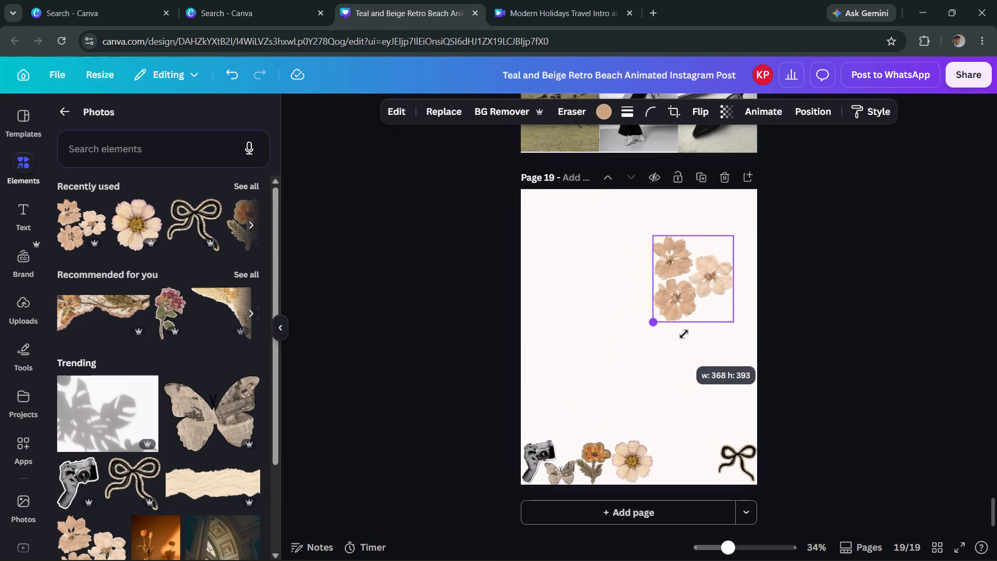
left_click_drag(684, 334, 717, 300)
left_click_drag(713, 251, 675, 453)
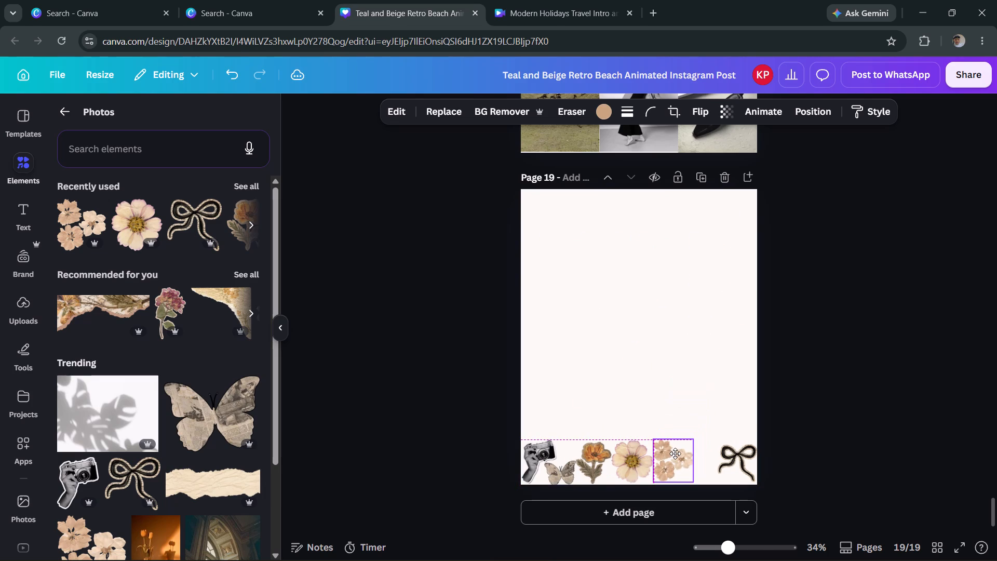
left_click_drag(675, 453, 673, 456)
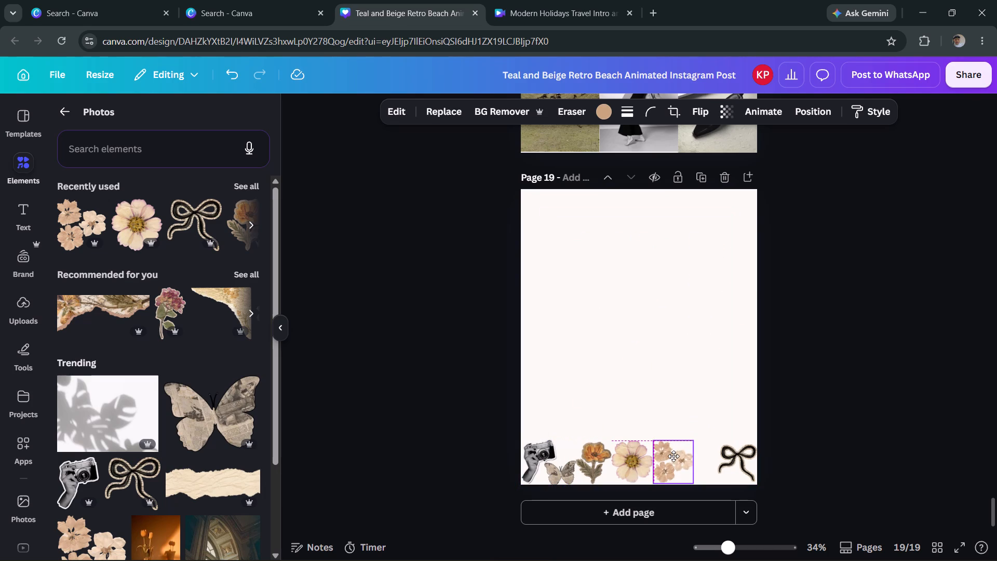
left_click_drag(673, 456, 674, 456)
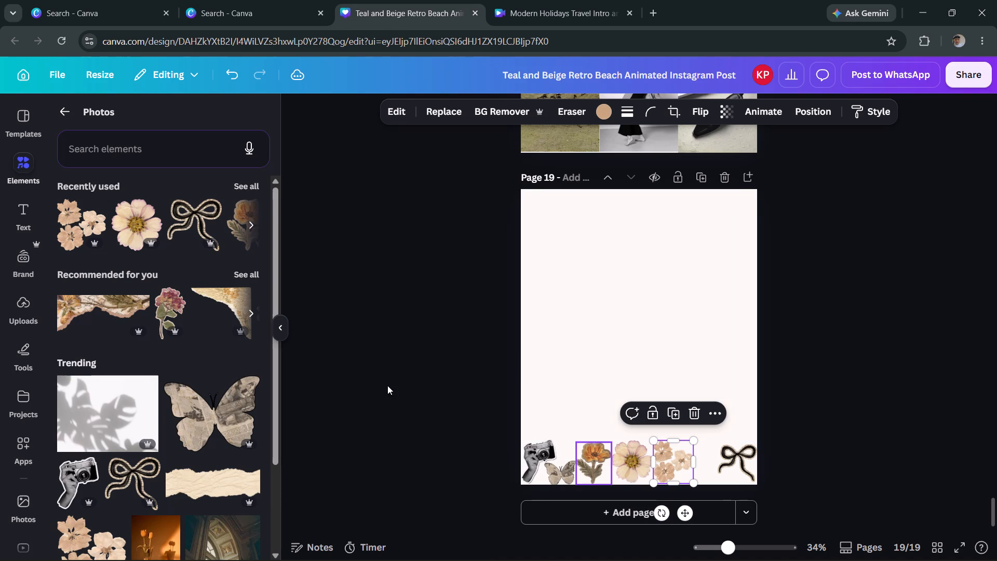
Add the pink hydrangea stem cutout to page 19, shrunk, extended slightly taller, and placed between the three pressed flowers and the bow.
left_click(164, 309)
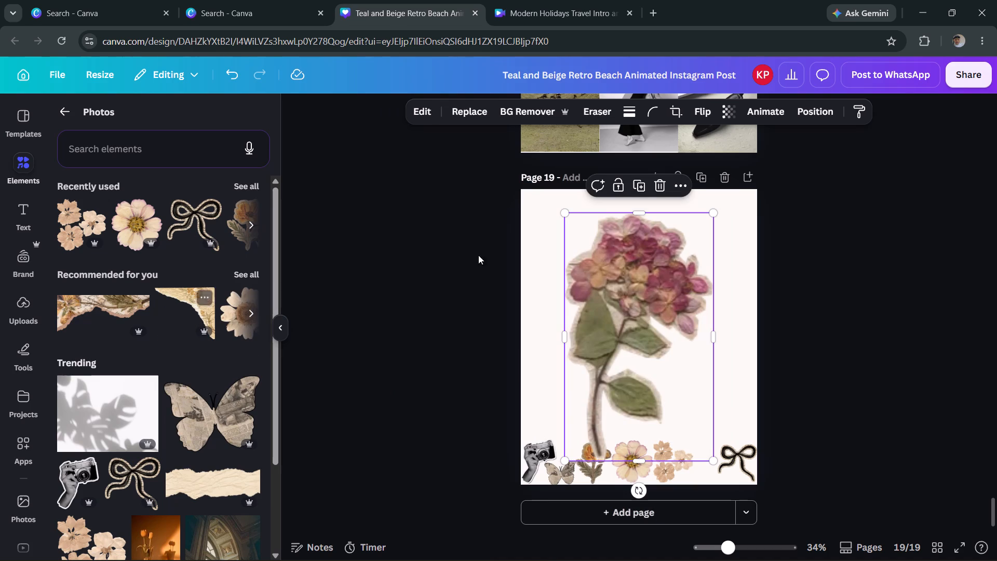
left_click(564, 218)
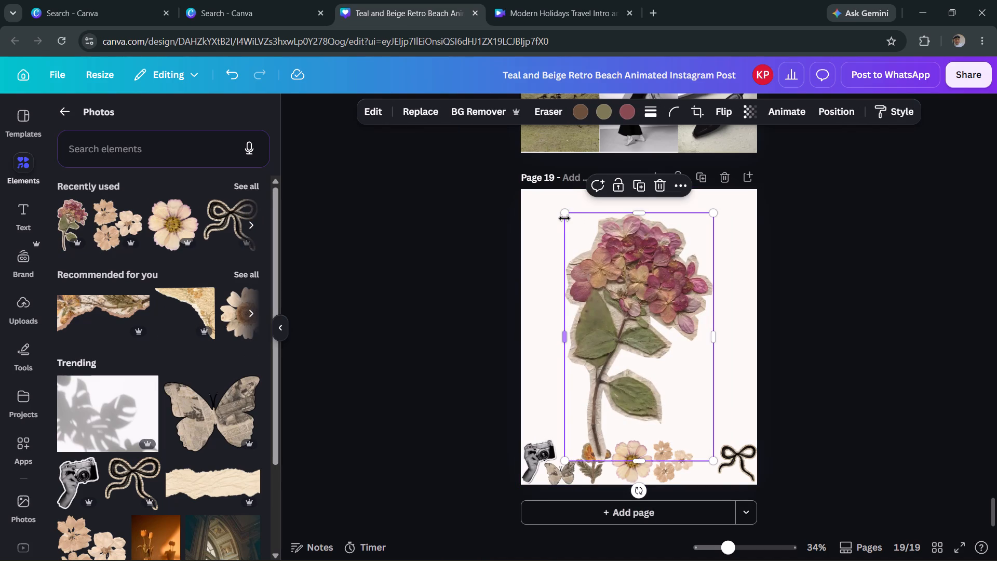
left_click_drag(564, 214, 713, 418)
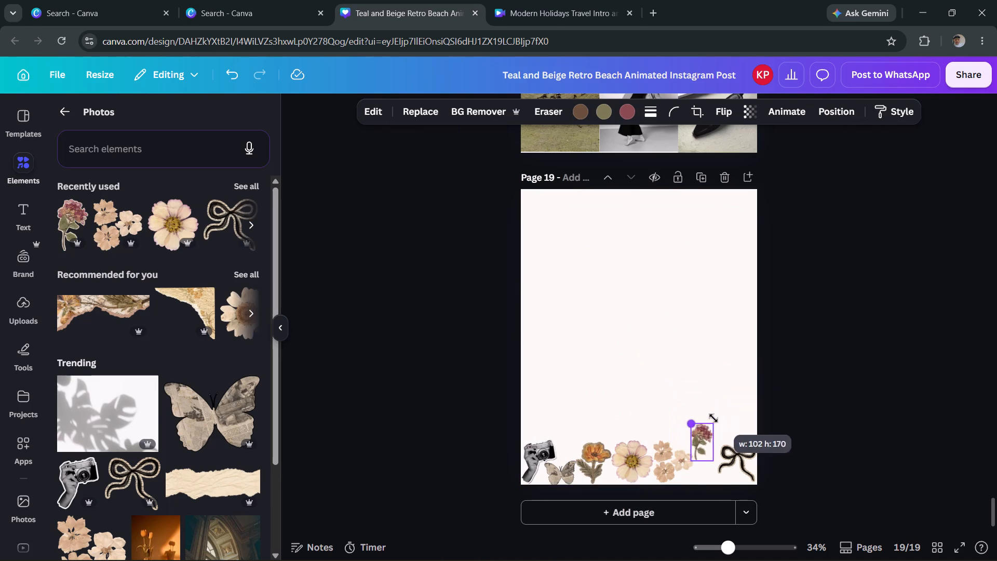
left_click_drag(713, 418, 713, 421)
left_click_drag(705, 444, 711, 464)
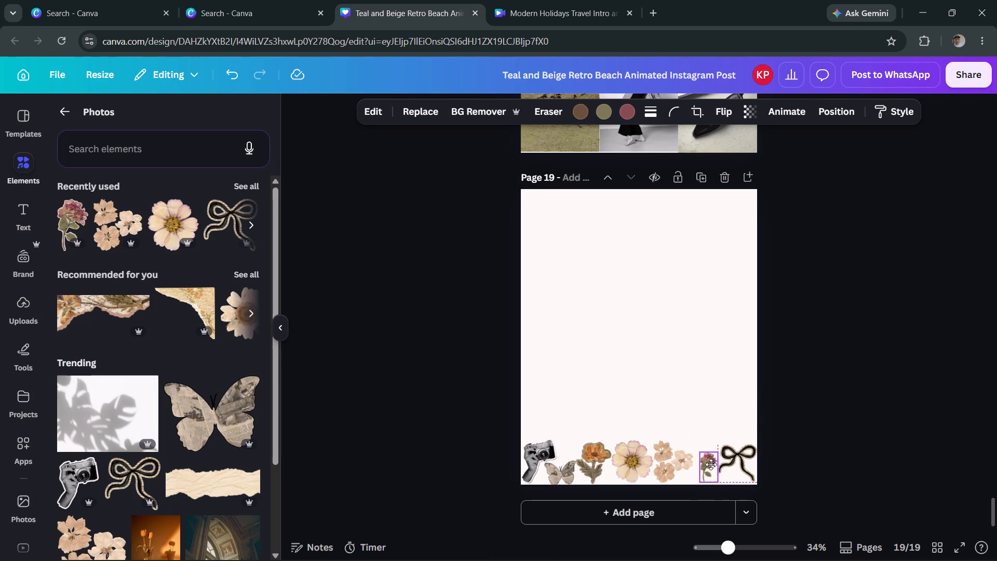
left_click_drag(711, 464, 704, 465)
left_click(710, 480)
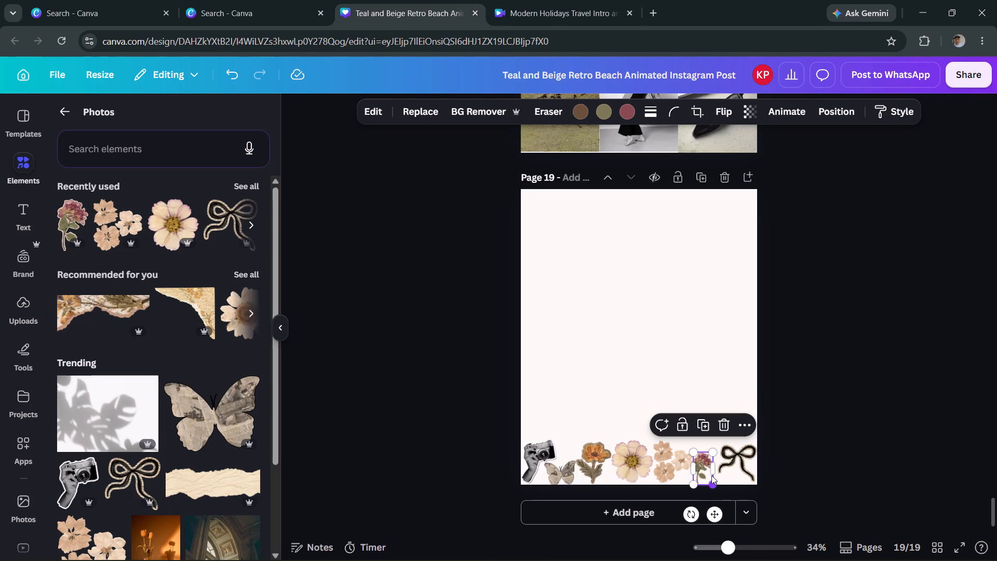
left_click_drag(701, 453, 699, 444)
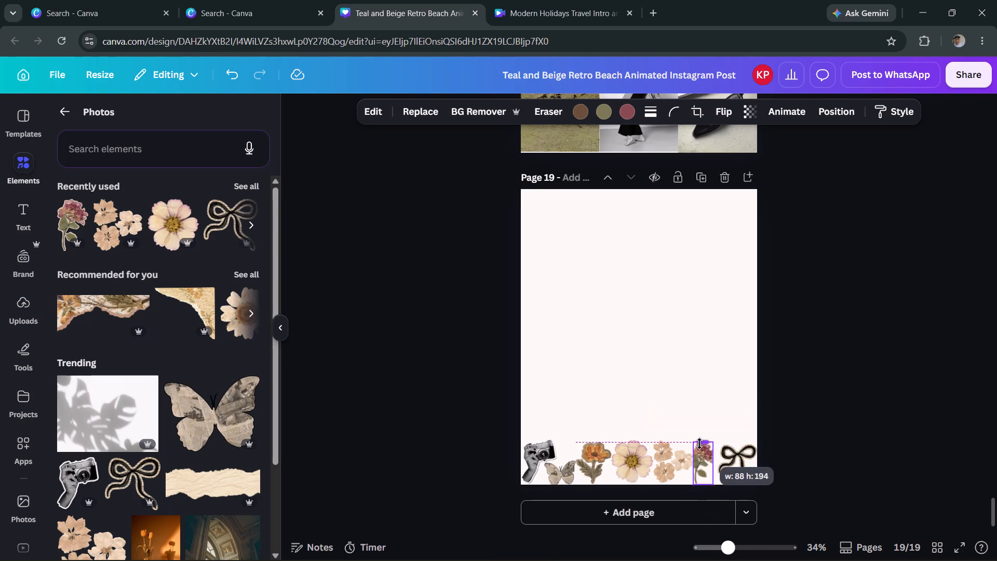
left_click_drag(699, 444, 699, 446)
left_click(703, 462)
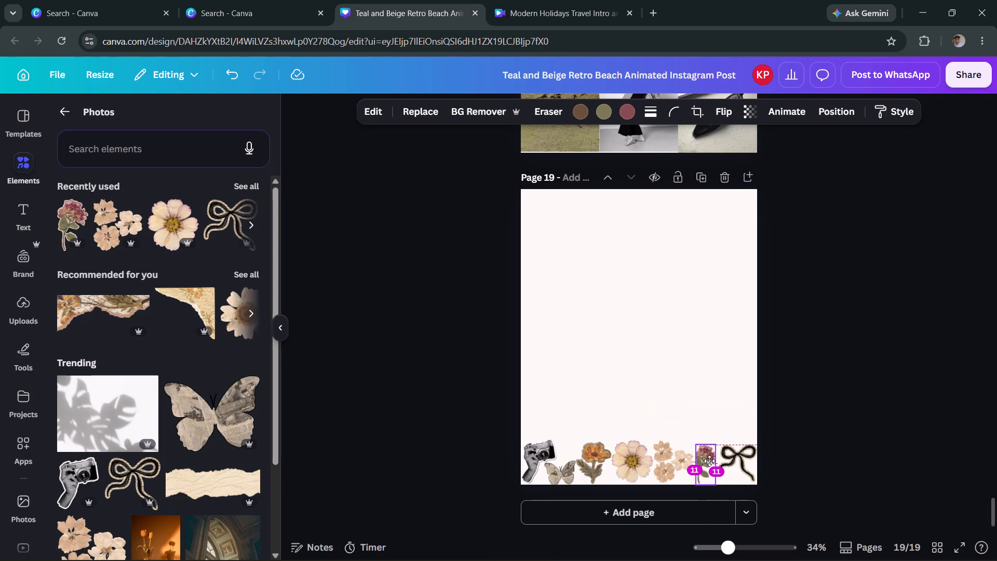
left_click(397, 396)
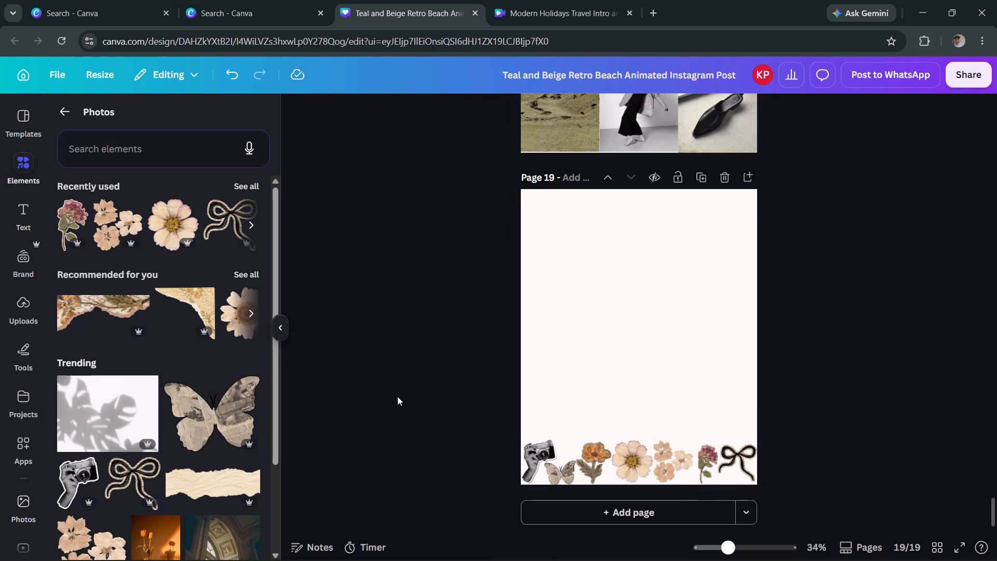
Add the trending arched-window interior photo to page 19, shrunk to a small thumbnail at the page's left edge directly above the camera cutout.
scroll(156, 407, "down", 1)
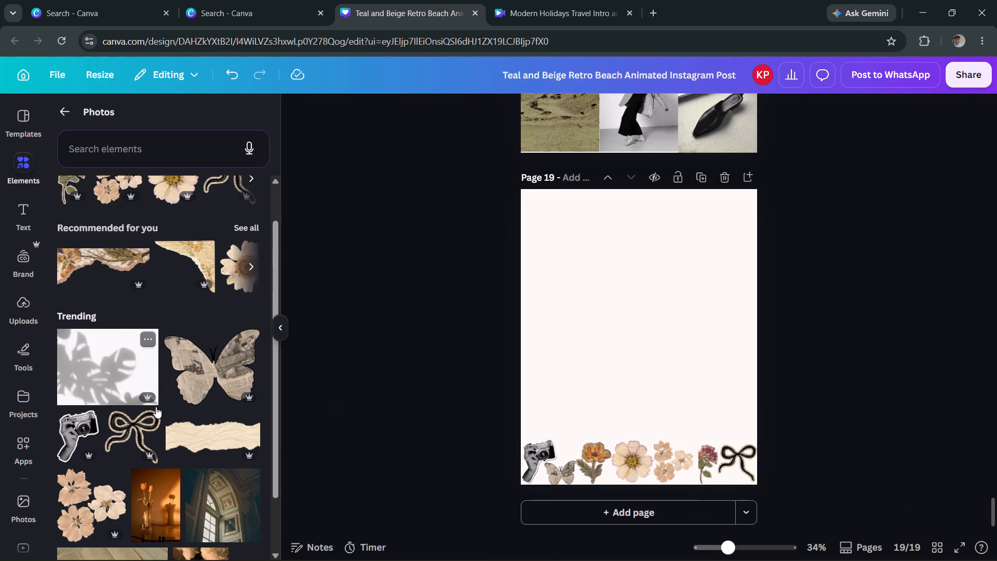
scroll(156, 407, "down", 3)
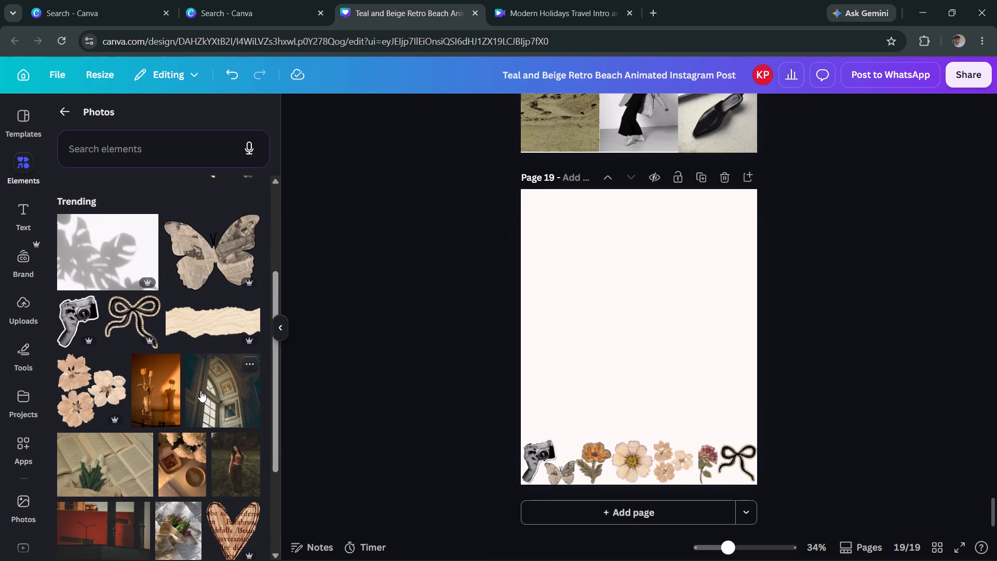
left_click(200, 391)
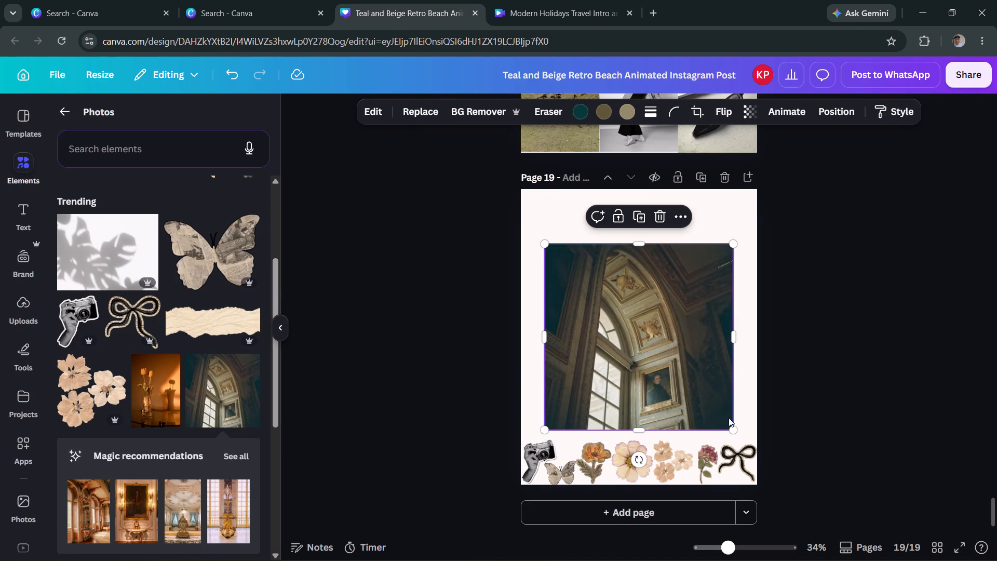
left_click_drag(734, 431, 657, 359)
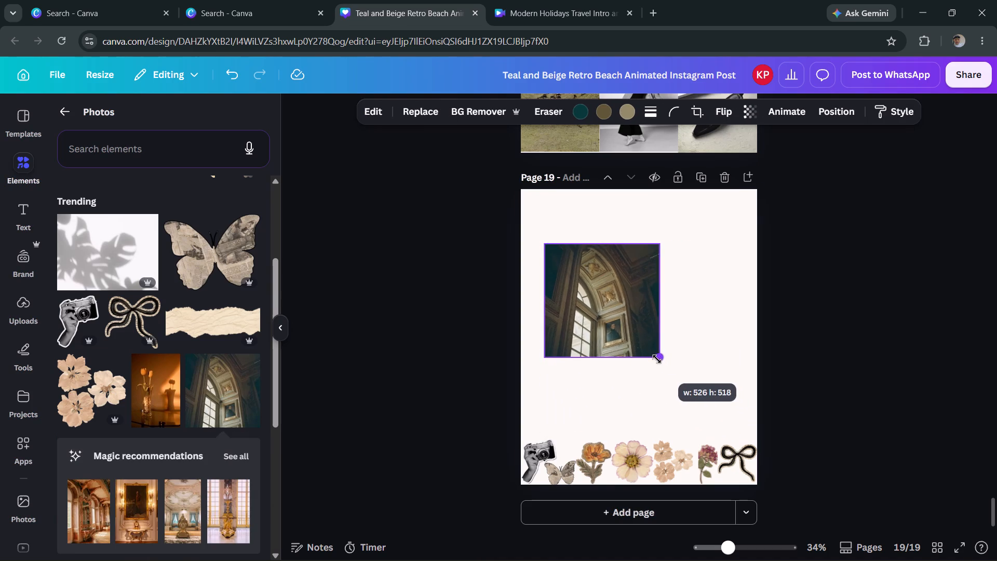
left_click_drag(657, 359, 653, 353)
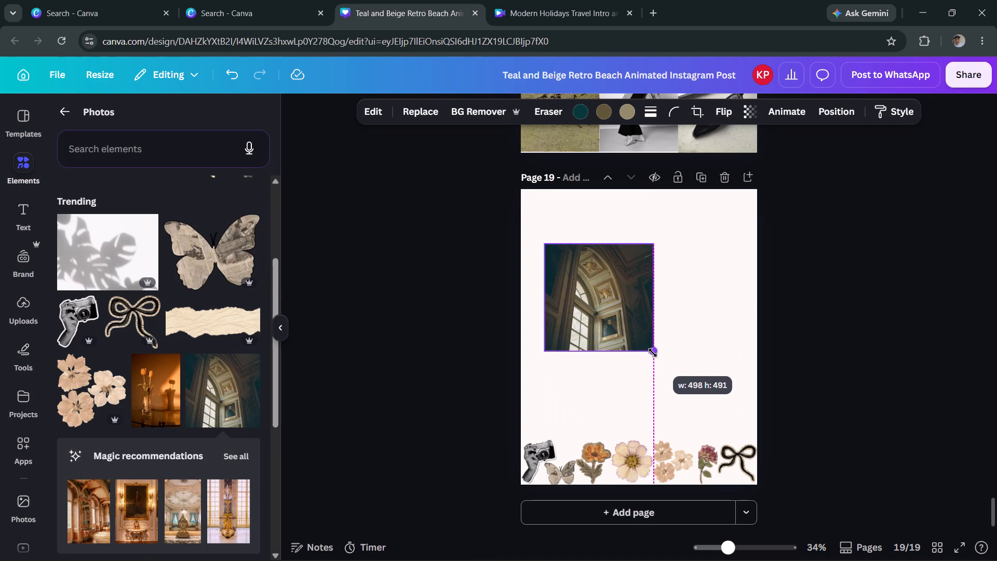
left_click_drag(653, 353, 636, 341)
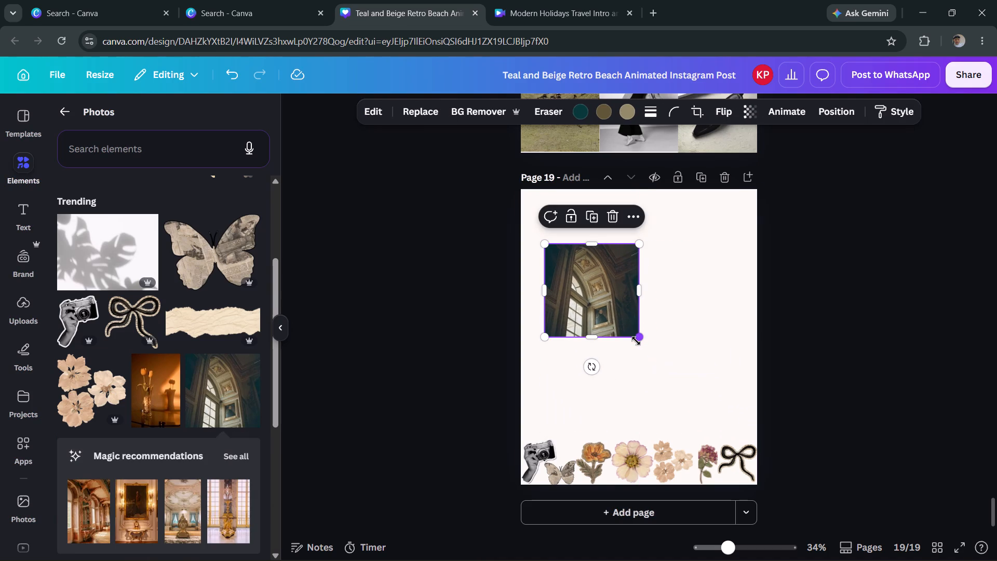
left_click_drag(599, 275, 598, 276)
left_click_drag(598, 276, 577, 348)
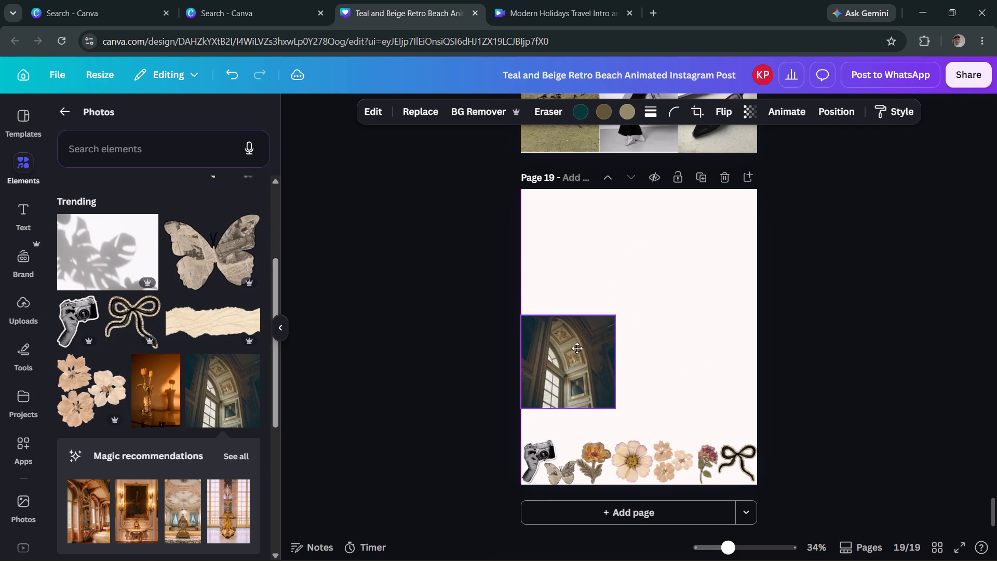
left_click_drag(577, 348, 575, 377)
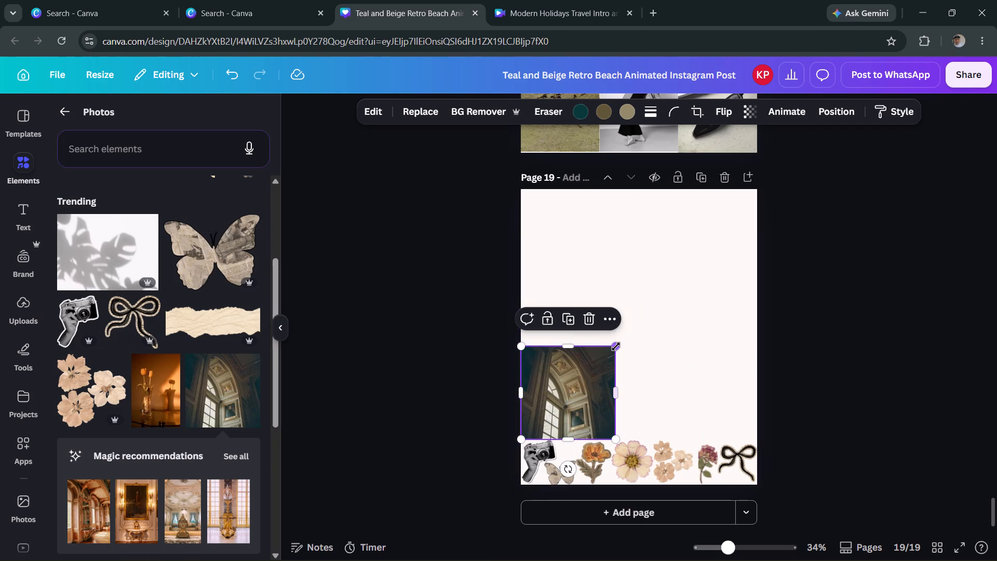
left_click_drag(616, 346, 554, 412)
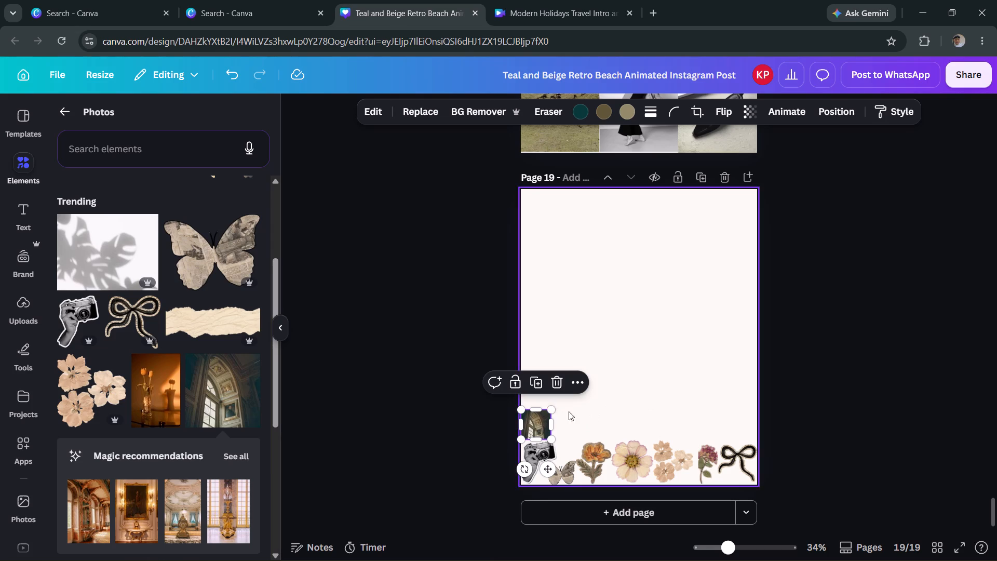
left_click_drag(551, 411, 574, 397)
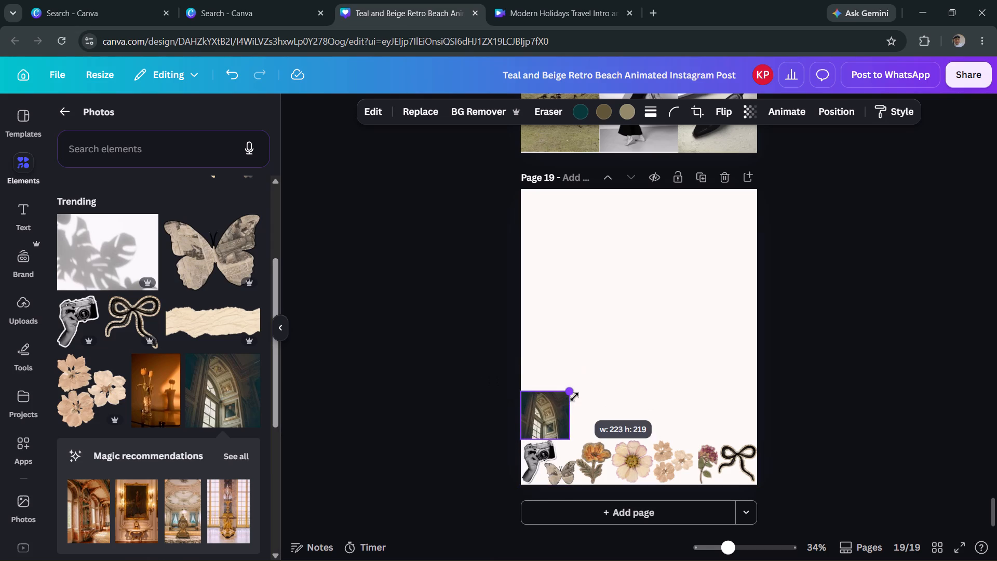
Shrink the arched-window photo further into a small thumbnail, keeping it at the page's left edge directly above the camera cutout.
left_click_drag(574, 397, 558, 408)
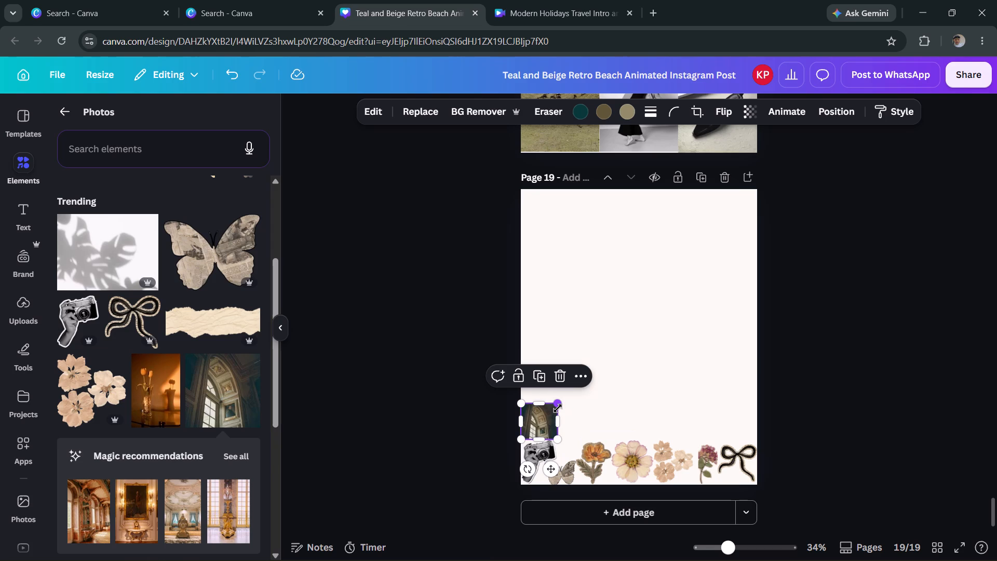
left_click(392, 324)
Add the recommended ornate hall photo with the golden clock to page 19, shrunk, cropped from the top, and placed right of the arched-window thumbnail.
scroll(172, 345, "down", 3)
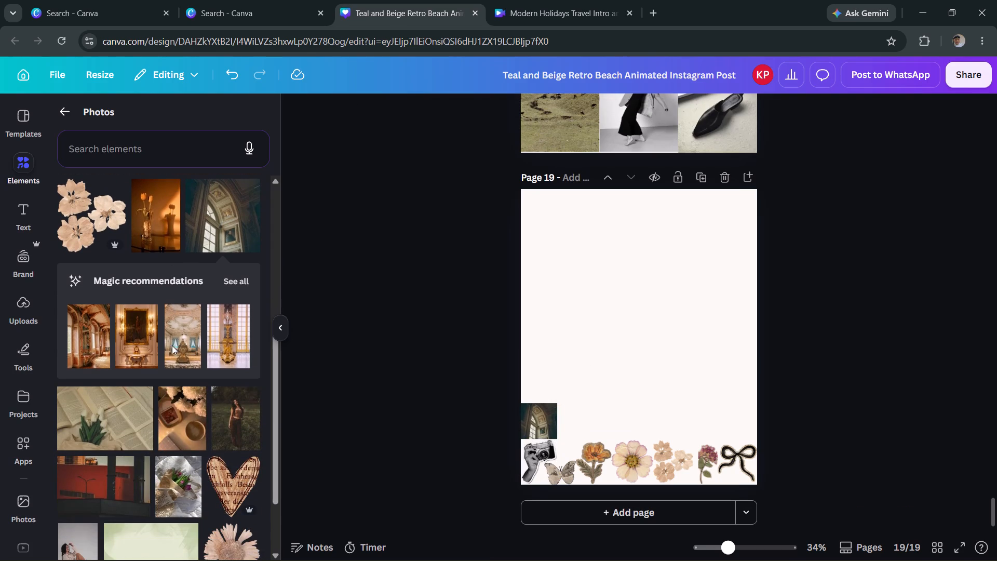
left_click_drag(178, 340, 594, 266)
scroll(317, 330, "right", 2)
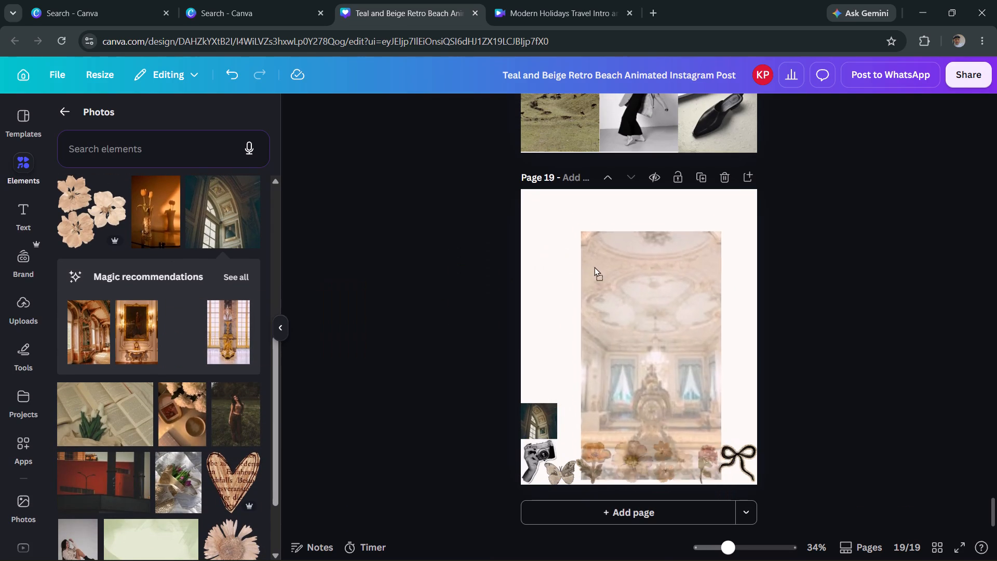
left_click_drag(594, 266, 583, 238)
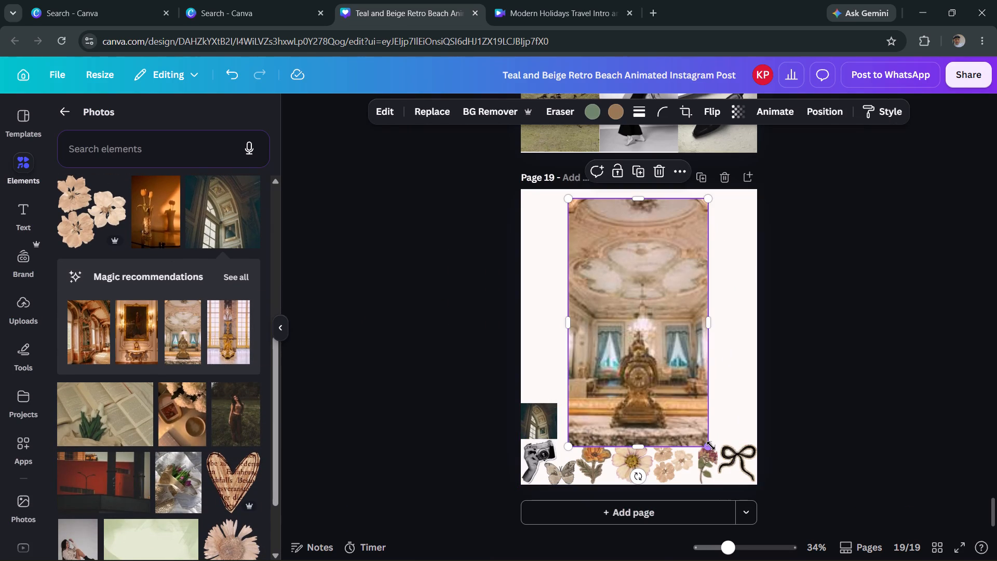
left_click_drag(711, 446, 618, 254)
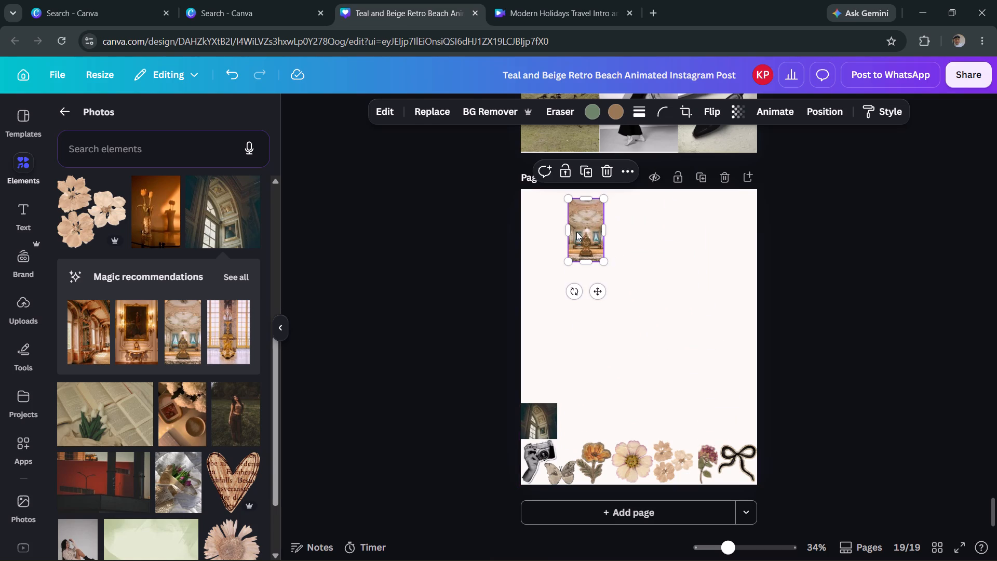
left_click_drag(576, 231, 569, 408)
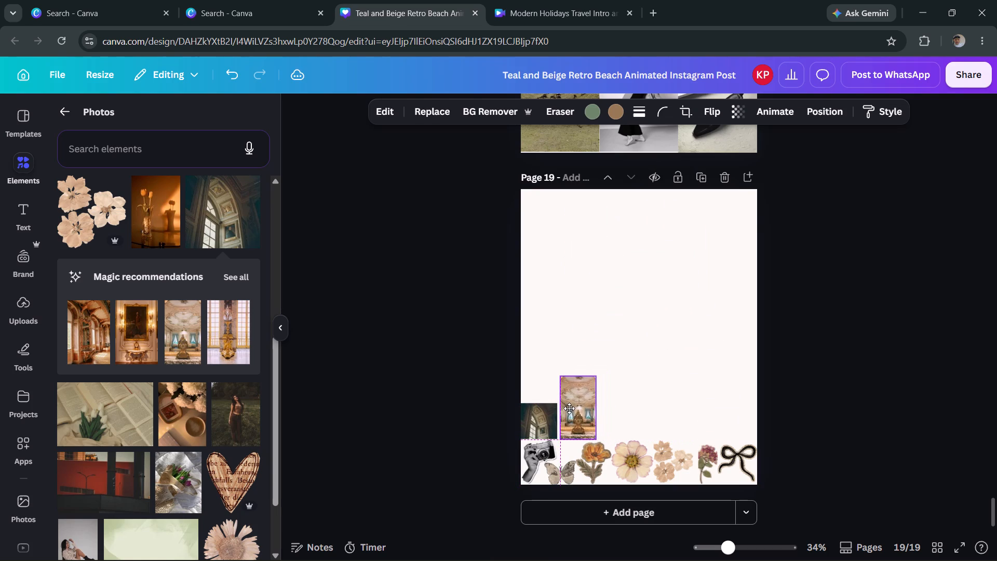
left_click_drag(569, 408, 569, 408)
left_click_drag(578, 377, 578, 406)
left_click(390, 362)
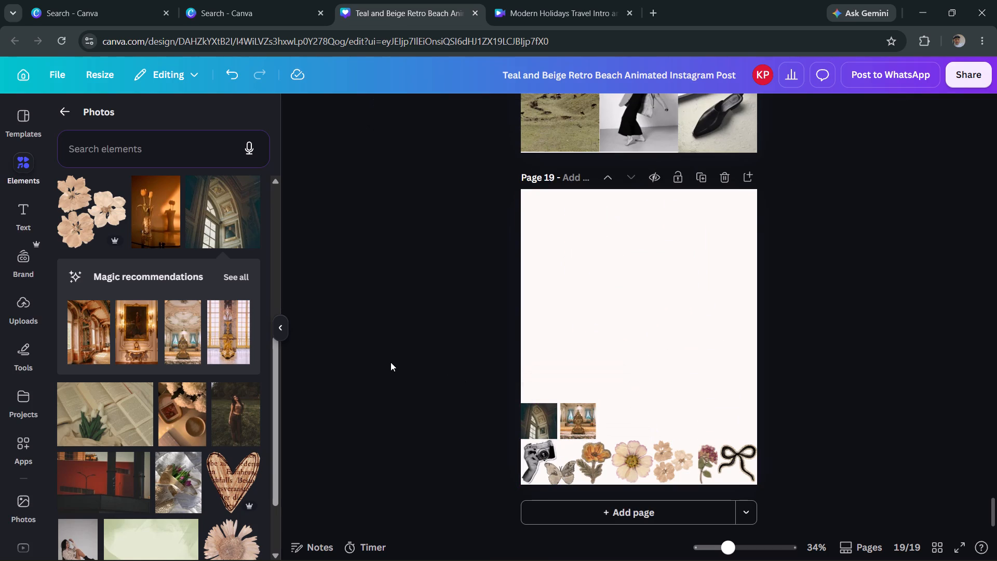
Add the photo of the woman standing in a dark meadow to page 19, shrunk to thumbnail height and placed right of the ornate hall photo.
left_click_drag(242, 416, 702, 276)
scroll(465, 392, "right", 2)
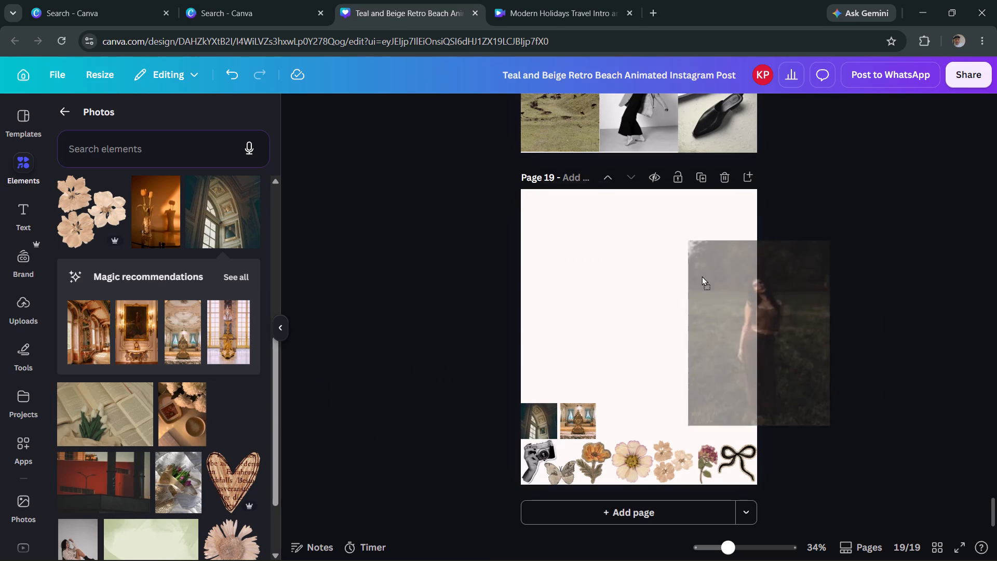
left_click_drag(702, 276, 590, 237)
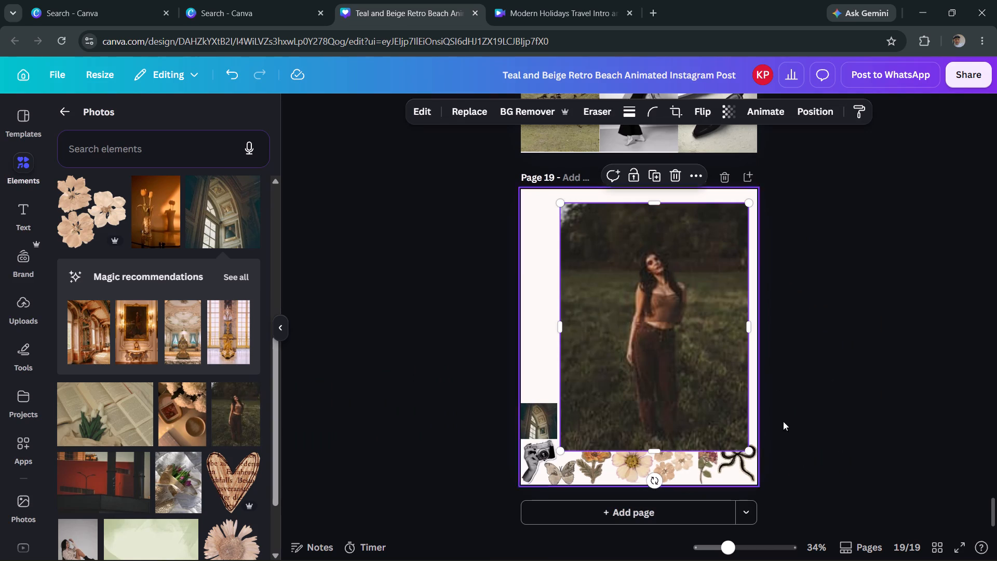
left_click_drag(747, 451, 618, 242)
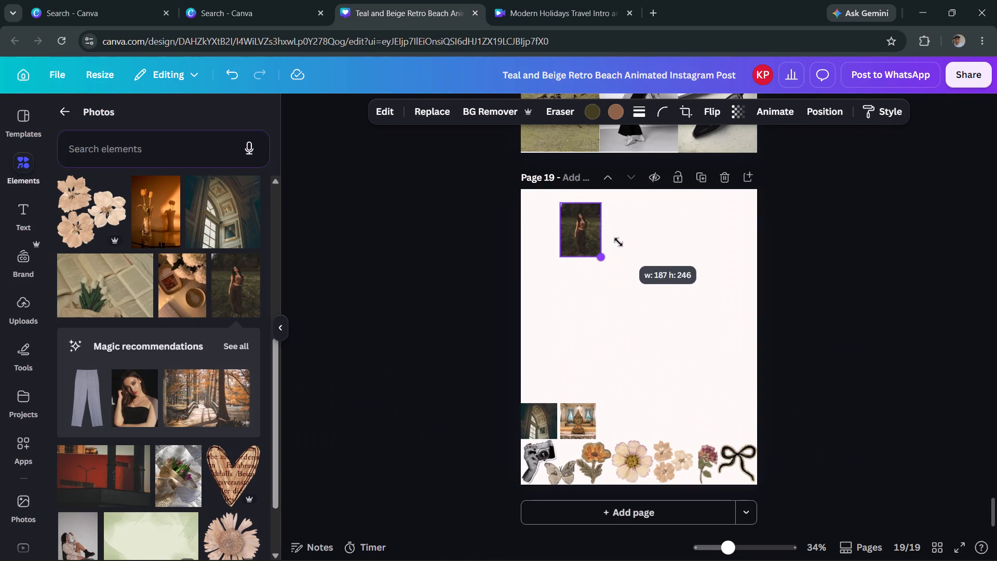
left_click_drag(618, 242, 617, 243)
left_click_drag(572, 228, 614, 405)
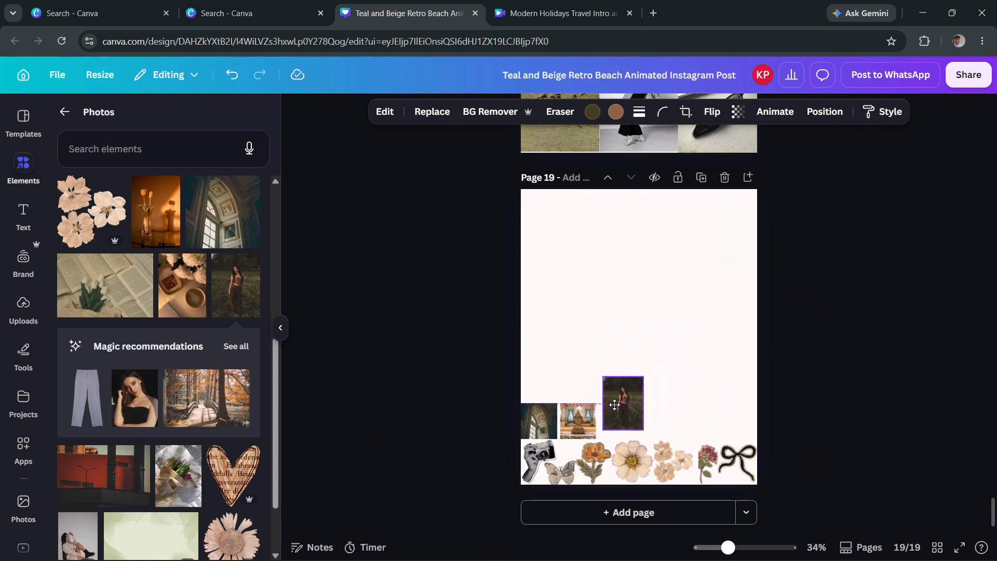
left_click_drag(614, 405, 611, 408)
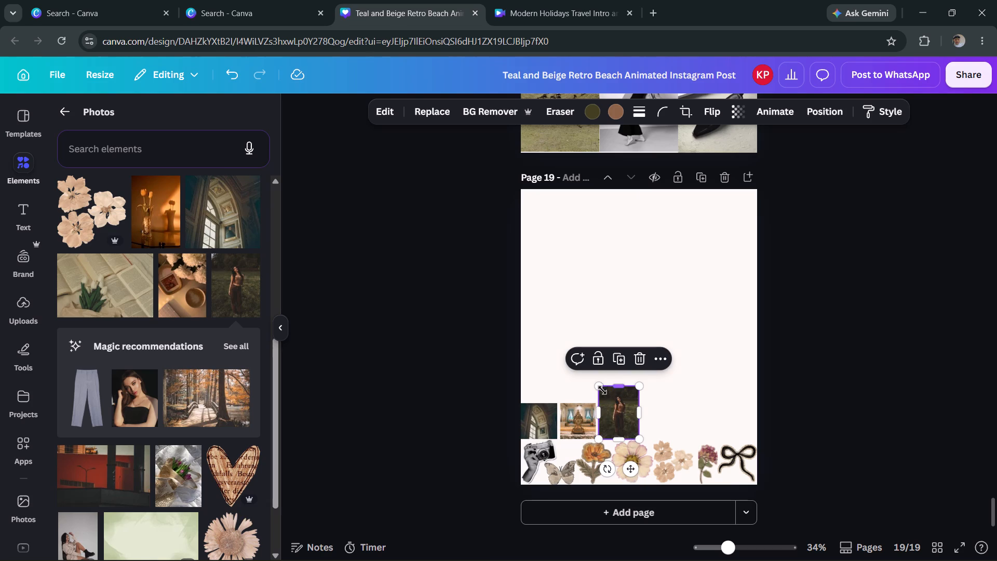
left_click_drag(601, 390, 613, 404)
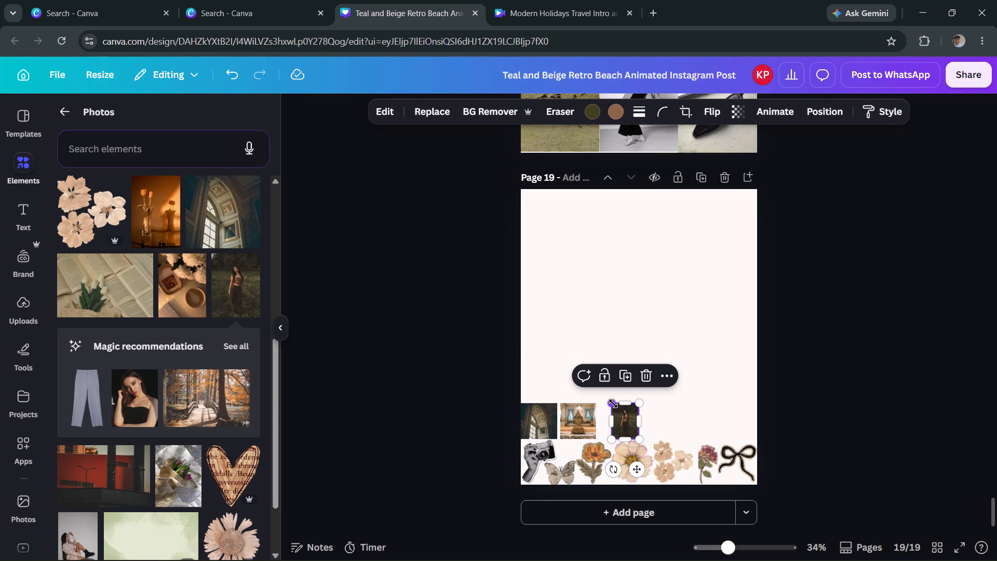
left_click_drag(619, 412, 604, 413)
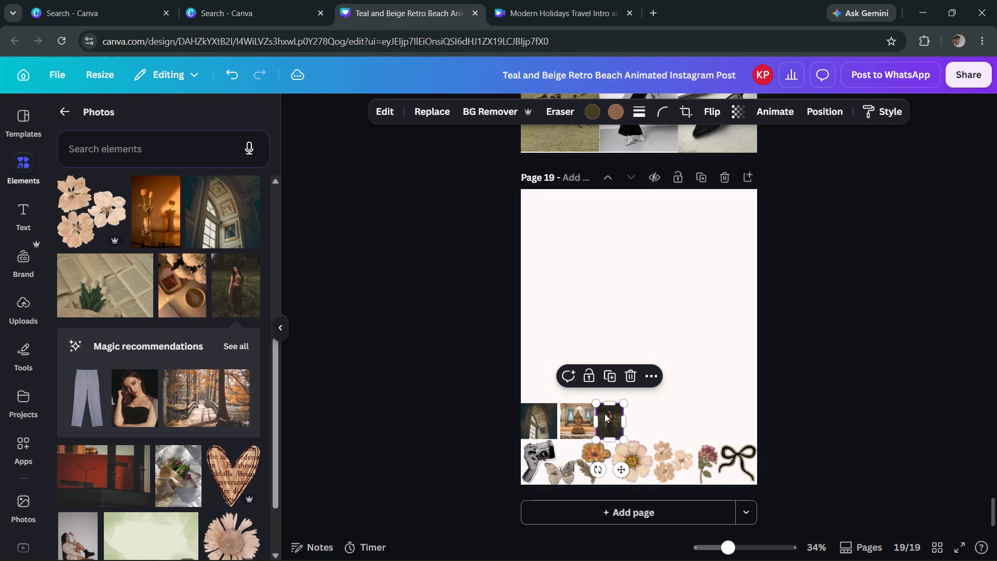
Add the photo of tulips in a net bag to page 19, shrunk and placed in the photo row just right of the woman's photo.
left_click(398, 397)
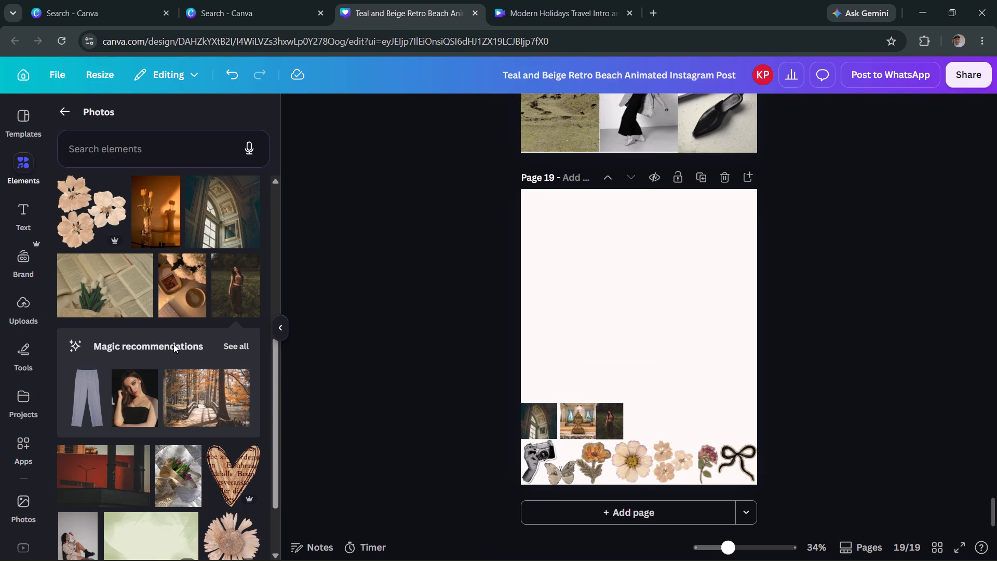
scroll(170, 340, "down", 2)
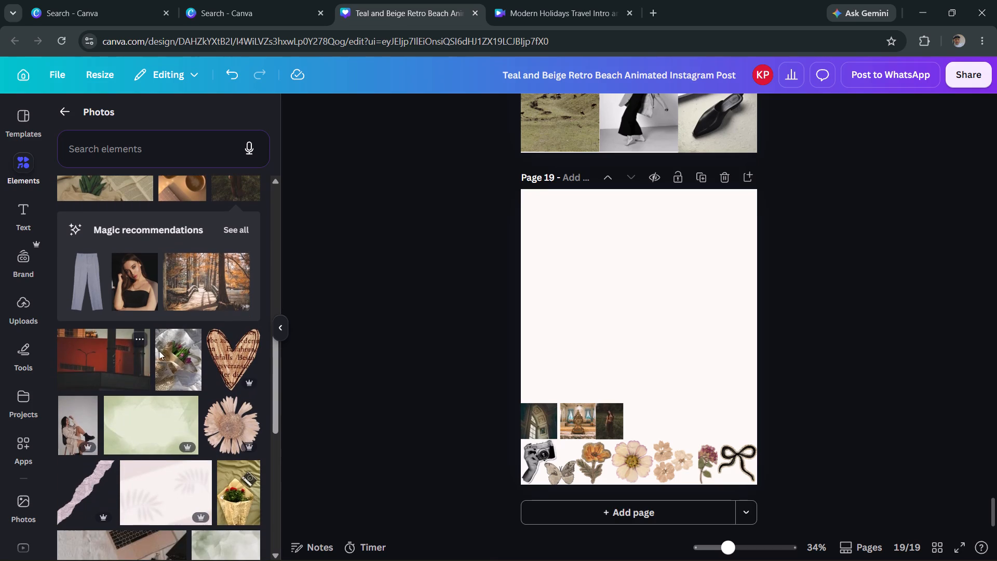
left_click_drag(176, 372, 589, 258)
scroll(361, 331, "right", 1)
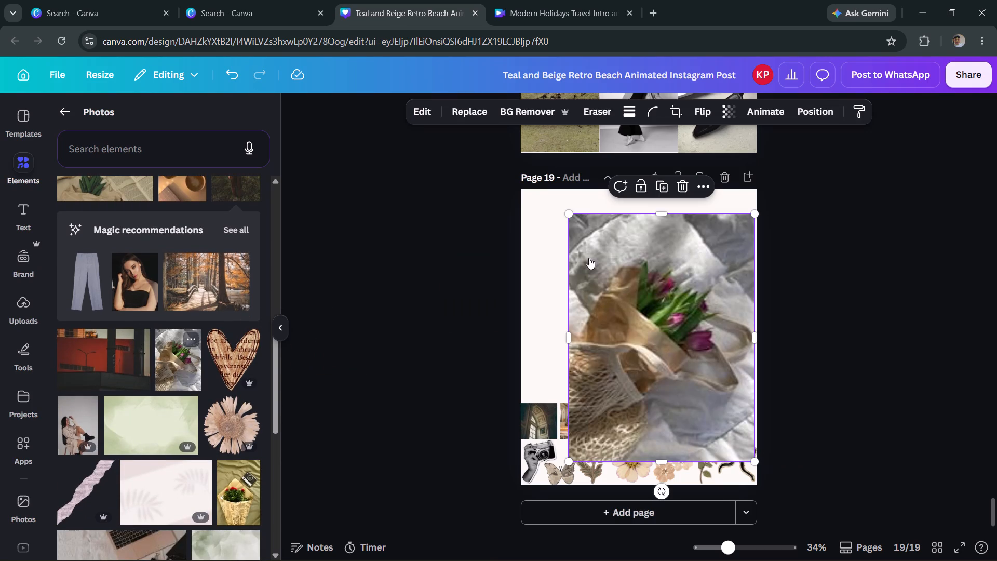
left_click_drag(756, 460, 612, 218)
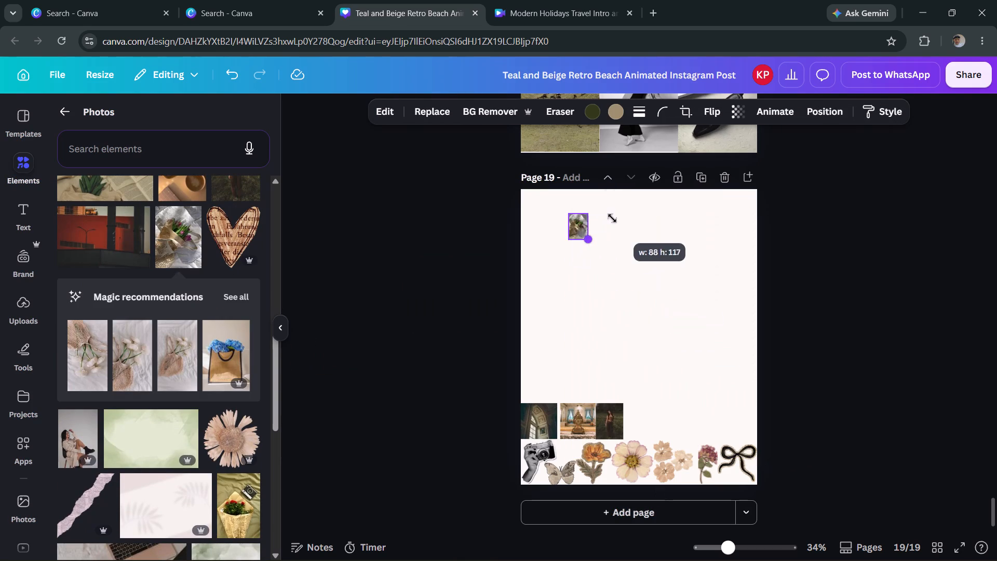
left_click_drag(612, 218, 618, 244)
left_click_drag(582, 235, 657, 320)
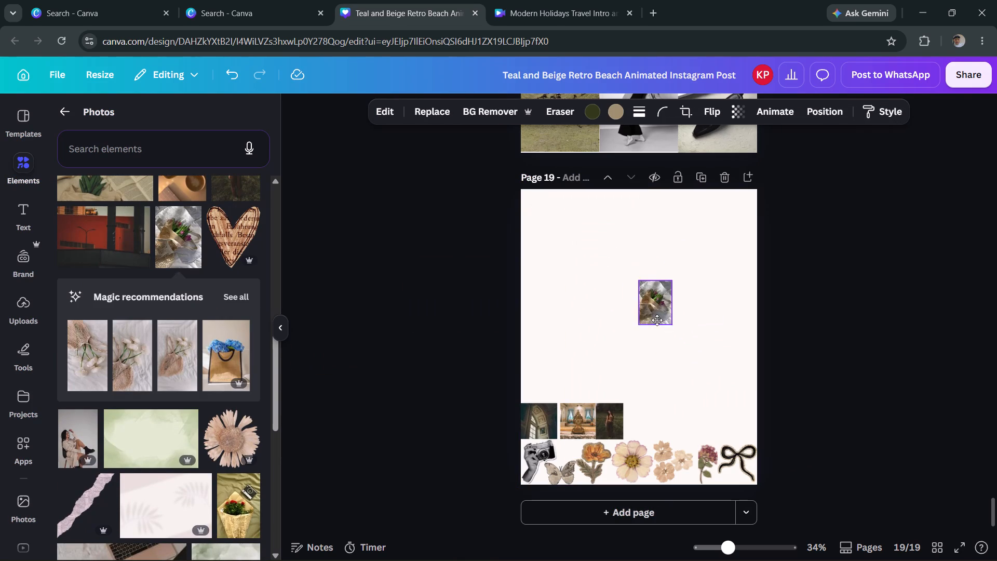
left_click_drag(657, 320, 641, 414)
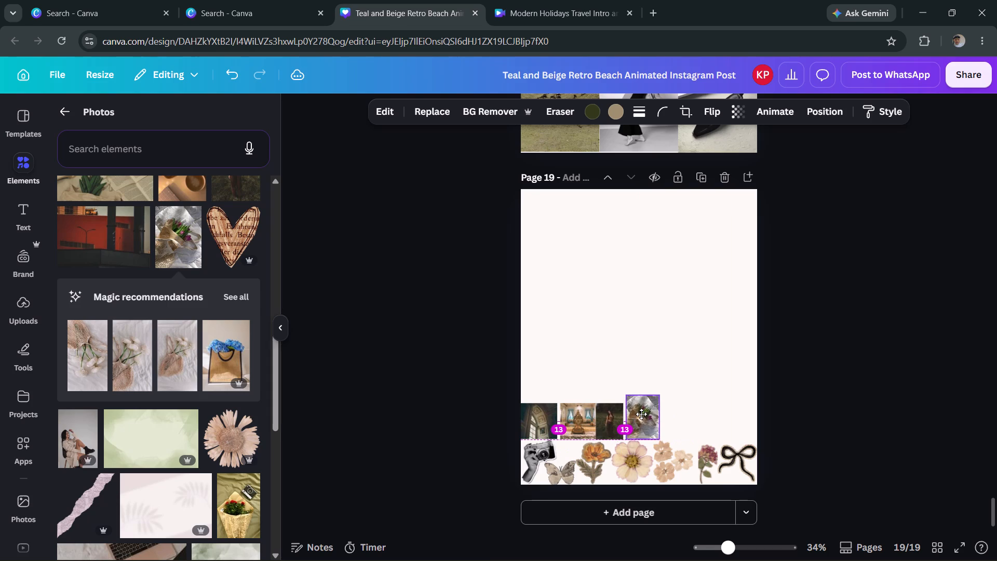
Shrink the tulip photo on page 19 to the height of its row and nudge it up beside the dark photo of the woman.
left_click_drag(641, 414, 641, 415)
left_click_drag(628, 397, 633, 402)
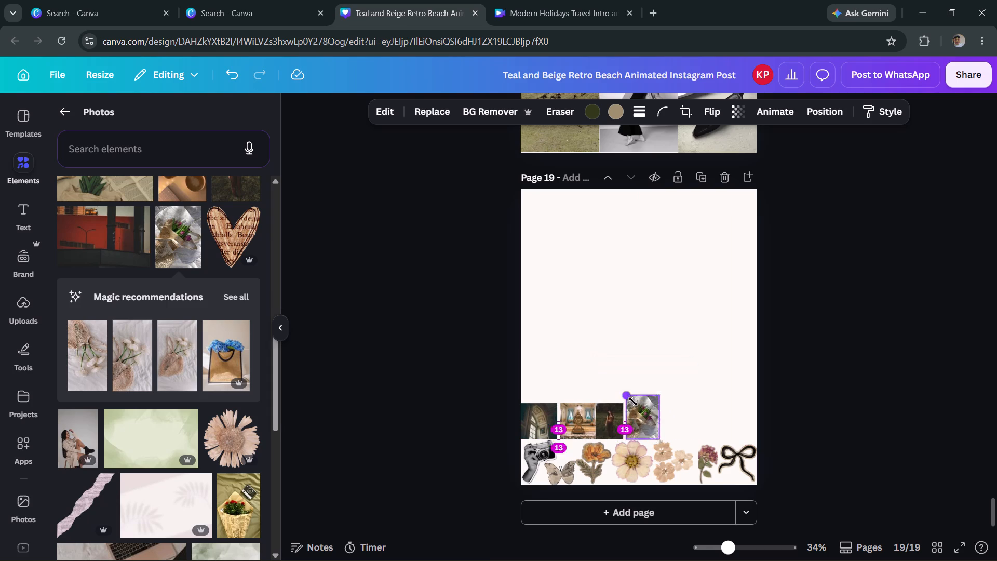
left_click_drag(633, 402, 635, 403)
left_click(640, 422)
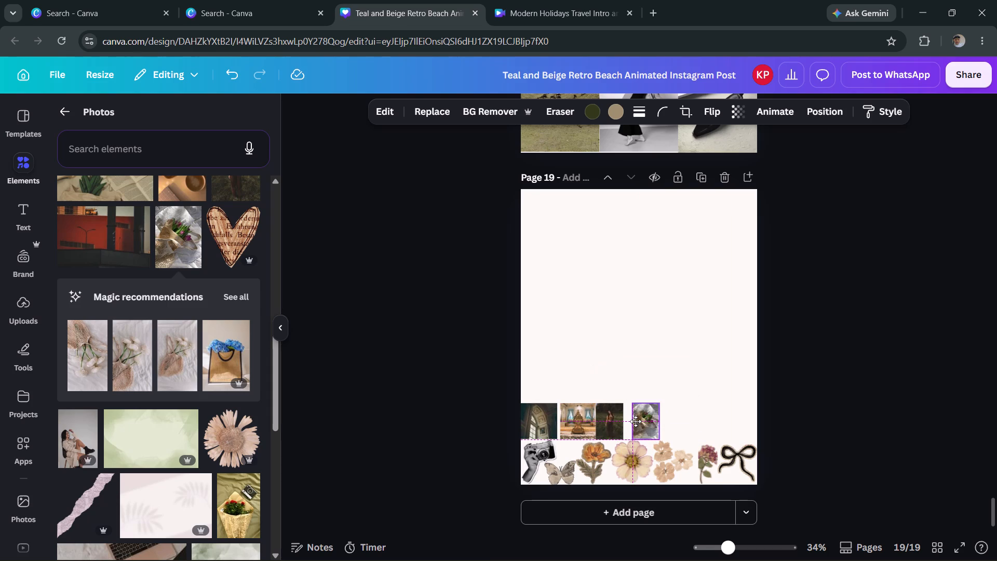
key("Left")
key("Left")
key("Left")
key("Left")
key("Left")
key("Left")
key("Left")
key("Left")
key("Left")
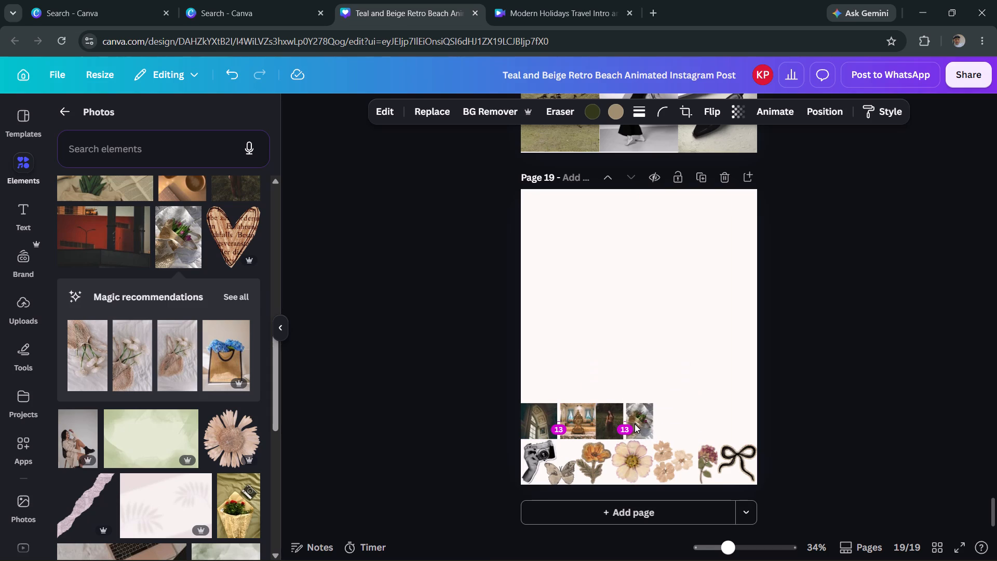
key("Left")
key("Left")
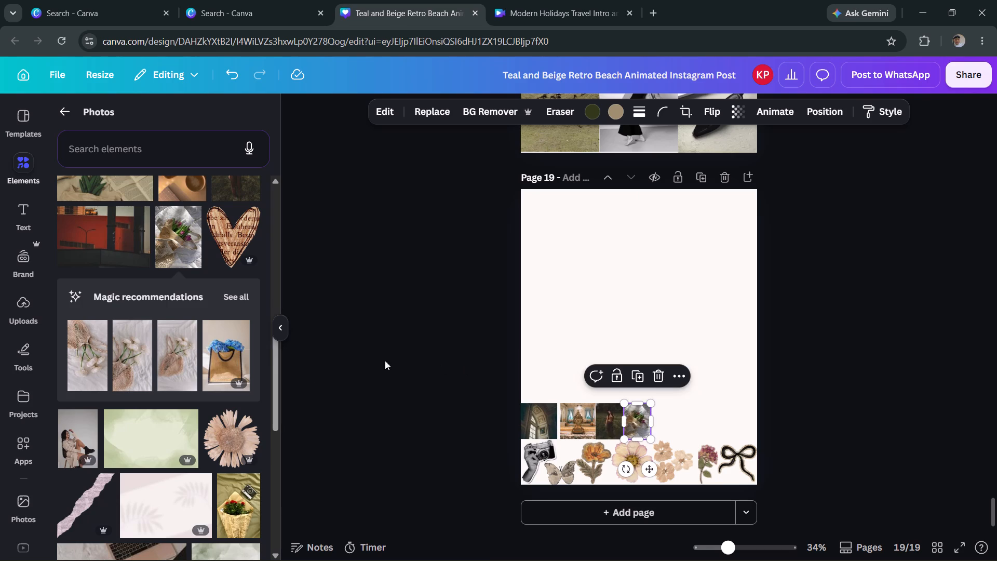
Add the photo of blue hydrangeas in a jute bag to page 19, shrunk to row height and placed just right of the tulip photo.
left_click(226, 358)
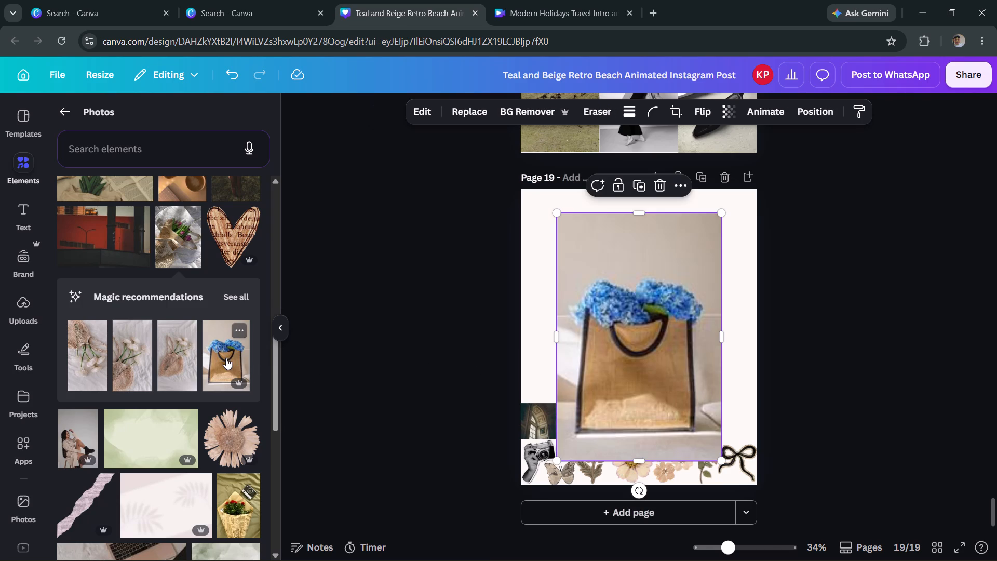
left_click(722, 459)
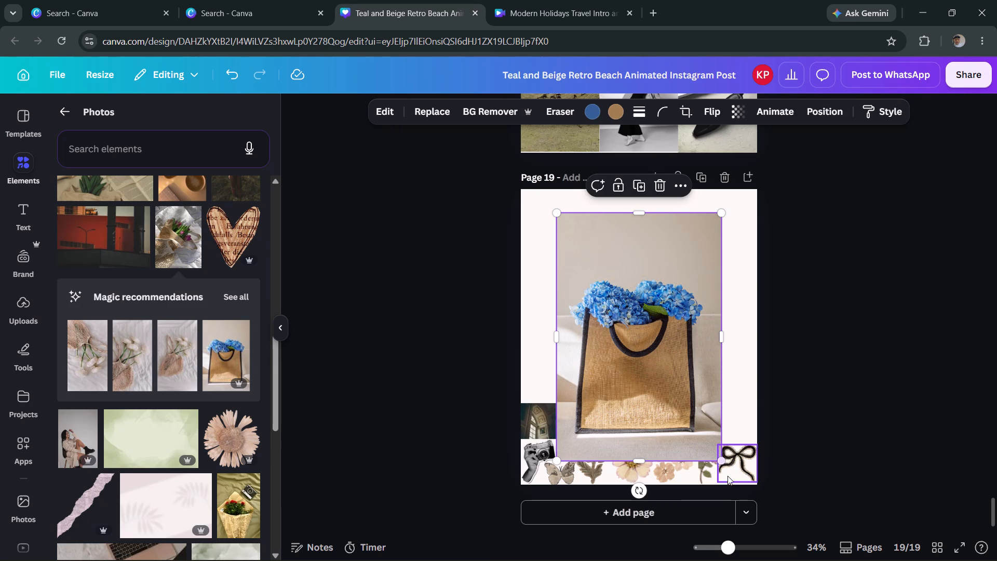
left_click_drag(721, 461, 600, 287)
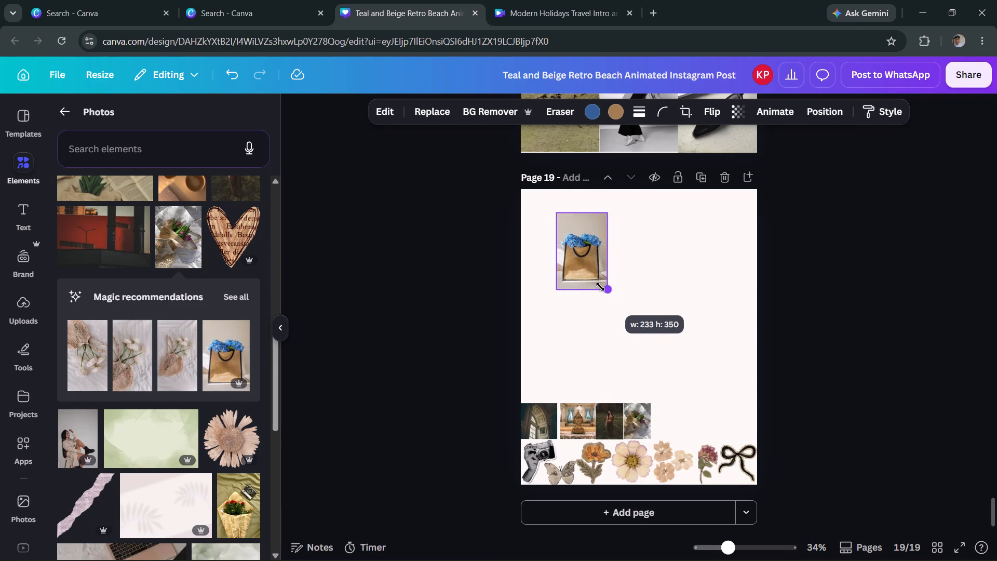
left_click_drag(600, 287, 587, 261)
left_click_drag(572, 224, 687, 372)
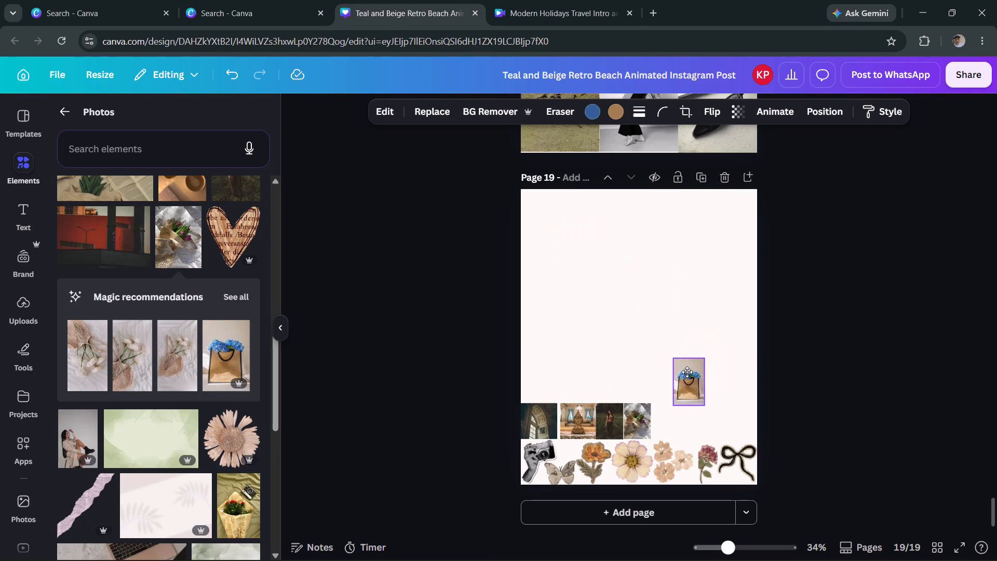
left_click_drag(687, 372, 669, 400)
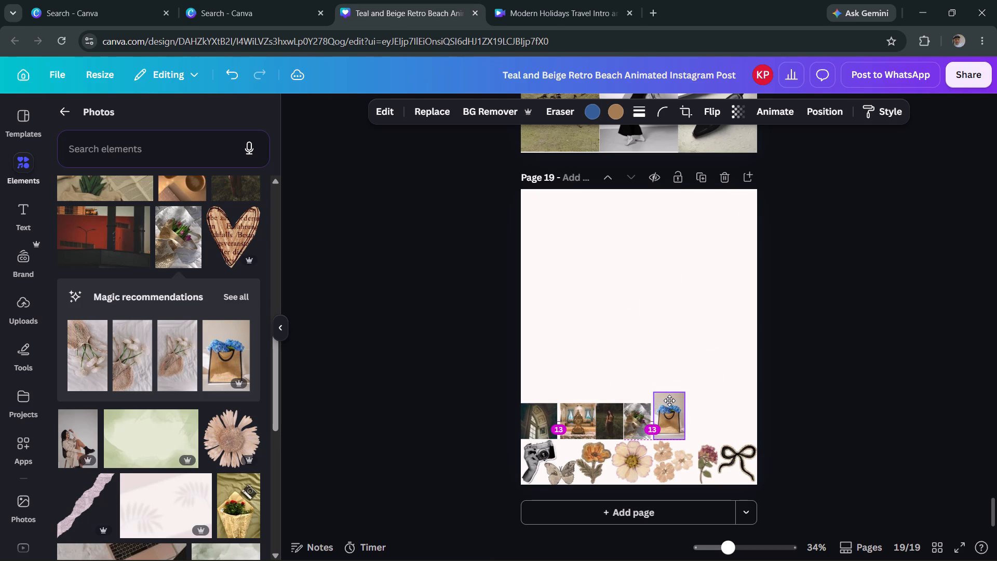
left_click_drag(669, 400, 669, 400)
left_click_drag(683, 392, 677, 397)
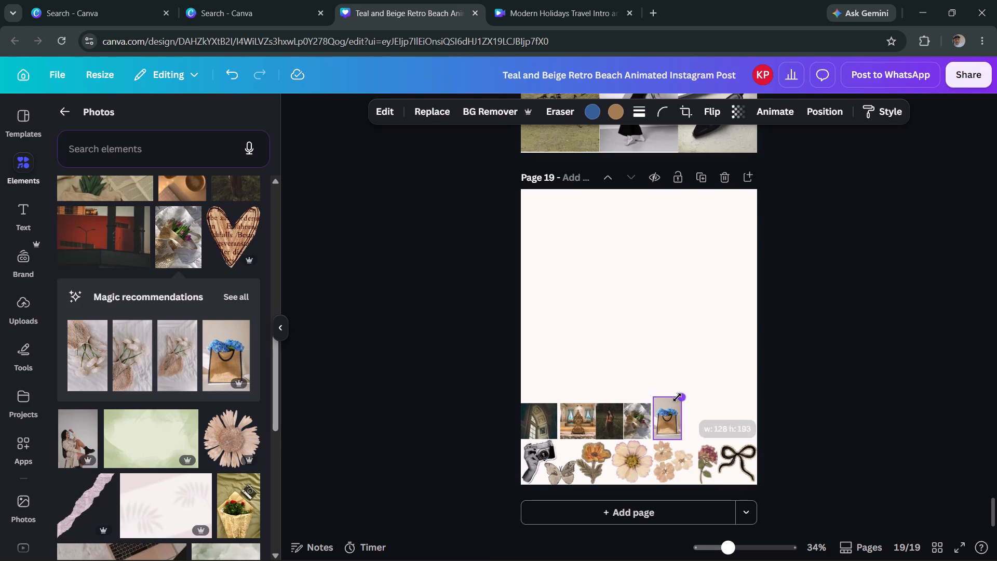
left_click_drag(677, 397, 673, 403)
left_click(571, 337)
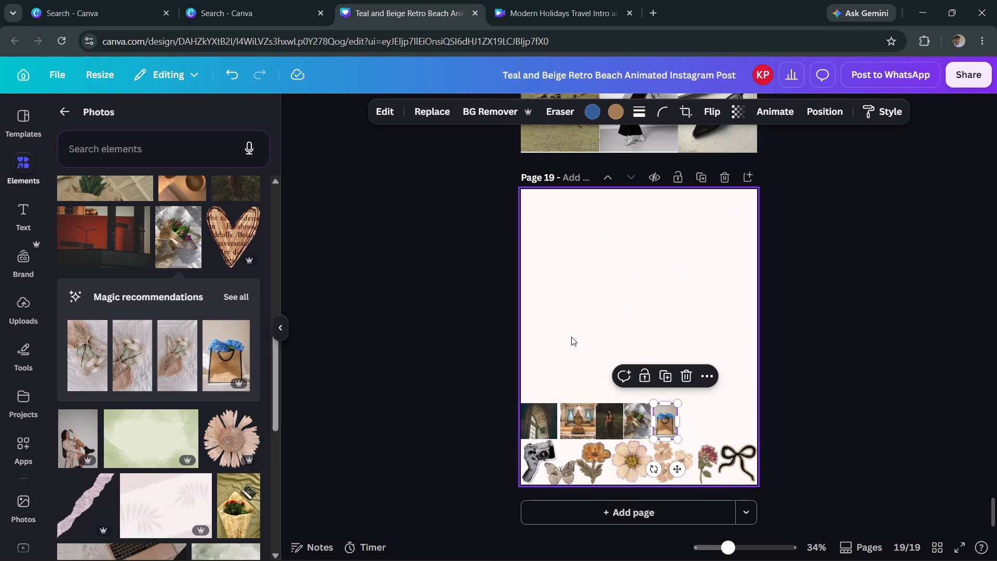
Fine-tune the hydrangea bag photo's position with small nudges, leaving a narrow gap beside the tulip photo.
left_click(658, 418)
key("Left")
key("Left")
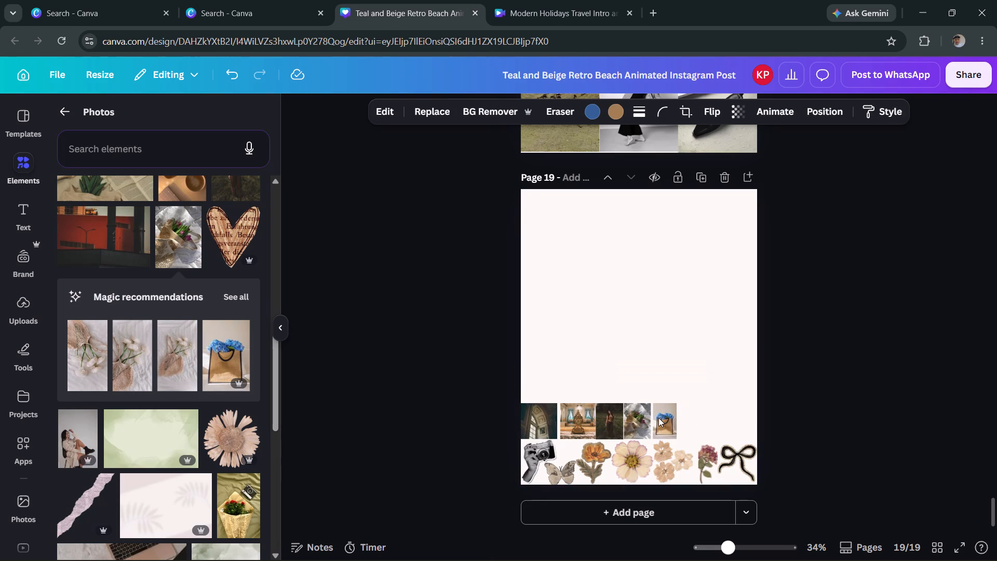
key("Left")
key("Left")
key("Left")
key("Left")
key("Left")
key("Left")
key("Left")
key("Up")
key("Up")
key("Up")
key("Right")
key("Right")
key("Right")
key("Right")
key("Right")
key("Right")
key("Right")
key("Right")
key("Right")
key("Right")
key("Down")
key("Left")
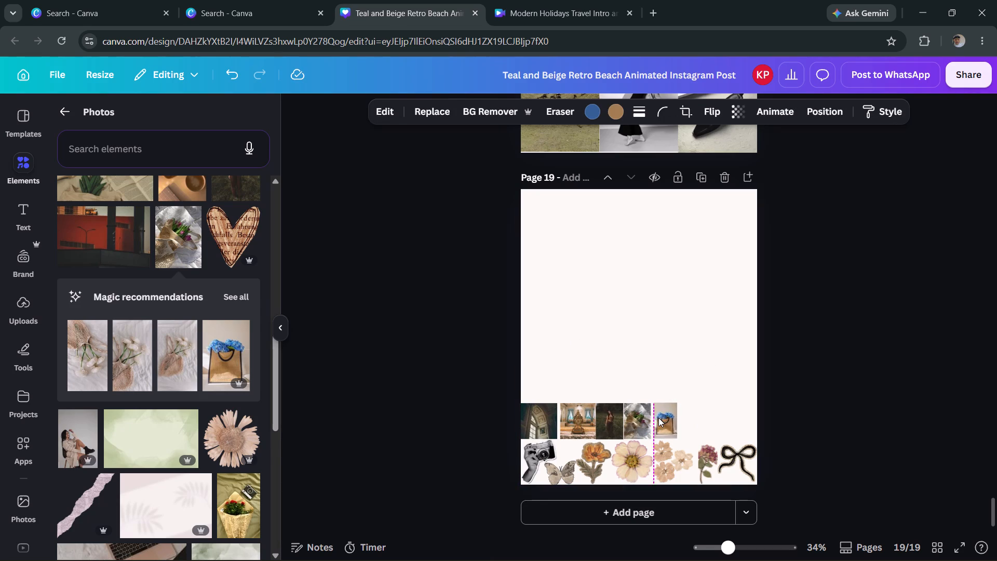
key("Left")
key("Left")
key("Left")
key("Left")
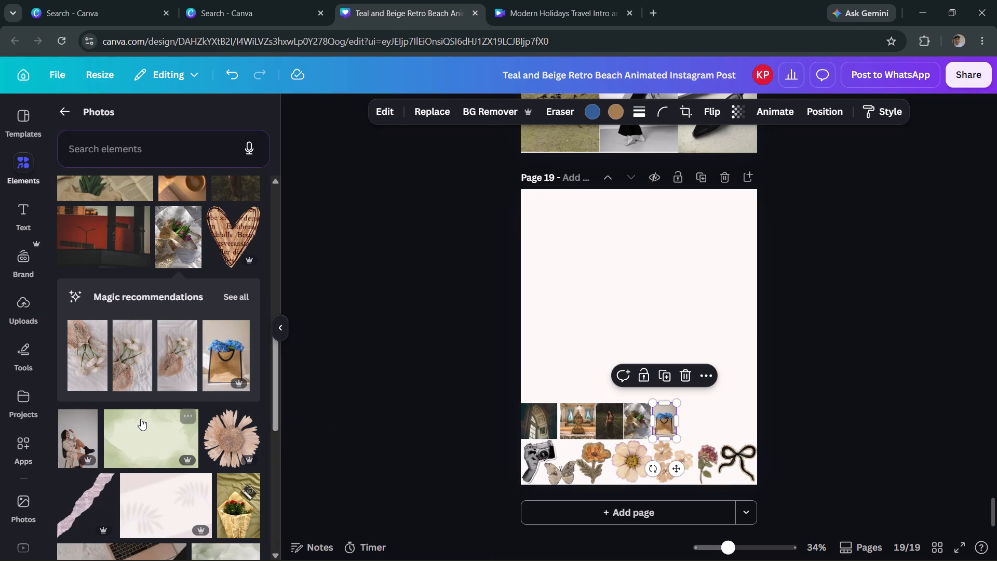
Add the photo of the seated woman in a beige coat, shrunk to about 109 × 164 and placed right of the hydrangea bag photo.
scroll(141, 419, "down", 3)
left_click(73, 264)
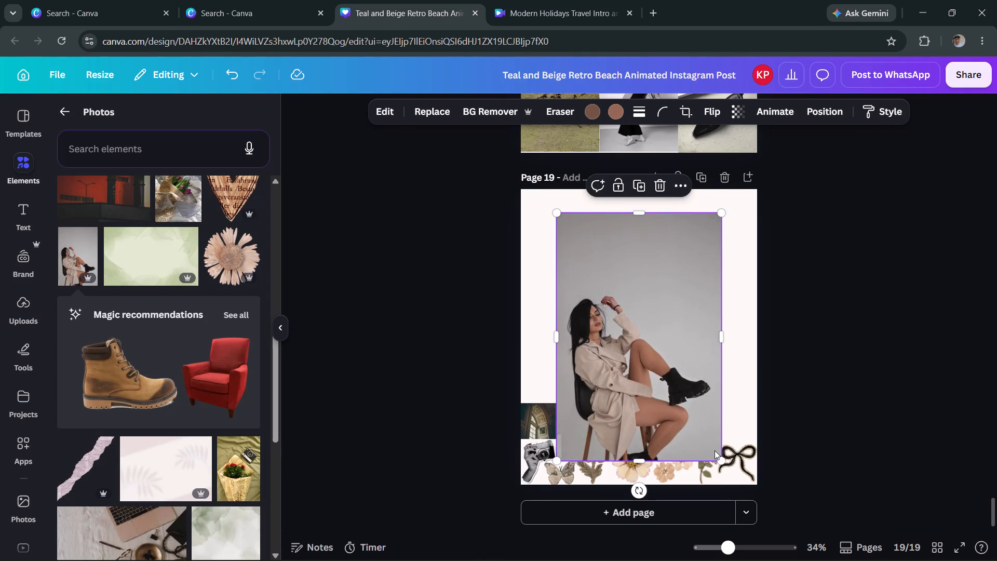
left_click_drag(719, 458, 598, 252)
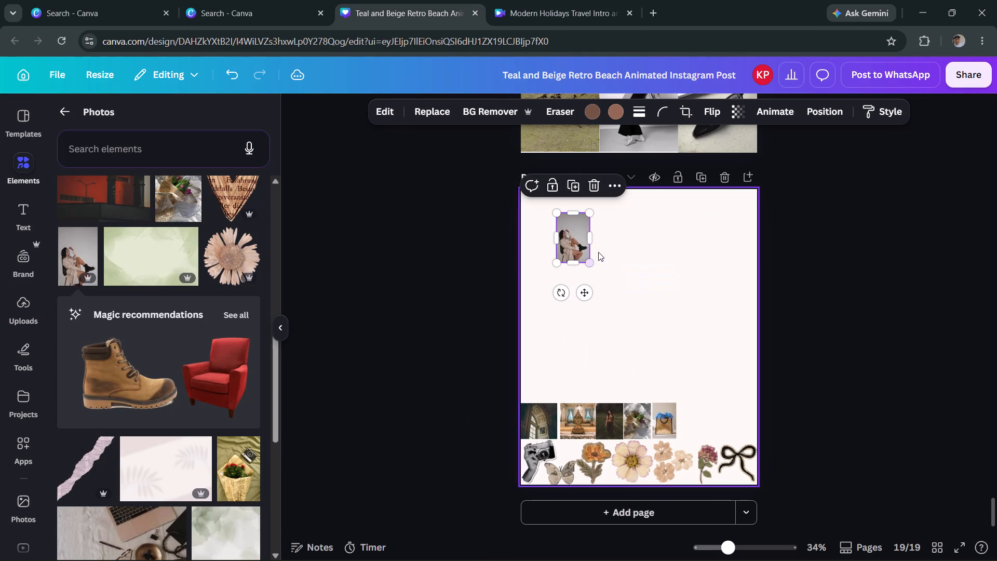
left_click_drag(570, 242, 696, 409)
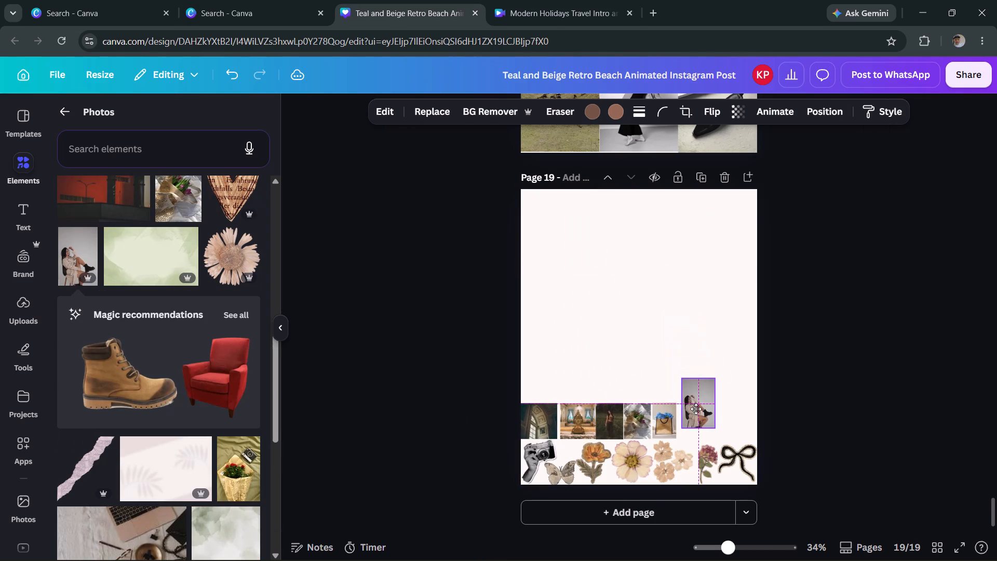
left_click_drag(696, 409, 693, 418)
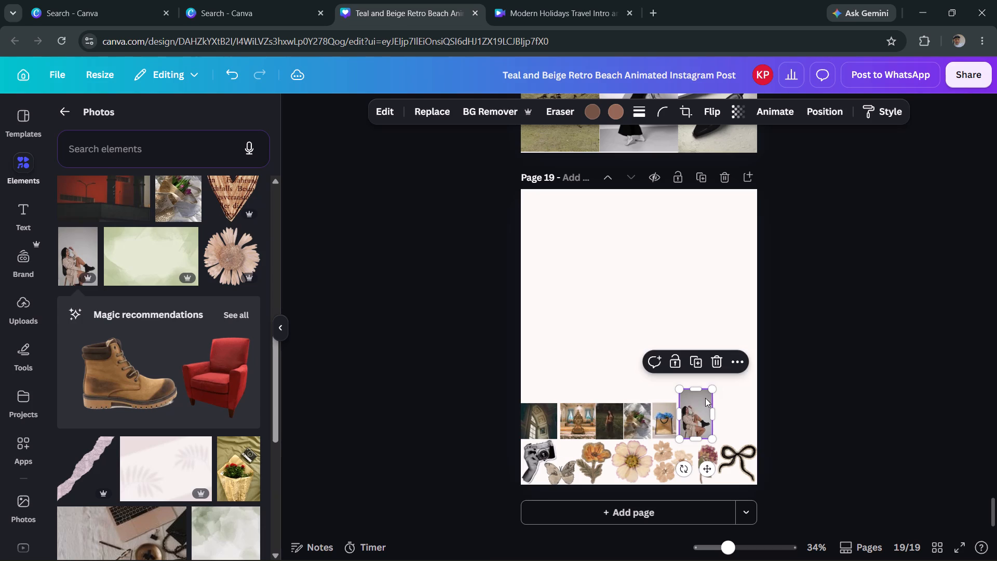
left_click_drag(712, 391, 704, 404)
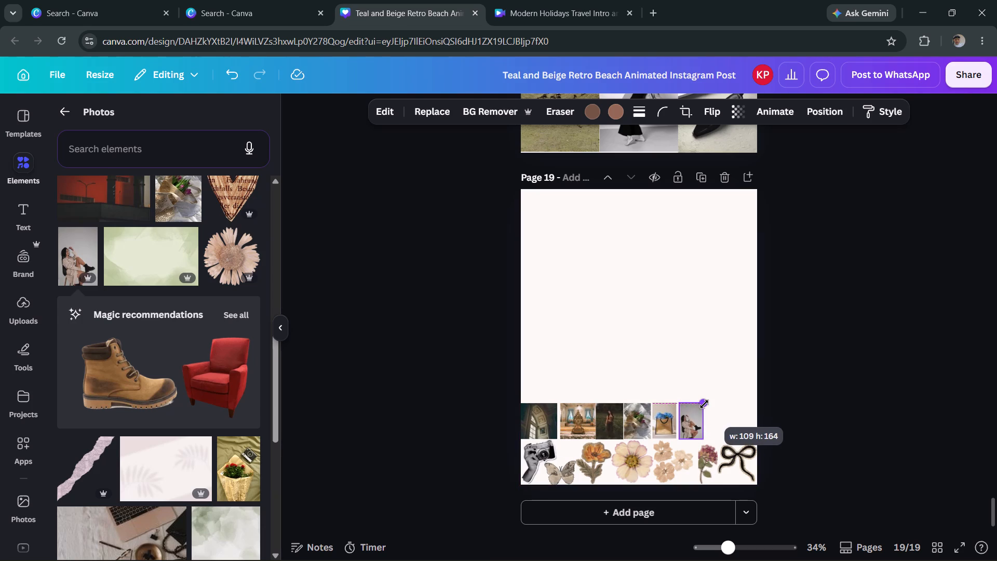
left_click_drag(704, 404, 704, 405)
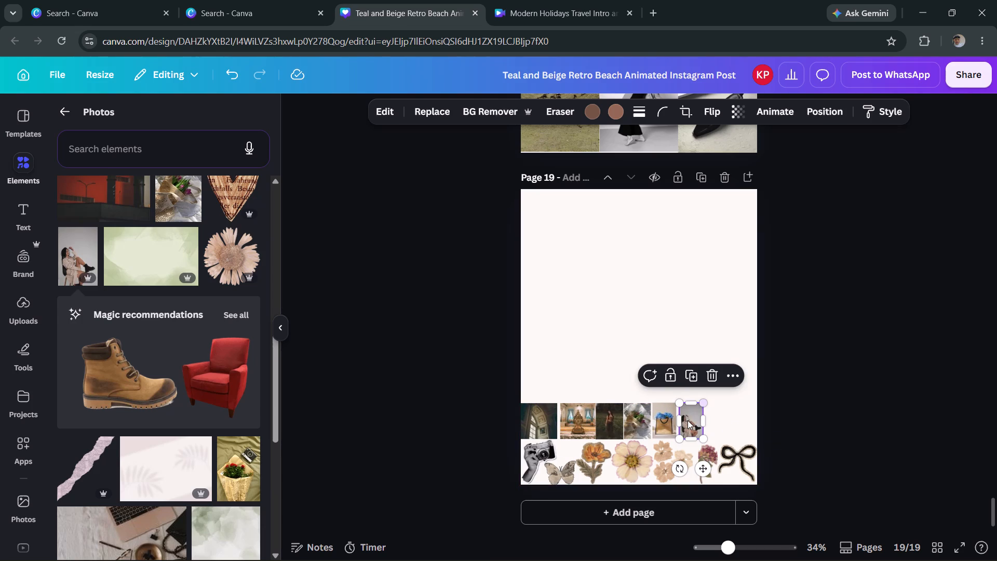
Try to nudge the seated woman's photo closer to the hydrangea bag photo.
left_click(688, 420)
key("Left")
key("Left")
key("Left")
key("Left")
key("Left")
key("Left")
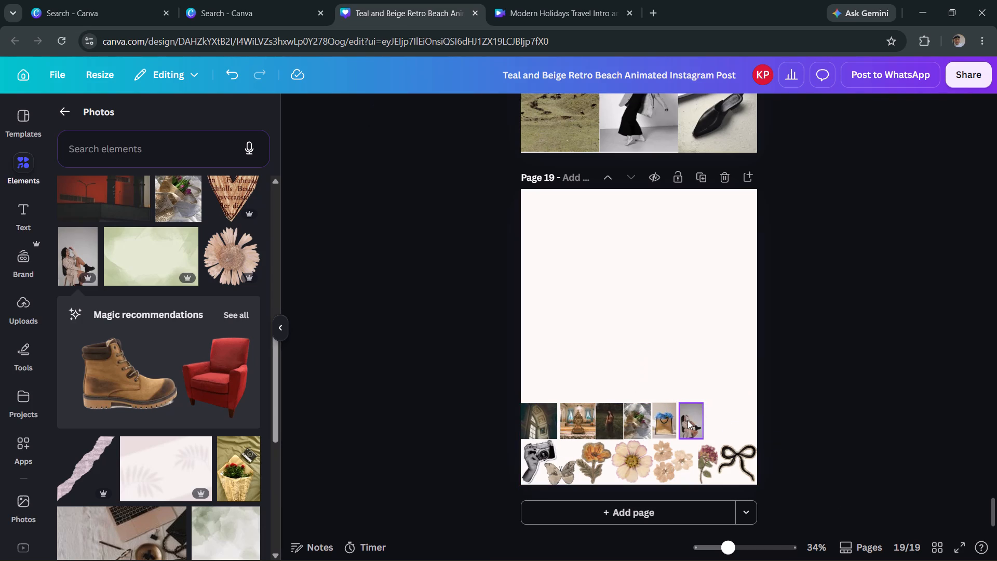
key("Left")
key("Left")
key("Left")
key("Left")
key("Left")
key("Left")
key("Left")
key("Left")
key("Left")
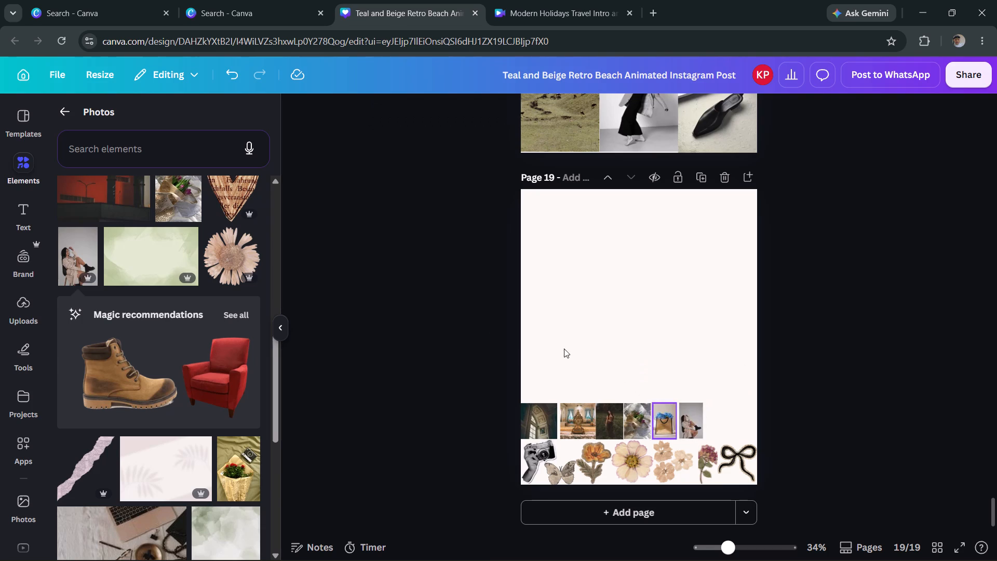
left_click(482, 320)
Add the pressed beige daisy cutout to page 19, shrunk to row height and placed right of the seated woman's photo.
left_click(215, 250)
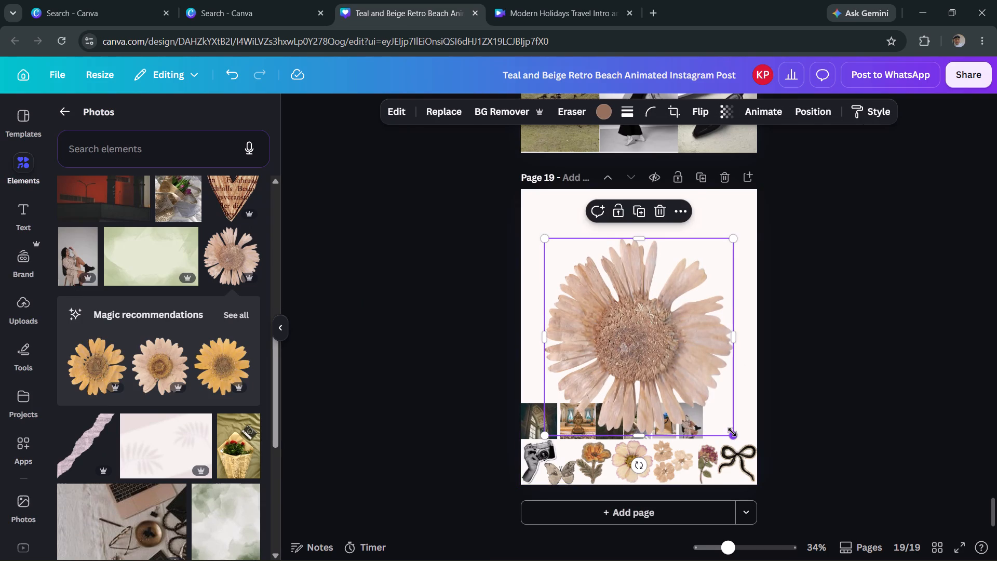
left_click(732, 432)
left_click_drag(733, 435, 586, 280)
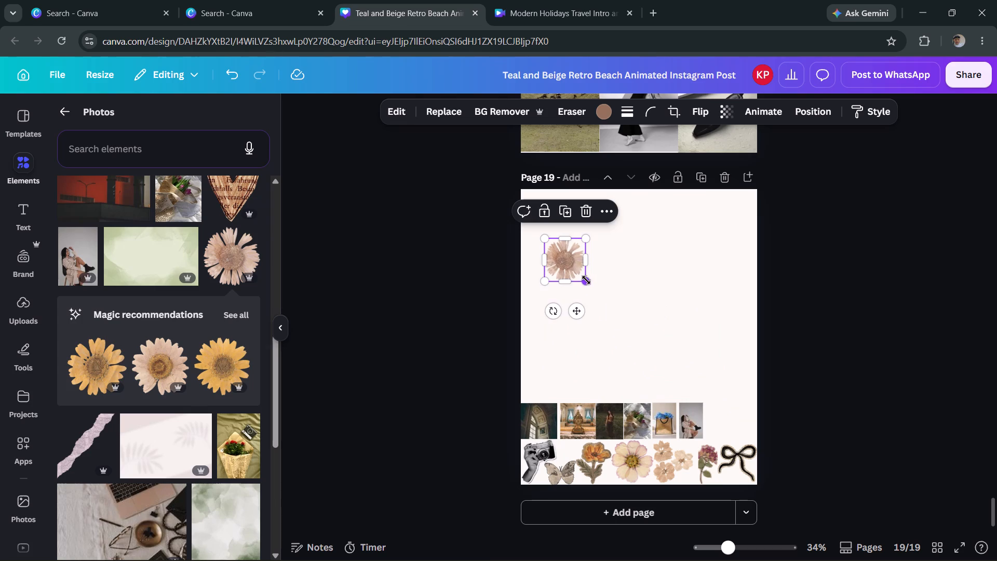
left_click_drag(564, 254, 726, 406)
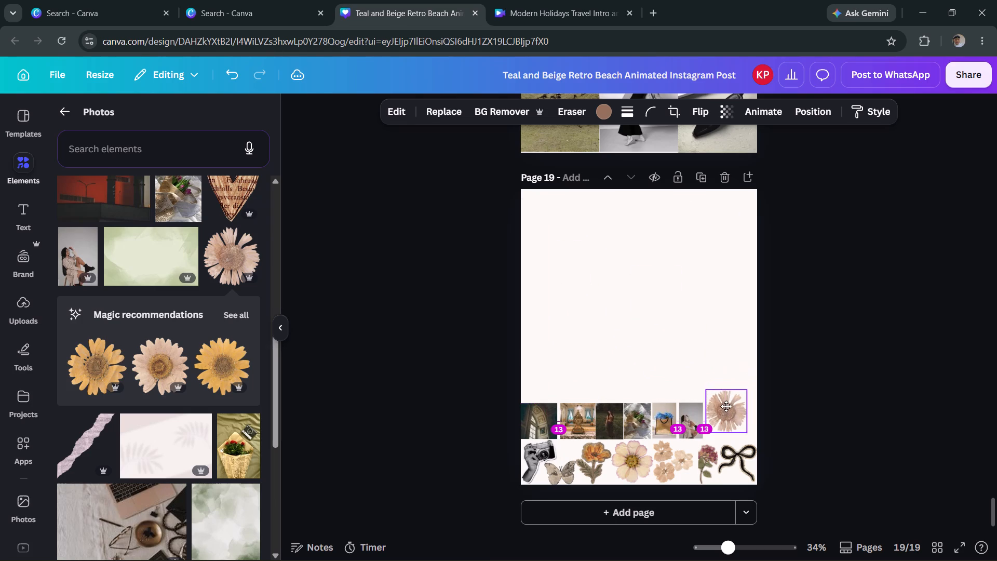
left_click_drag(726, 406, 725, 413)
left_click(725, 413)
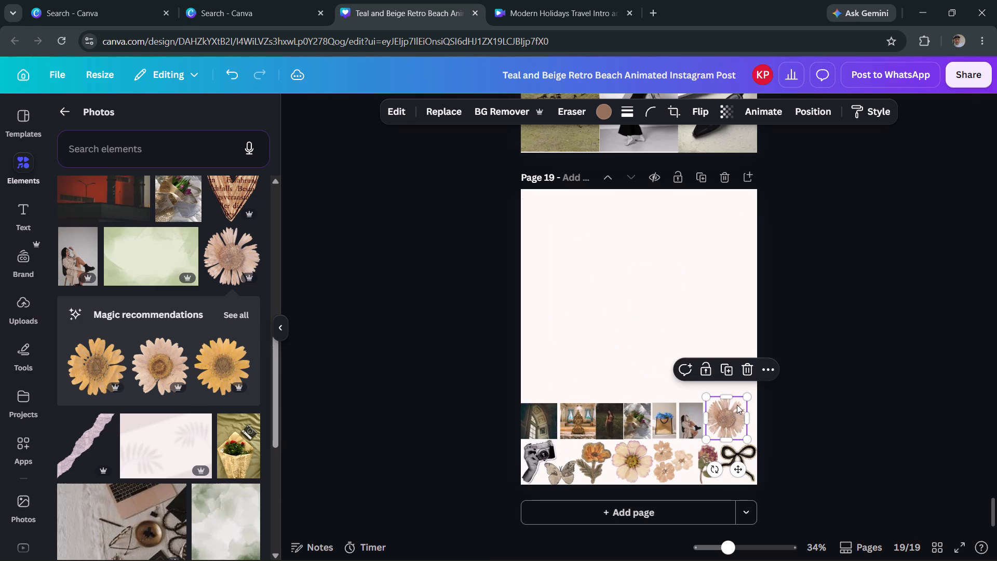
left_click_drag(742, 400, 734, 408)
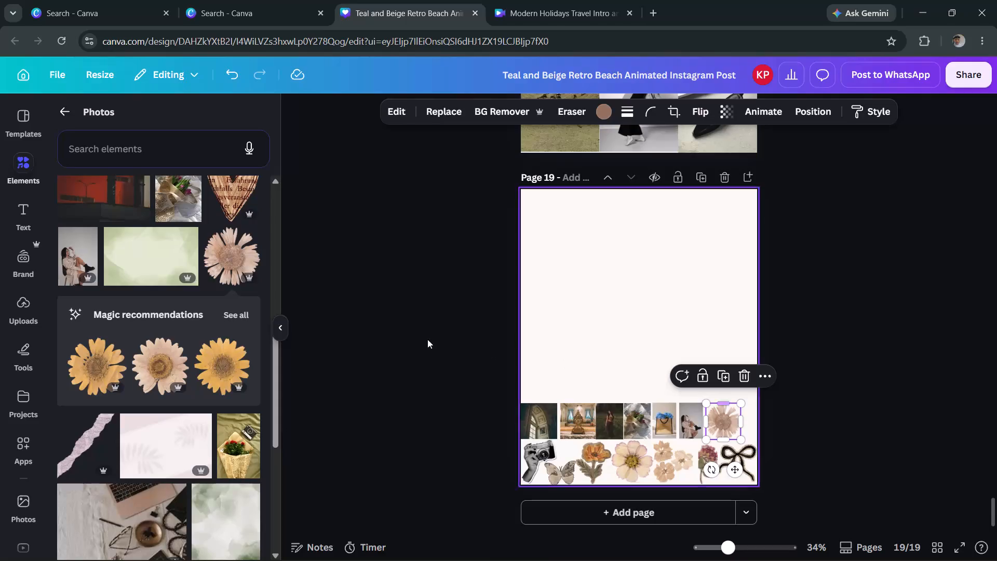
left_click(351, 331)
Add the orange oak leaves photo to page 19, shrunk to a thumbnail at the page's left edge directly above the arched-window photo.
scroll(153, 302, "down", 4)
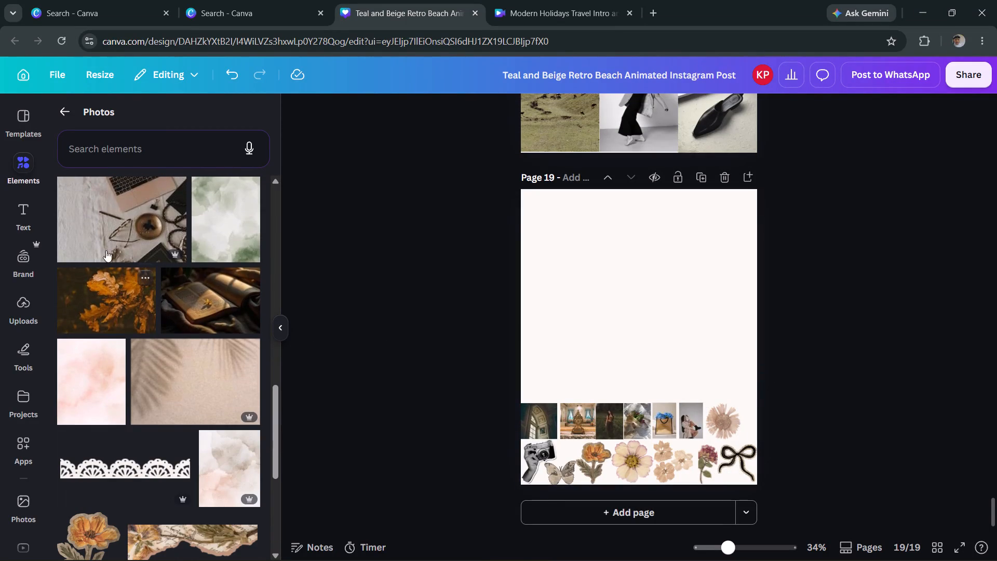
left_click(126, 298)
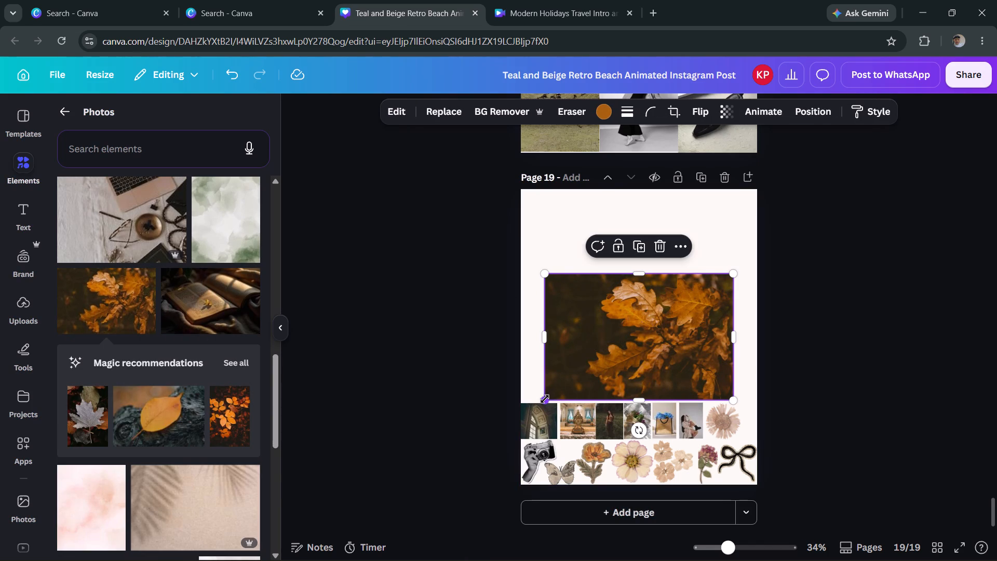
left_click_drag(545, 399, 694, 313)
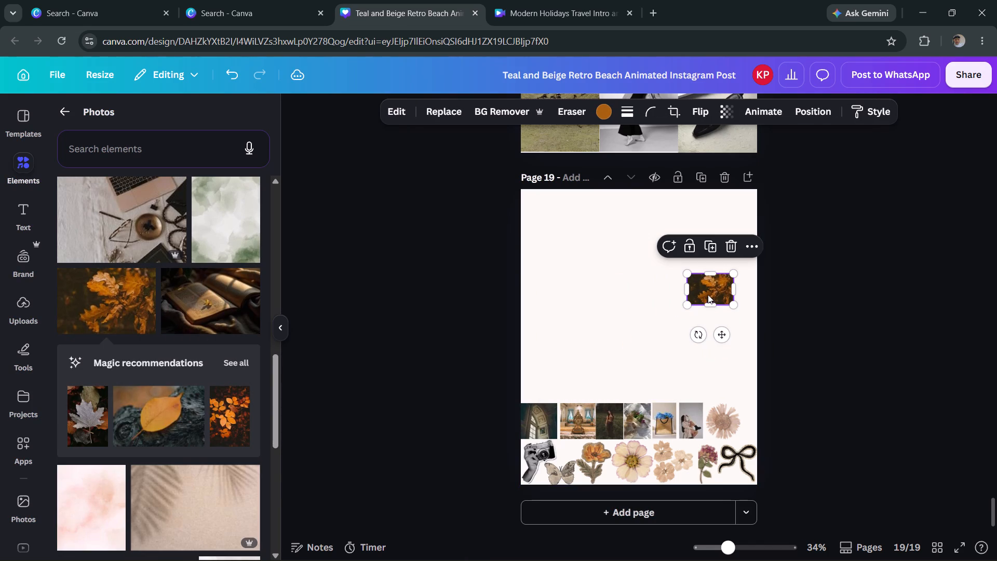
left_click_drag(708, 294, 552, 390)
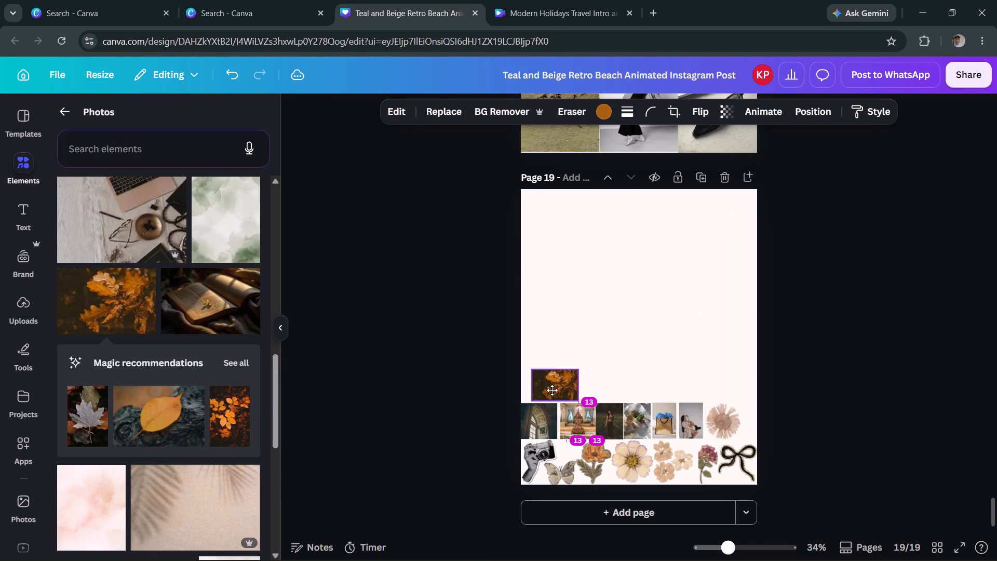
left_click_drag(552, 390, 544, 392)
left_click(393, 358)
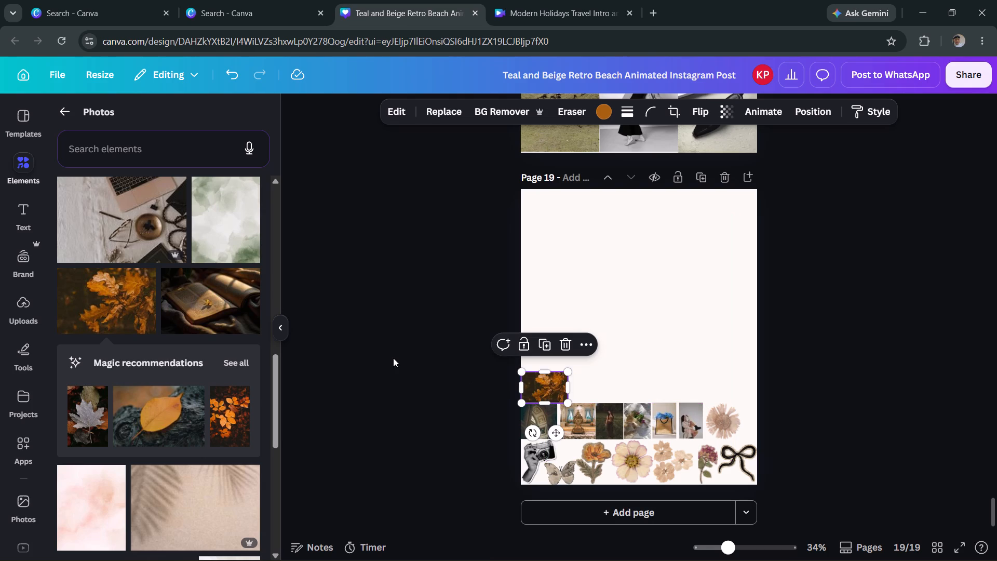
Add the recommended silver maple leaf photo to page 19, shrunk to row height and placed directly right of the orange oak leaves photo.
left_click(89, 418)
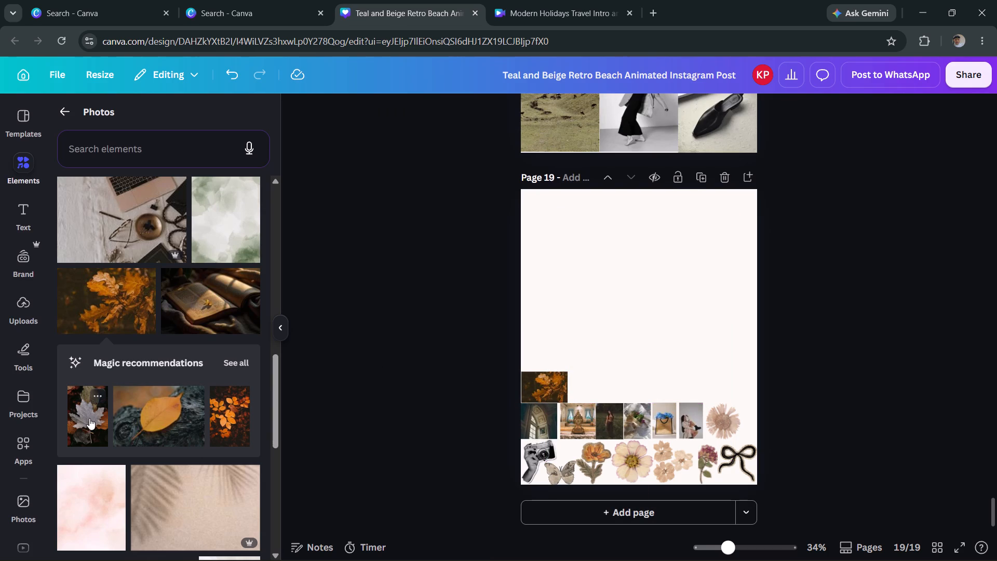
left_click_drag(557, 460, 595, 371)
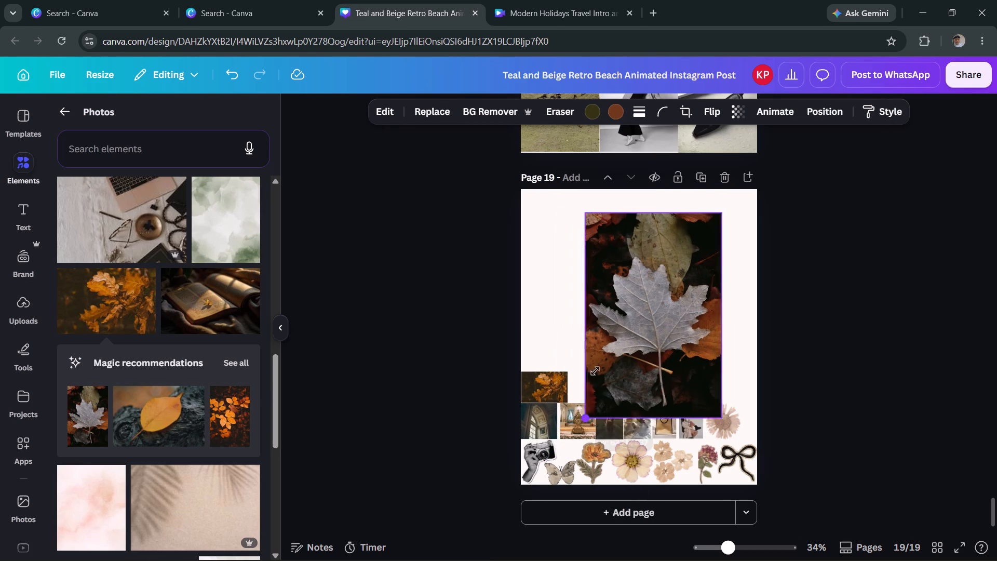
left_click_drag(595, 371, 675, 240)
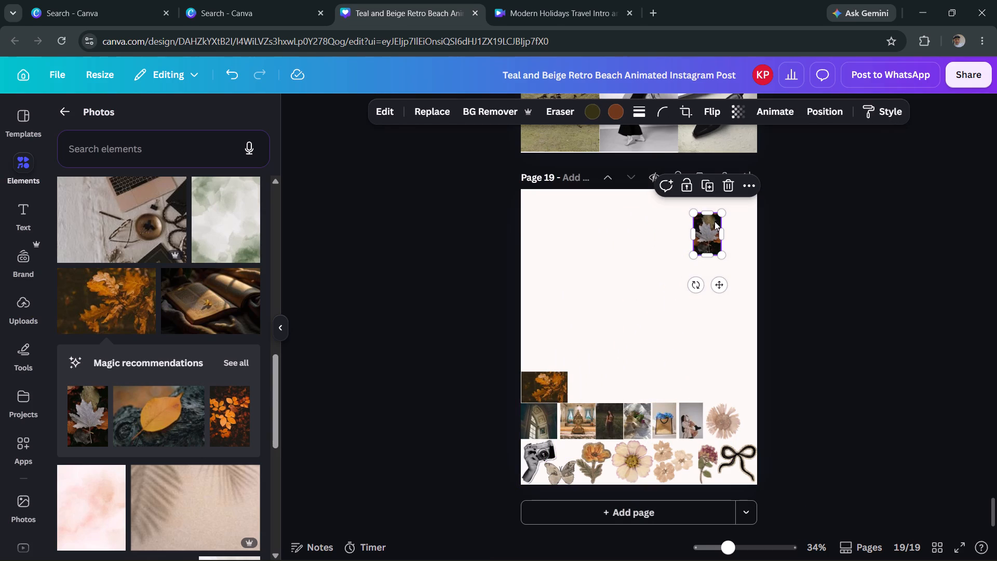
left_click_drag(715, 221, 590, 363)
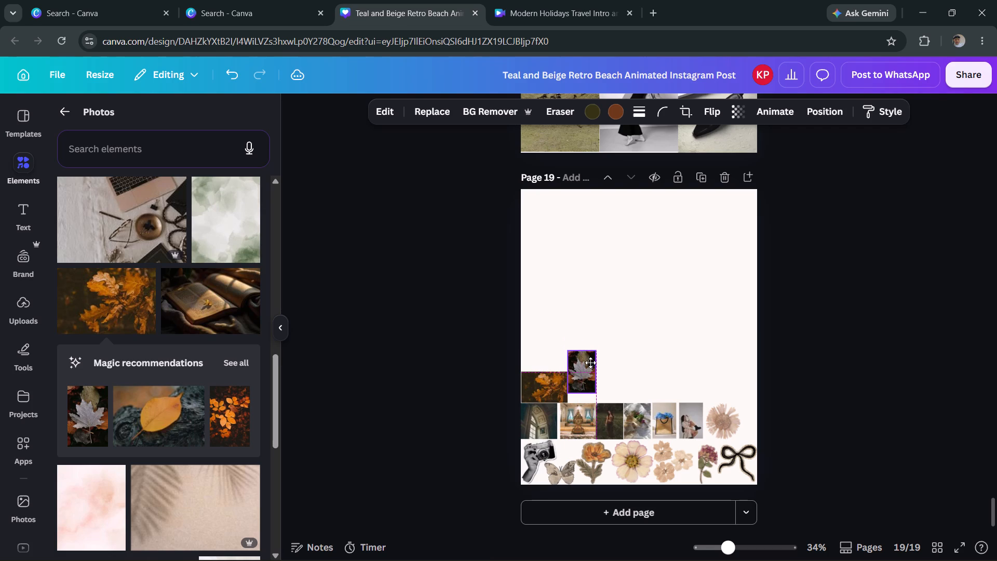
left_click_drag(590, 363, 590, 365)
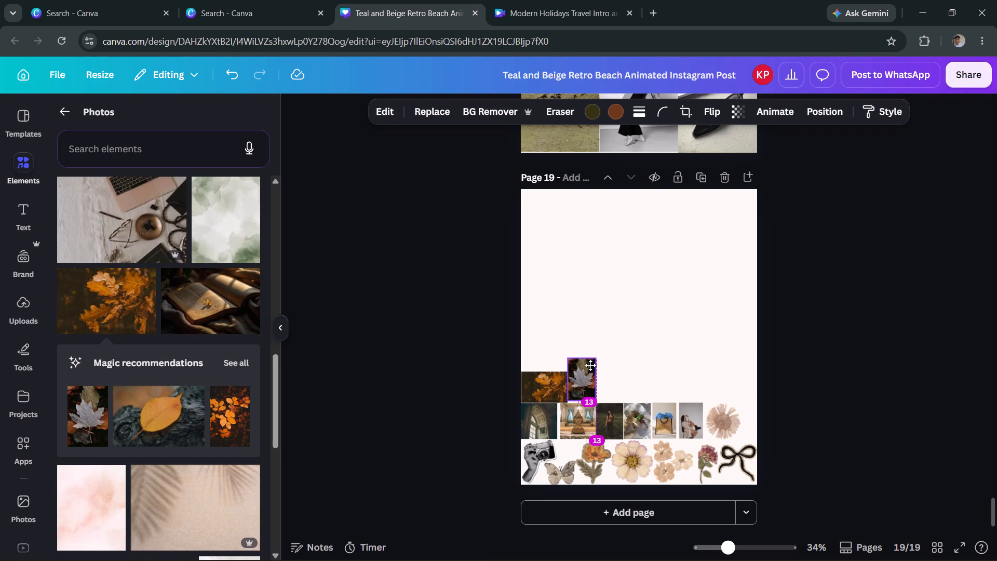
left_click_drag(590, 365, 595, 368)
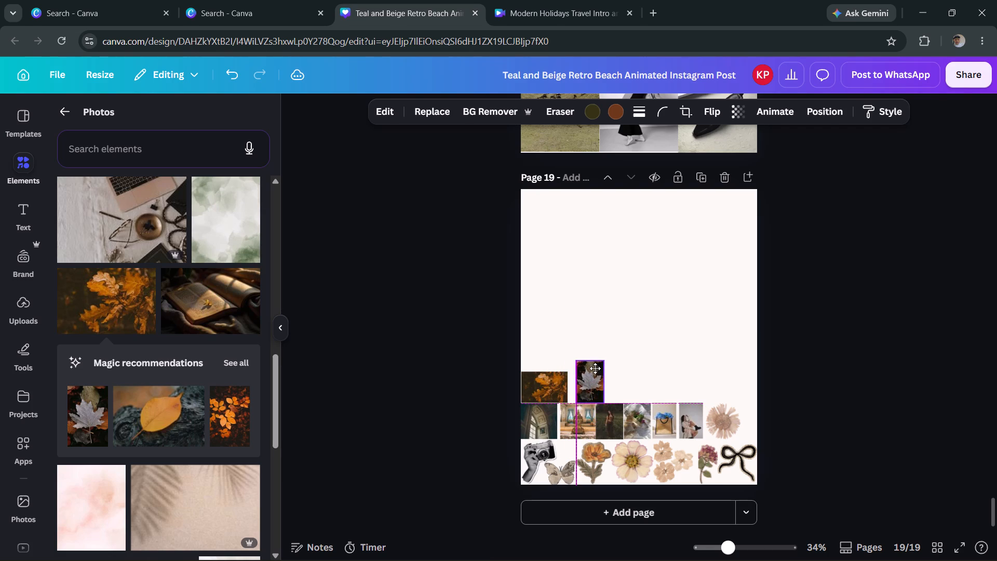
left_click_drag(595, 368, 592, 368)
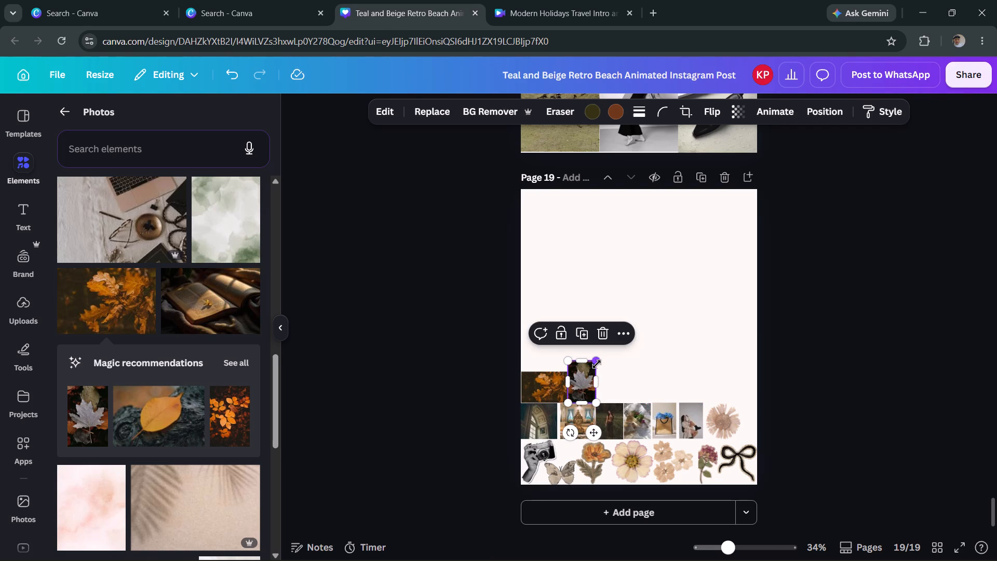
left_click_drag(597, 364, 592, 376)
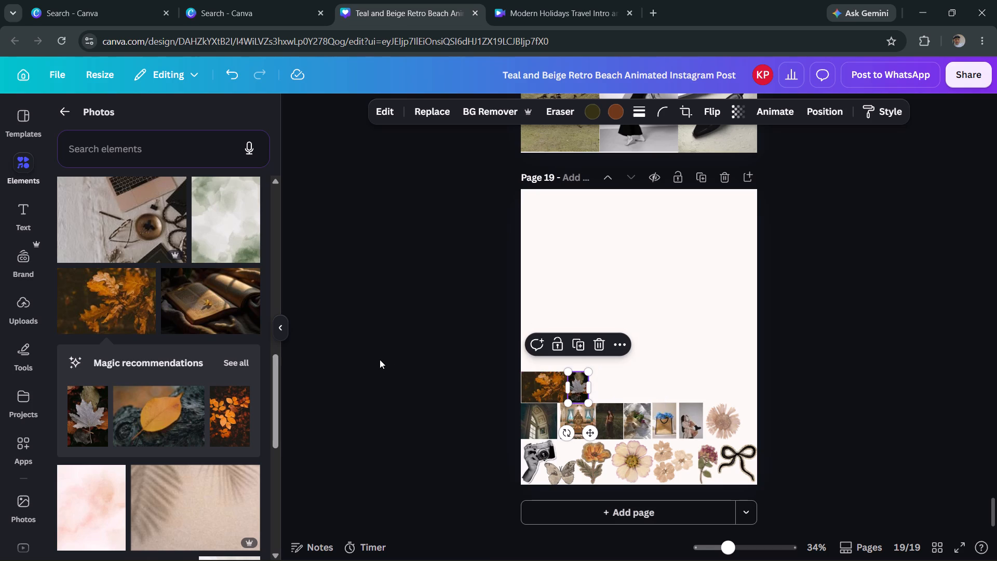
left_click(380, 359)
Add the recommended single yellow leaf photo to page 19, shrunk to row height and placed directly right of the silver maple leaf photo.
left_click(166, 420)
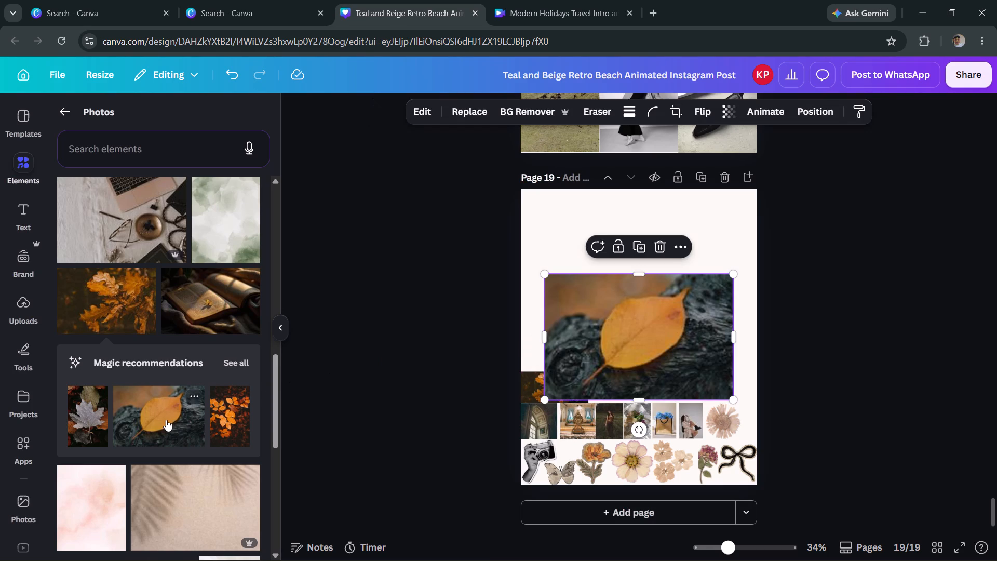
left_click_drag(545, 399, 708, 278)
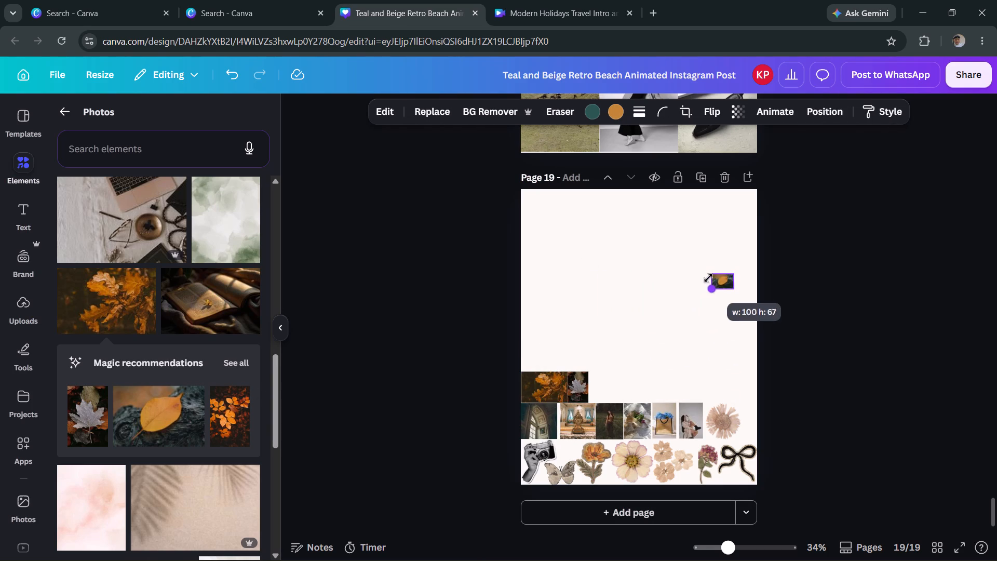
left_click_drag(708, 278, 693, 297)
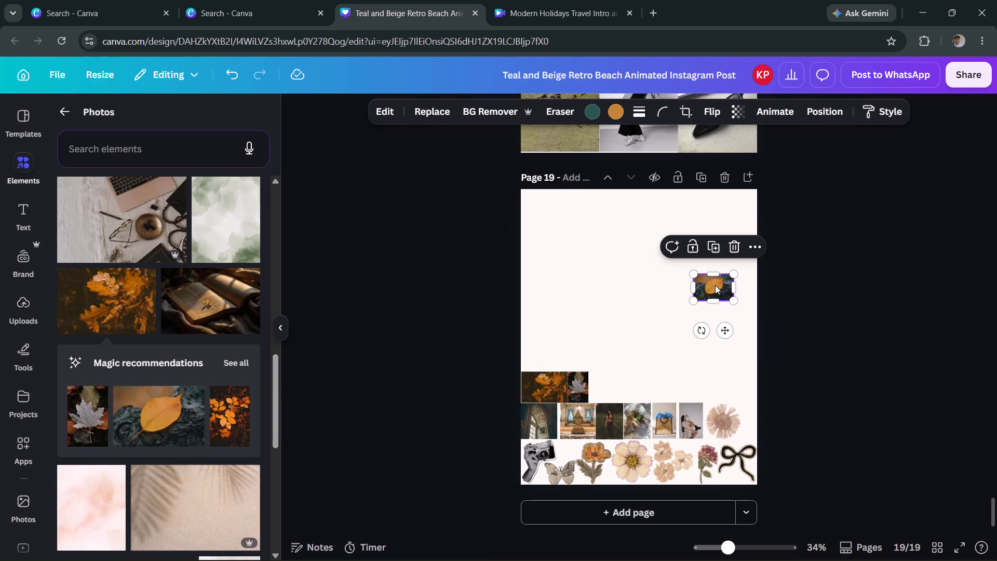
left_click_drag(715, 285, 611, 386)
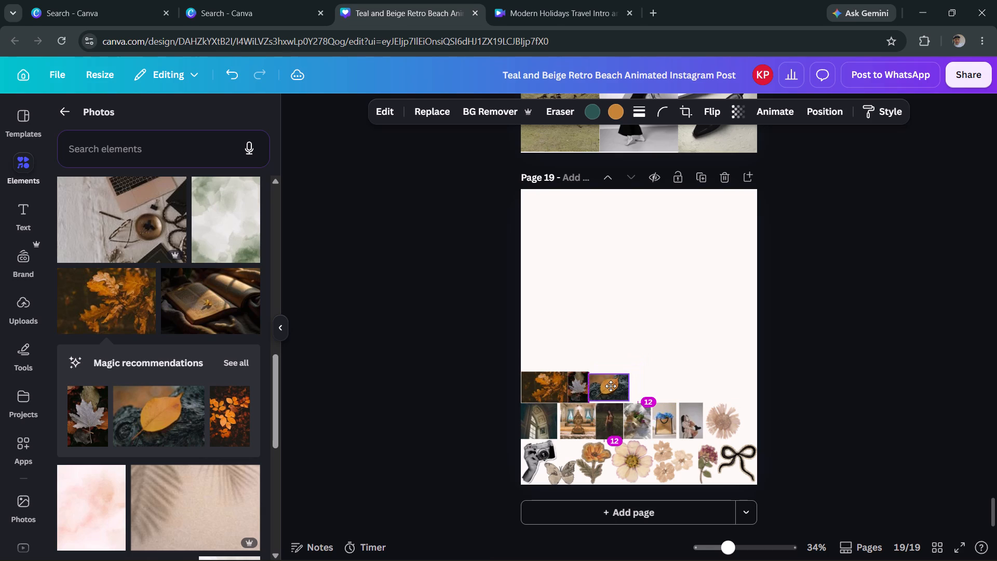
left_click_drag(611, 386, 610, 386)
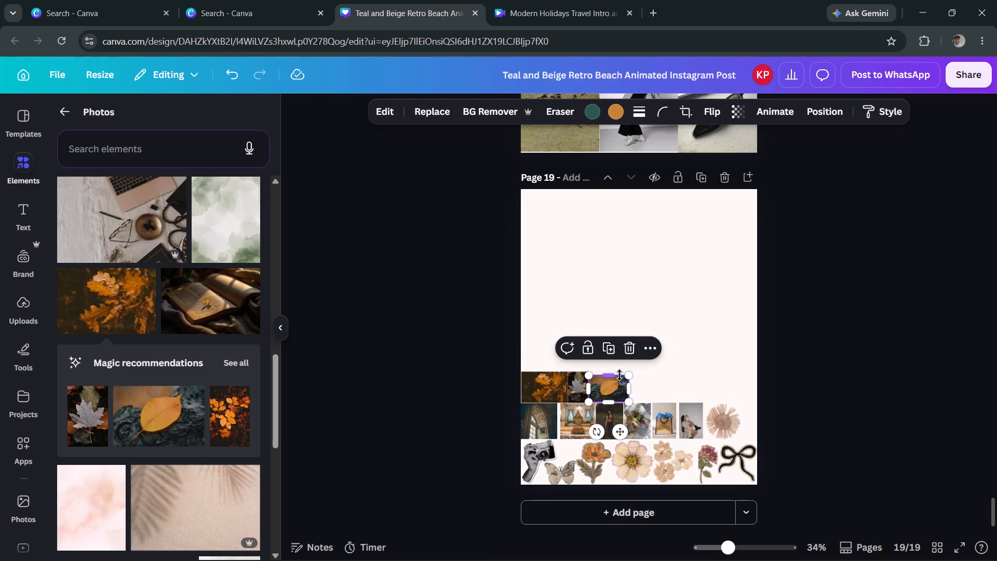
left_click(629, 375)
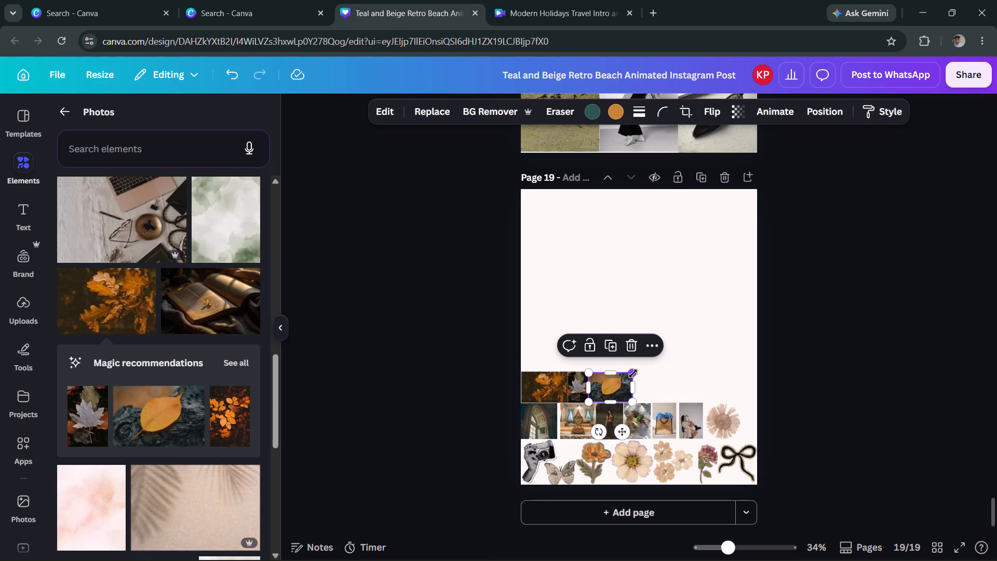
left_click(443, 364)
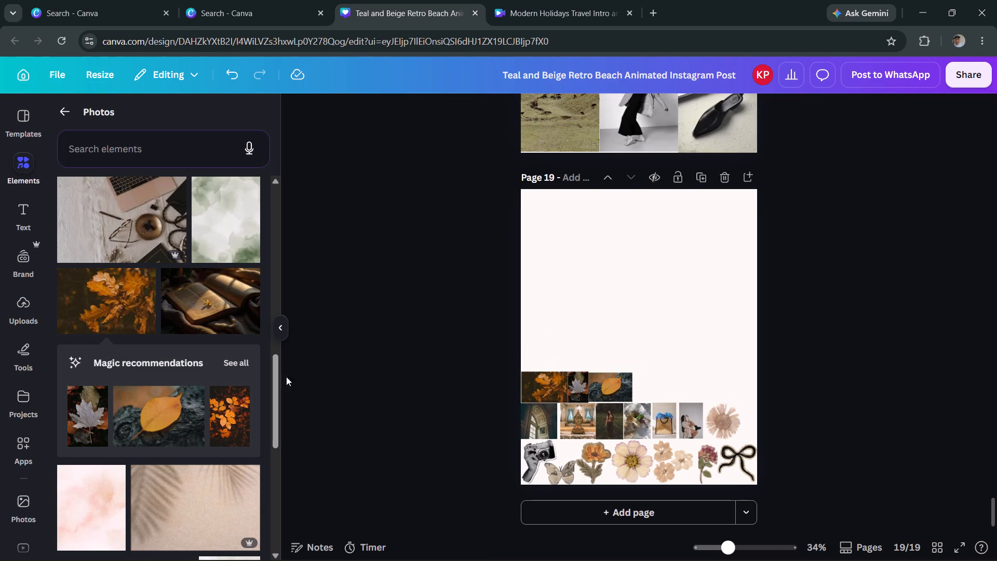
Add the recommended orange leaves on dark red photo, shrunk to a thumbnail at the page's left edge directly above the oak leaves photo.
left_click(228, 418)
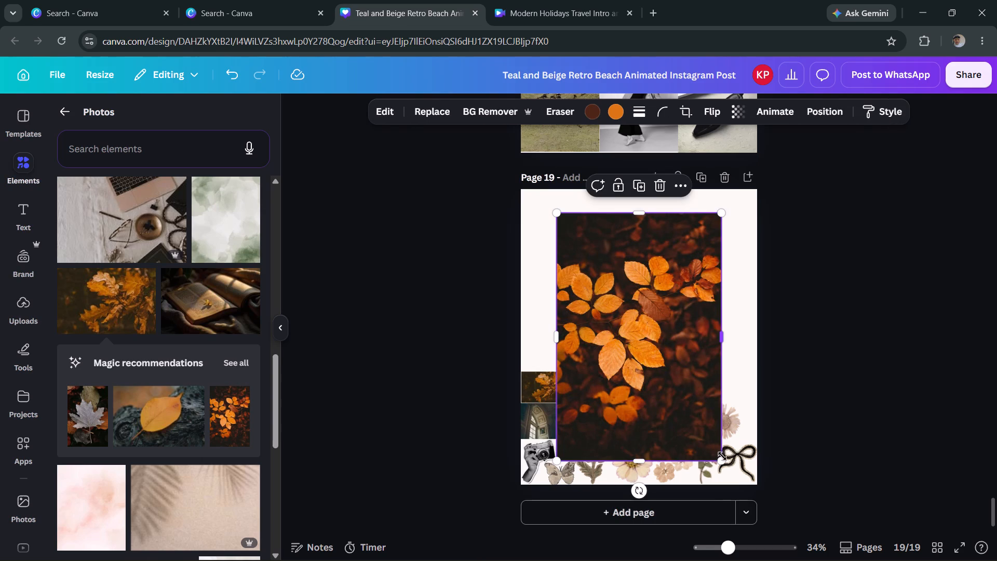
left_click_drag(723, 460, 590, 259)
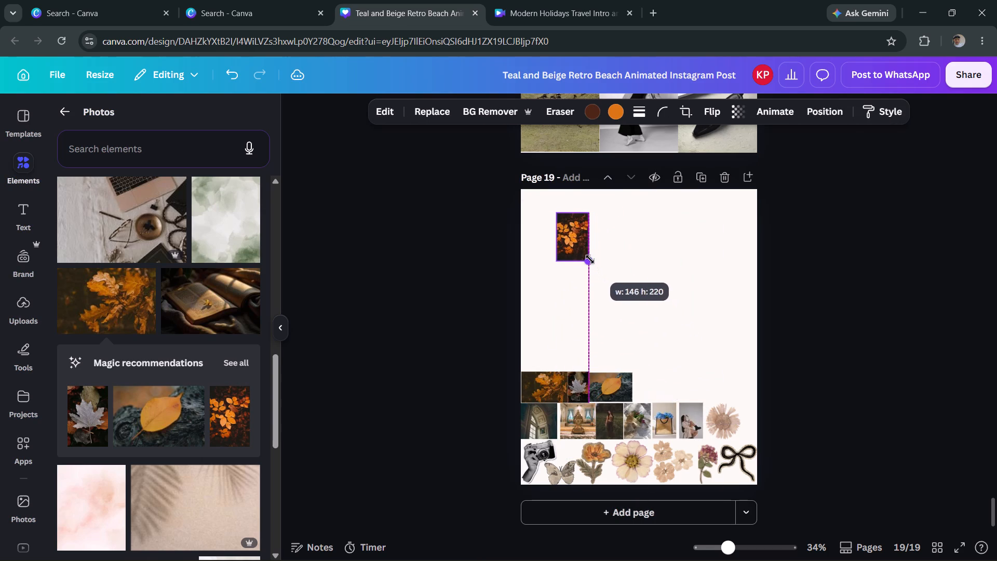
left_click_drag(574, 246, 540, 351)
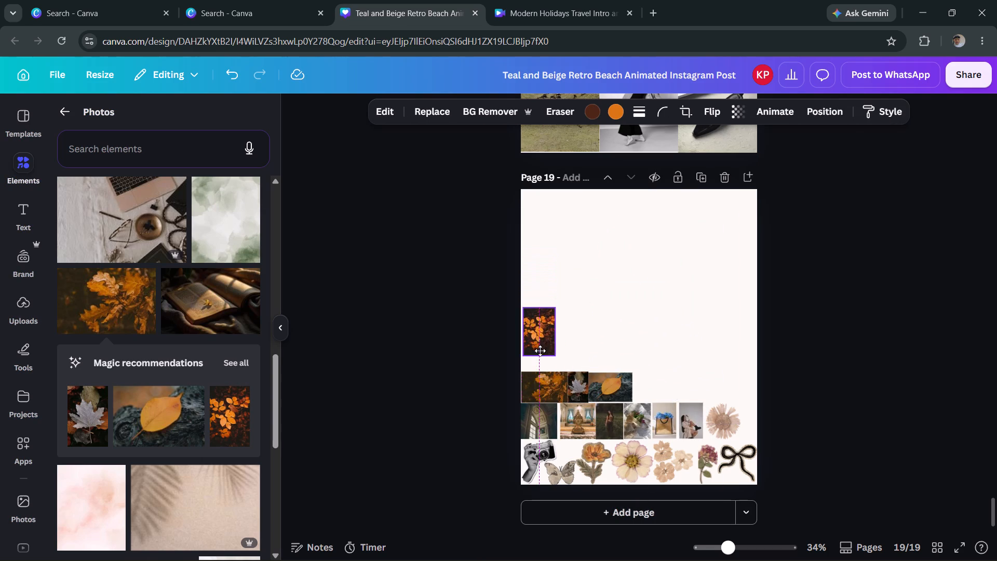
left_click_drag(540, 351, 539, 356)
left_click_drag(554, 323, 553, 326)
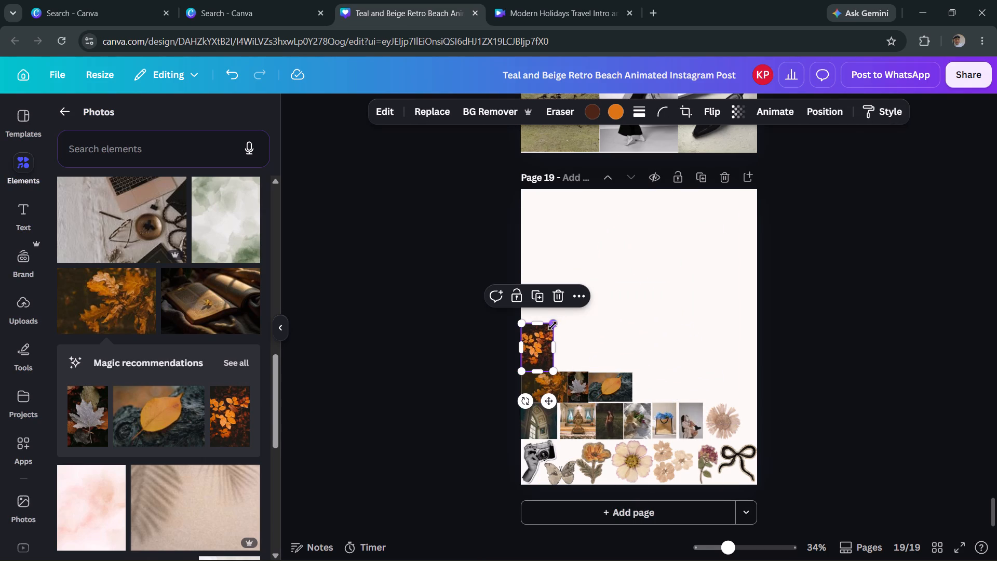
left_click_drag(553, 326, 549, 331)
left_click(358, 310)
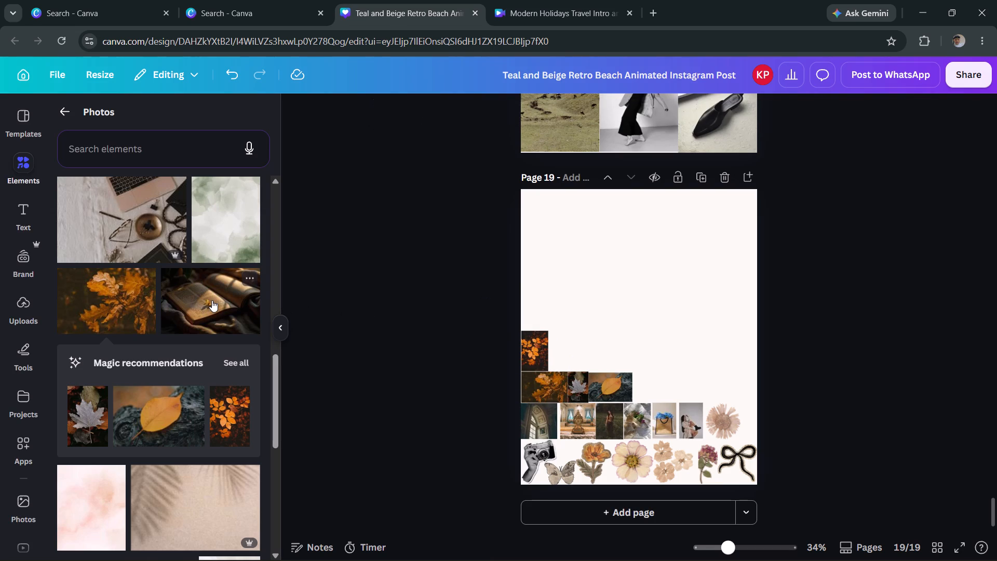
Add the open book photo to page 19, sized to about 187 × 125 and placed directly right of the yellow leaf photo.
left_click(212, 300)
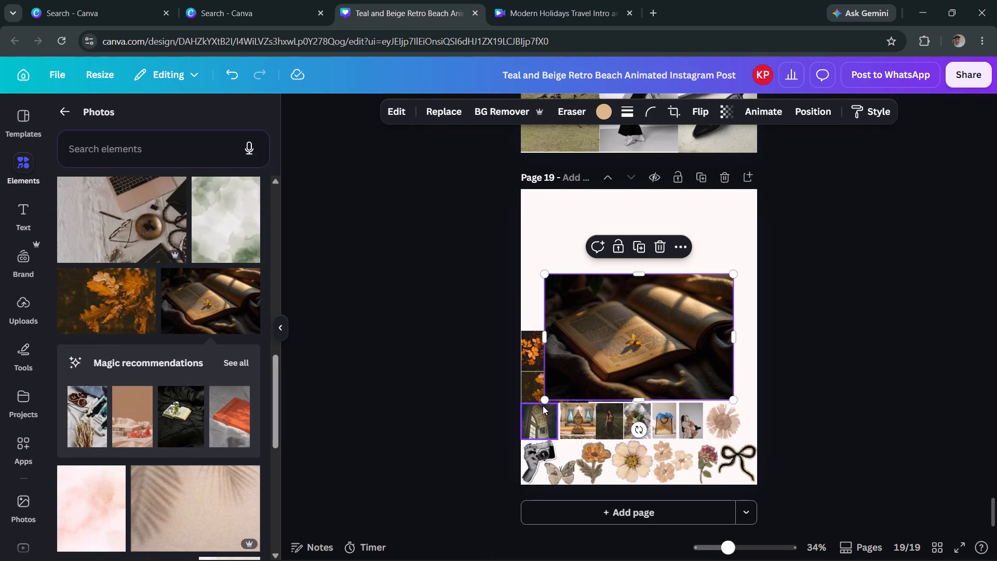
left_click_drag(545, 401, 706, 300)
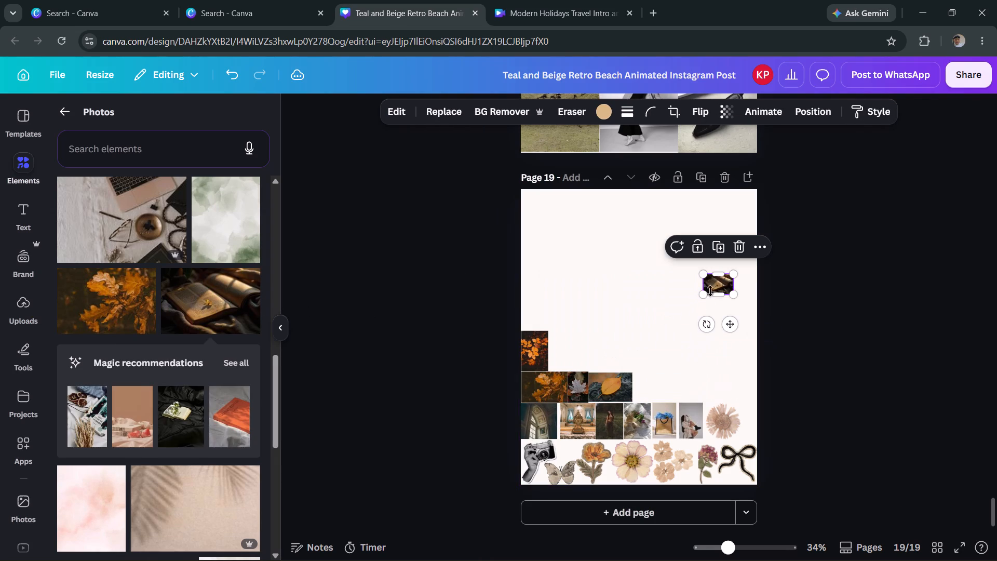
left_click(719, 276)
left_click_drag(718, 281, 621, 329)
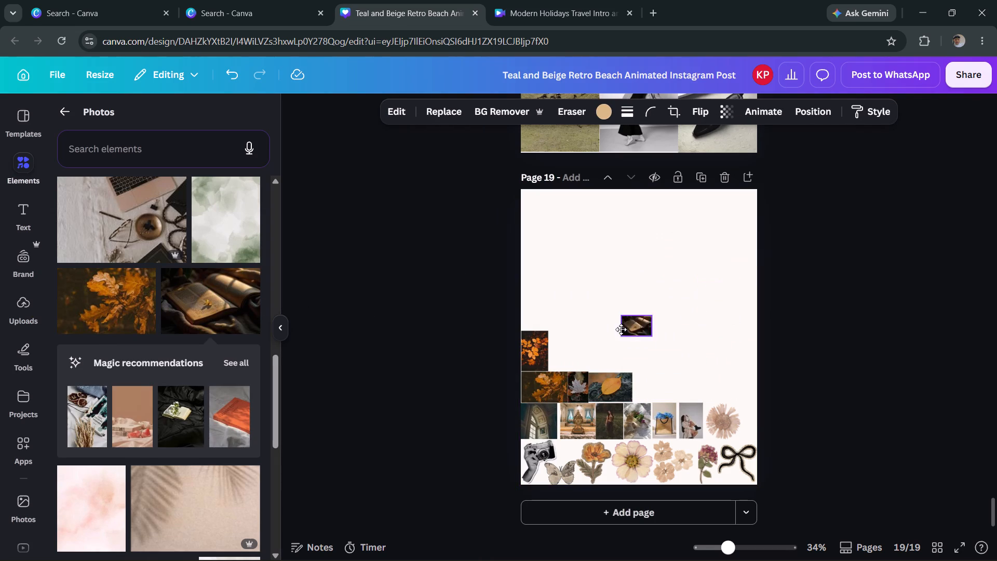
left_click_drag(621, 329, 649, 387)
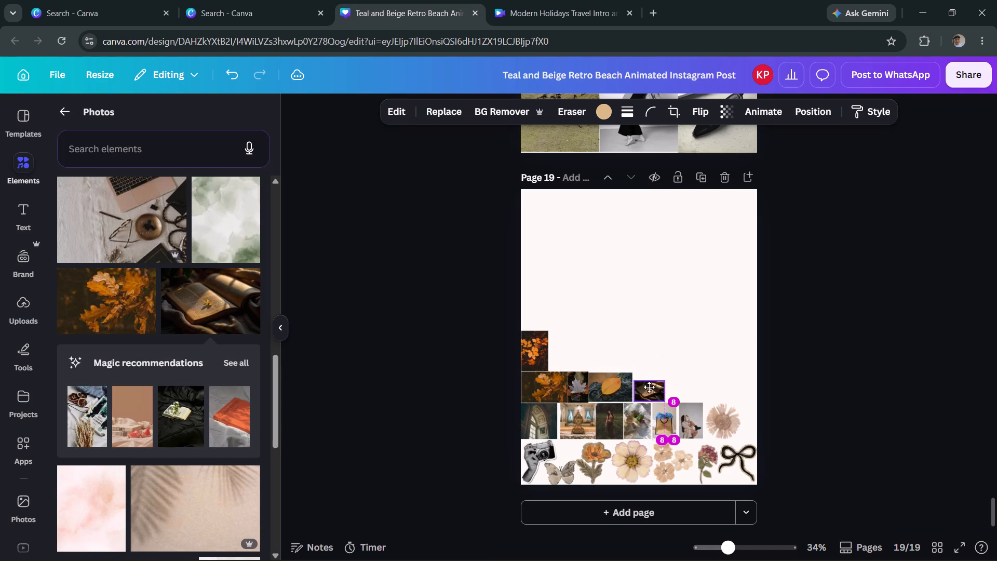
left_click_drag(649, 387, 649, 387)
left_click_drag(649, 387, 648, 388)
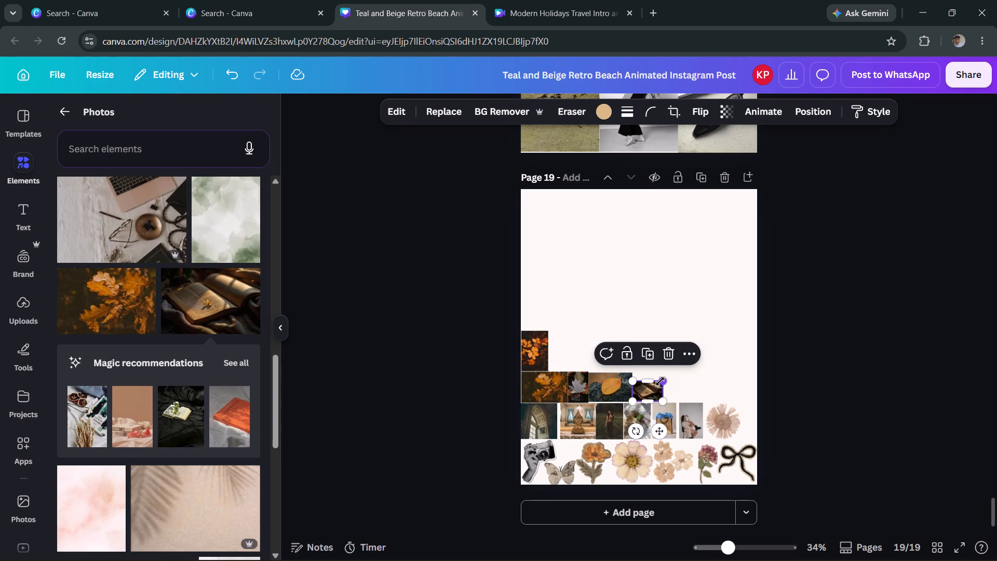
left_click_drag(662, 380, 671, 371)
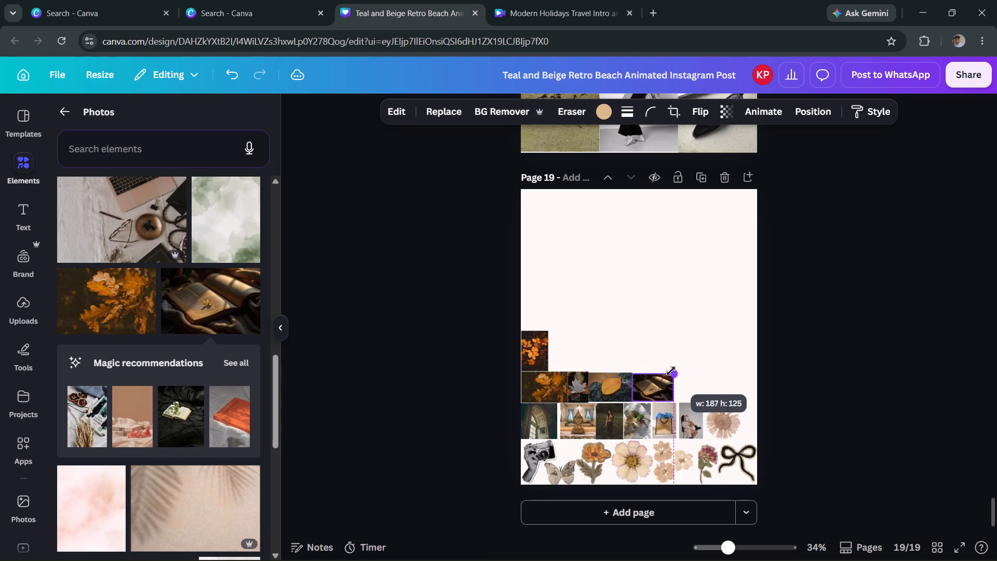
left_click_drag(671, 371, 669, 373)
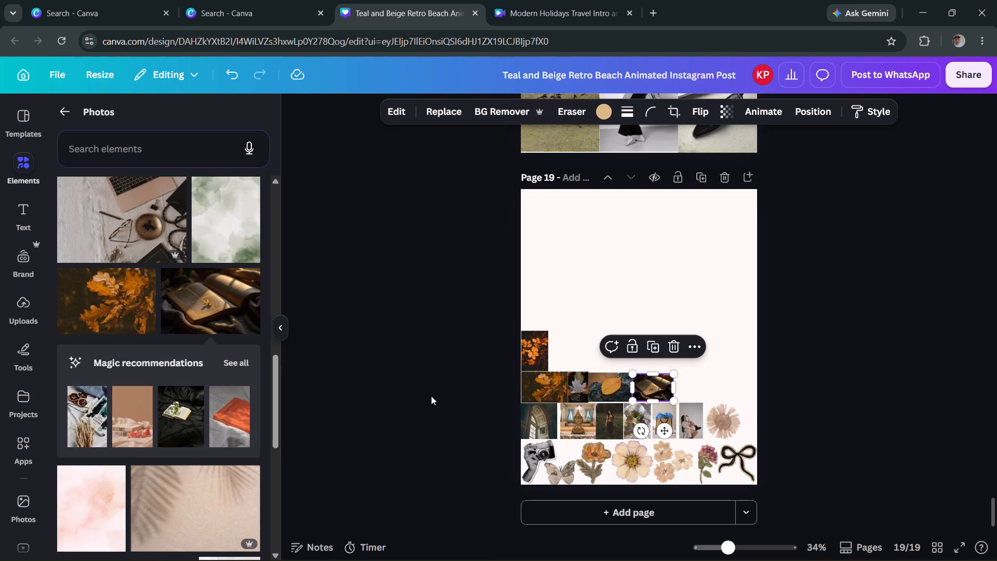
left_click(431, 396)
Add the pressed orange flower cutout to page 19 at thumbnail size, placed at the page's right edge above the beige daisy.
scroll(138, 404, "down", 4)
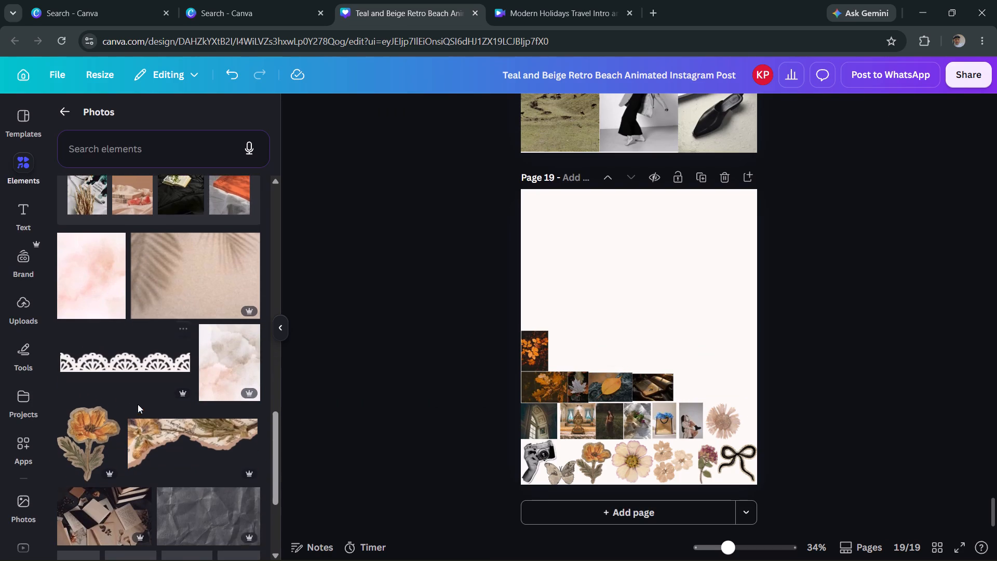
scroll(138, 404, "down", 1)
left_click(99, 311)
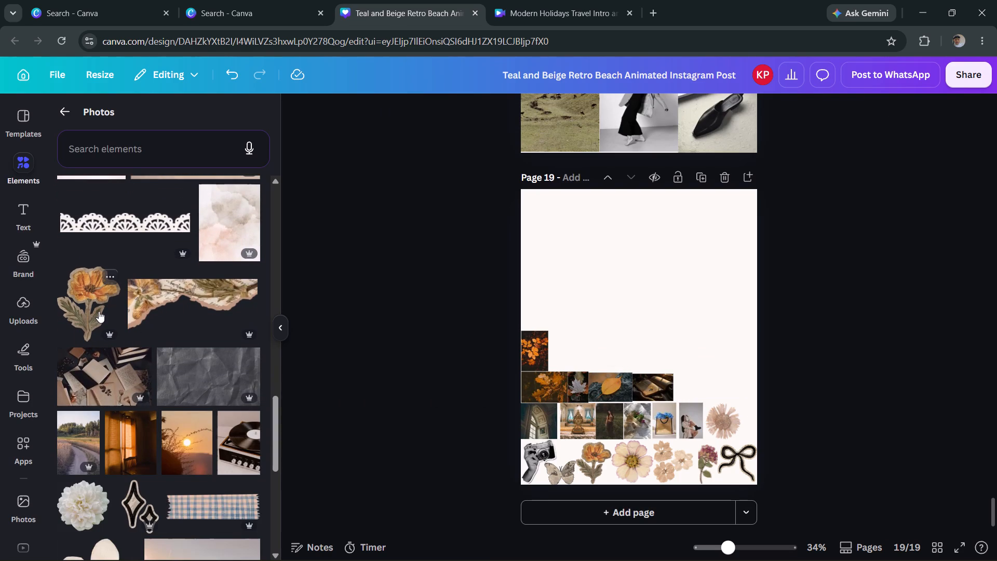
left_click_drag(641, 342, 686, 353)
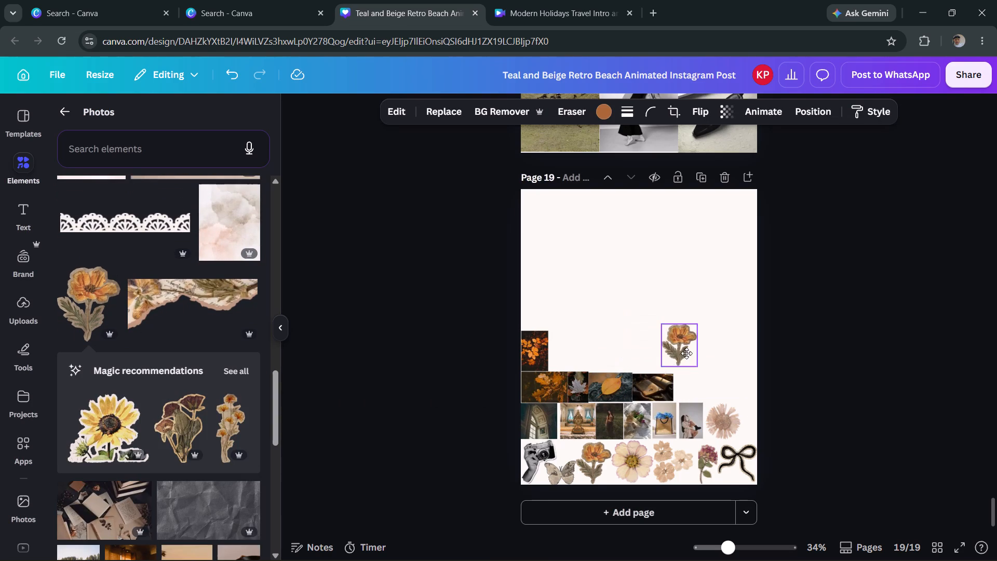
left_click_drag(686, 353, 744, 386)
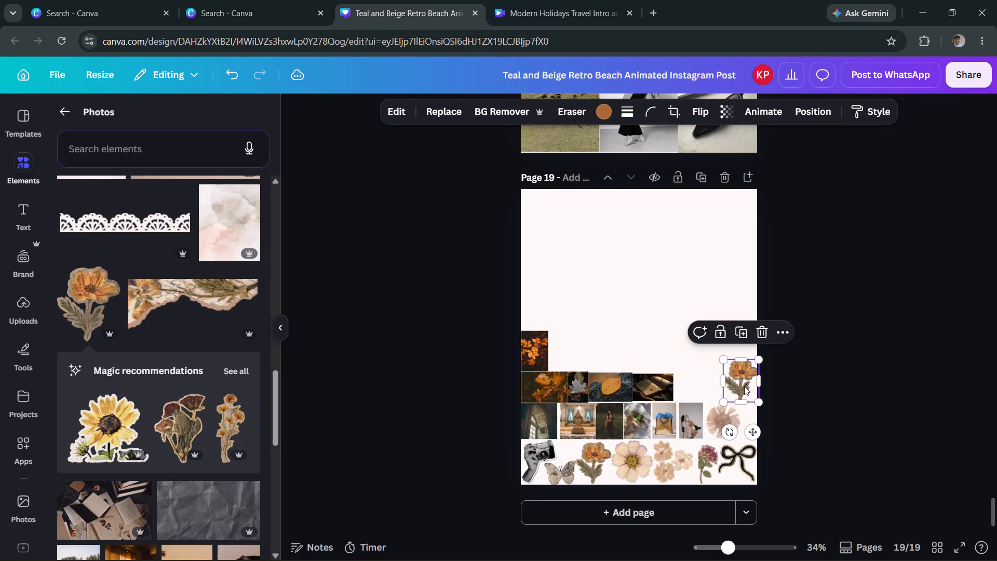
Add the recommended yellow sunflower cutout to page 19, sized to about 161 × 136 and placed directly right of the open book photo.
left_click(78, 430)
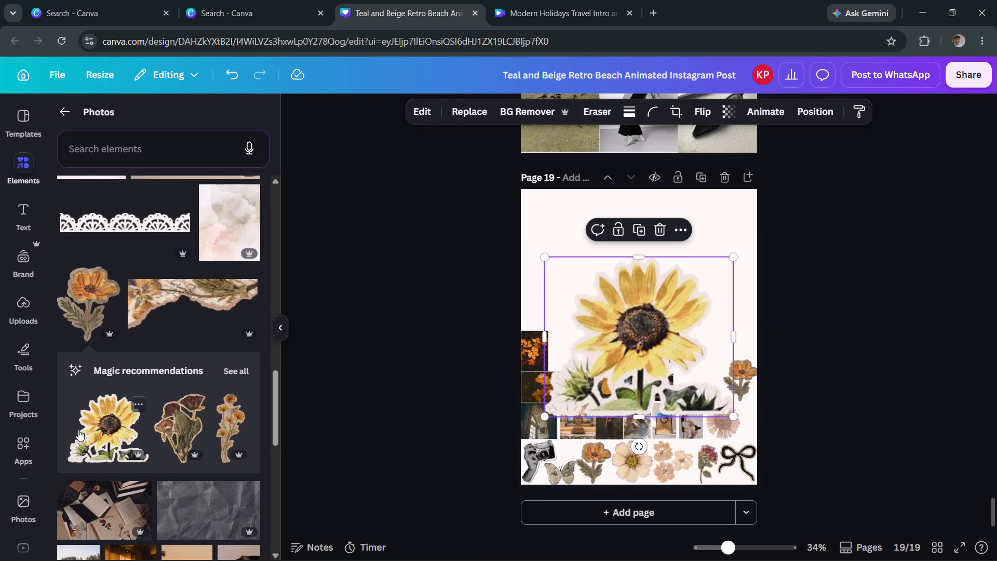
left_click_drag(733, 416, 626, 345)
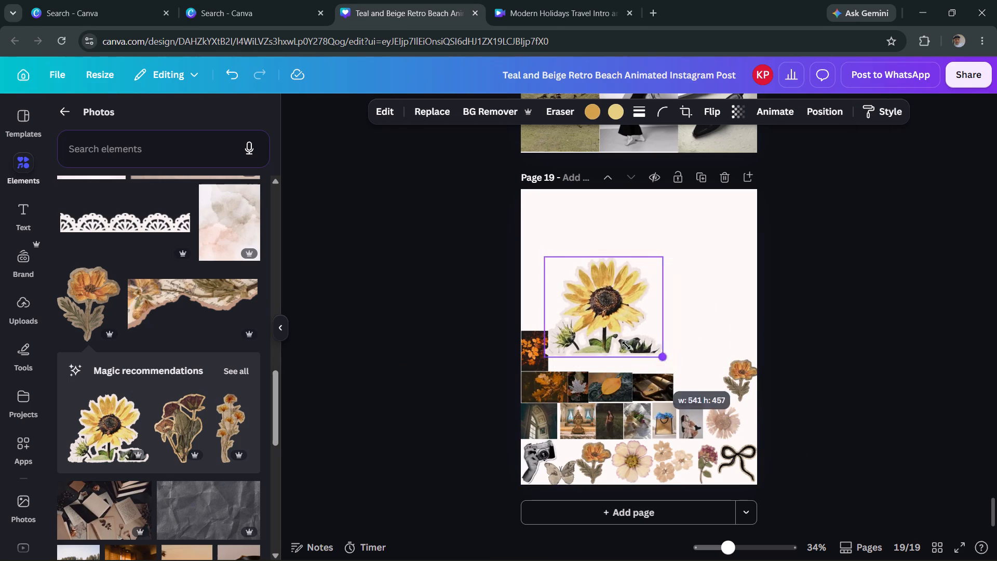
left_click_drag(626, 345, 593, 320)
left_click_drag(585, 294, 716, 388)
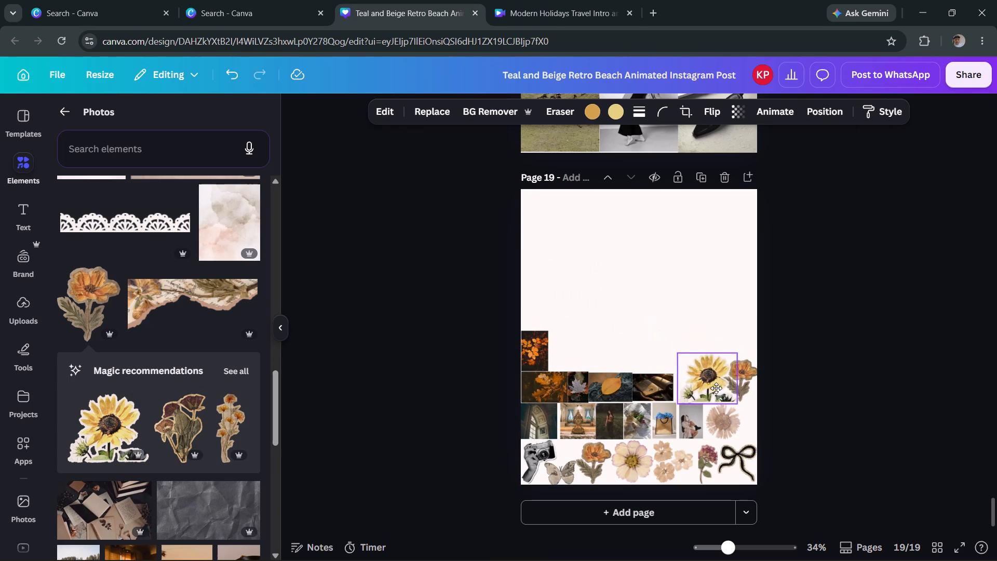
left_click_drag(716, 388, 713, 388)
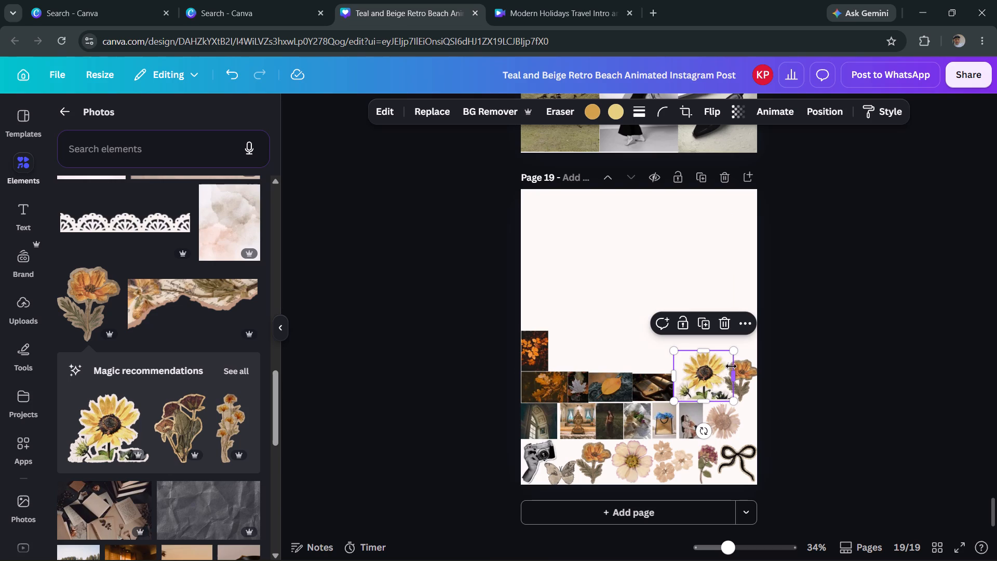
left_click_drag(733, 353, 715, 378)
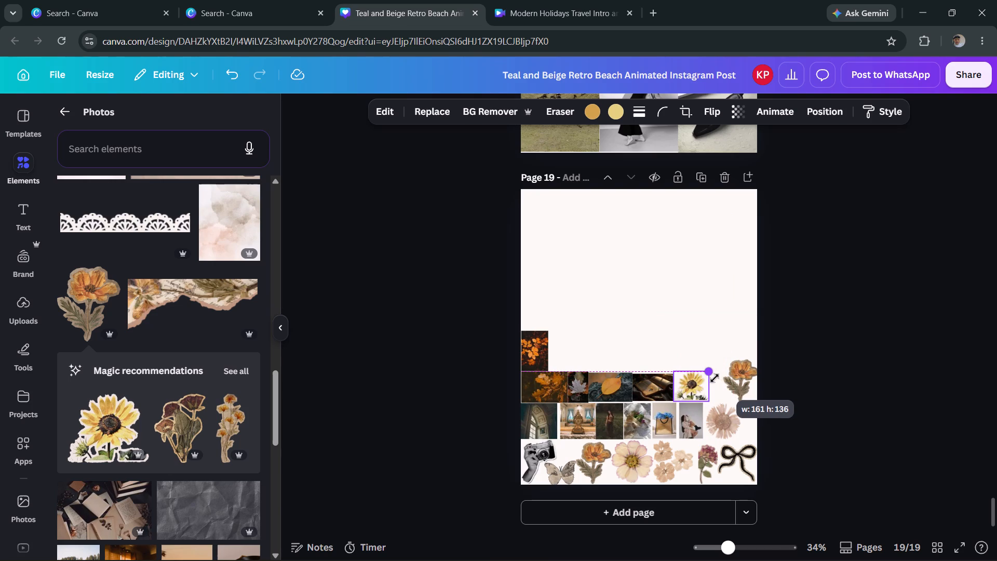
left_click_drag(715, 378, 713, 379)
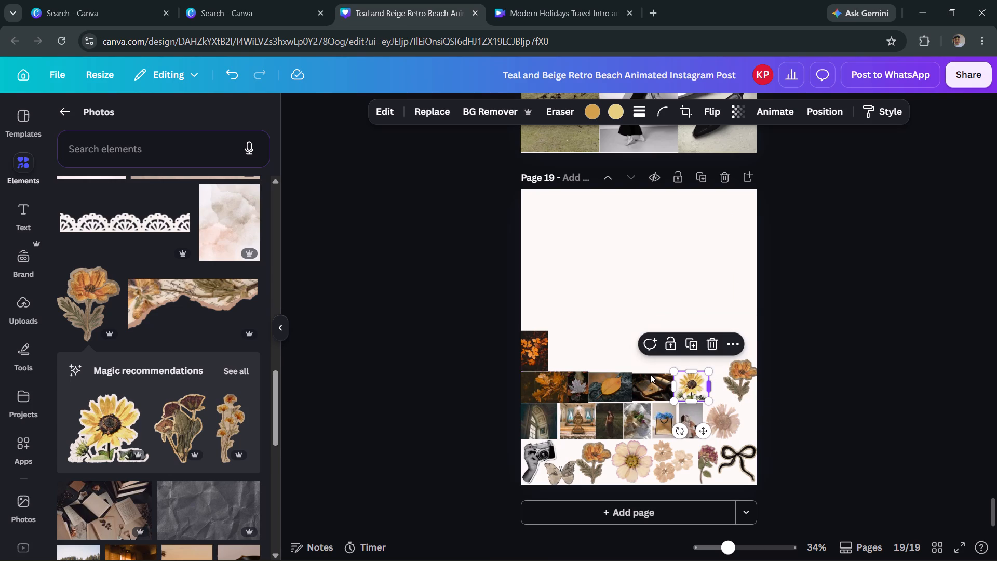
left_click(423, 346)
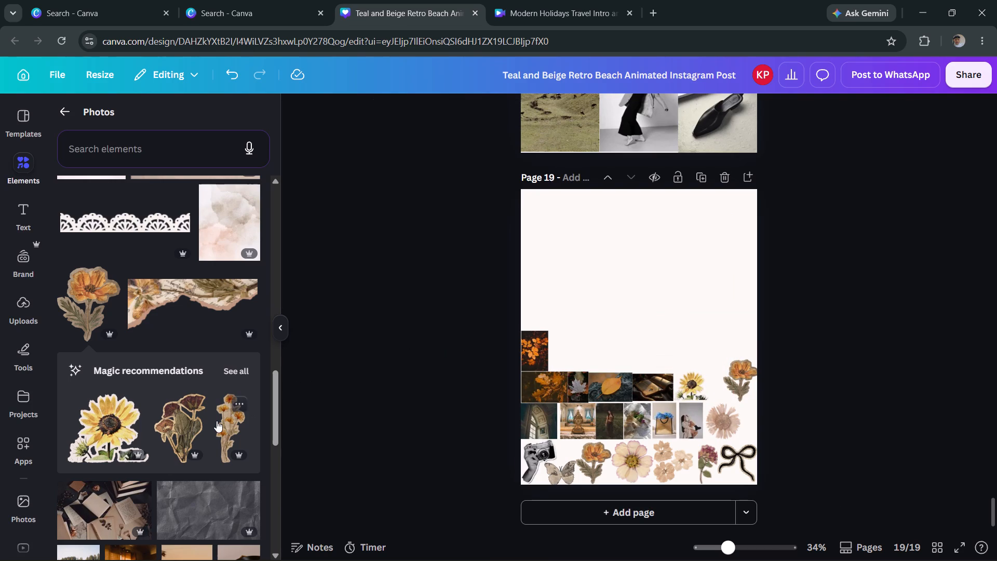
Add the recommended tall orange flower stem cutout to page 19 as a thumbnail, fitted between the sunflower and the pressed orange flower.
left_click(218, 421)
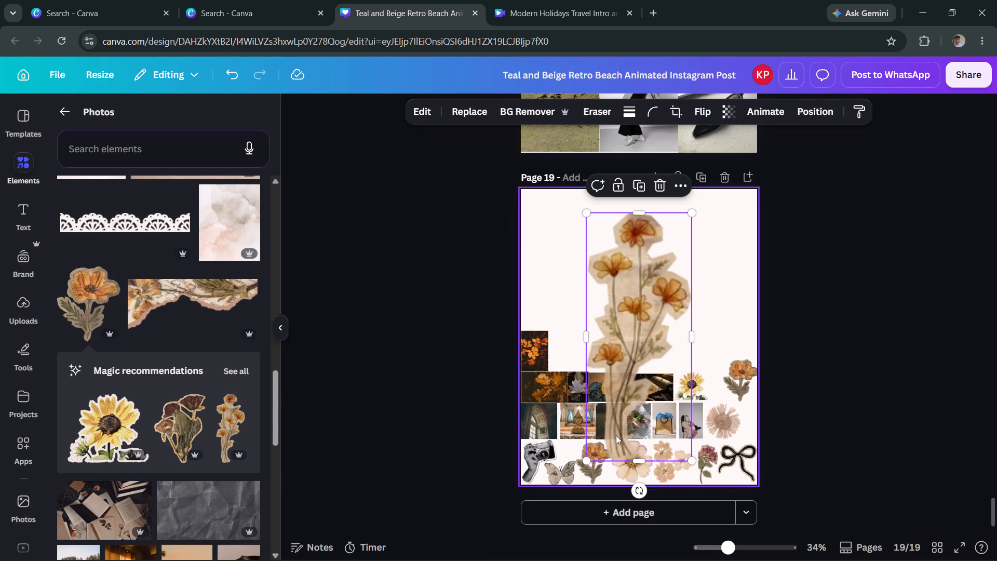
left_click_drag(695, 460, 647, 308)
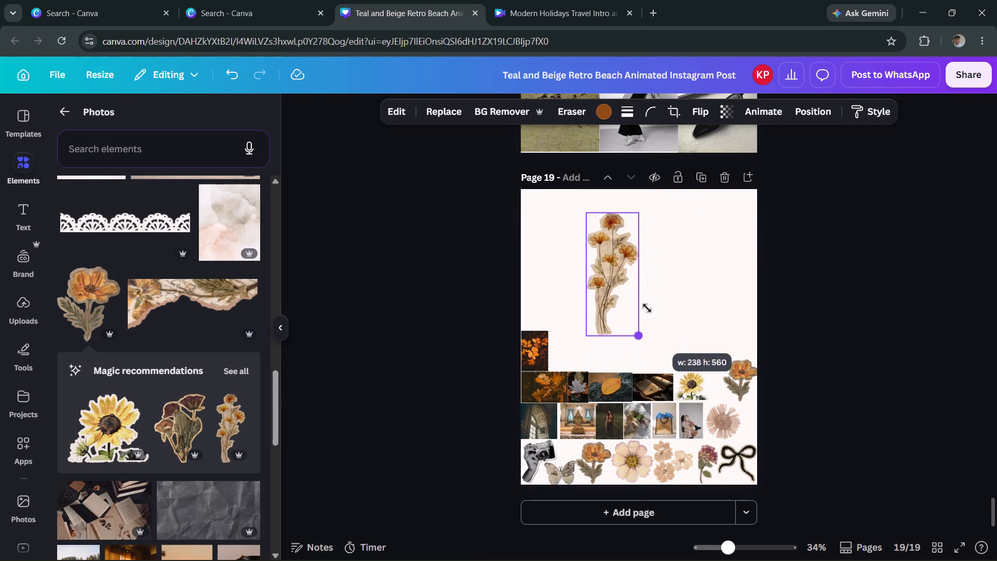
left_click_drag(647, 308, 616, 258)
left_click_drag(595, 236, 650, 282)
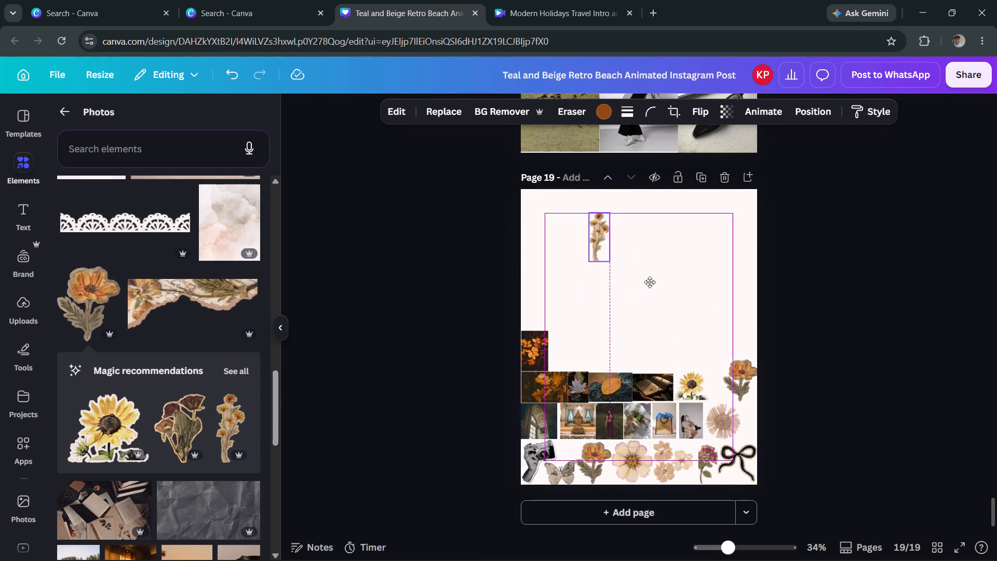
left_click_drag(650, 282, 715, 371)
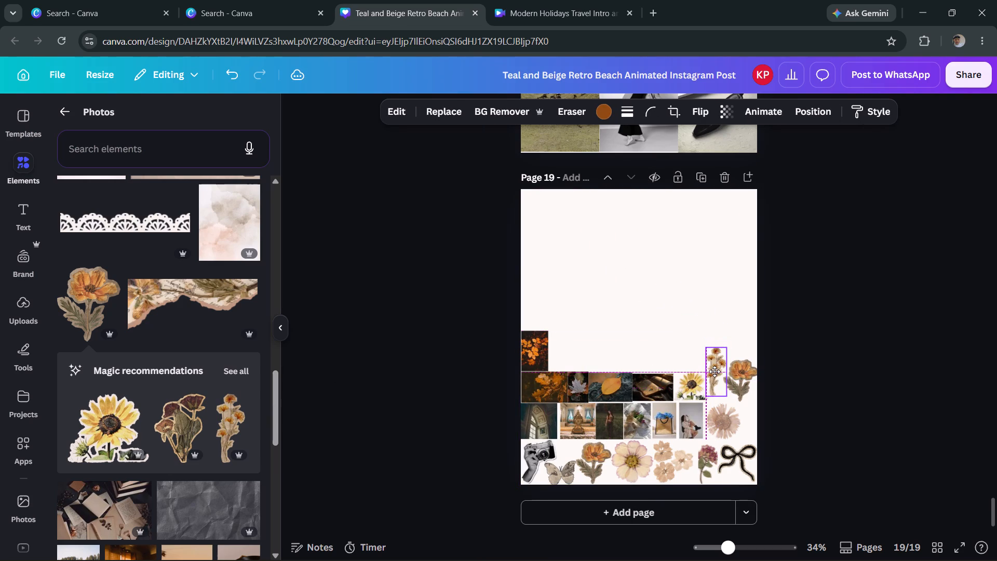
left_click_drag(715, 371, 717, 375)
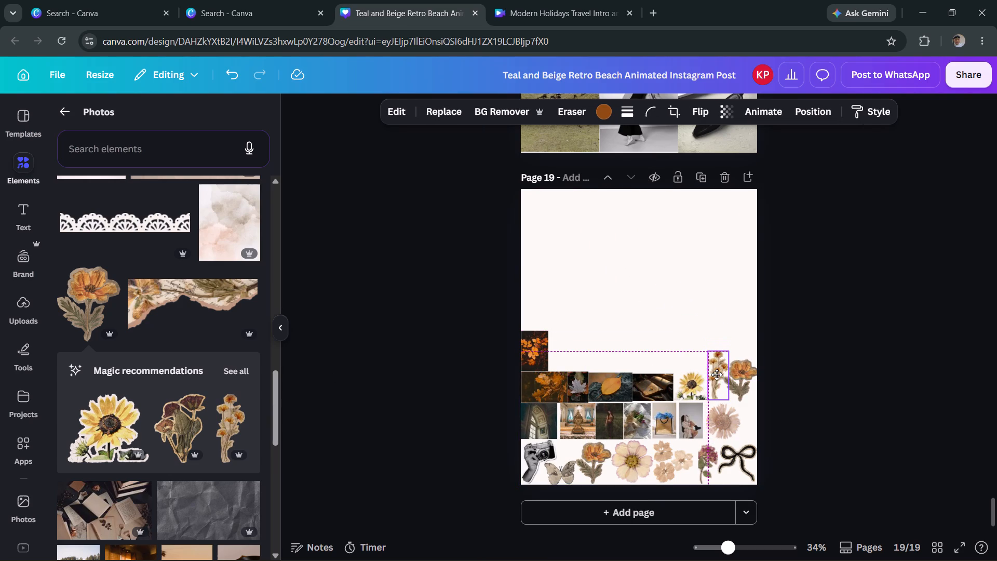
left_click_drag(717, 375, 717, 373)
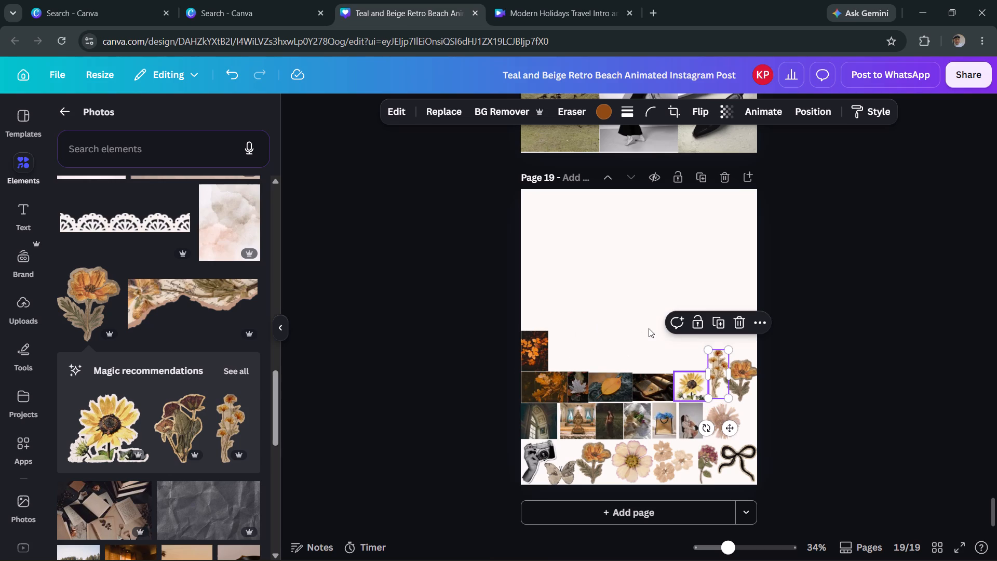
key("Down")
key("Down")
key("Down")
key("Down")
key("Down")
key("Down")
key("Down")
key("Down")
key("Left")
key("Left")
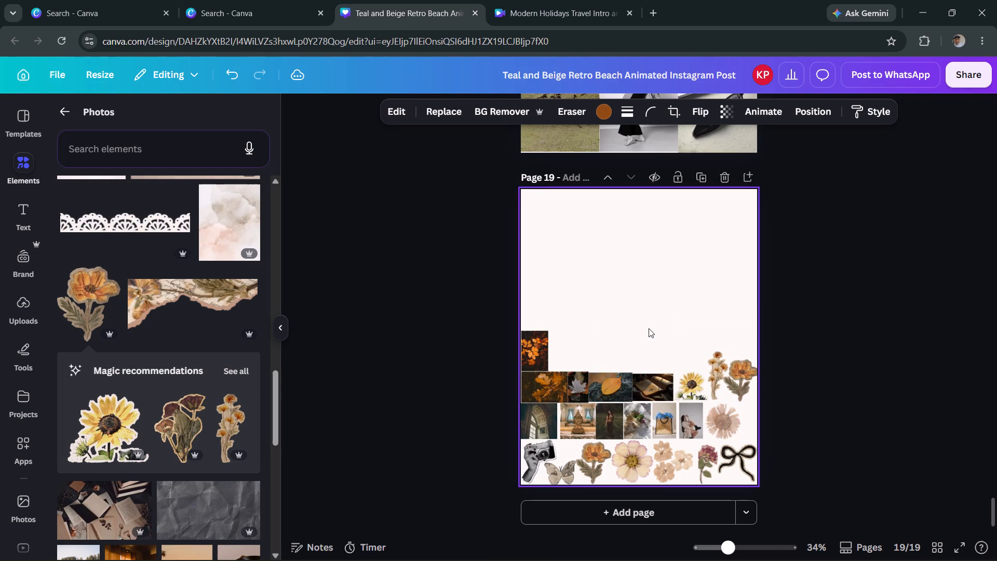
left_click(405, 268)
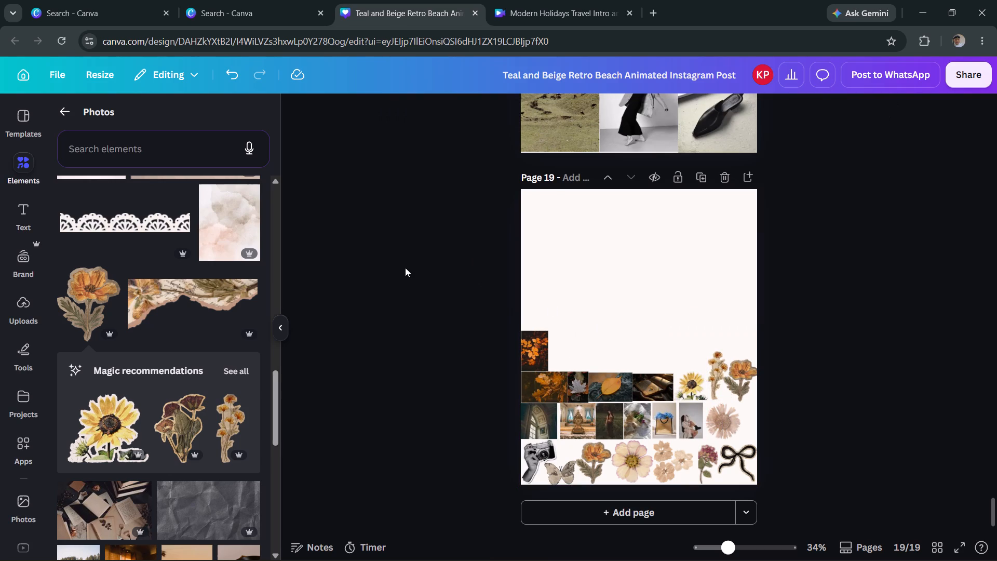
Add the country road photo to page 19, sized to about 123 × 185 and placed directly right of the orange leaves on dark red photo.
scroll(155, 328, "down", 4)
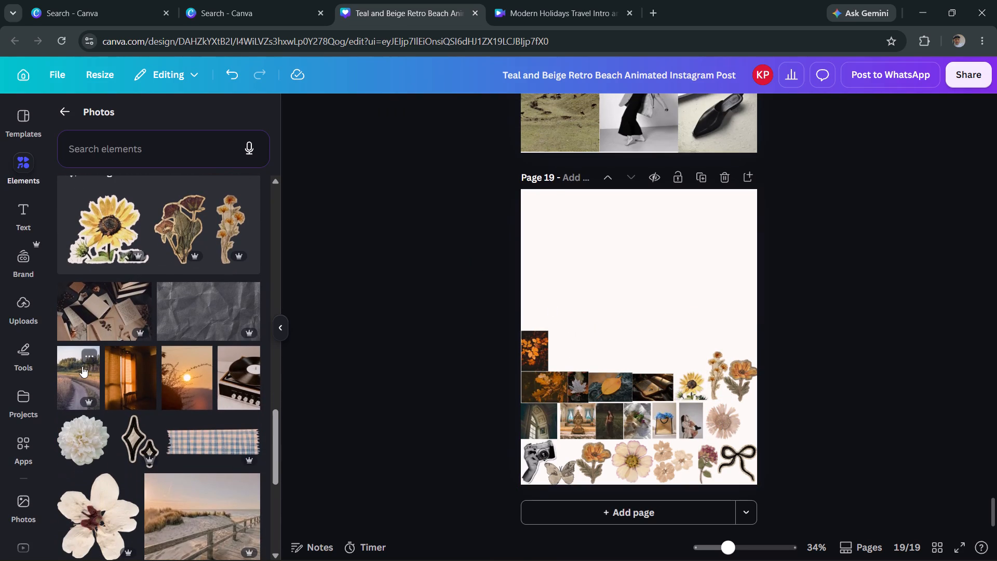
left_click(80, 369)
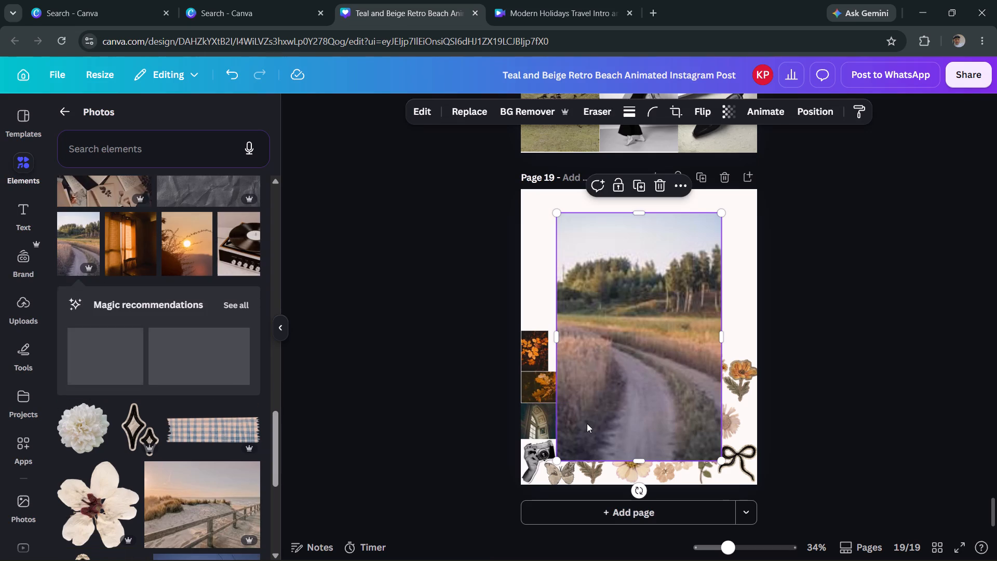
left_click_drag(721, 460, 589, 259)
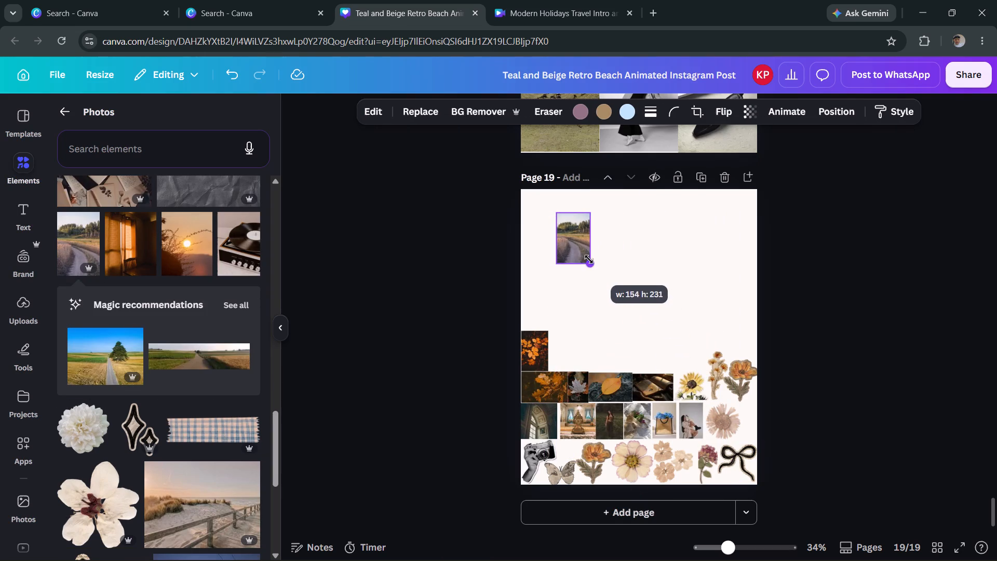
left_click_drag(589, 259, 587, 258)
left_click_drag(567, 235, 569, 335)
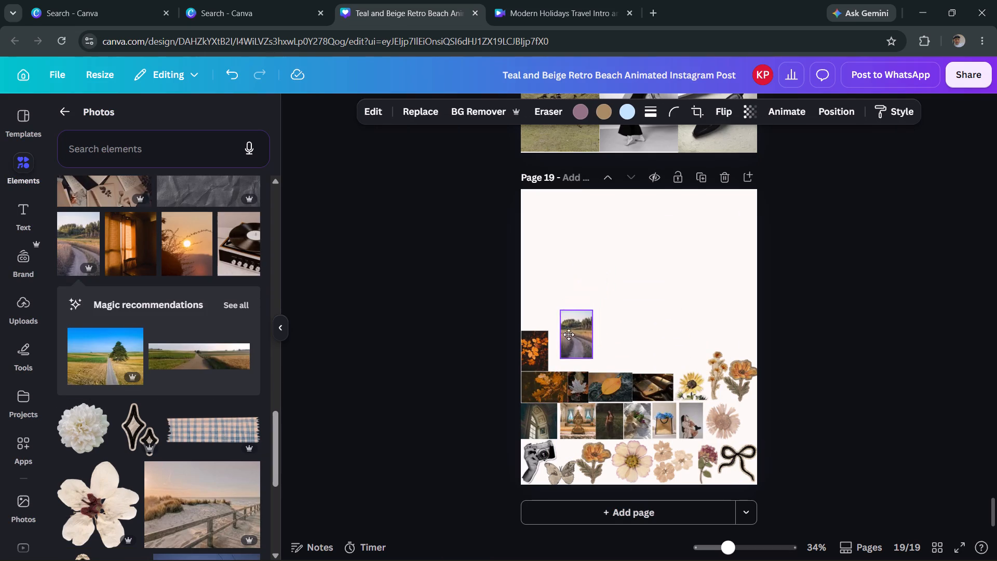
left_click_drag(569, 335, 558, 344)
left_click_drag(578, 323, 569, 328)
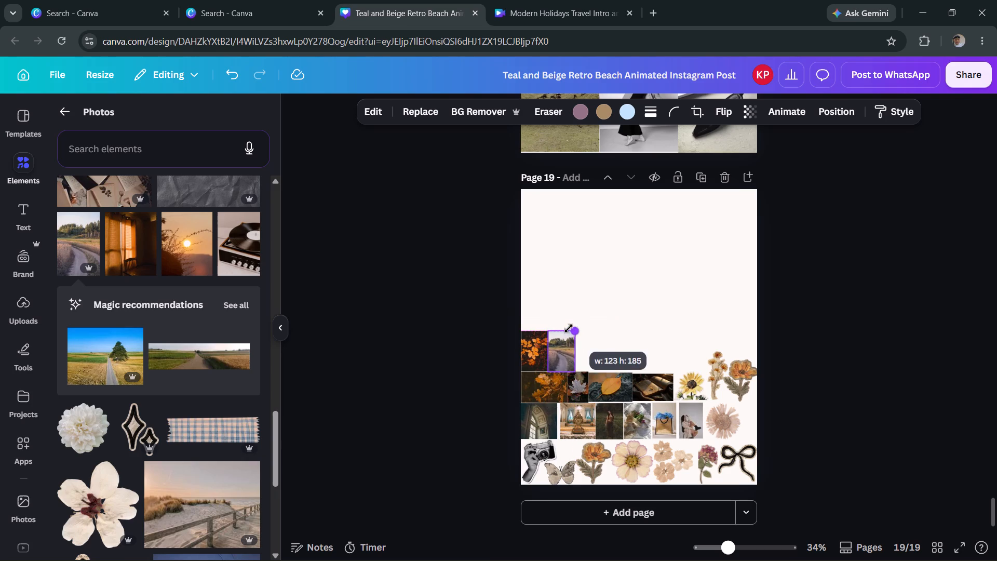
left_click_drag(569, 328, 569, 329)
left_click(356, 369)
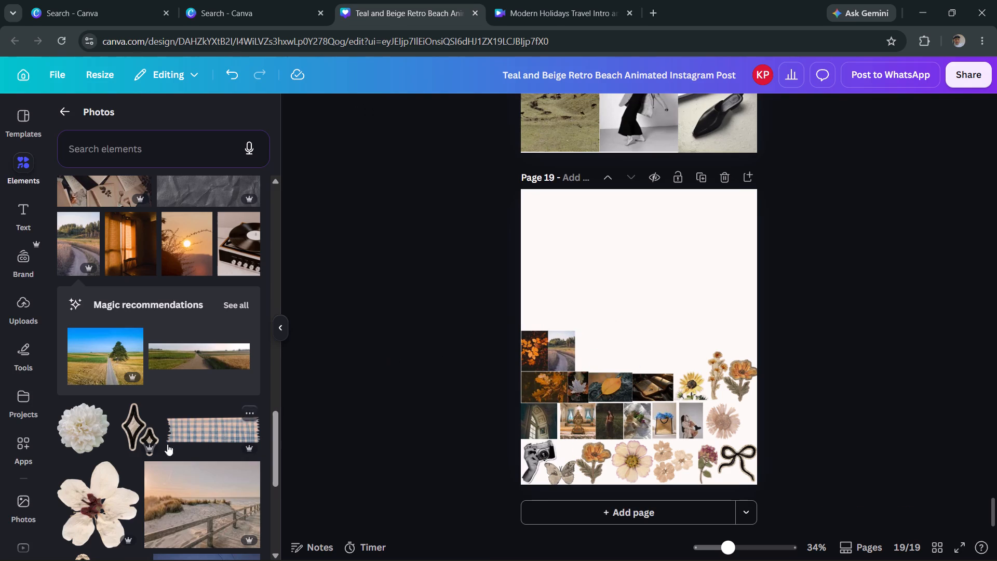
Add the round white flower cutout to page 19, shrunk to a thumbnail and placed directly right of the country road photo.
left_click(82, 432)
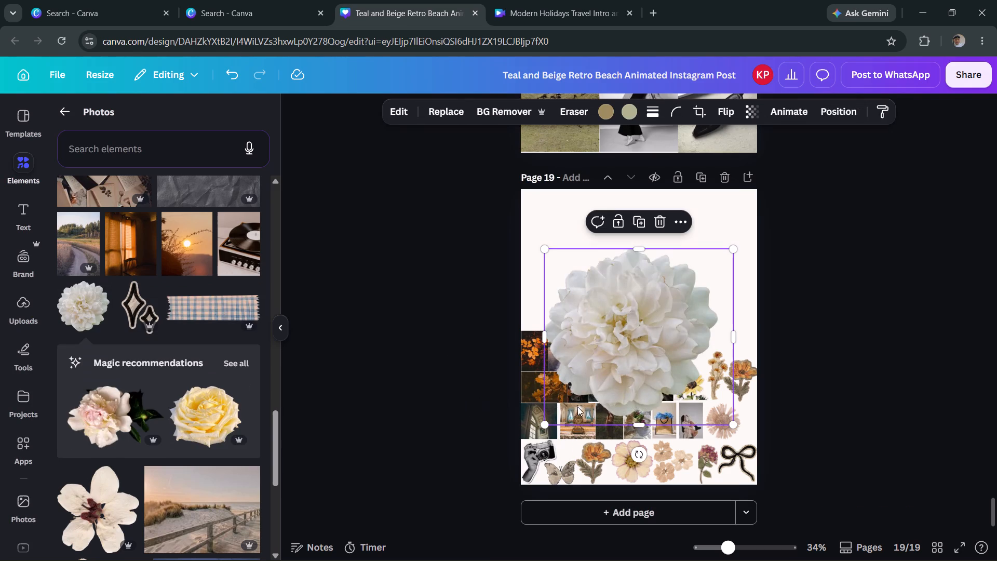
left_click_drag(734, 429, 728, 425)
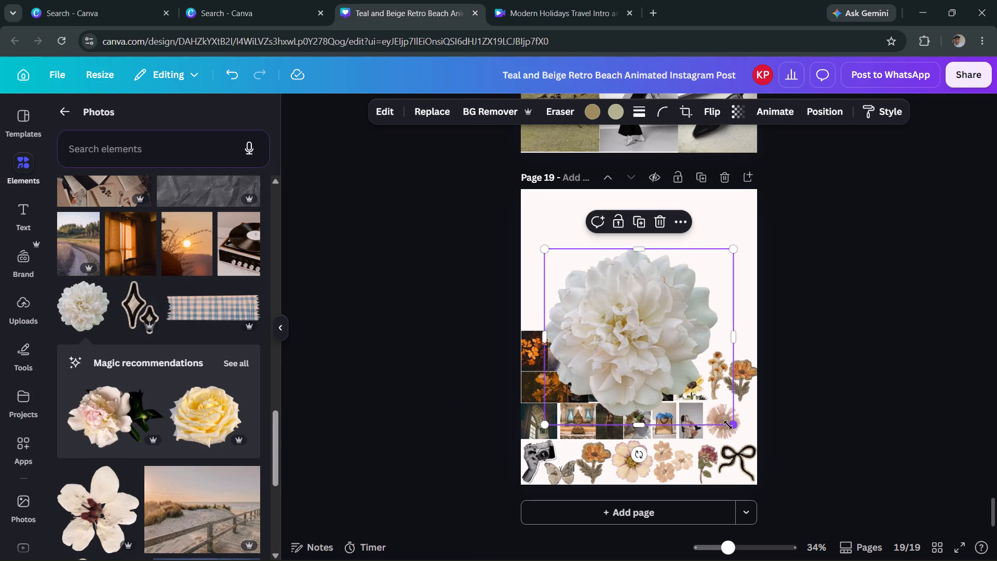
left_click_drag(728, 425, 566, 282)
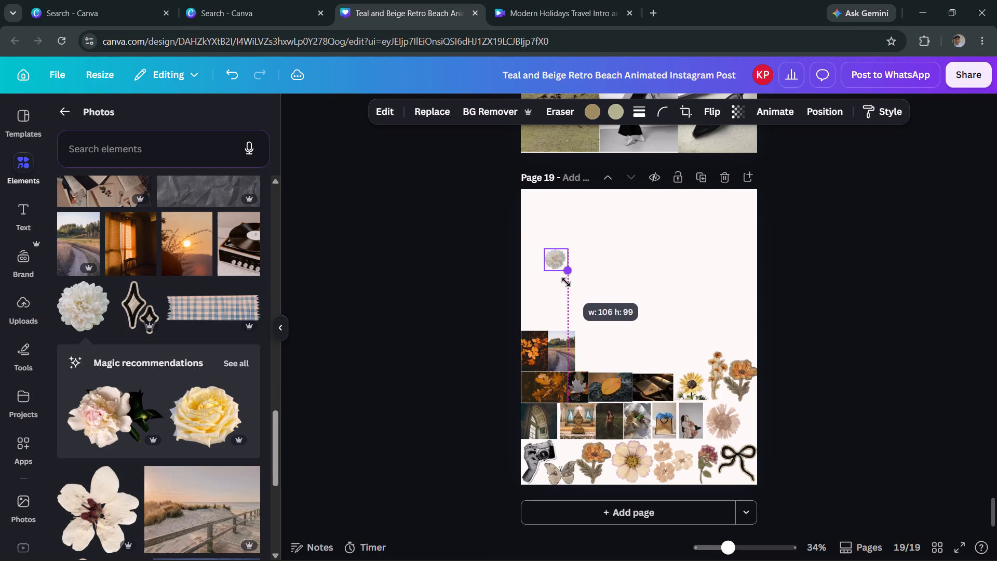
left_click_drag(566, 282, 571, 285)
left_click_drag(559, 262, 616, 327)
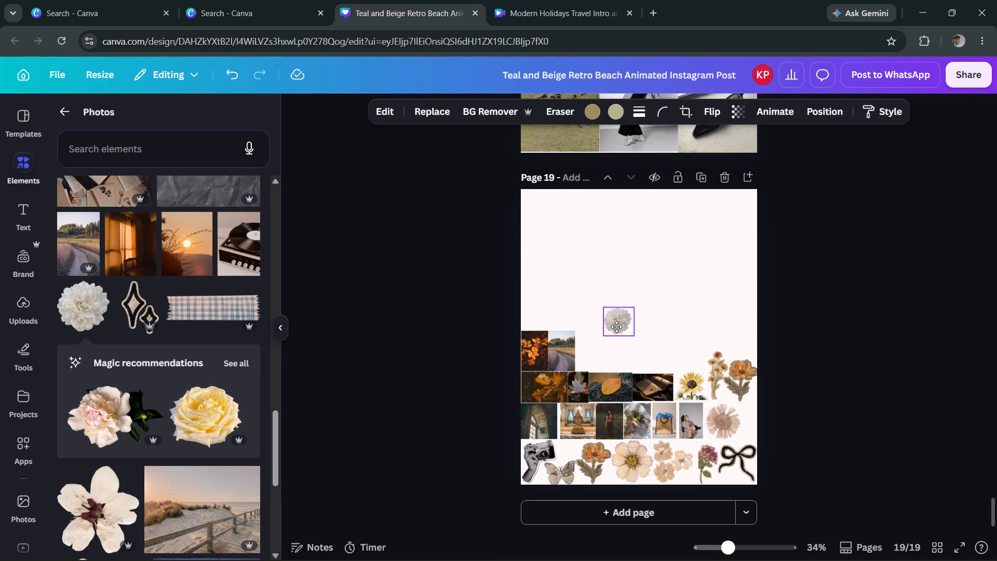
left_click_drag(616, 327, 590, 356)
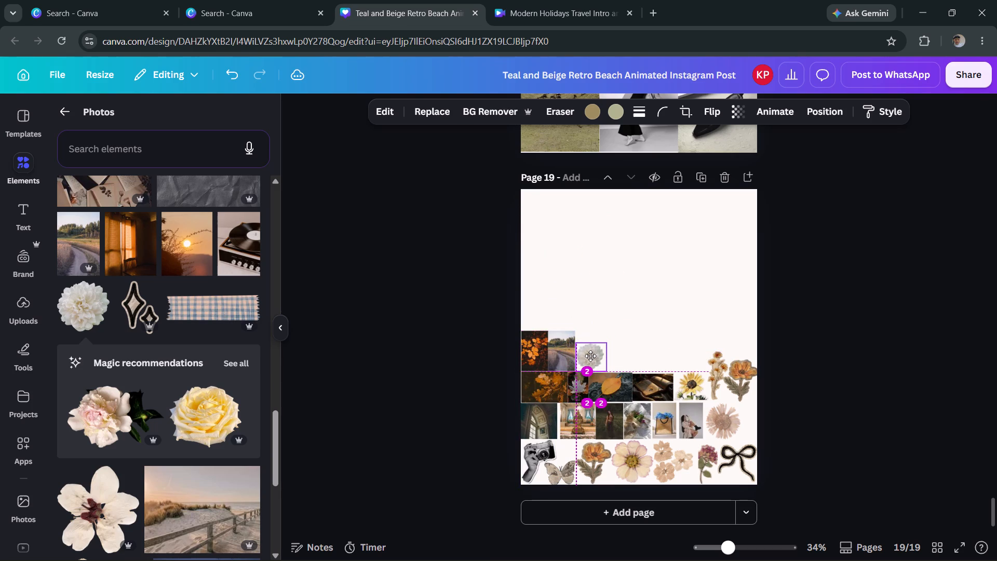
left_click_drag(590, 356, 590, 356)
left_click(462, 342)
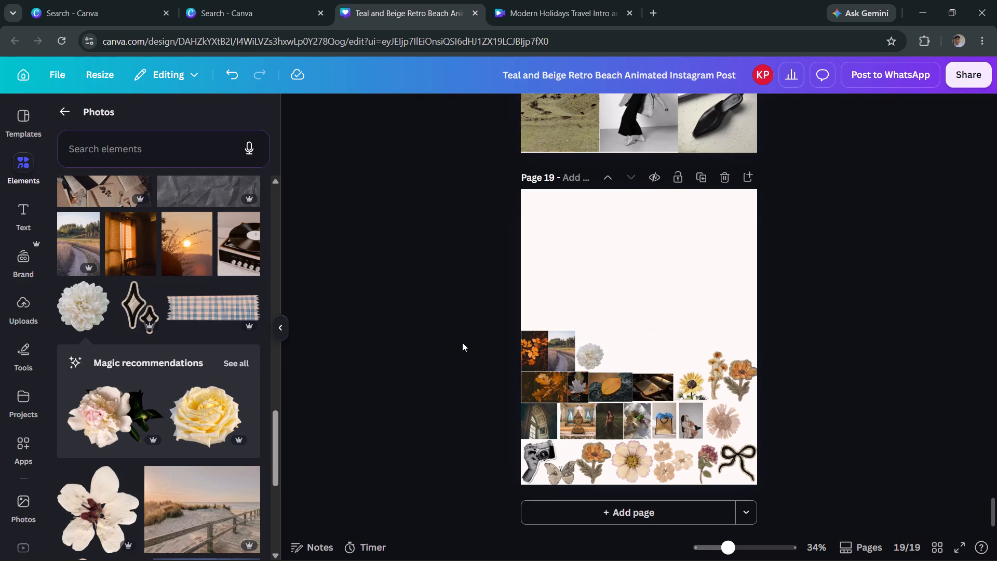
Add the recommended yellow rose cutout to page 19, shrunk to a thumbnail and placed directly right of the round white flower.
left_click(190, 415)
left_click(627, 454)
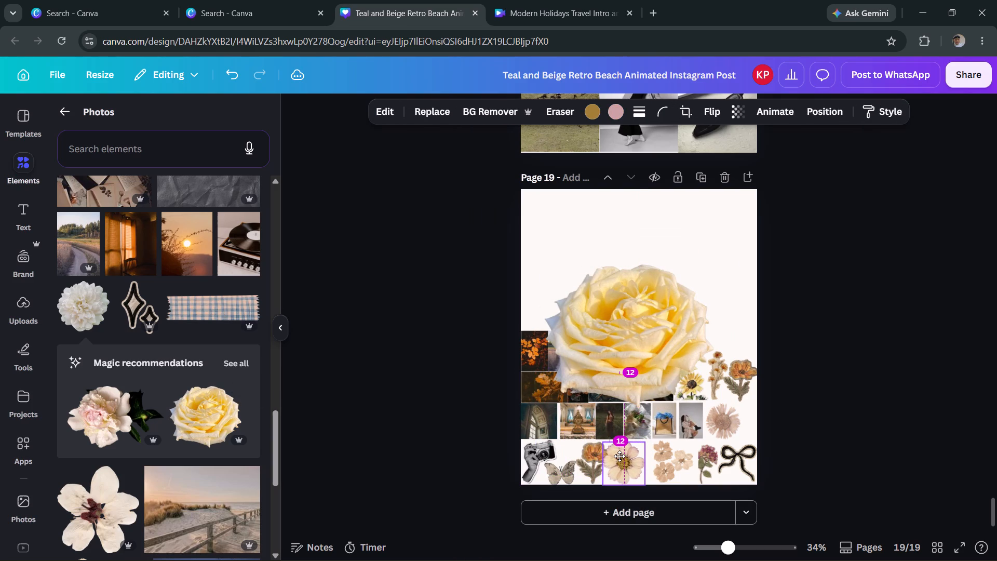
left_click(588, 373)
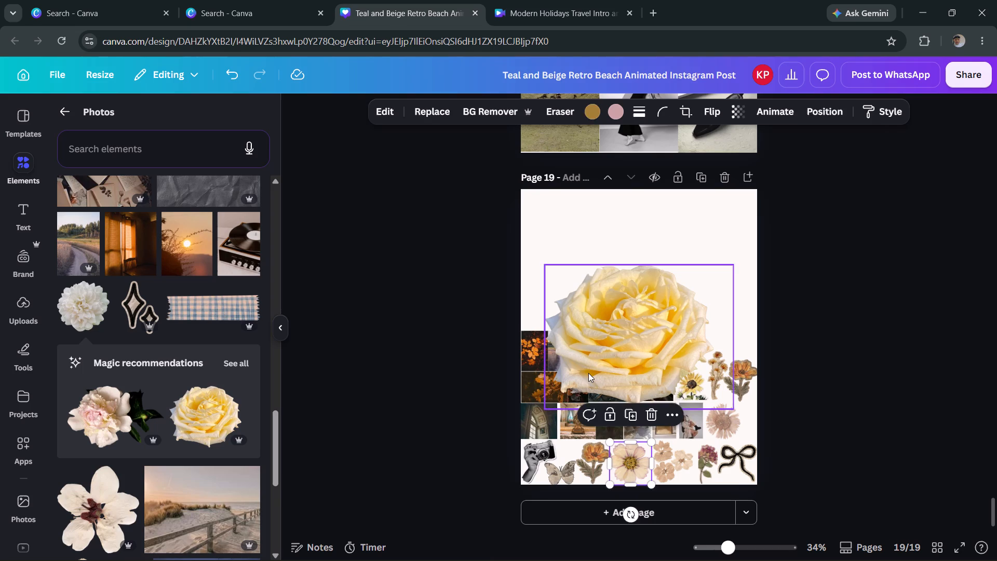
left_click_drag(546, 409, 696, 308)
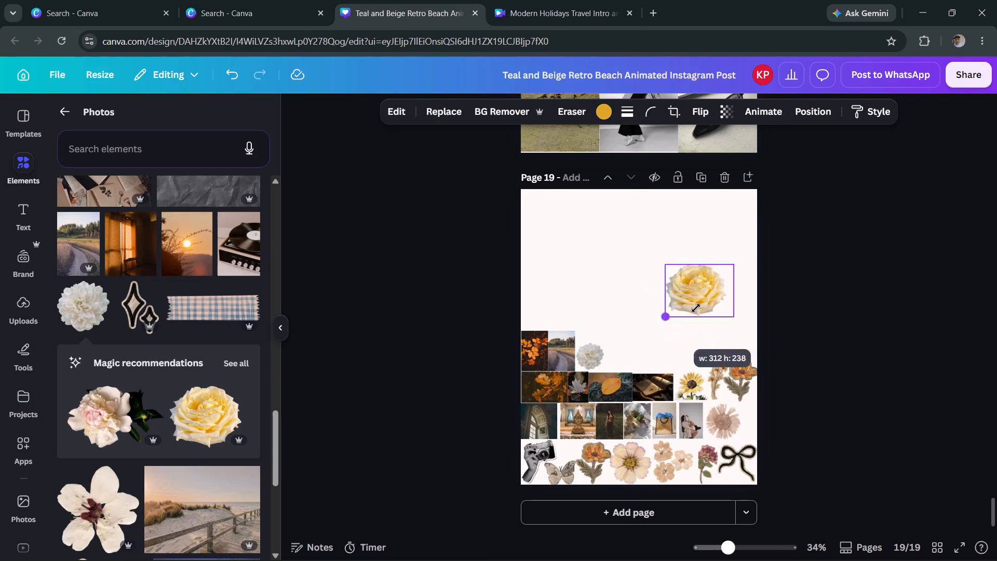
left_click_drag(696, 308, 707, 300)
left_click_drag(717, 279, 630, 339)
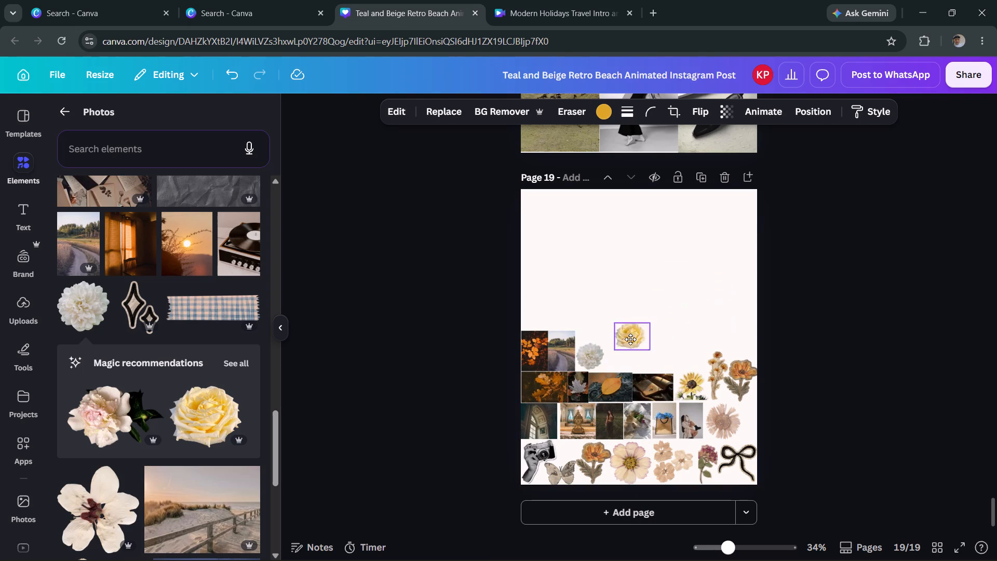
left_click_drag(630, 339, 624, 359)
left_click(409, 346)
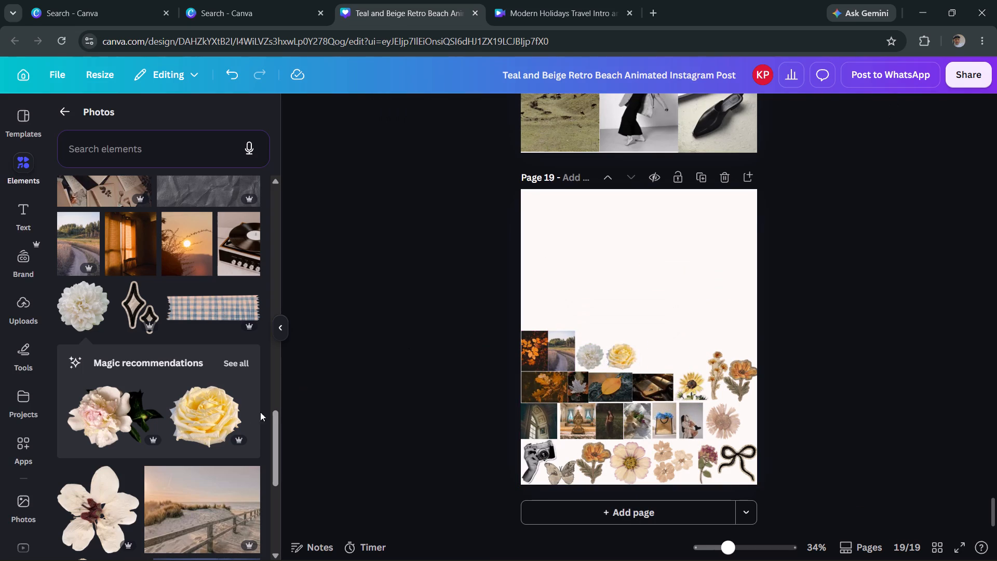
Add the white pressed flower with the dark red centre to page 19 as a thumbnail, directly right of the yellow rose.
left_click(96, 497)
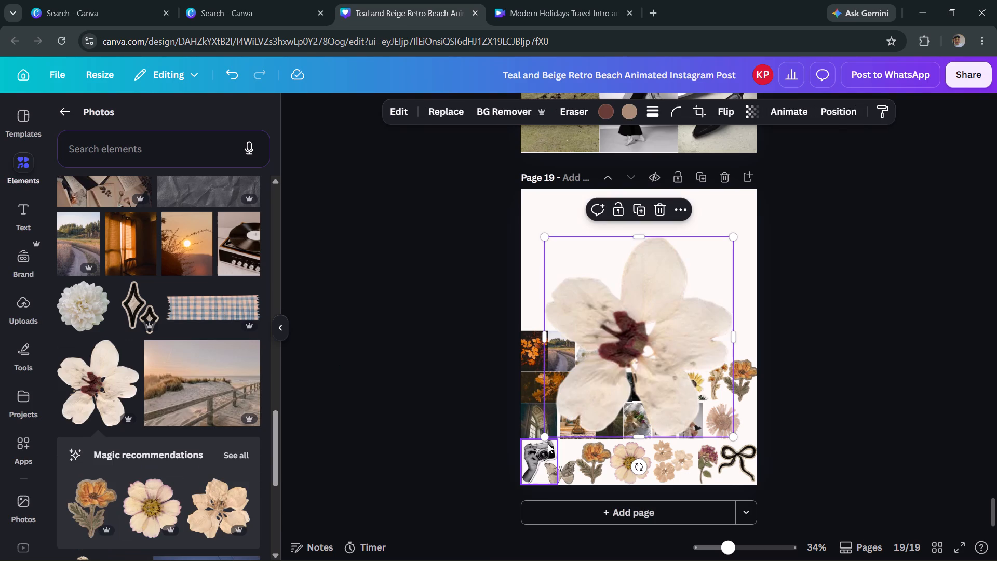
left_click_drag(544, 438, 698, 277)
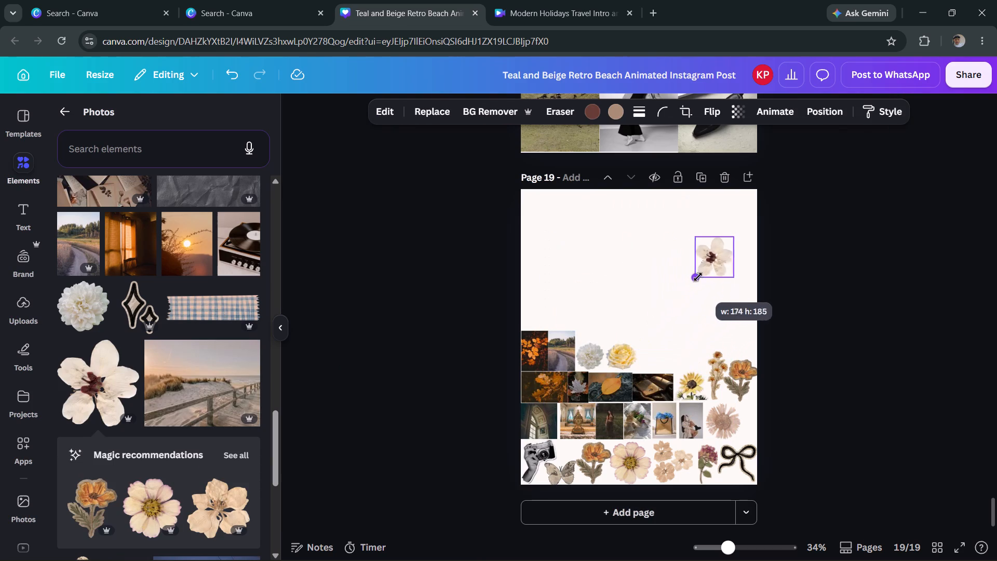
left_click_drag(698, 277, 703, 274)
left_click_drag(716, 259, 650, 364)
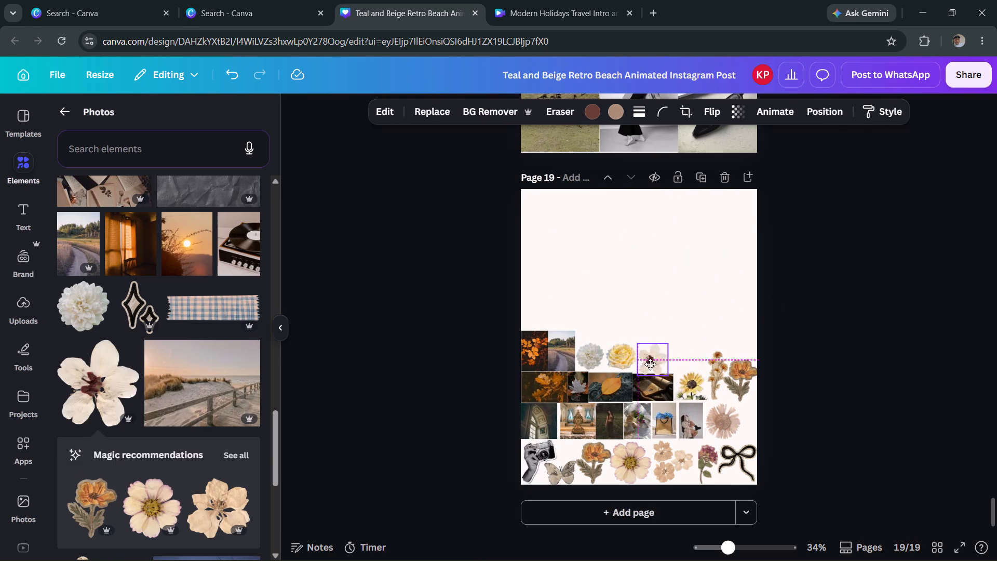
left_click_drag(650, 364, 648, 363)
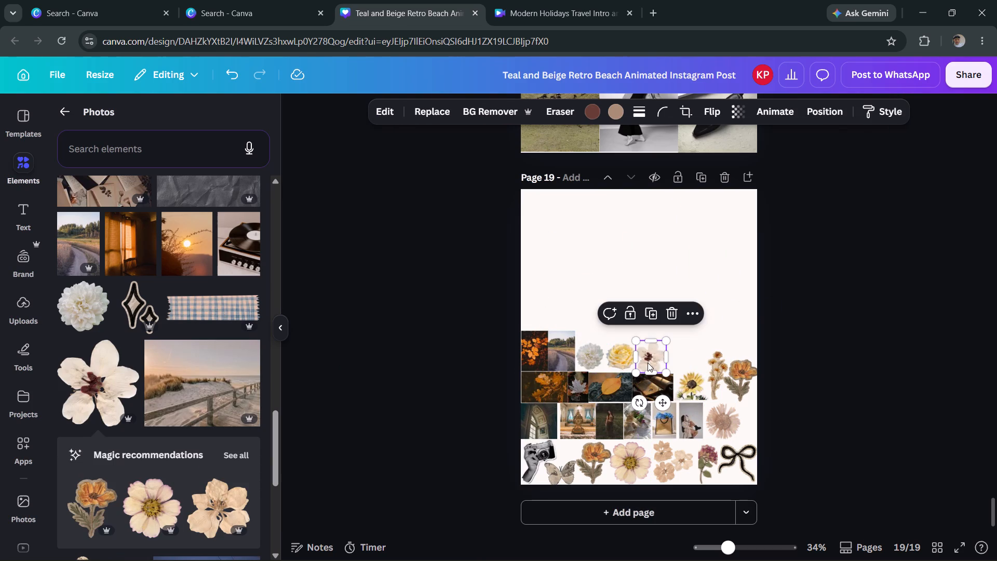
left_click(417, 348)
Add the cutout of two black stars with script-paper edges to page 19, shrunk to a thumbnail right of the white pressed flower.
scroll(136, 432, "down", 1)
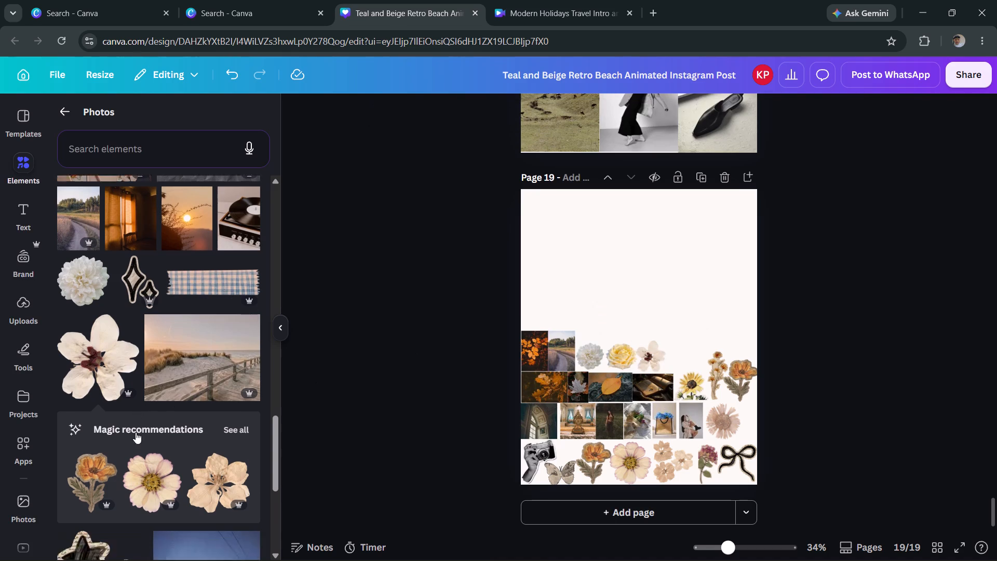
scroll(136, 432, "down", 2)
left_click(123, 381)
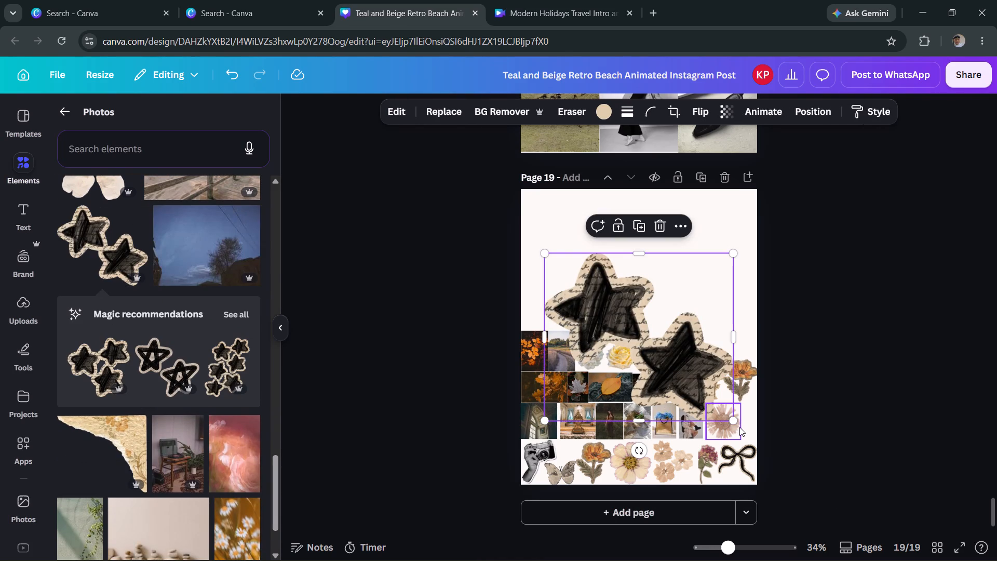
left_click_drag(734, 423, 565, 282)
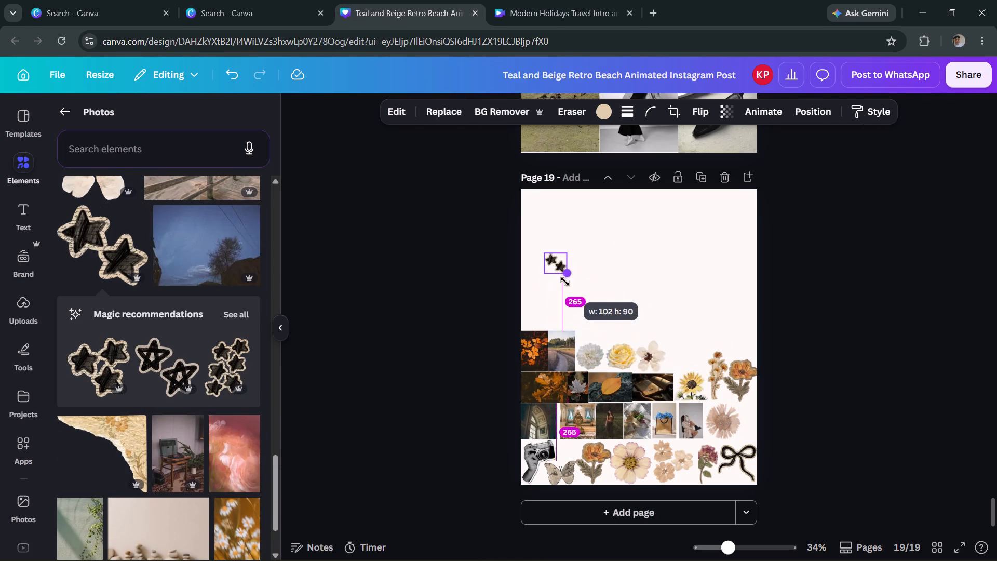
left_click_drag(565, 282, 572, 286)
left_click_drag(562, 272, 702, 349)
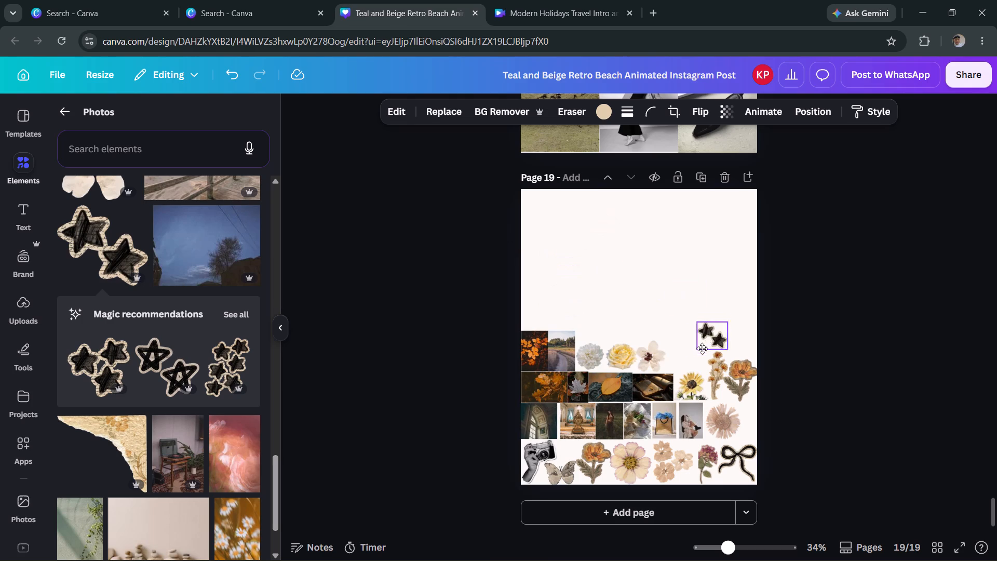
left_click_drag(702, 349, 686, 361)
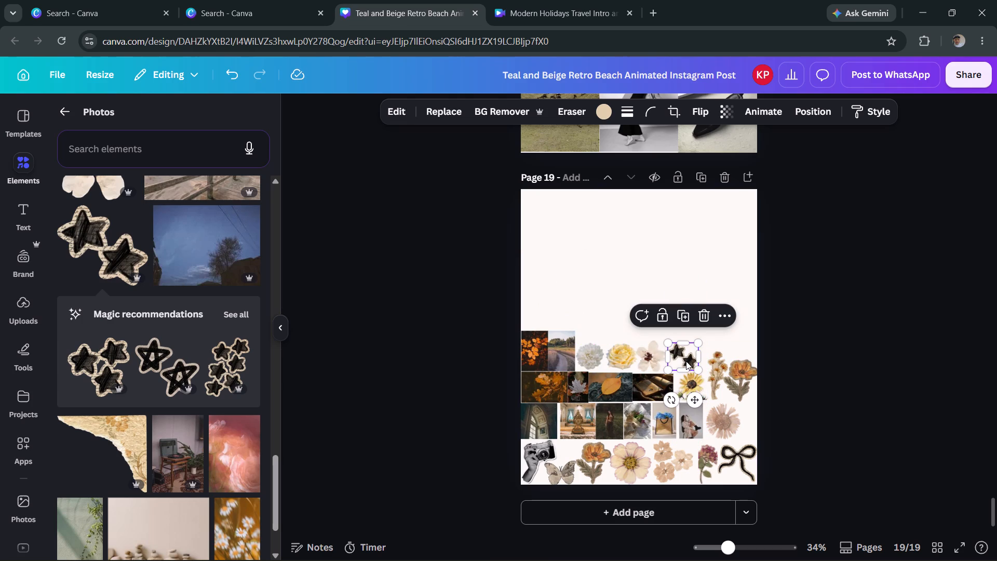
left_click(417, 366)
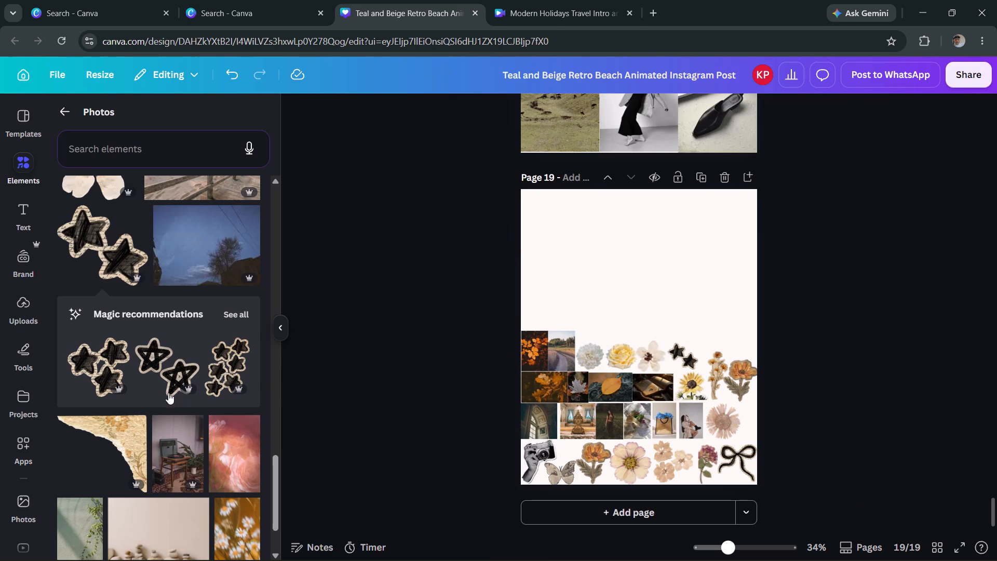
Add the recommended pair of outlined black stars to page 19, shrunk to a small size and placed in the page's top-left corner.
left_click(165, 369)
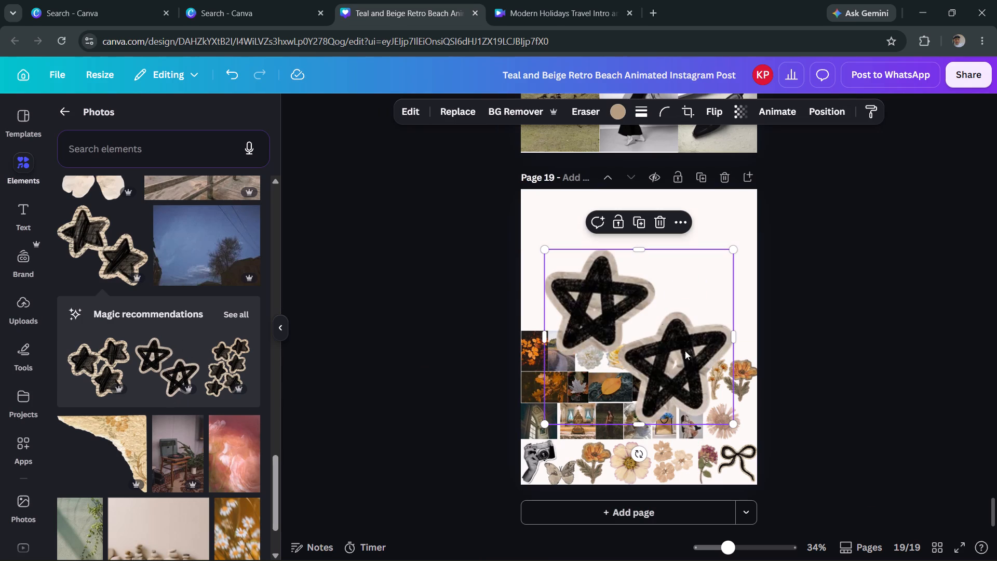
left_click_drag(734, 426, 652, 352)
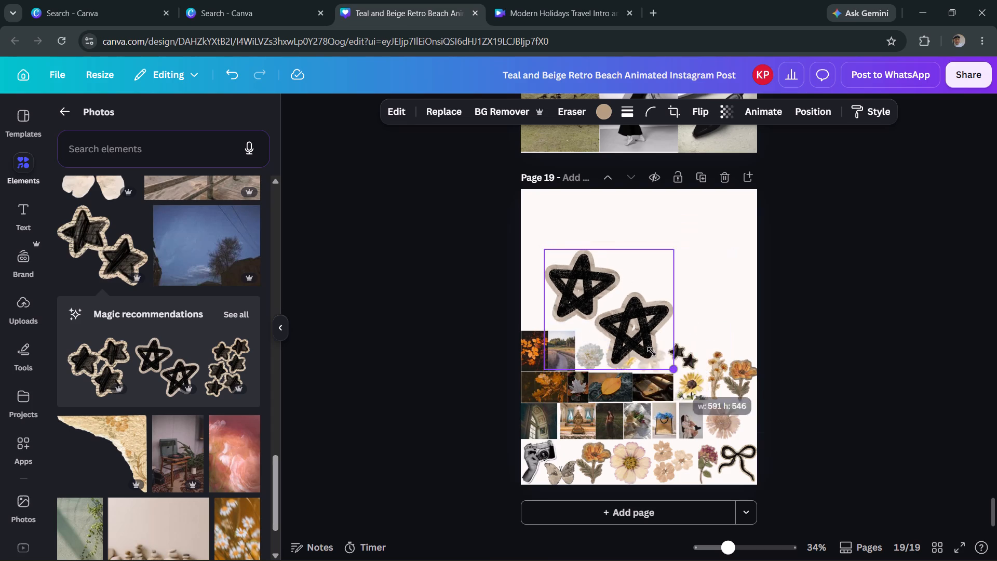
left_click_drag(652, 352, 588, 298)
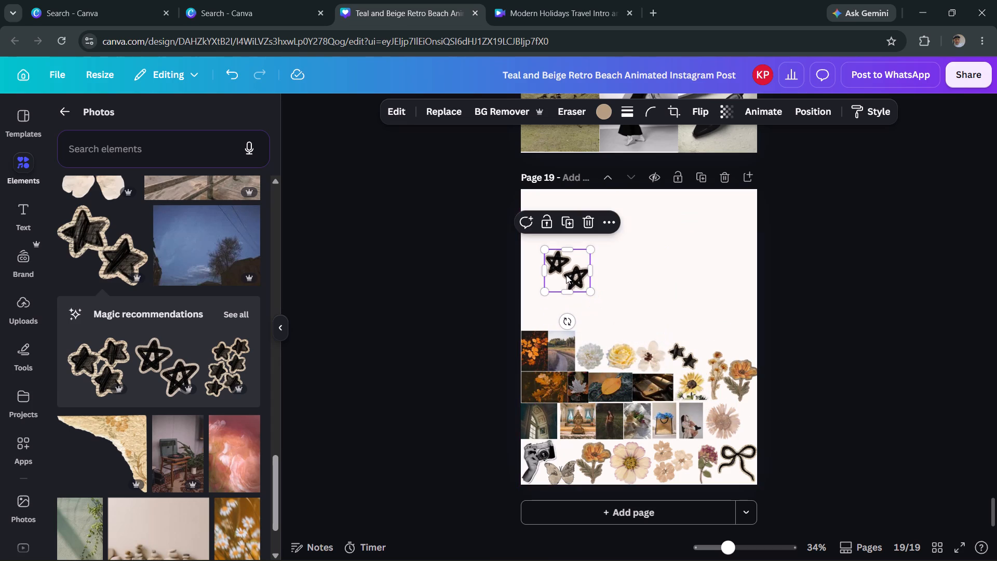
left_click_drag(566, 275, 541, 211)
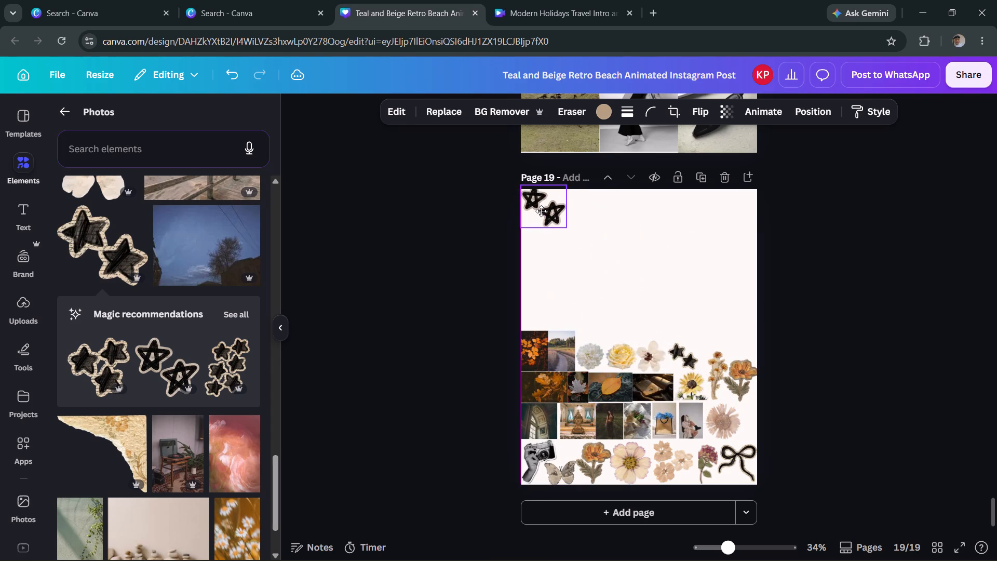
left_click_drag(541, 211, 542, 213)
left_click(302, 271)
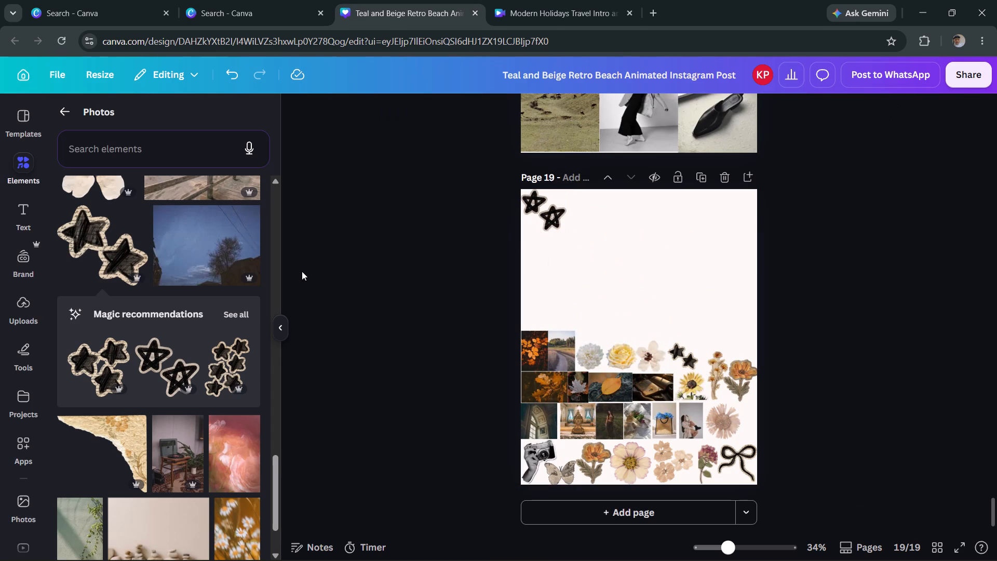
Add the cutout of three separate black stars with script-paper edges to page 19, shrunk to a small size in the page's top-right corner.
scroll(101, 376, "down", 2)
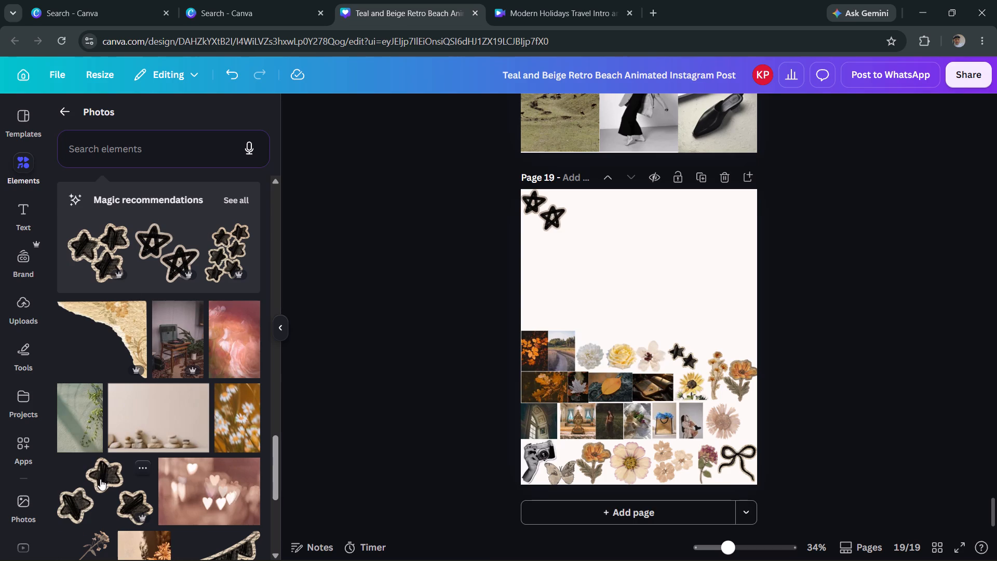
left_click(100, 479)
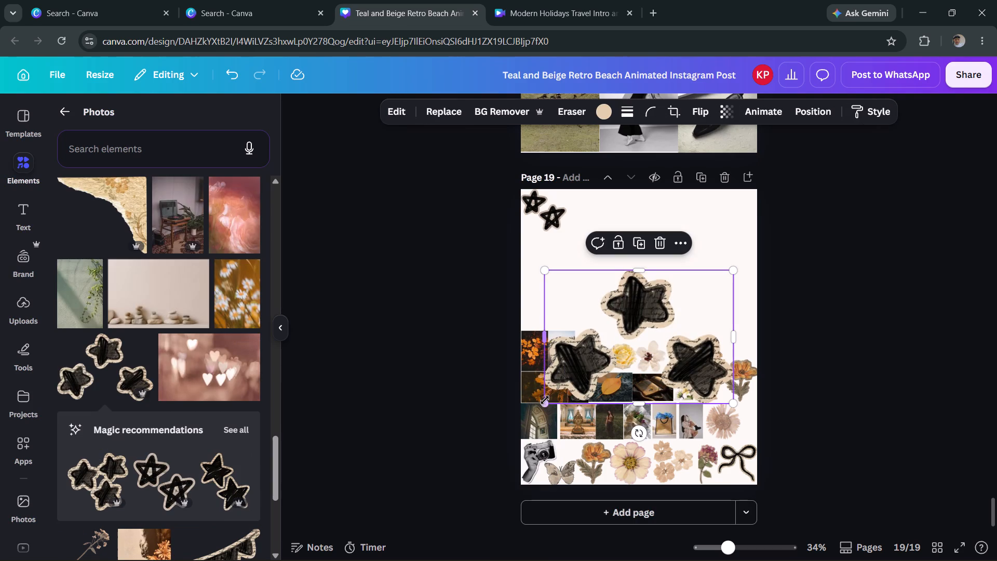
left_click_drag(545, 403, 684, 313)
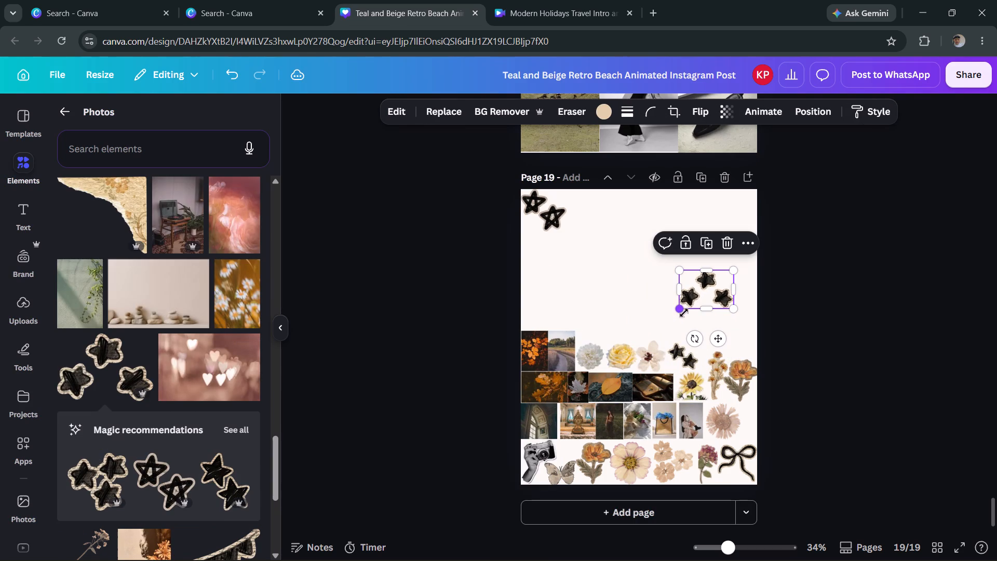
left_click_drag(704, 283, 726, 203)
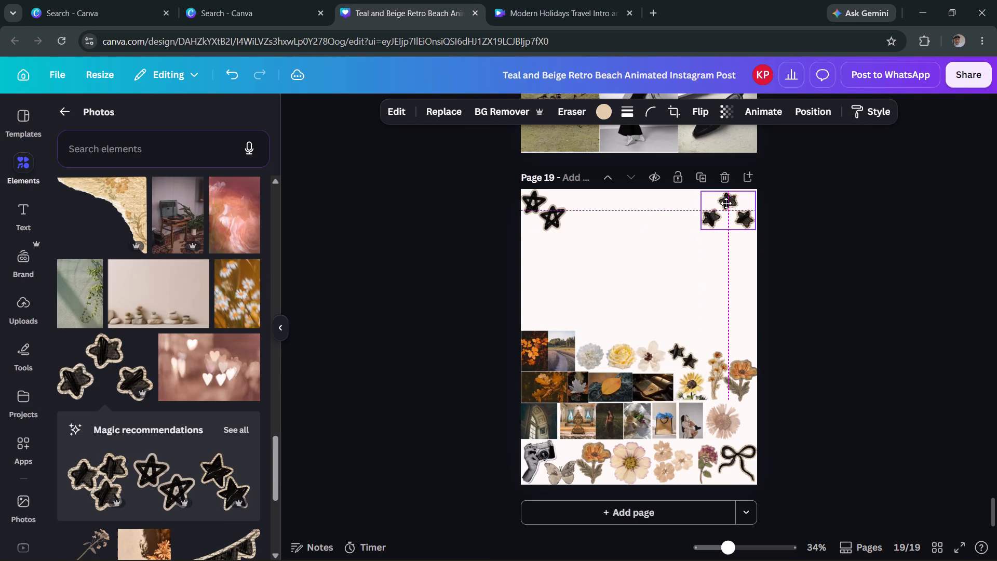
left_click_drag(726, 203, 727, 203)
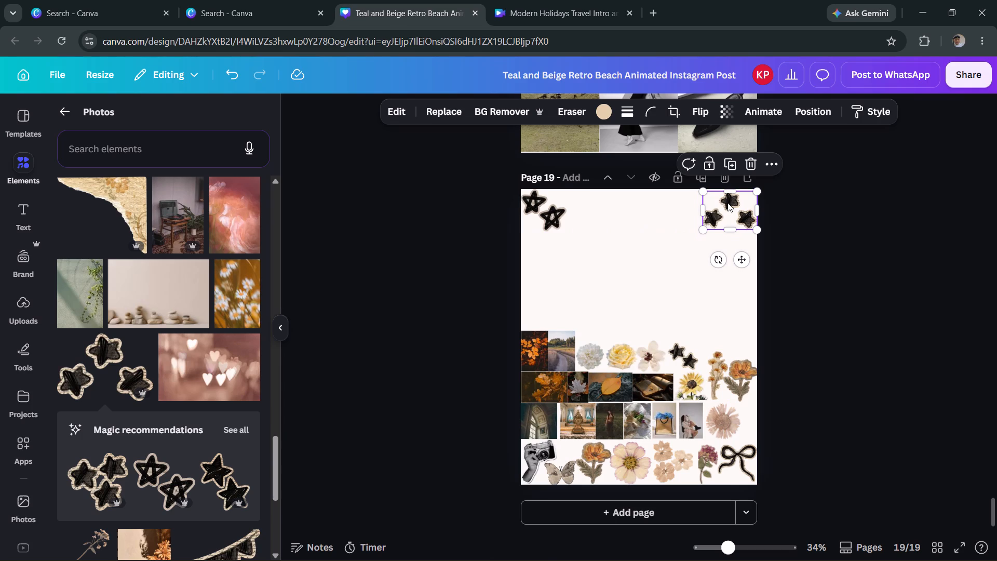
left_click(412, 246)
Add the dried flower stem cutout to page 19, shrunk to about 125 × 120 and placed at the left edge directly above the orange-leaves photo.
scroll(132, 378, "down", 4)
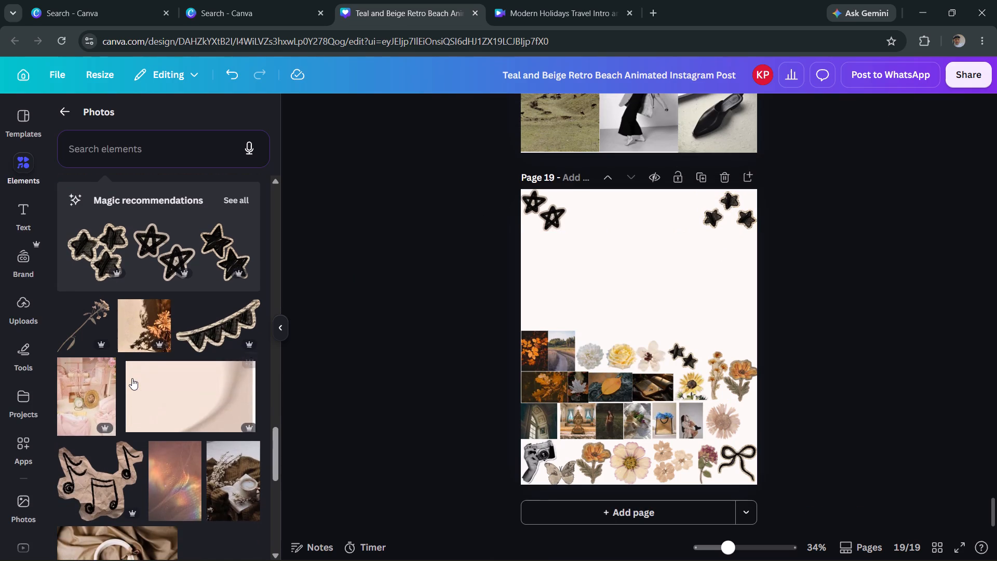
left_click(88, 322)
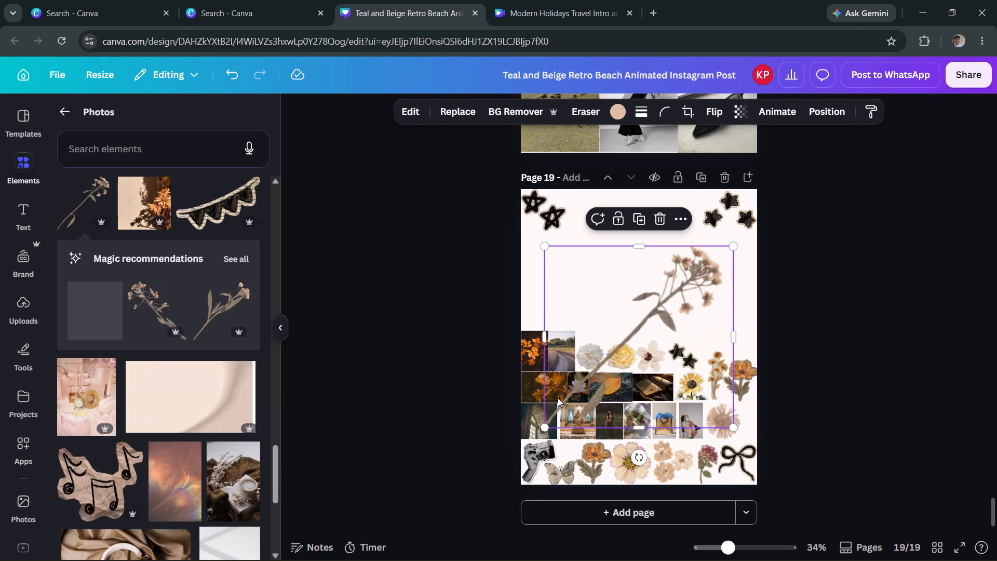
left_click_drag(547, 428, 649, 300)
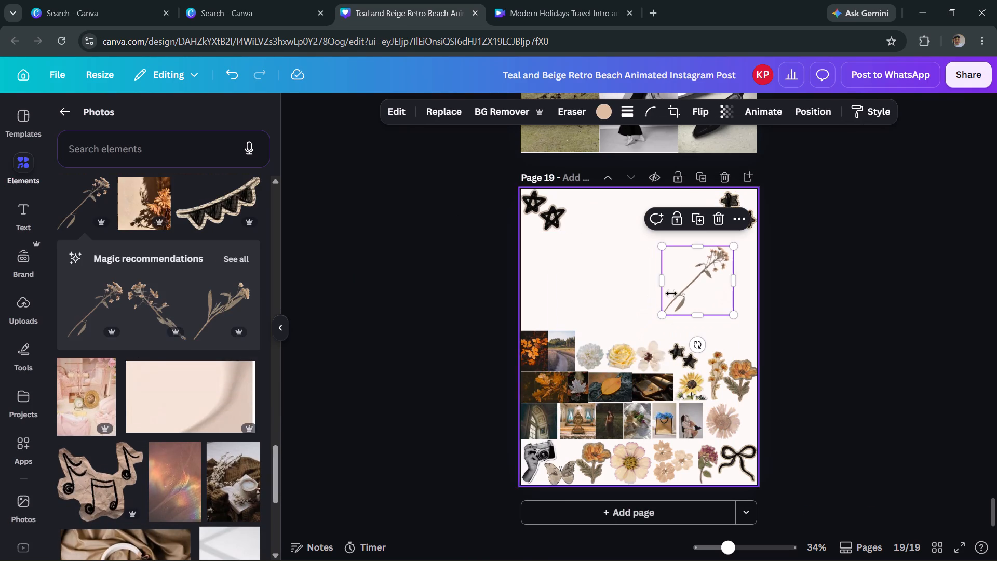
left_click_drag(688, 288, 549, 306)
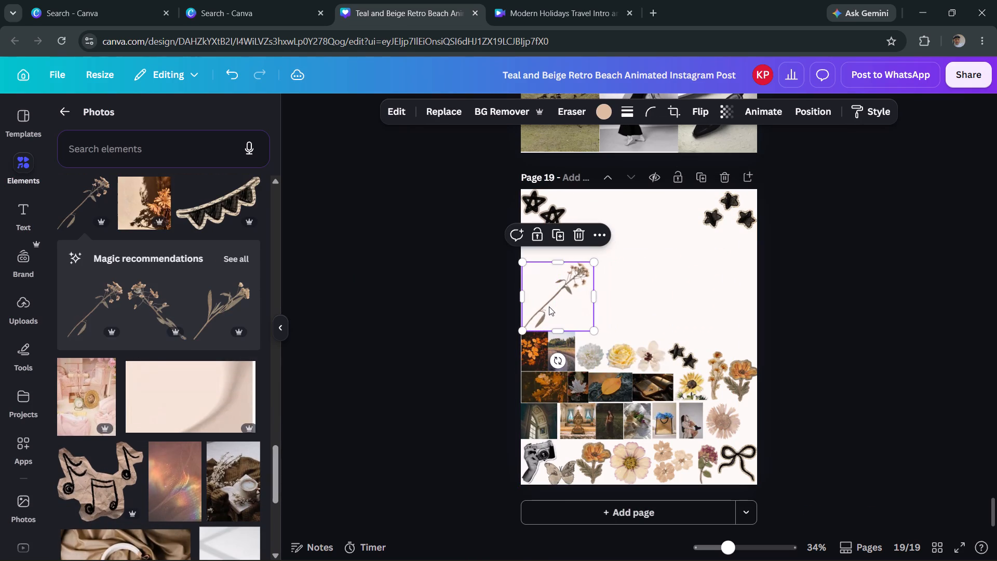
left_click_drag(592, 263, 569, 296)
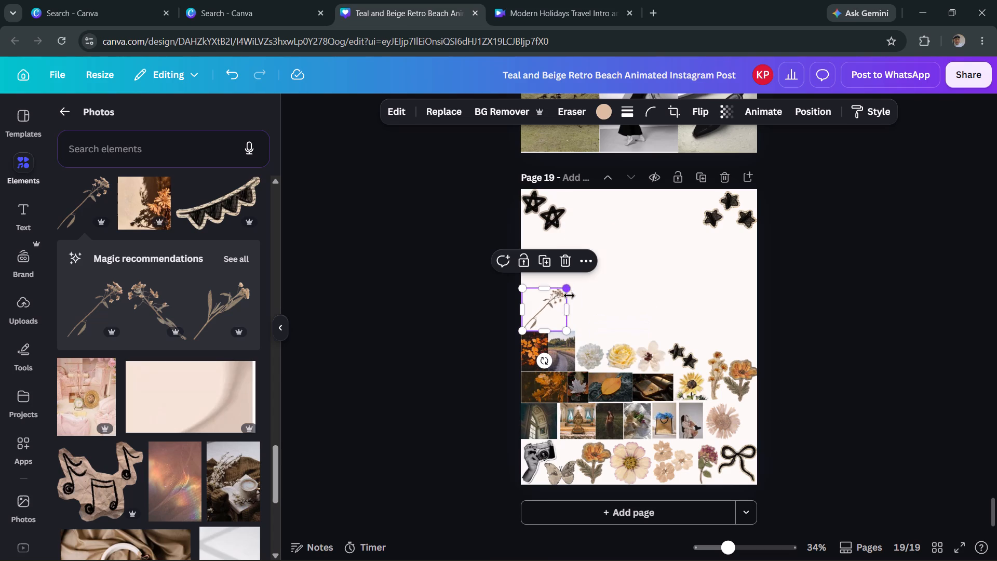
left_click(551, 308)
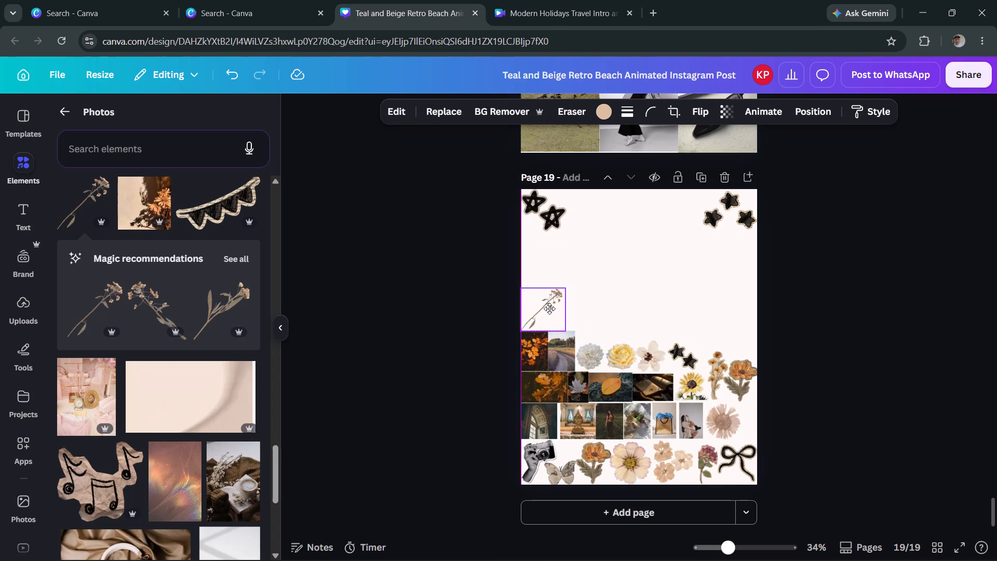
left_click_drag(565, 289, 546, 305)
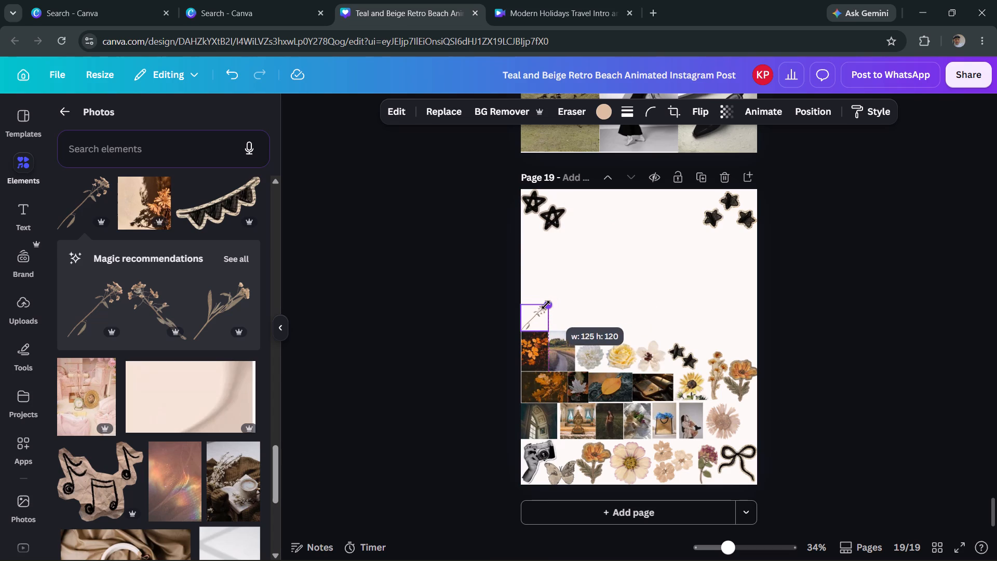
left_click_drag(546, 305, 546, 305)
left_click(424, 314)
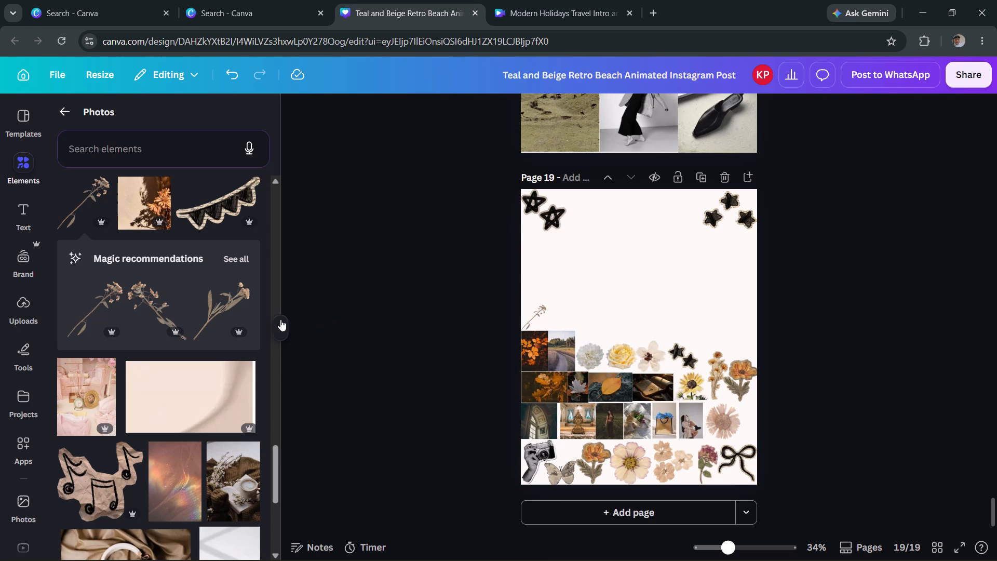
Add the recommended dried flower branch that leans left to page 19 and shrink it to about 95 × 94.
left_click(149, 305)
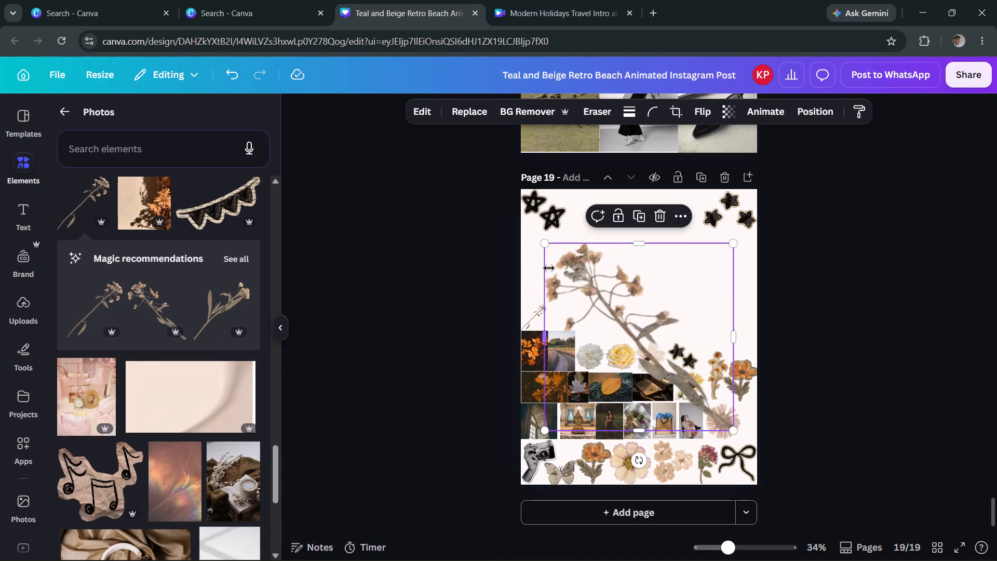
left_click_drag(544, 244, 748, 386)
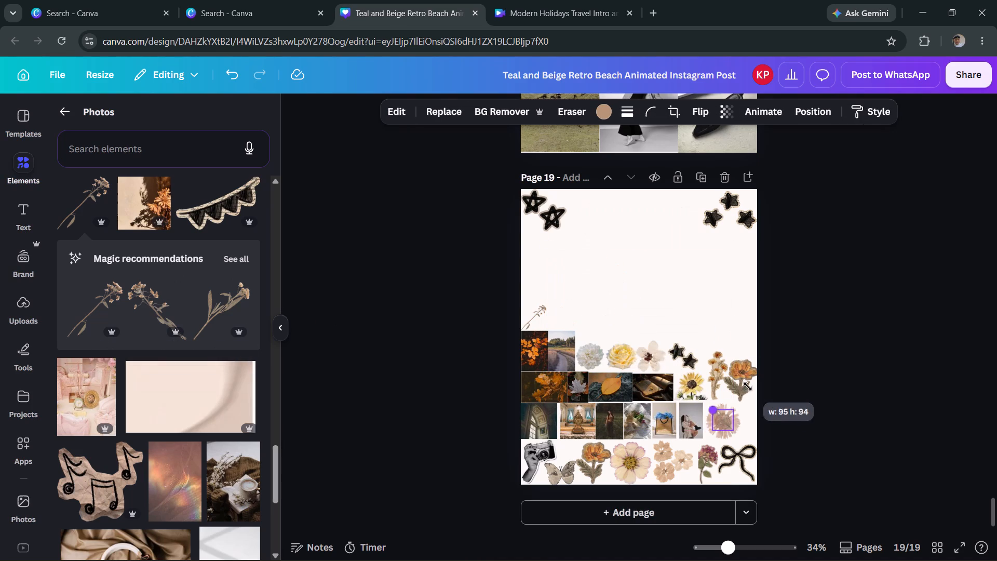
Shrink the left-leaning dried flower stem to about 108 × 107 and place it beside the first dried stem, above the country road photo.
left_click_drag(748, 386, 703, 371)
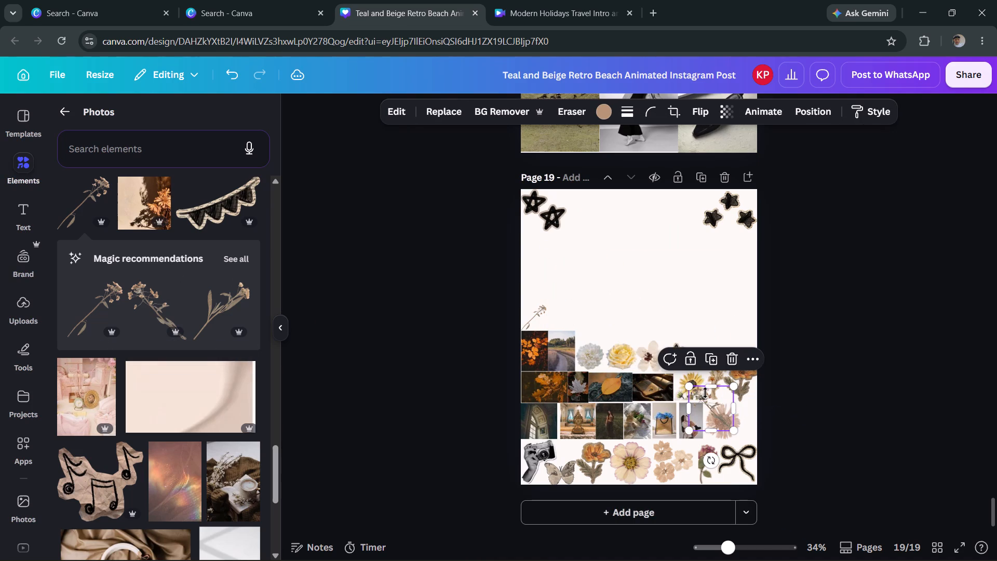
left_click(718, 428)
left_click_drag(718, 417, 572, 319)
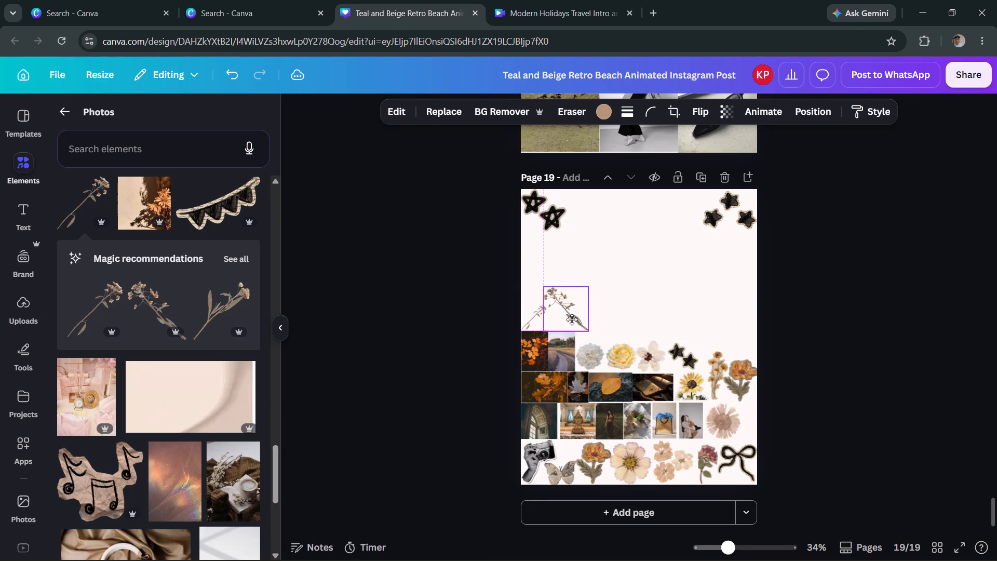
left_click_drag(572, 319, 577, 327)
left_click_drag(548, 299, 576, 315)
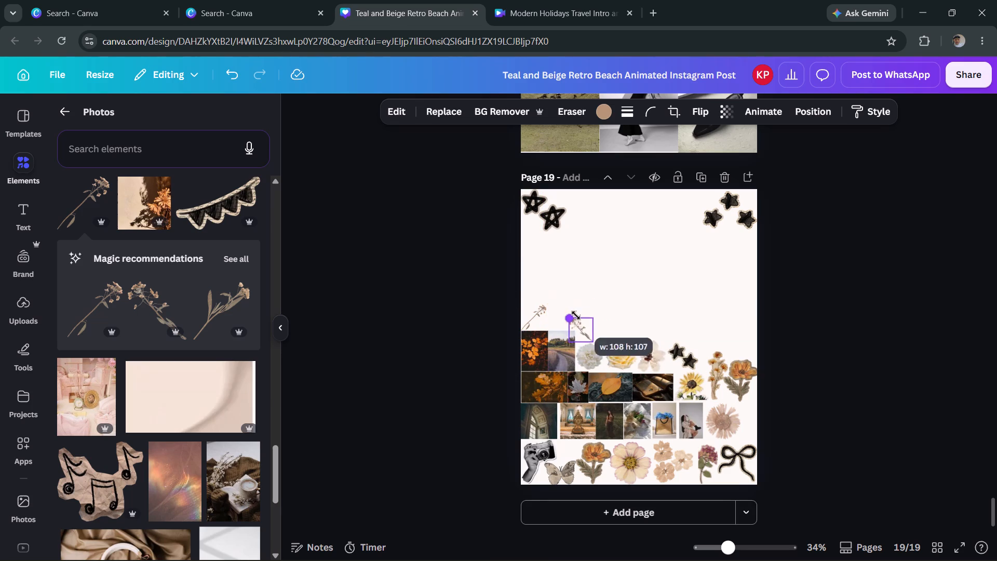
left_click_drag(576, 315, 576, 316)
left_click_drag(578, 327, 553, 315)
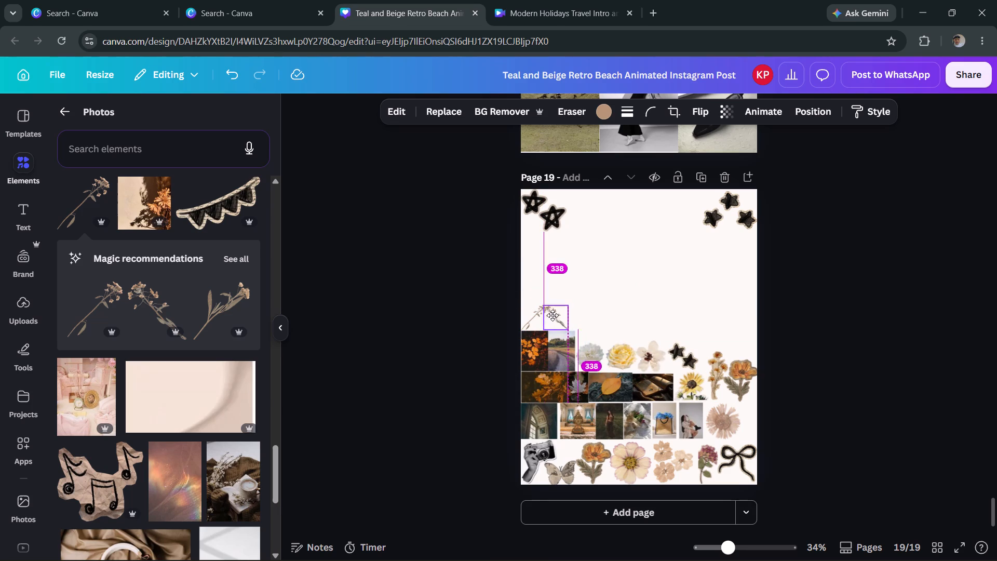
left_click_drag(553, 315, 559, 318)
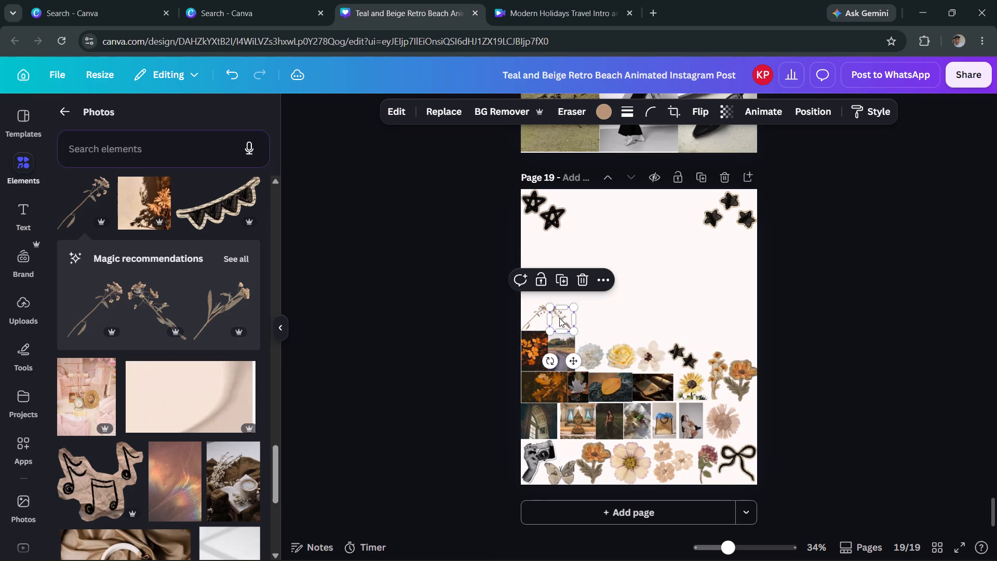
left_click(621, 269)
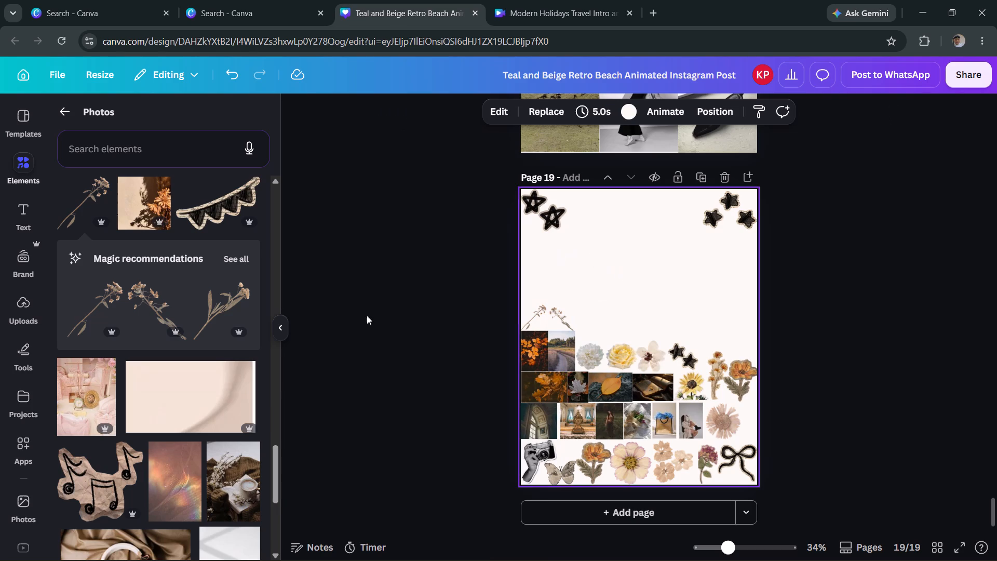
Add the crumpled-paper music notes cutout to page 19, shrunk to a thumbnail right of the dried stems, above the round white flower.
left_click(91, 481)
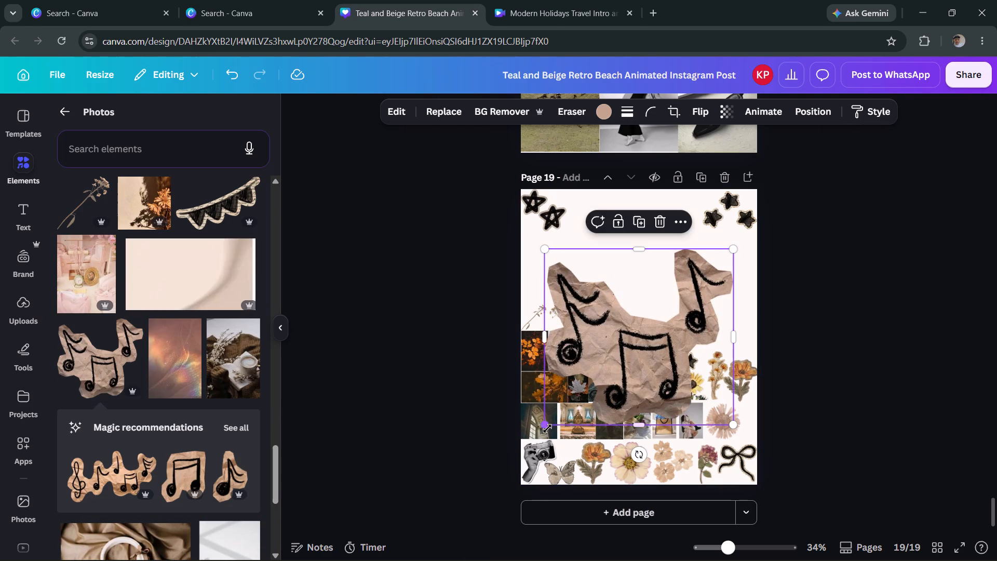
left_click_drag(544, 428, 680, 292)
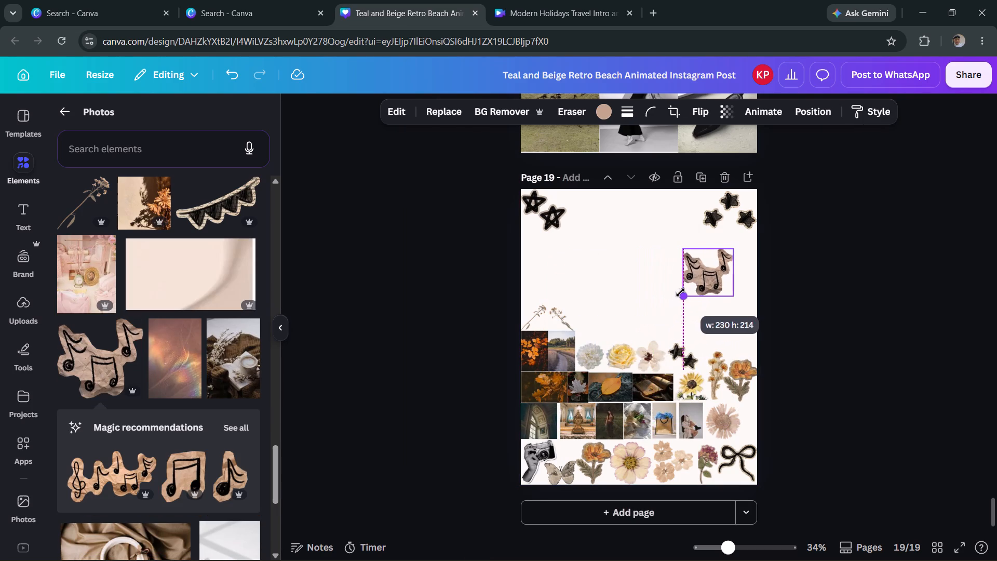
left_click_drag(680, 292, 683, 292)
left_click_drag(720, 273, 610, 311)
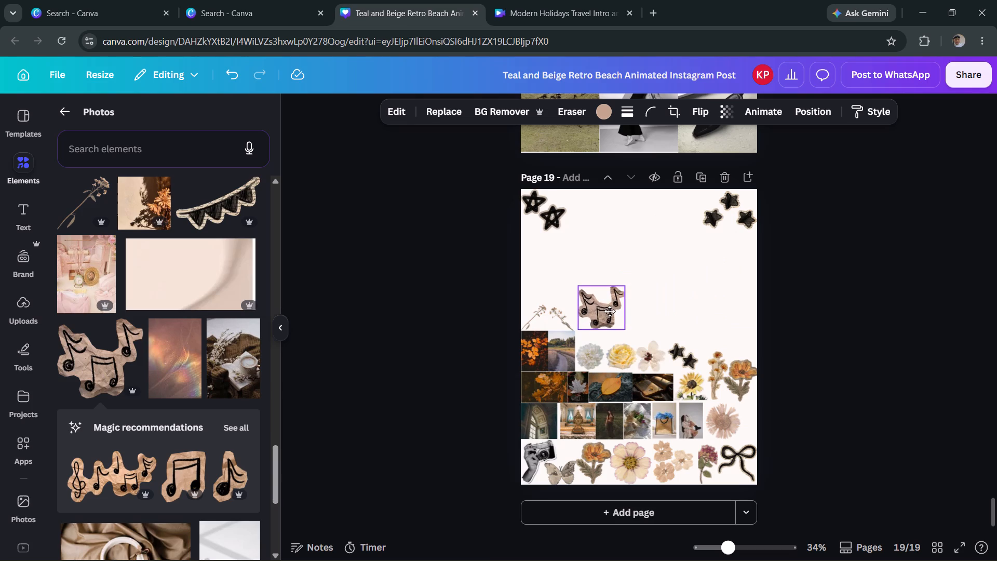
left_click_drag(610, 311, 610, 321)
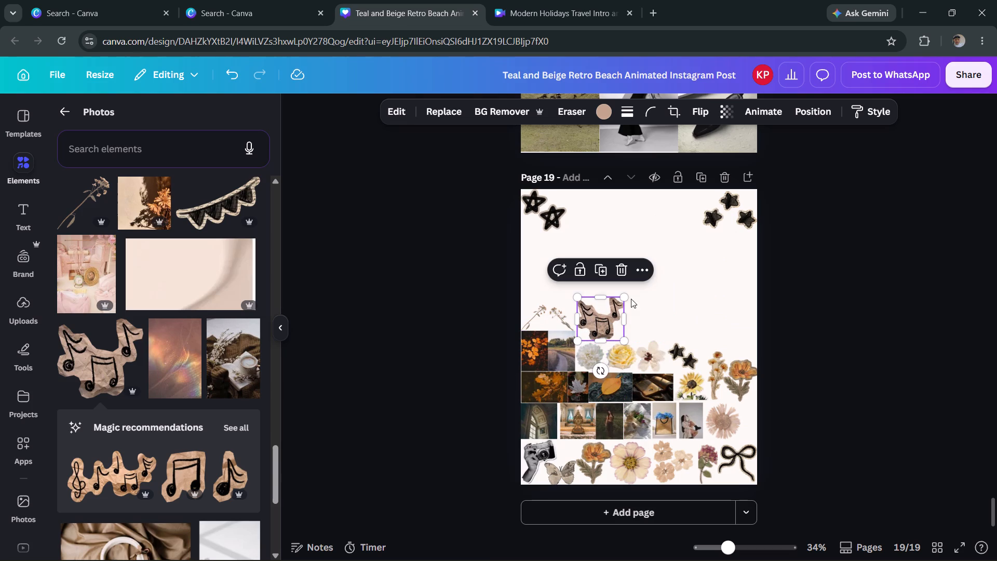
left_click_drag(623, 297, 613, 309)
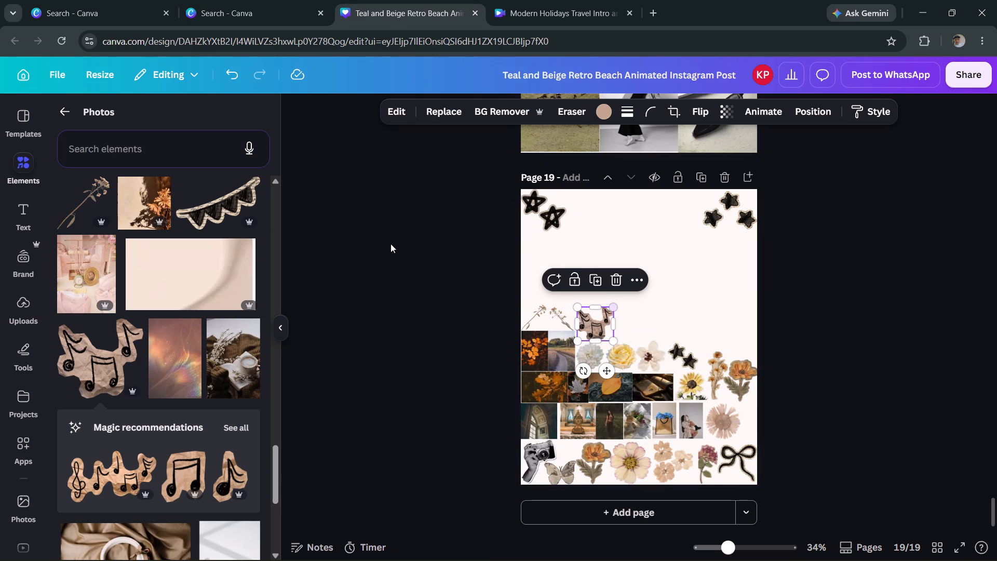
left_click(263, 278)
Add the kraft-paper sparkles cutout to page 19, shrunk to a thumbnail right of the music notes, above the yellow flower.
scroll(329, 341, "down", 1)
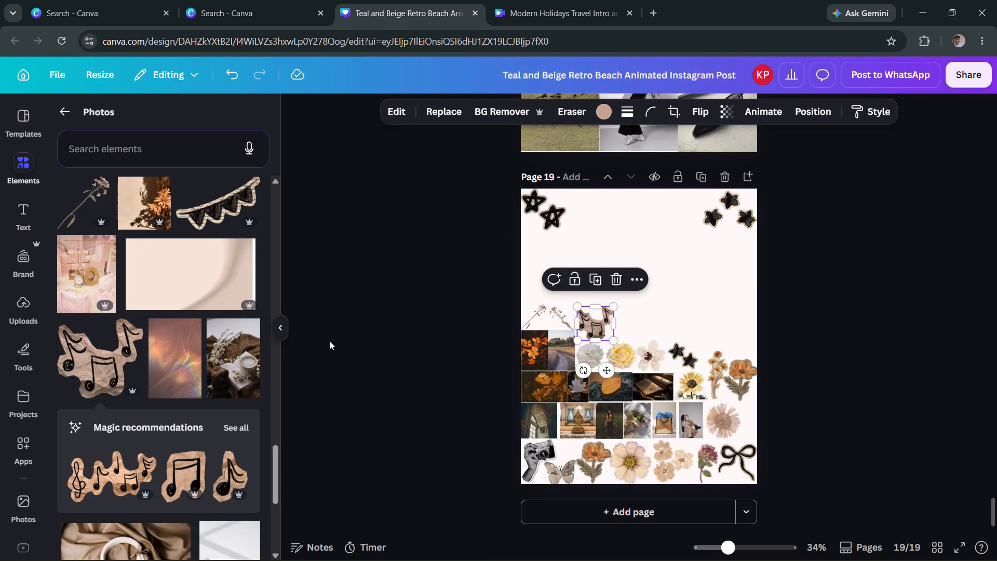
scroll(177, 357, "down", 3)
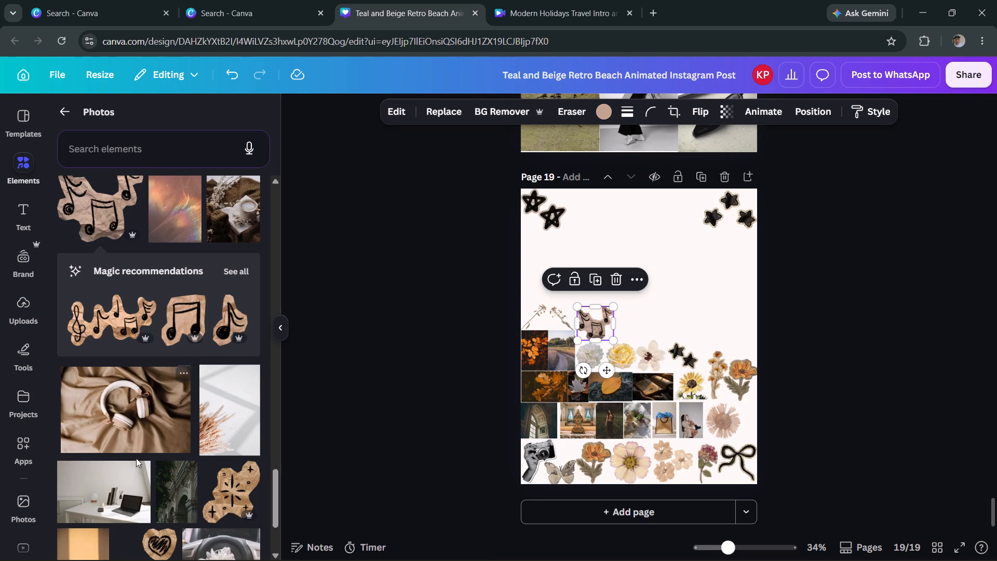
left_click(227, 485)
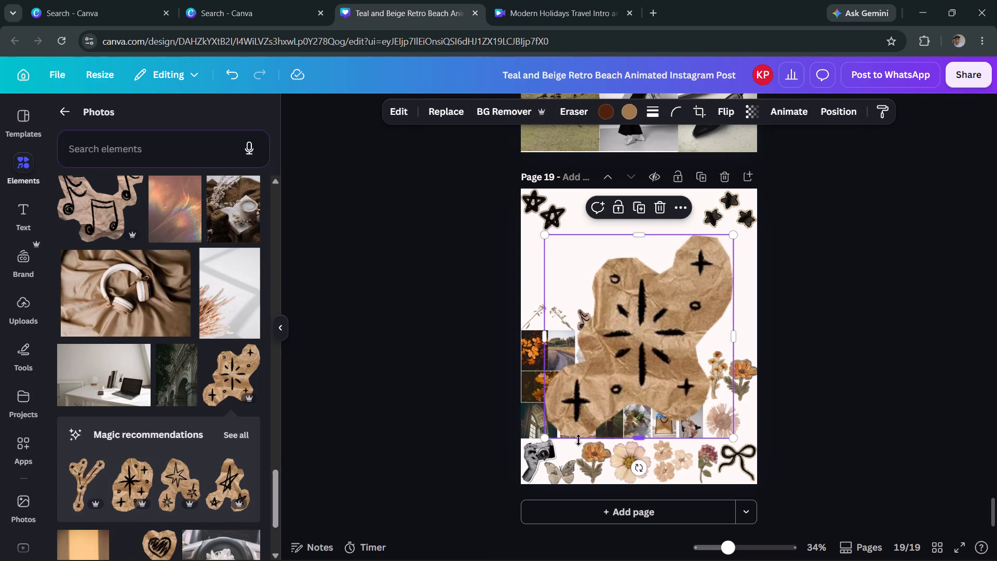
left_click_drag(545, 442, 691, 280)
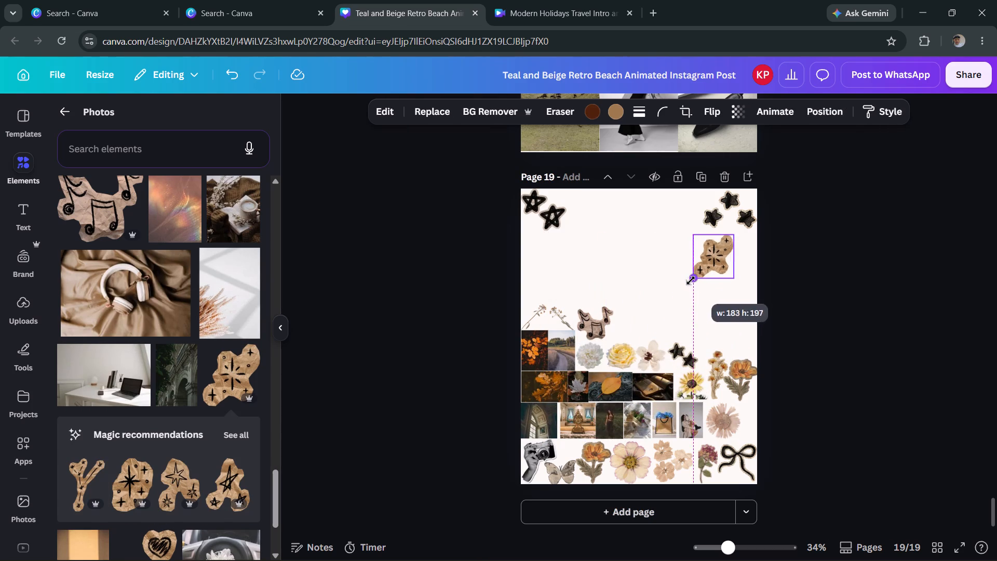
left_click_drag(715, 255, 639, 319)
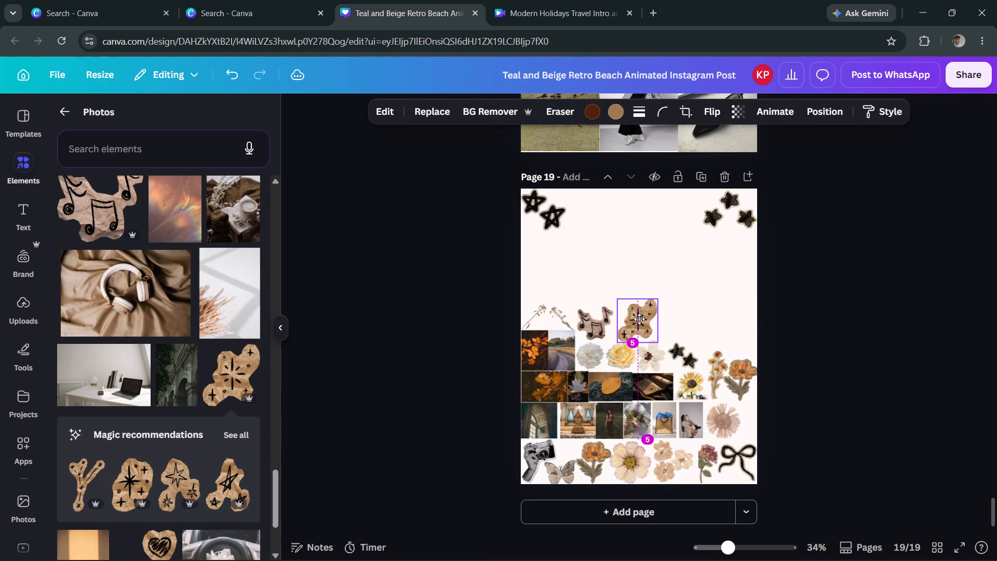
left_click_drag(639, 319, 637, 319)
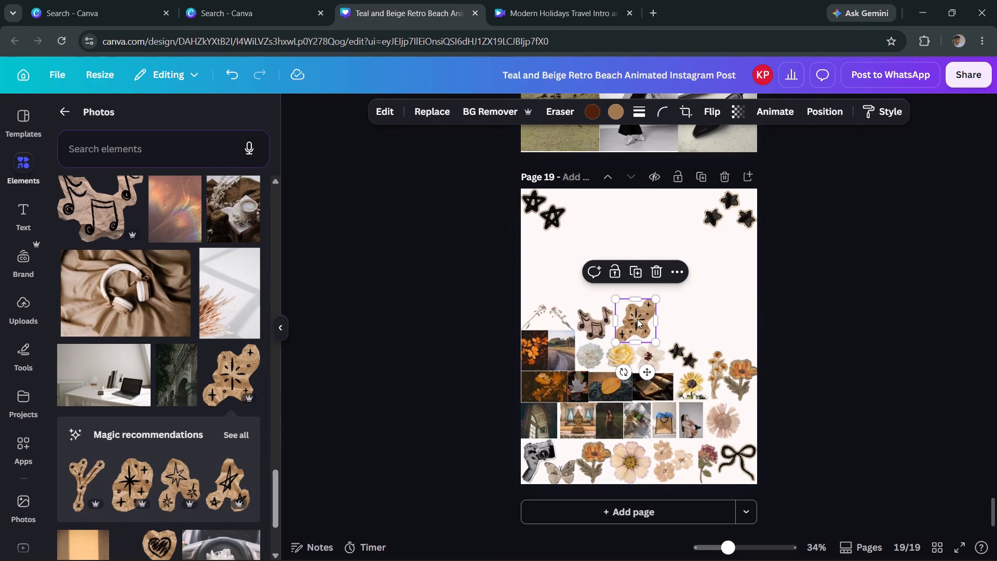
left_click_drag(656, 299, 651, 304)
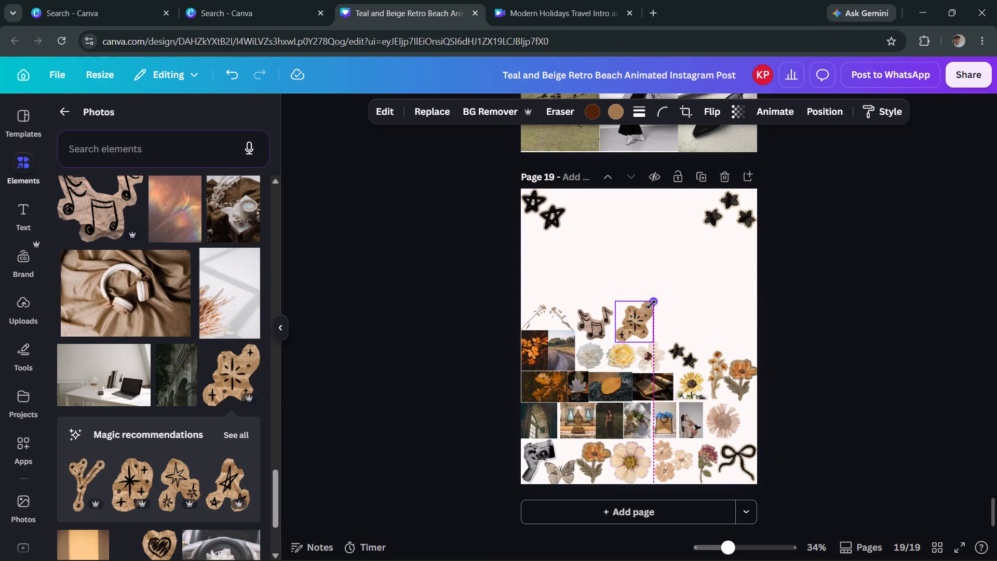
left_click_drag(651, 304, 649, 309)
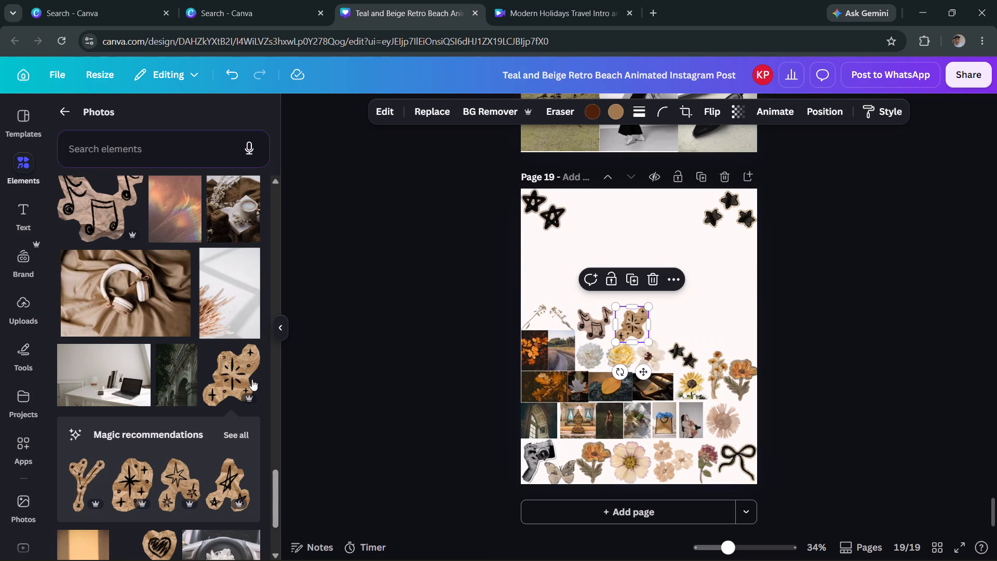
Add the recommended Y-shaped star constellation cutout to page 19, shrunk to a thumbnail at the page's right edge above the orange flower.
left_click(69, 476)
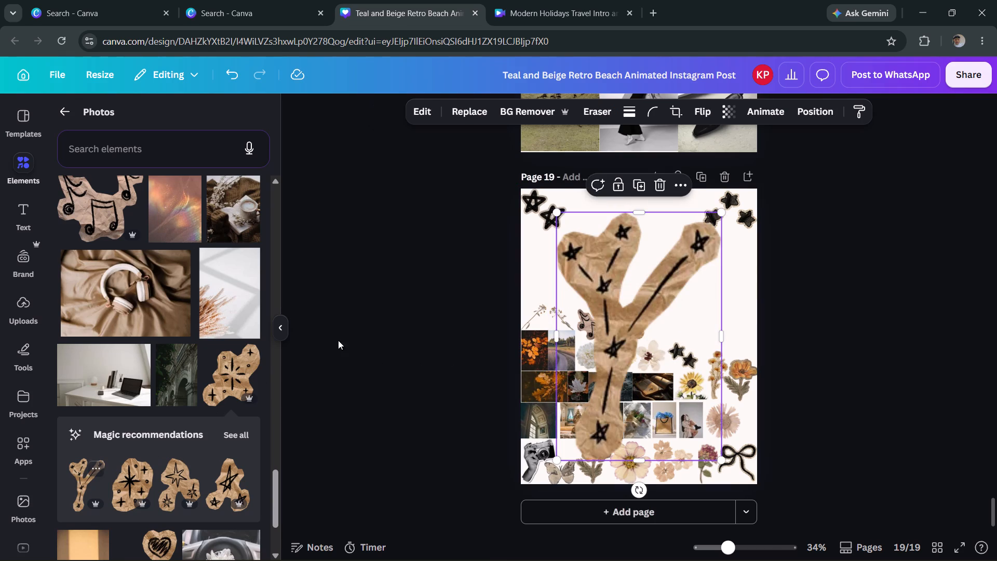
left_click_drag(558, 216, 615, 241)
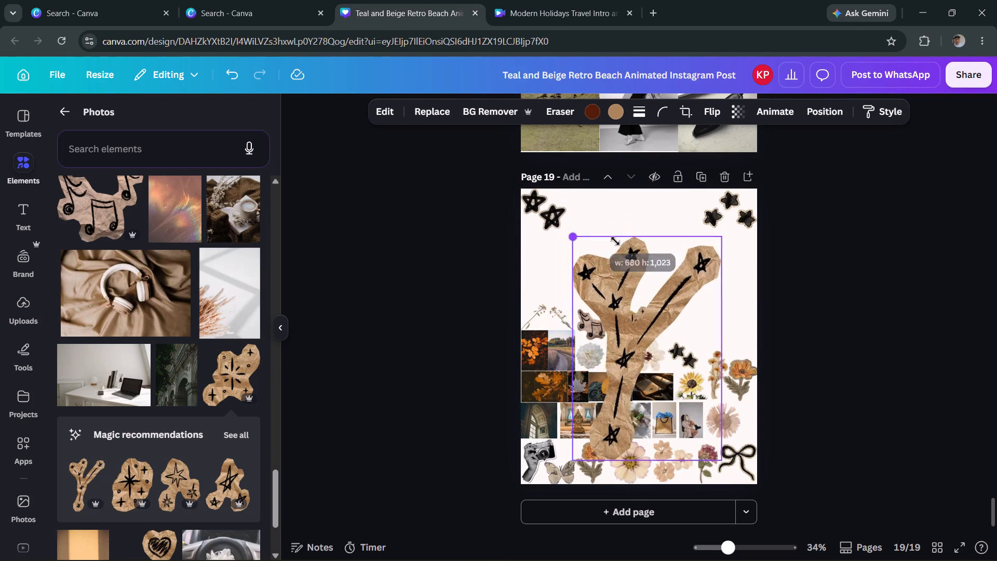
left_click_drag(615, 241, 714, 397)
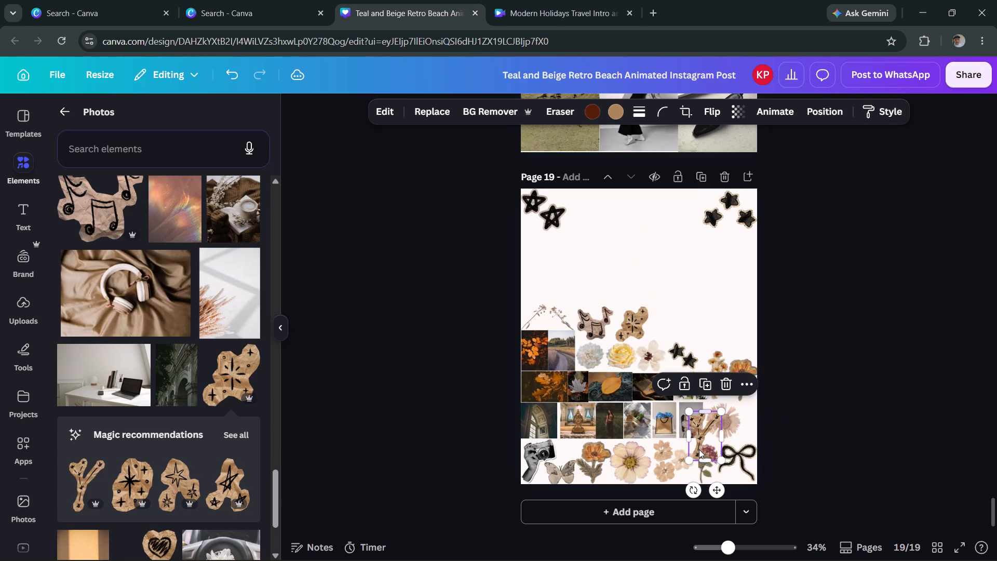
left_click_drag(699, 449, 723, 350)
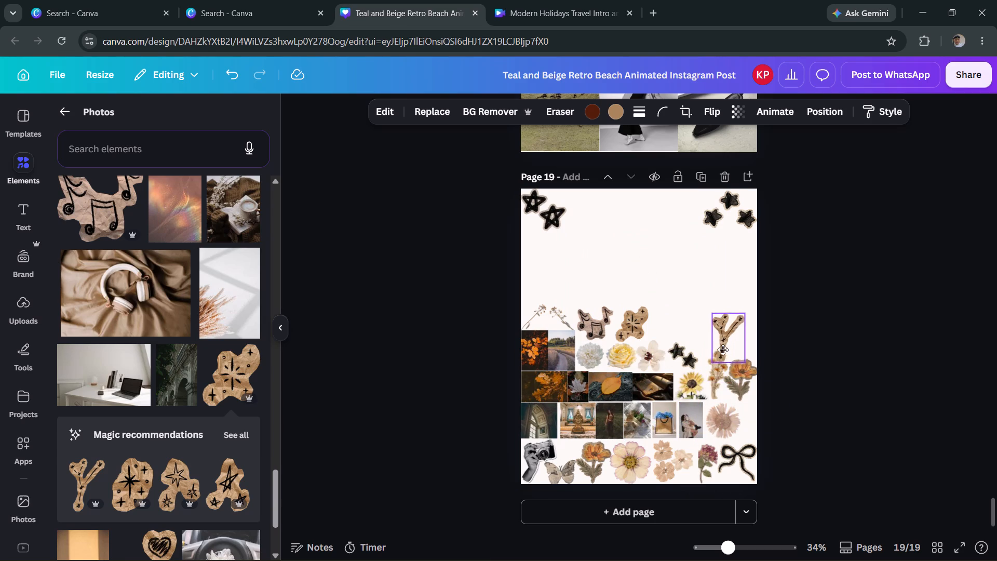
left_click_drag(723, 350, 732, 340)
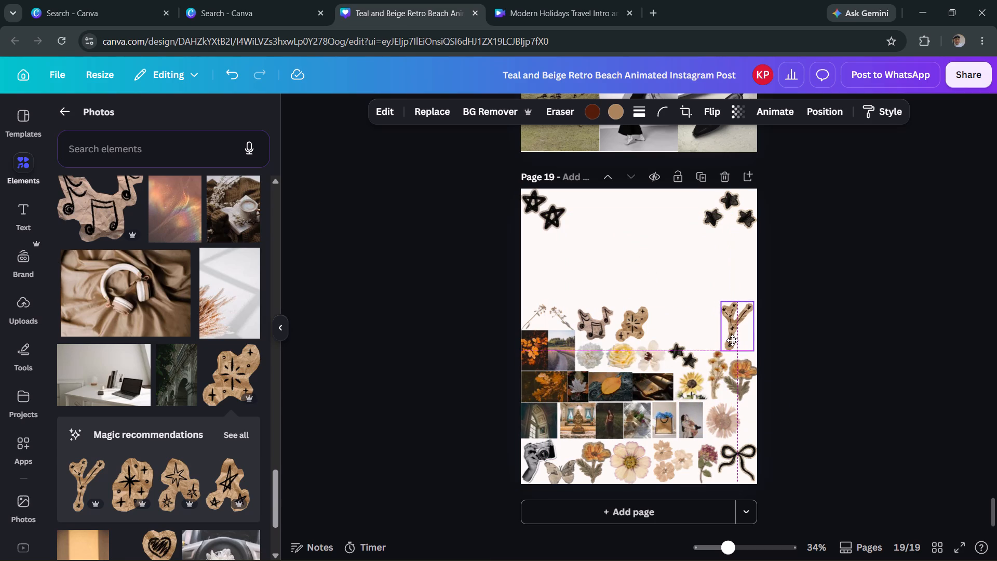
left_click_drag(732, 340, 734, 344)
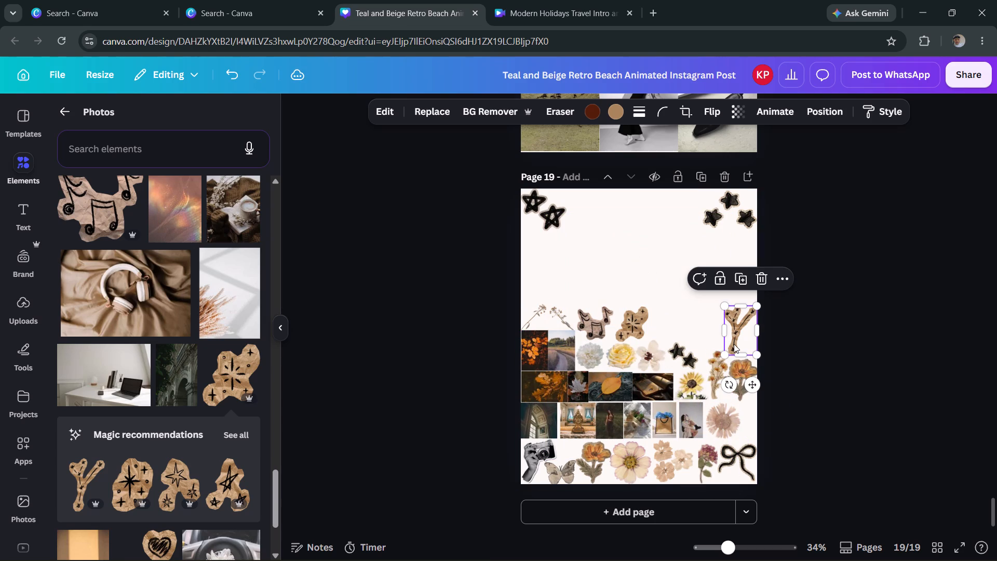
Add the cutout of two scribbled hearts on kraft paper to page 19, shrunk to a thumbnail right of the sparkles cutout.
scroll(209, 366, "down", 2)
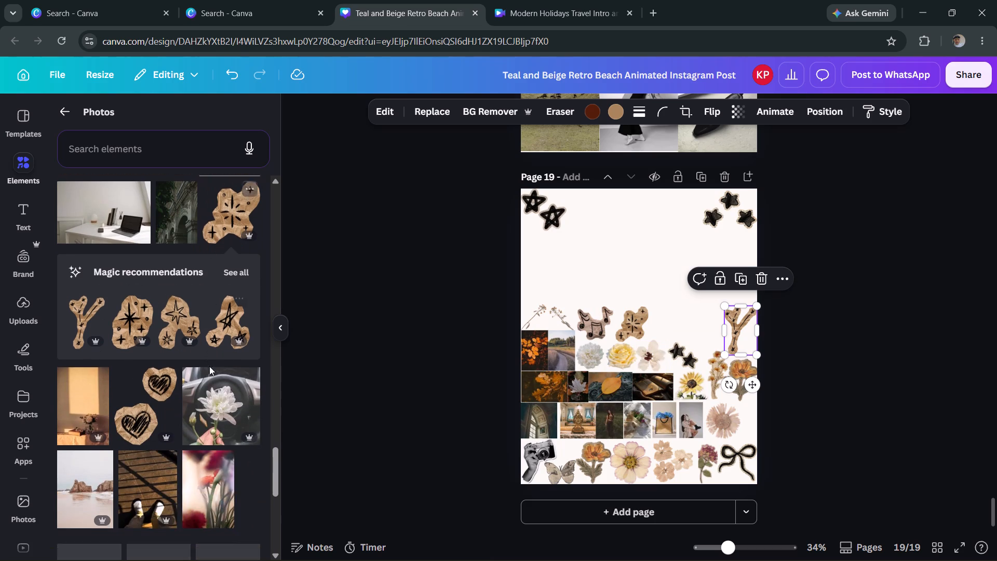
scroll(209, 366, "down", 2)
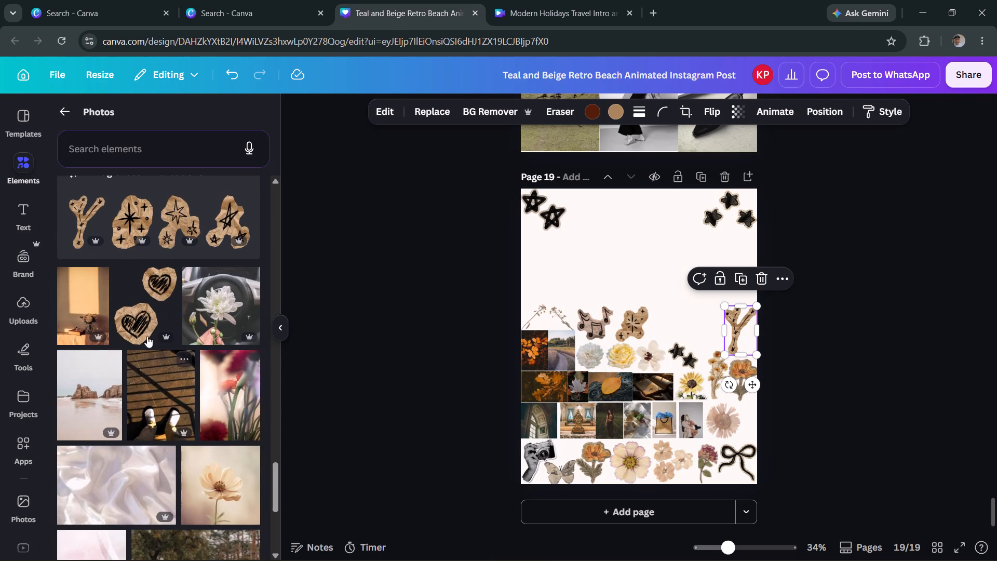
left_click(137, 304)
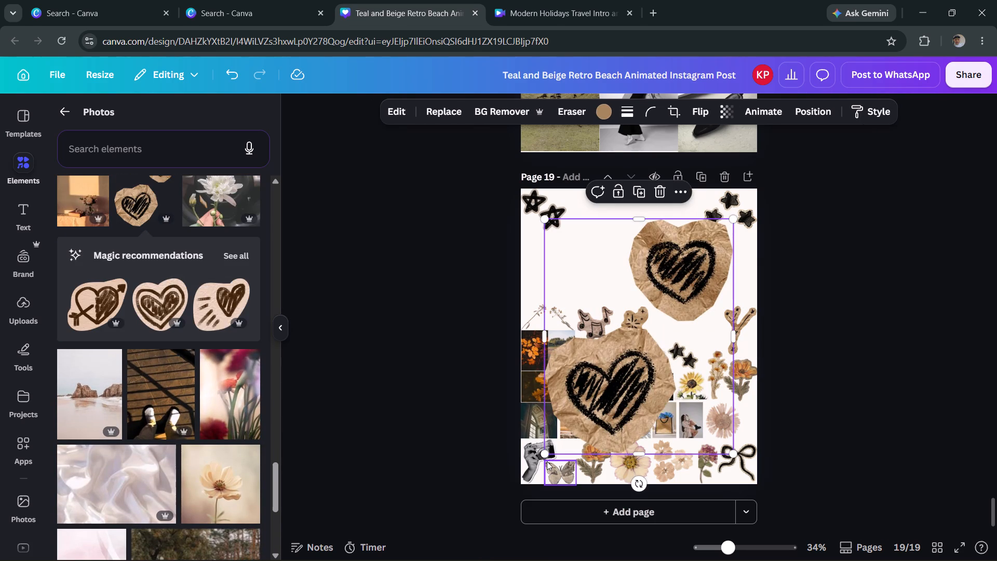
left_click_drag(546, 453, 685, 267)
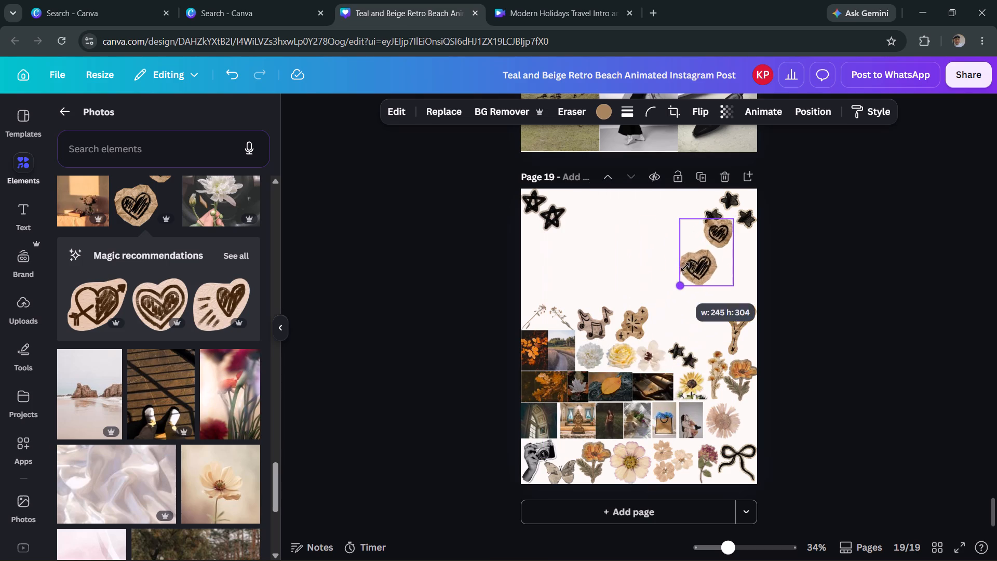
left_click_drag(685, 267, 695, 258)
left_click_drag(718, 244, 670, 320)
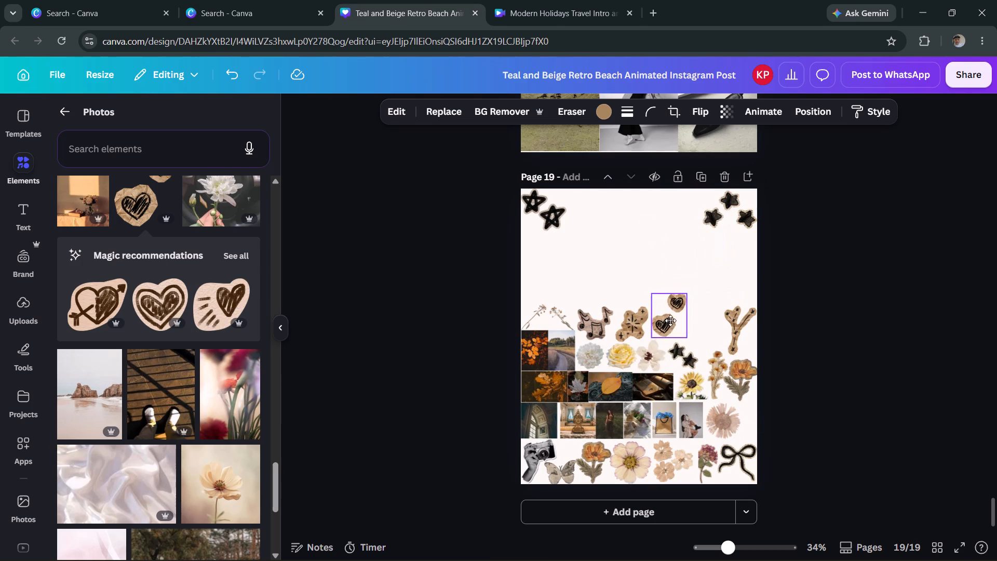
left_click_drag(670, 320, 674, 323)
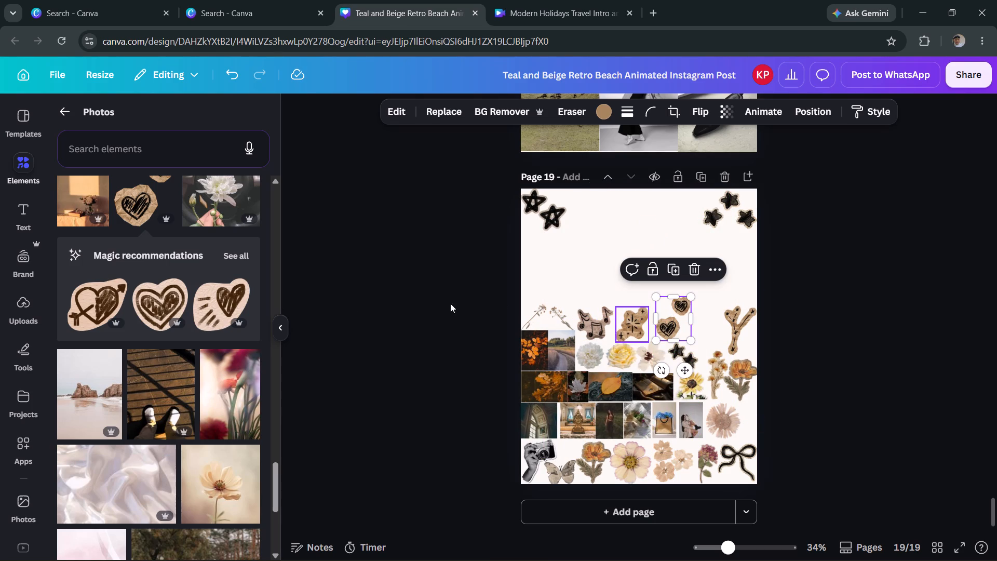
left_click(317, 312)
Add the crumpled-paper double exclamation marks cutout to page 19, shrunk to a thumbnail at the top edge, right of the black stars.
scroll(156, 300, "down", 1)
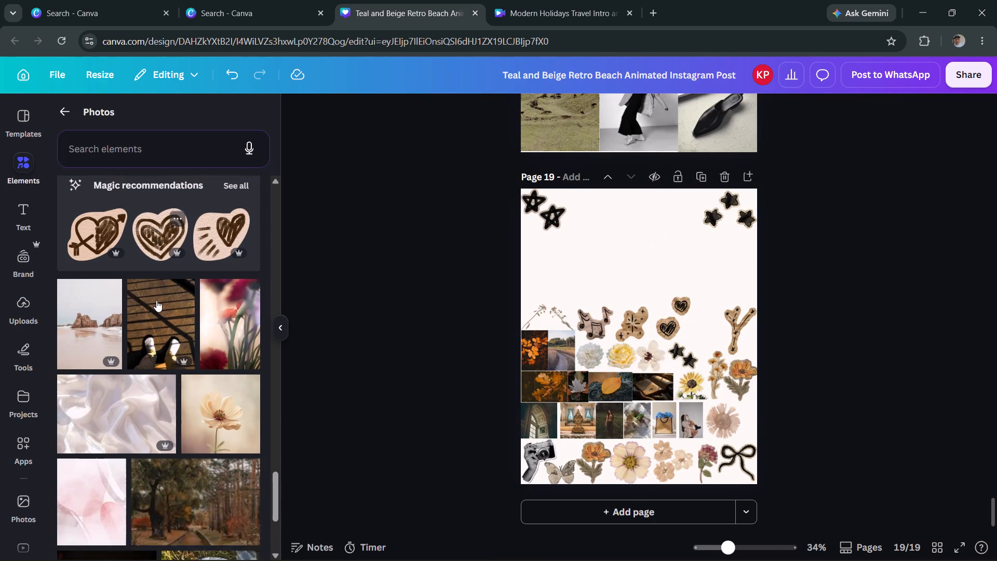
scroll(156, 300, "down", 1)
scroll(148, 393, "down", 3)
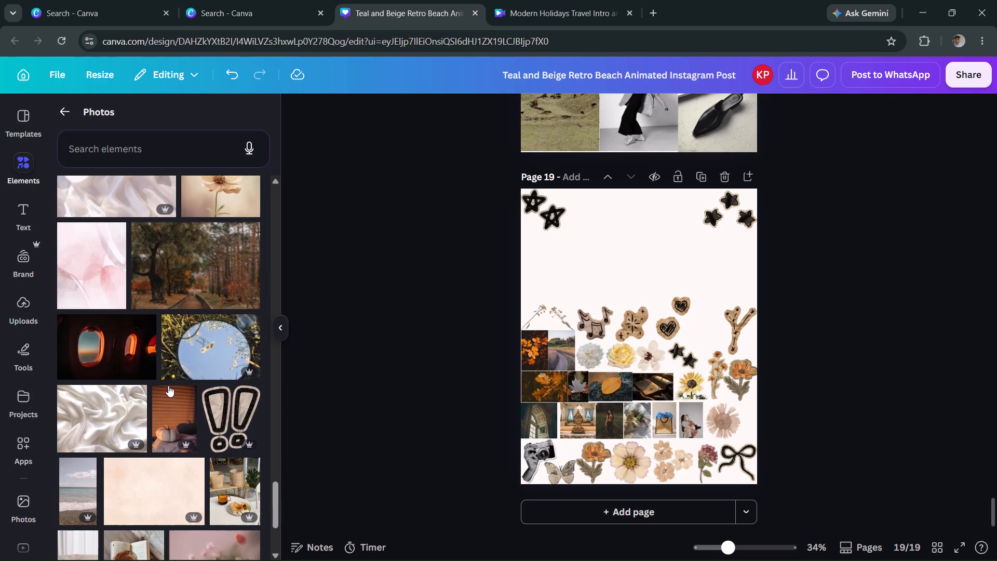
left_click(226, 414)
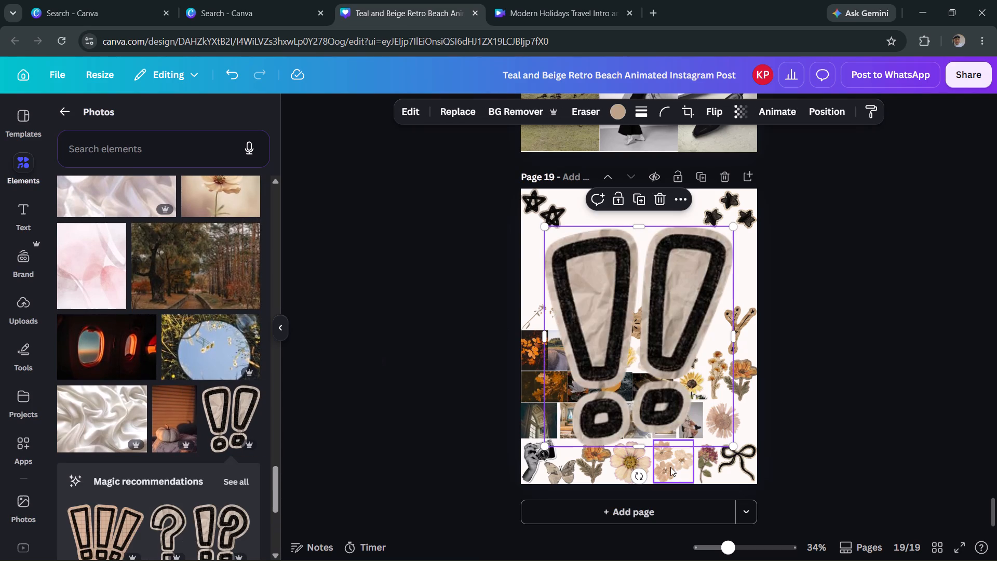
left_click_drag(732, 447, 615, 344)
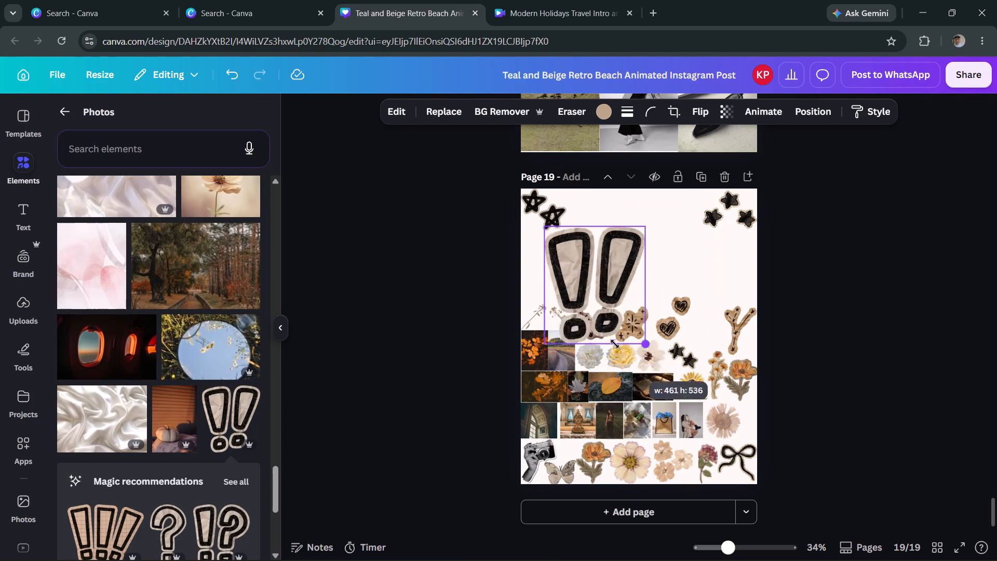
left_click_drag(615, 344, 571, 291)
left_click_drag(563, 257, 584, 246)
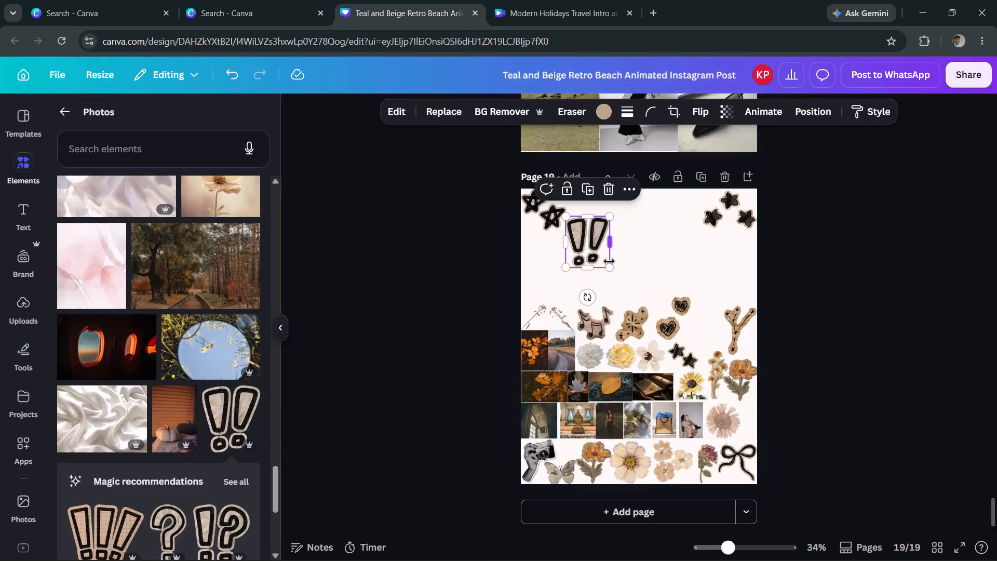
left_click_drag(609, 266, 585, 246)
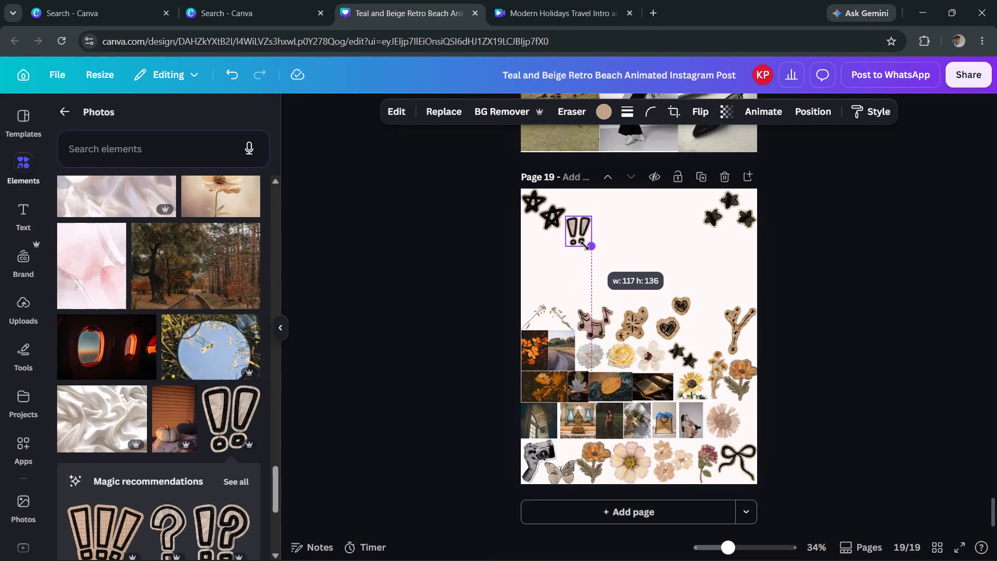
left_click_drag(585, 246, 583, 243)
left_click_drag(576, 231, 580, 210)
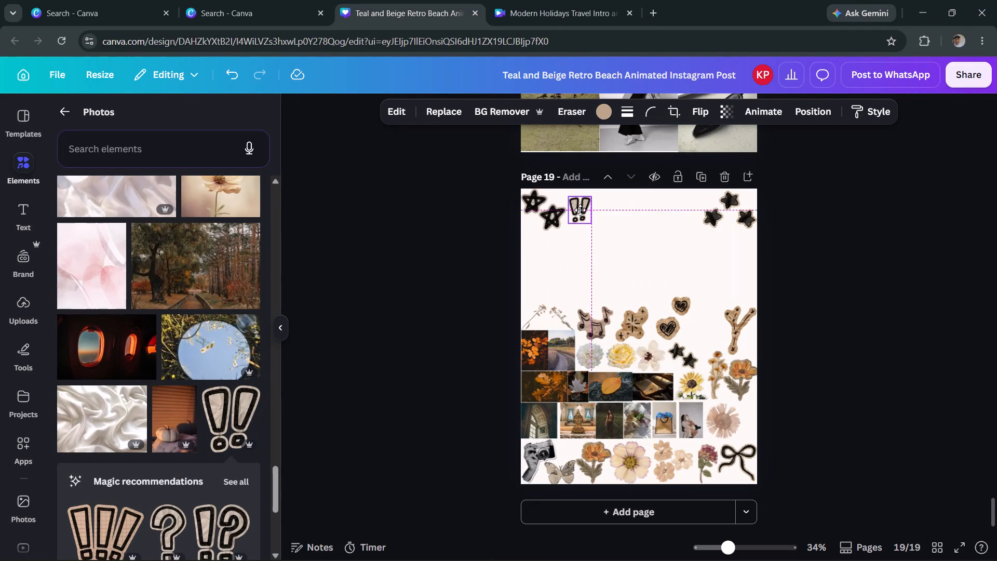
left_click_drag(580, 210, 580, 207)
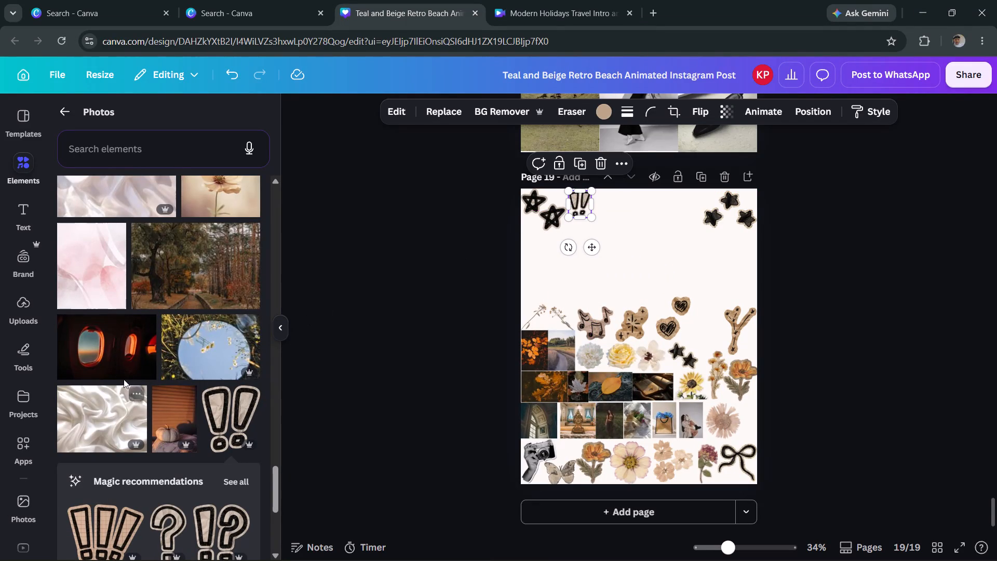
Add the recommended paper question mark cutout, shrunk to a thumbnail directly right of the double exclamation marks.
scroll(166, 360, "down", 3)
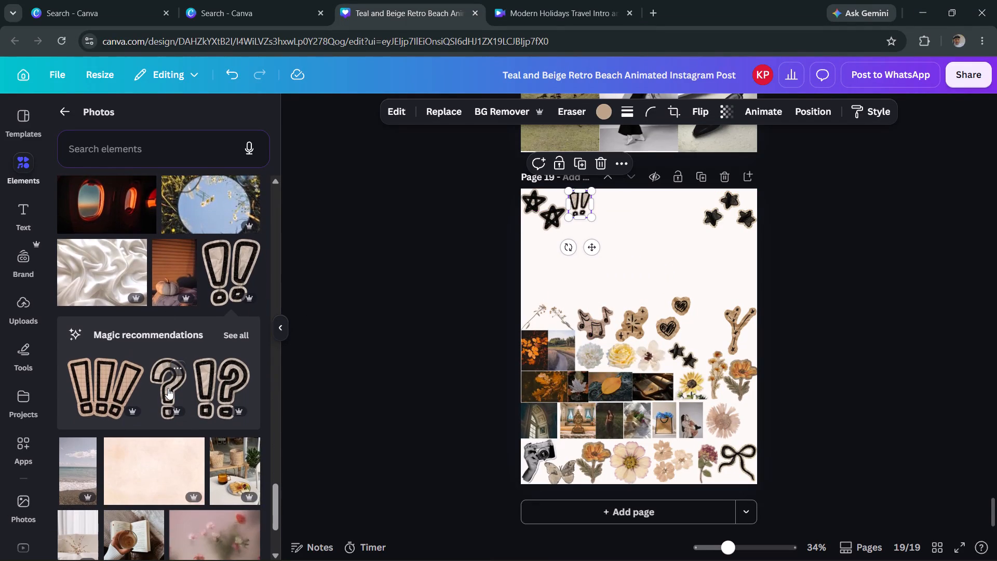
left_click(168, 388)
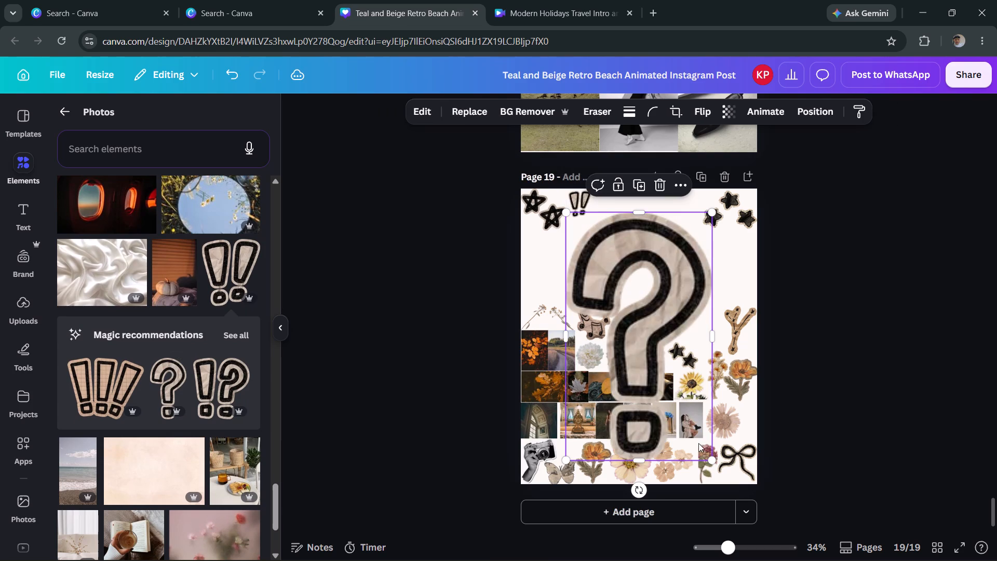
left_click_drag(711, 457, 577, 270)
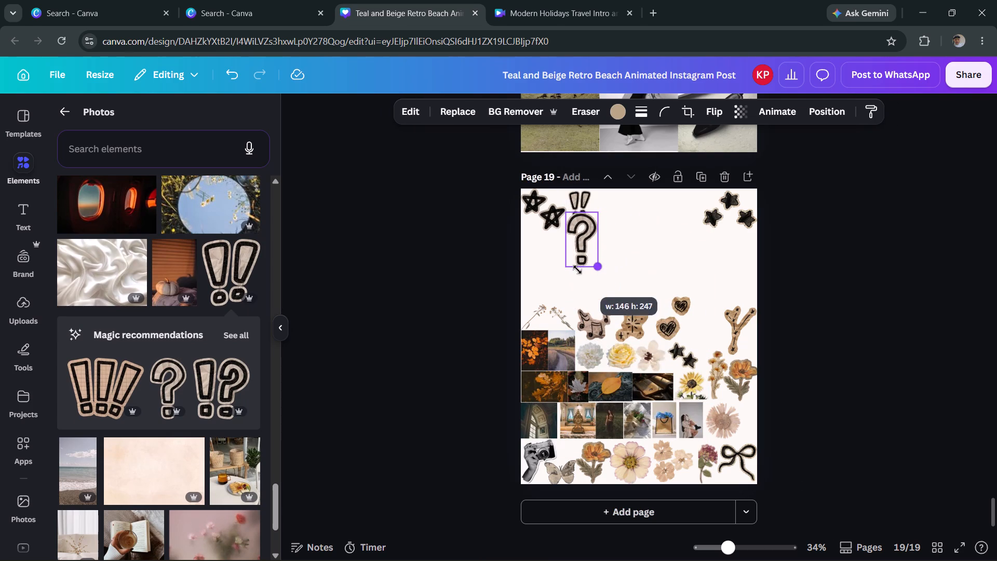
left_click_drag(577, 270, 574, 263)
left_click_drag(575, 239, 595, 231)
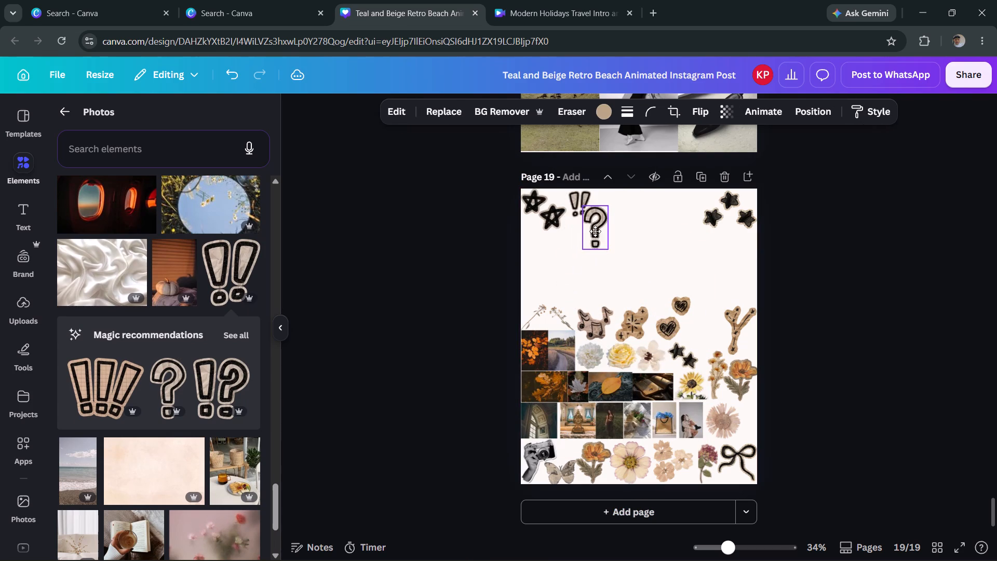
left_click_drag(595, 231, 602, 217)
left_click(370, 335)
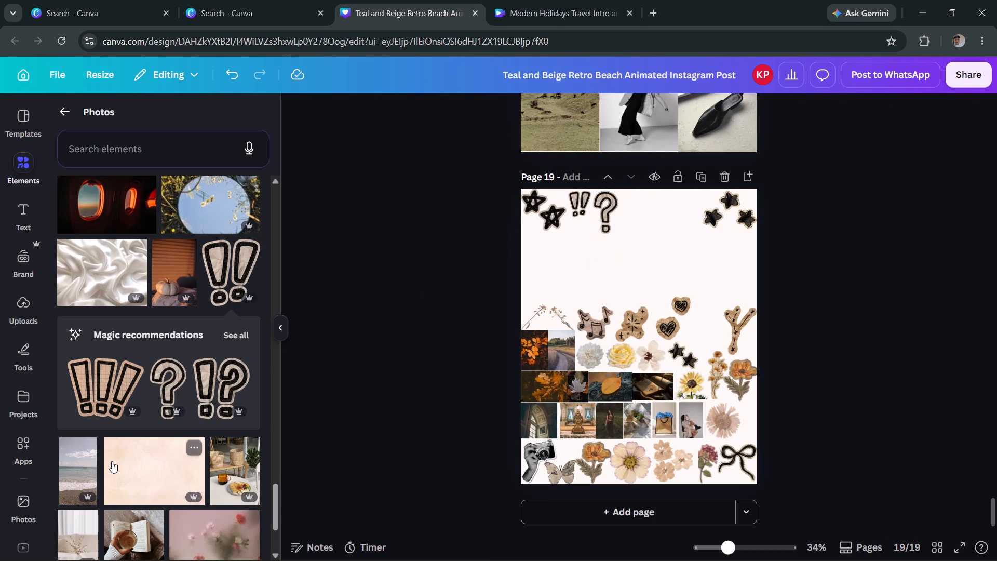
left_click(608, 212)
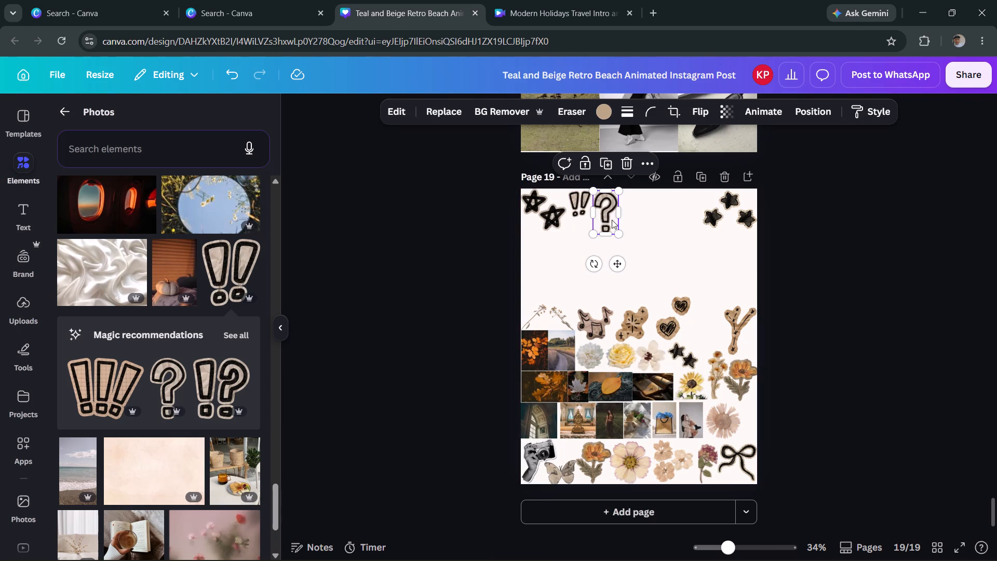
left_click_drag(617, 229, 610, 216)
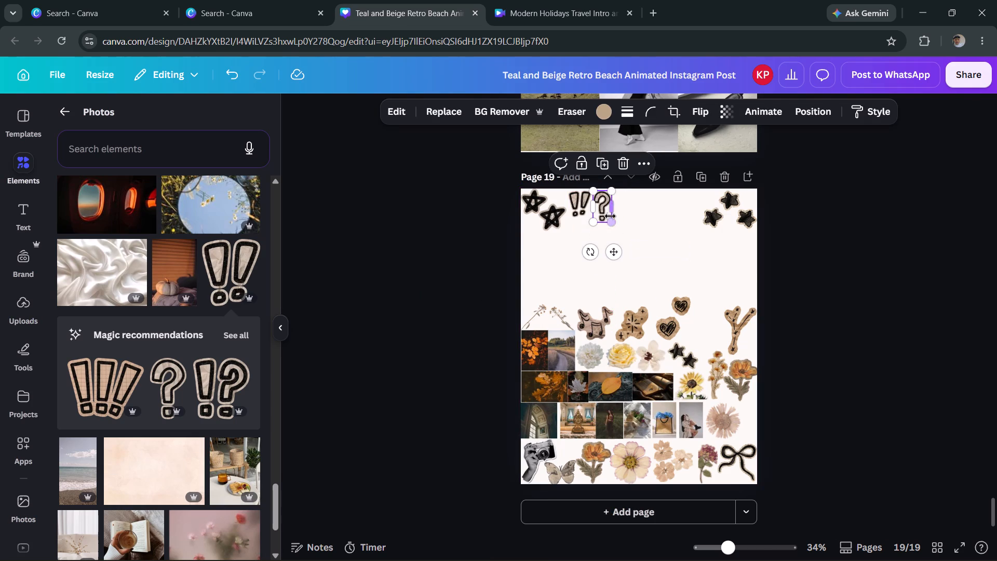
left_click(368, 271)
Add the torn-paper building cutout to page 19, shrunk to a thumbnail at the top edge, right of the question mark.
scroll(173, 360, "down", 3)
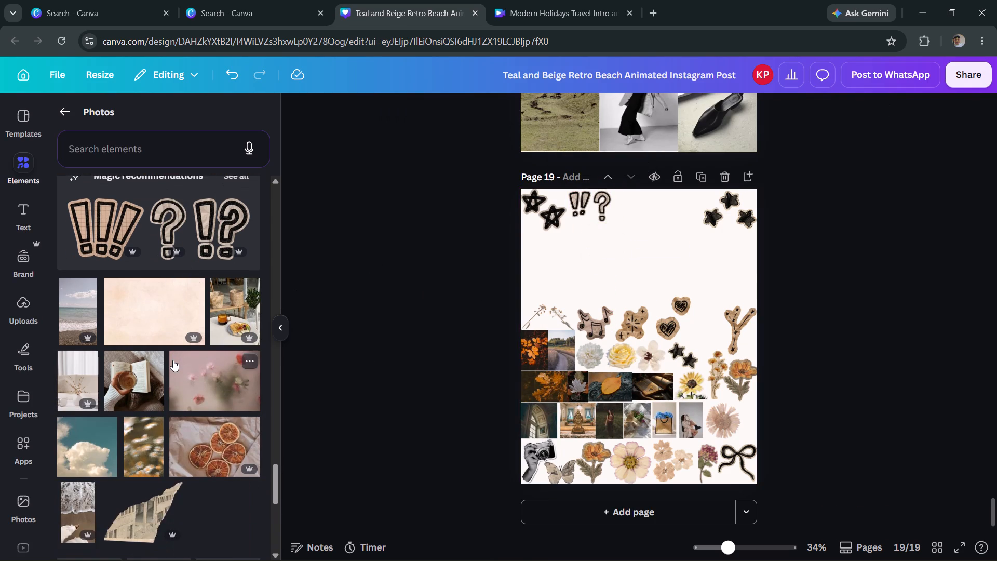
scroll(173, 360, "down", 2)
left_click(164, 396)
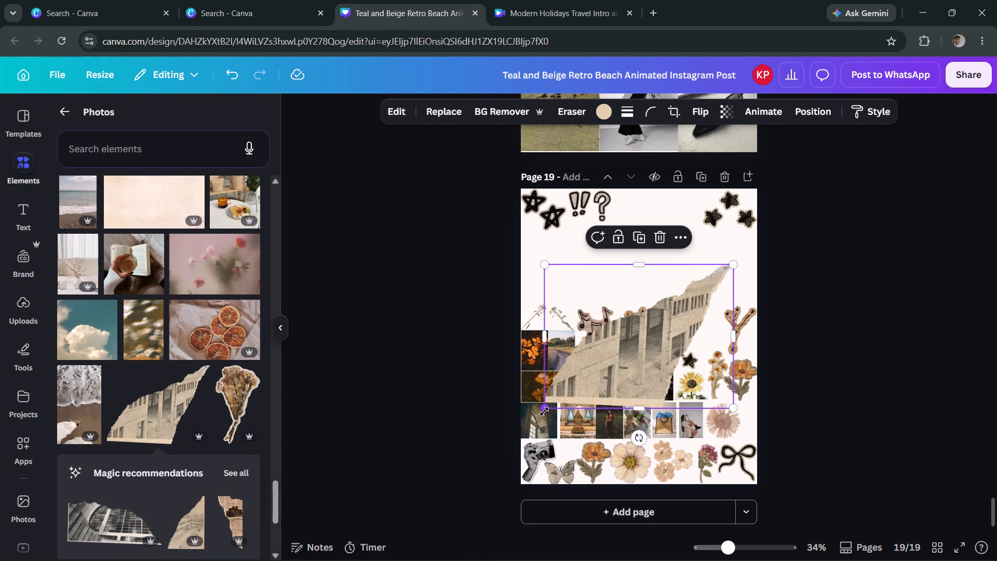
left_click_drag(544, 411, 689, 290)
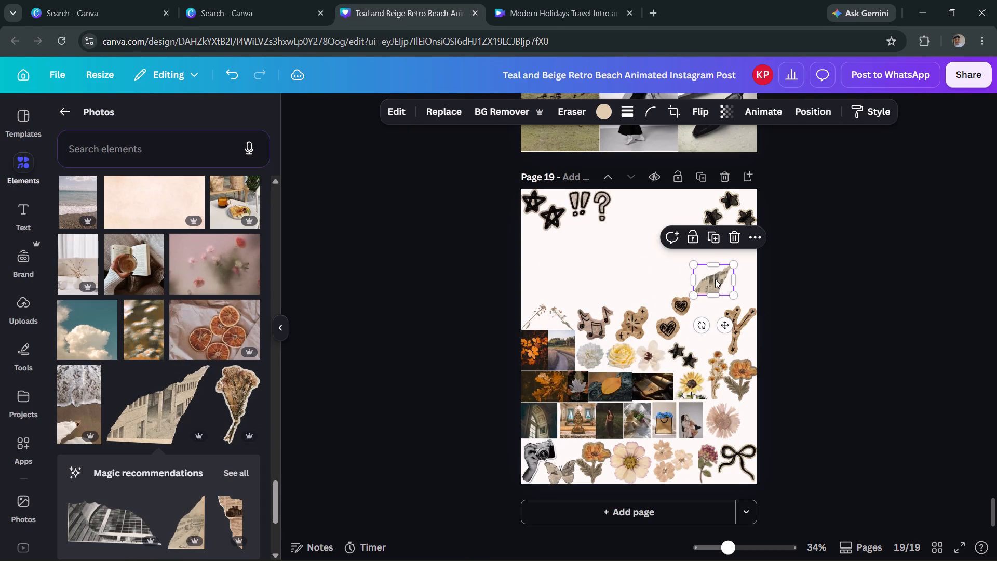
left_click_drag(715, 279, 633, 204)
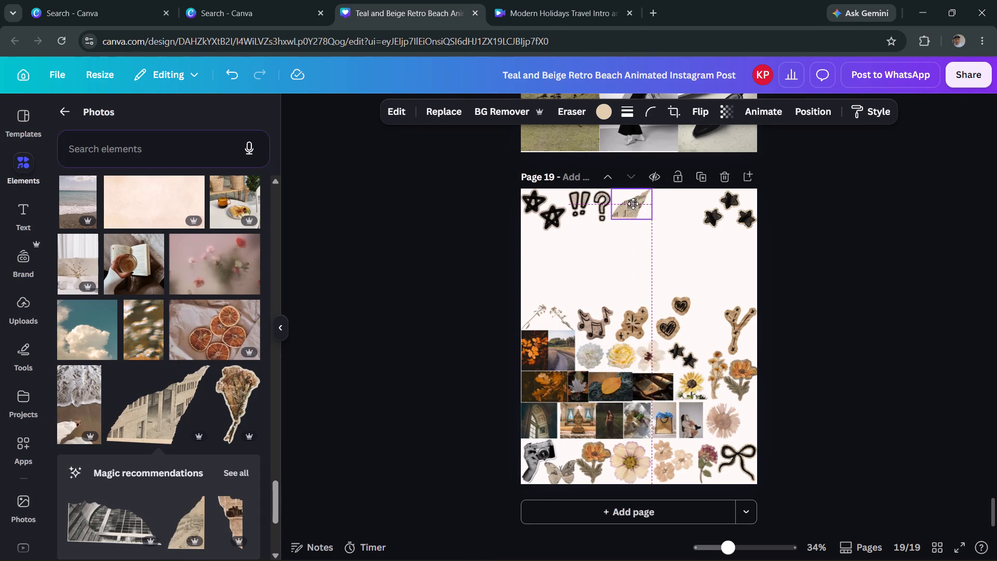
left_click_drag(633, 204, 634, 203)
left_click(354, 307)
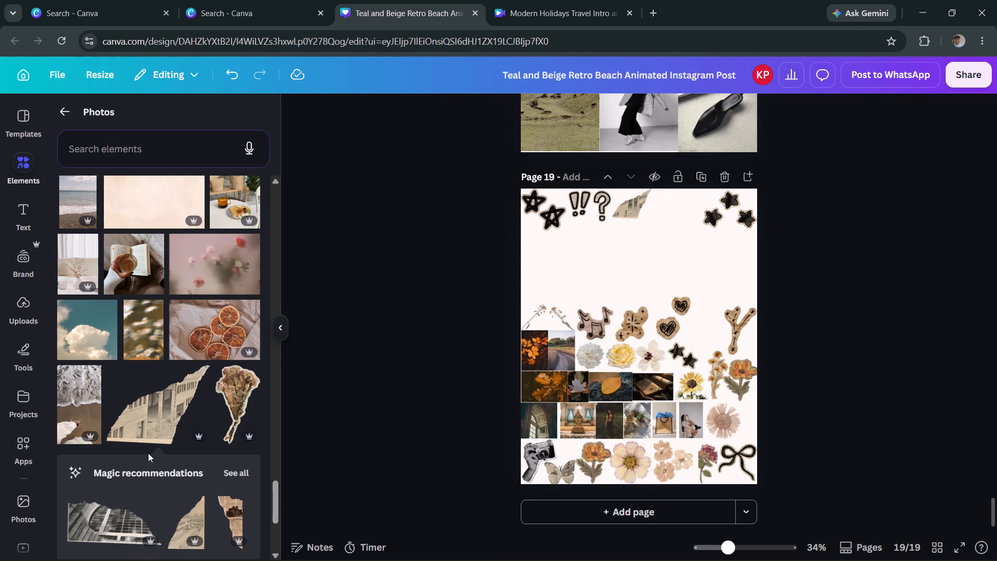
Add the beige pressed flower cutout, shrunk to a thumbnail between the torn building paper and the top-right black stars.
scroll(148, 453, "down", 3)
left_click(112, 388)
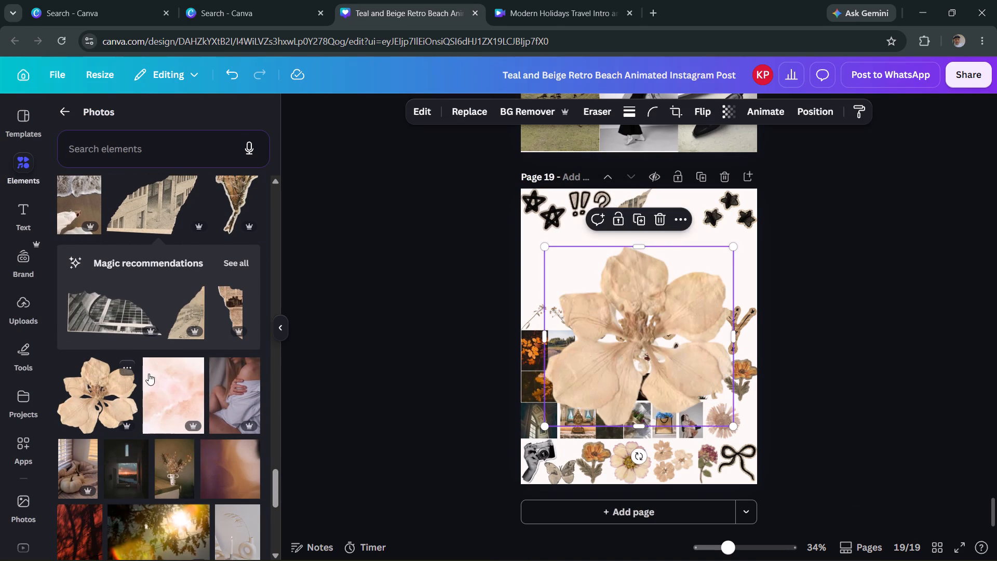
left_click_drag(547, 429, 720, 264)
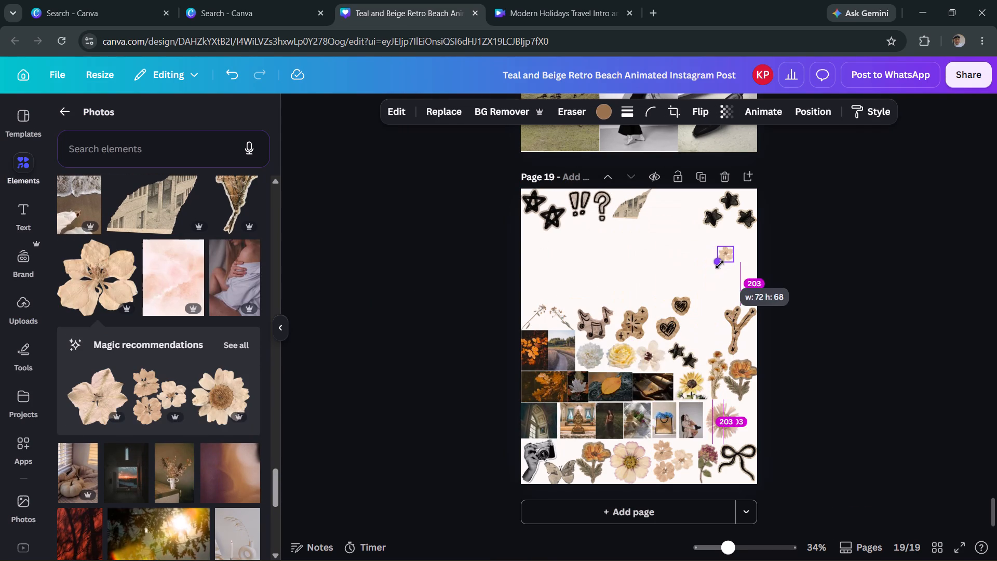
left_click_drag(720, 264, 695, 283)
left_click_drag(713, 273, 694, 244)
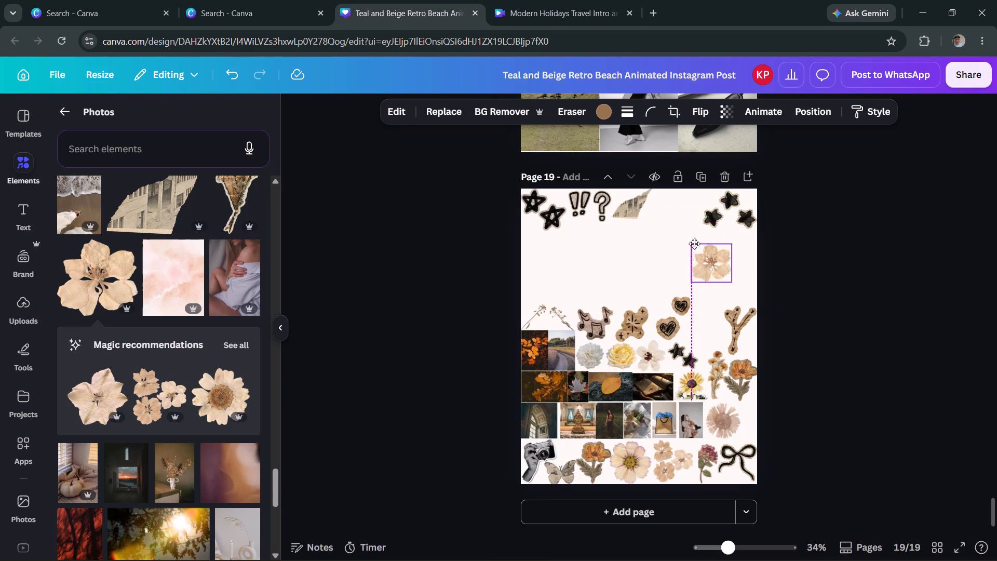
left_click_drag(694, 244, 671, 216)
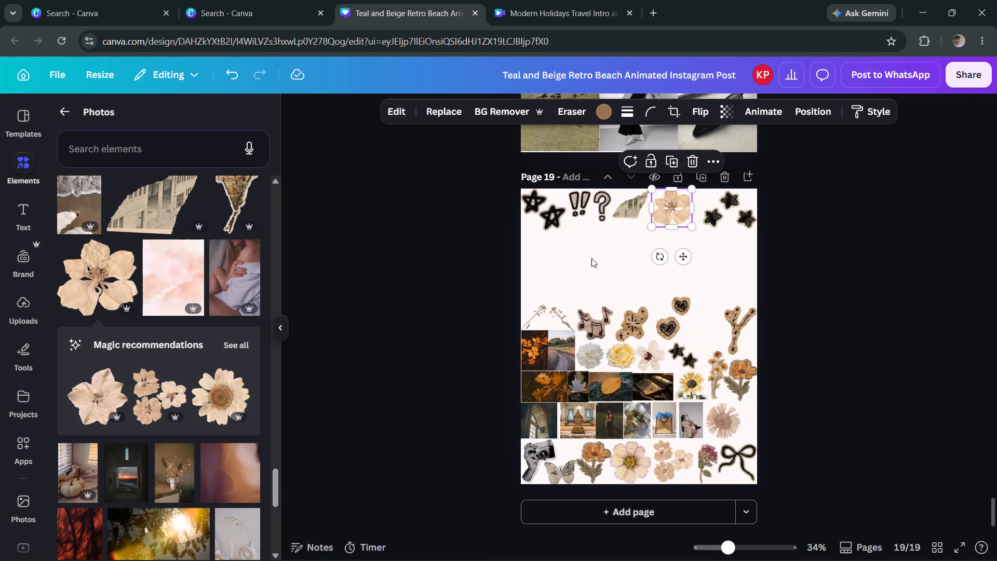
left_click(591, 258)
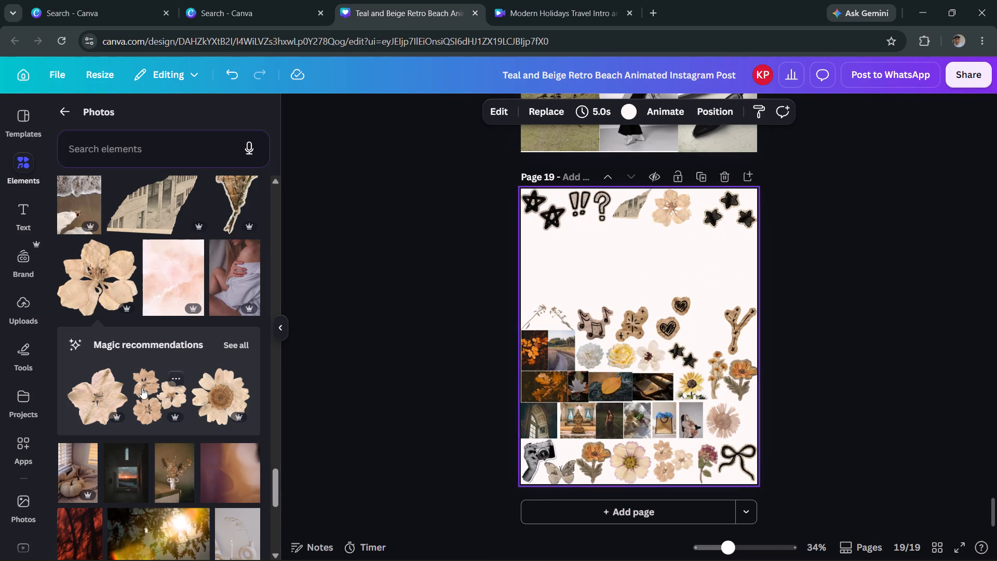
Add the recommended cluster of small pressed flowers, slightly reduced, at the page's left edge below the top-left black stars.
scroll(142, 399, "down", 2)
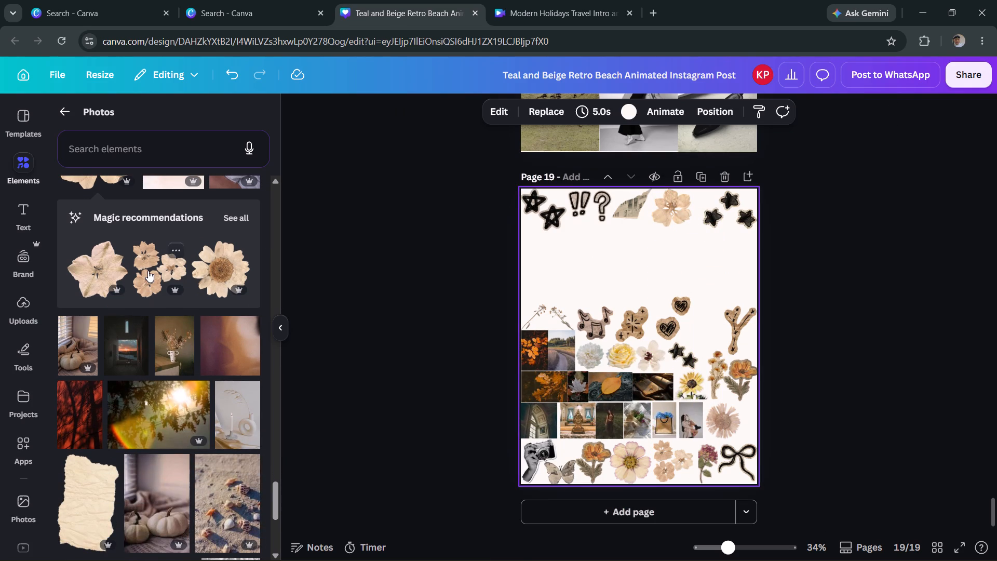
left_click(148, 271)
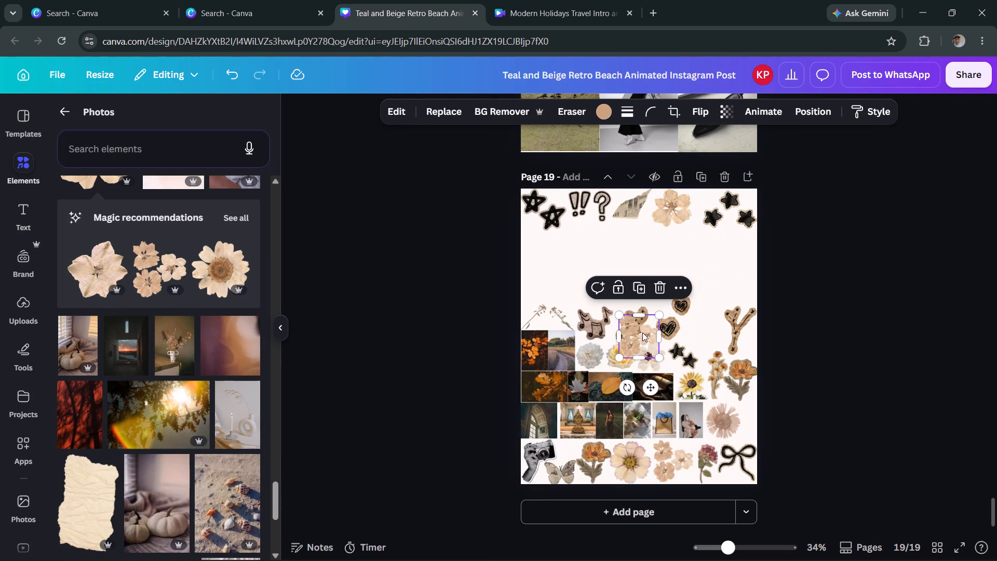
left_click_drag(644, 335, 546, 245)
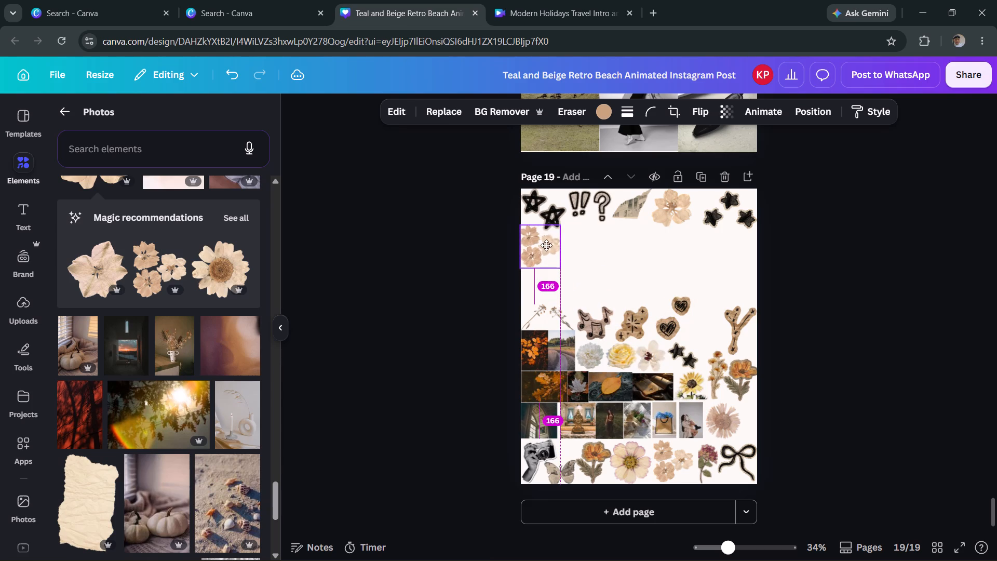
left_click_drag(546, 245, 547, 247)
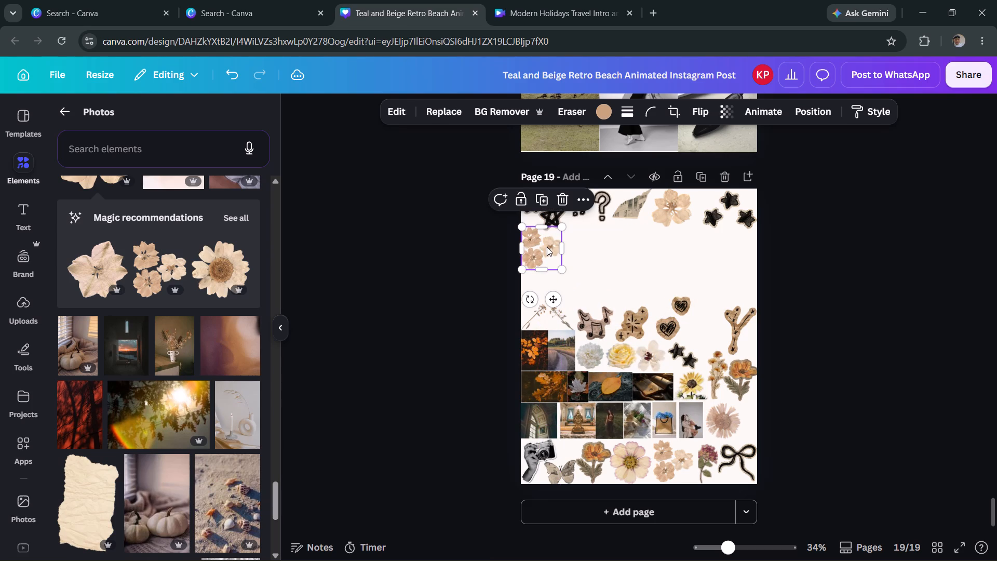
left_click_drag(563, 268, 555, 262)
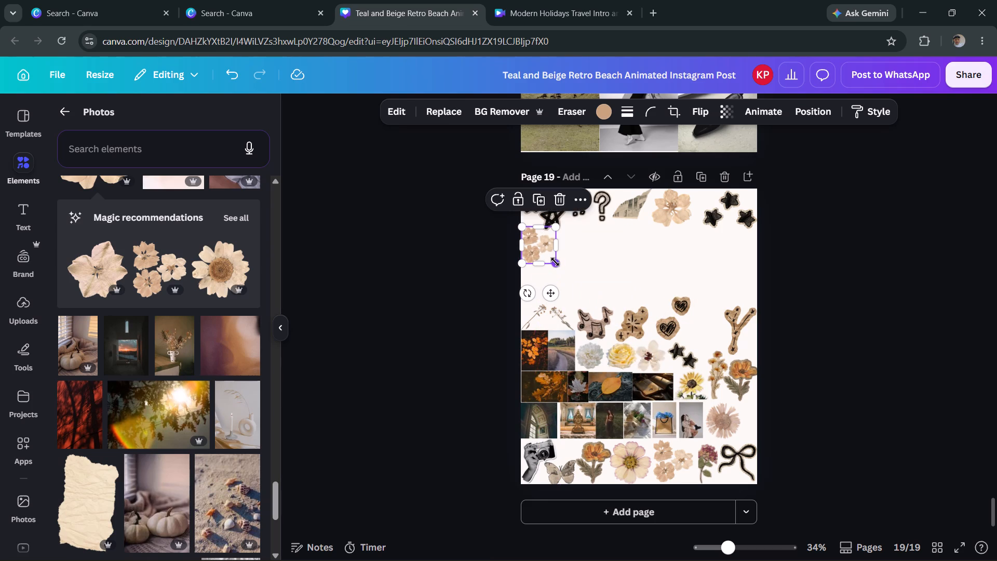
left_click(590, 255)
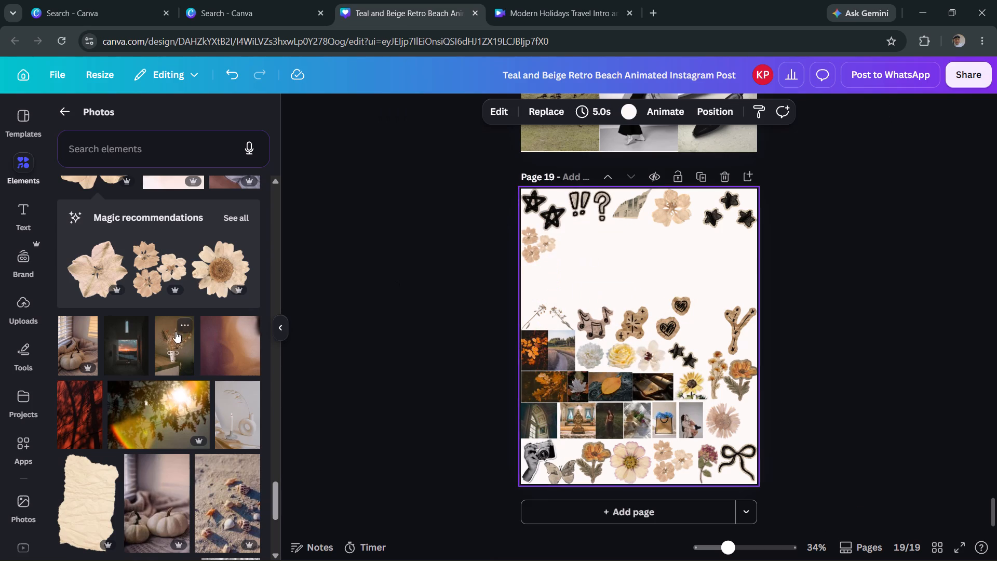
Add the torn crumpled cream paper to page 19, shrunk to a shortened strip about 116 wide, below the double exclamation marks.
scroll(154, 376, "down", 3)
left_click(83, 357)
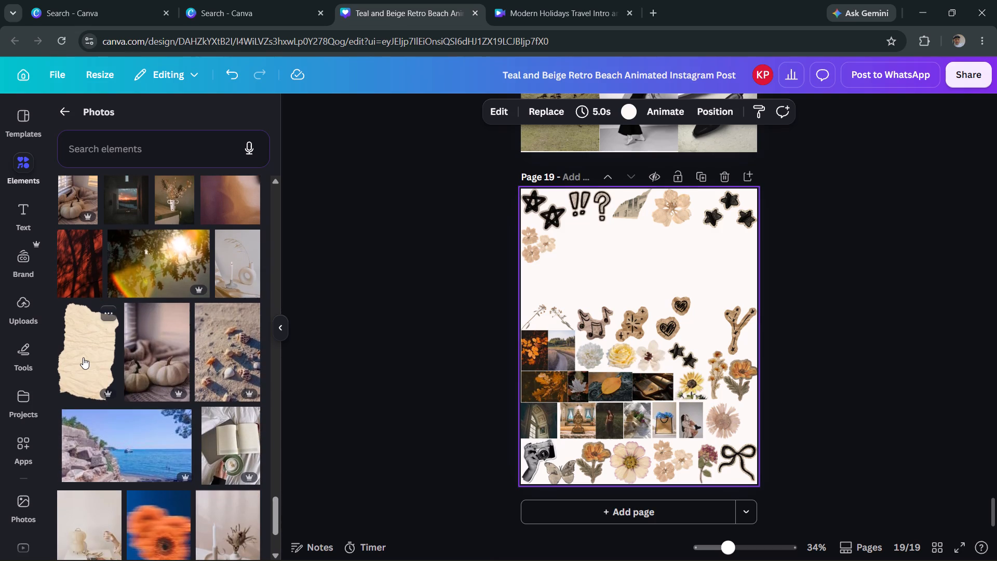
left_click_drag(562, 457, 700, 253)
left_click_drag(700, 253, 705, 236)
left_click_drag(705, 236, 703, 262)
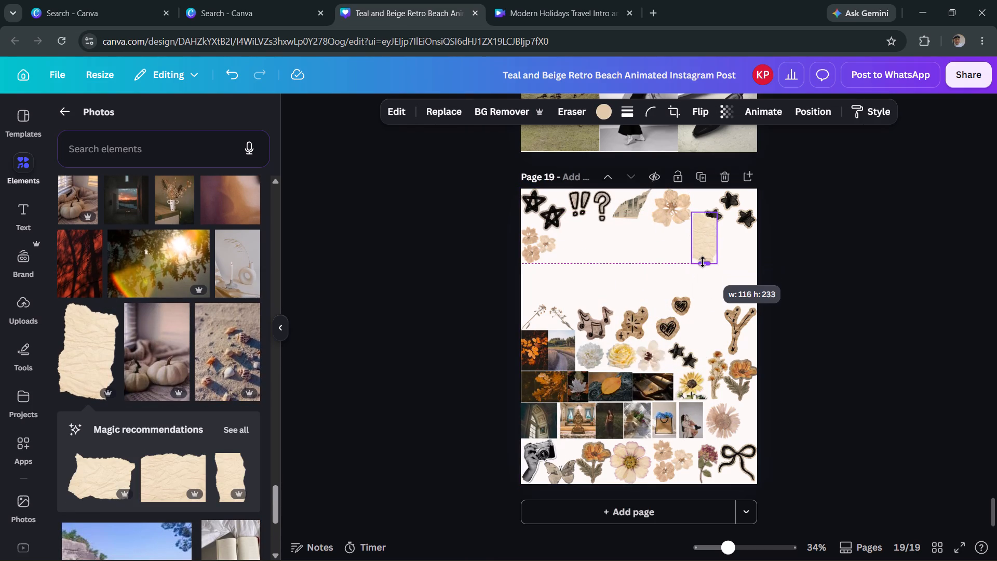
left_click_drag(703, 262, 704, 252)
left_click_drag(702, 231, 571, 247)
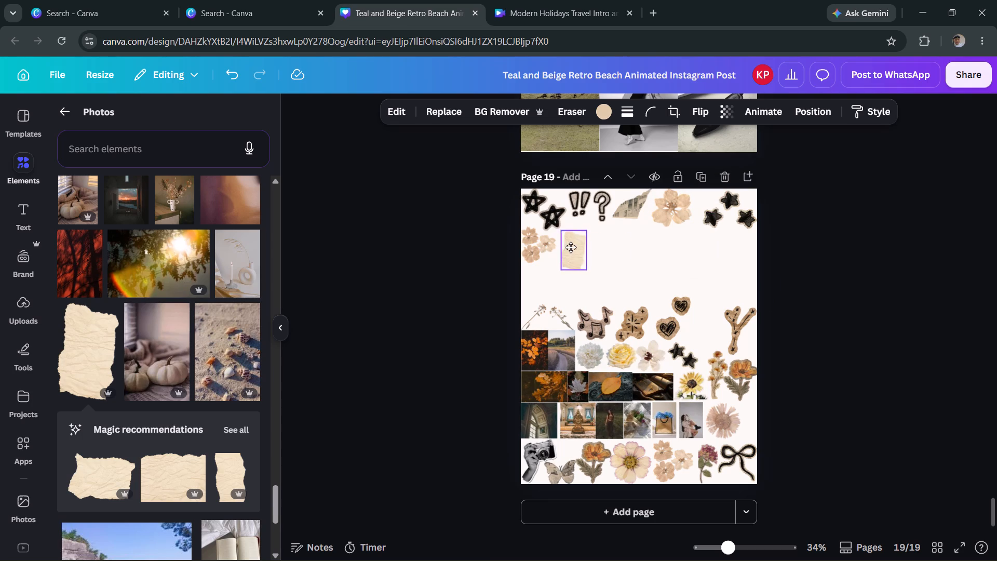
left_click_drag(571, 247, 575, 237)
left_click(343, 305)
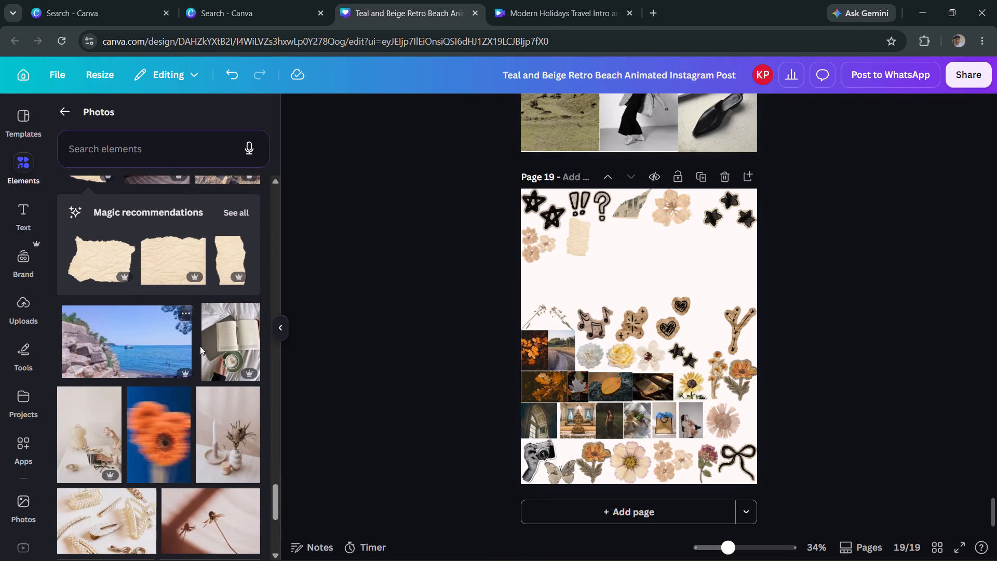
Add the blurred orange flowers photo with blue background to page 19, shrunk to a thumbnail at the right edge below the black stars.
scroll(213, 383, "down", 2)
left_click(155, 318)
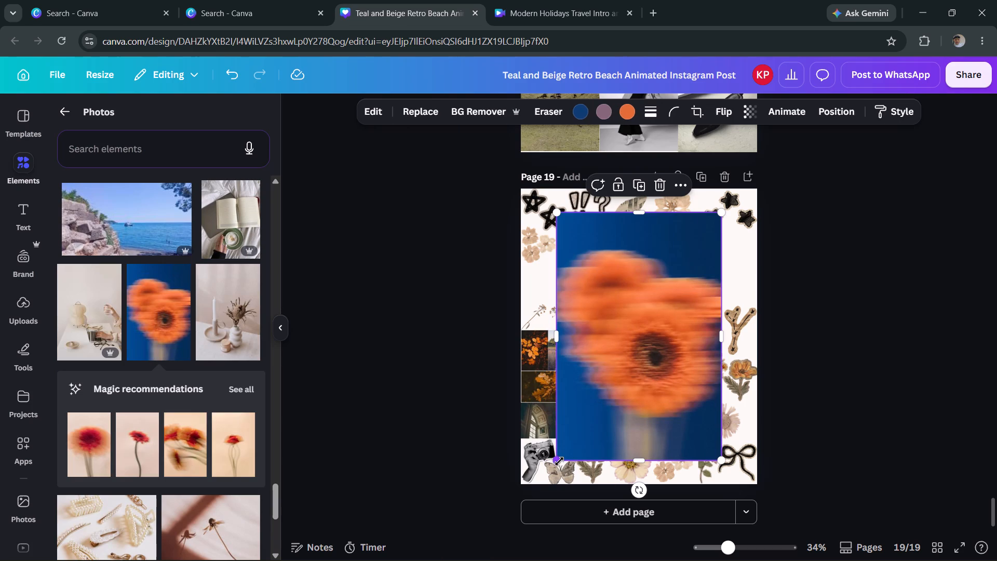
left_click_drag(559, 461, 698, 262)
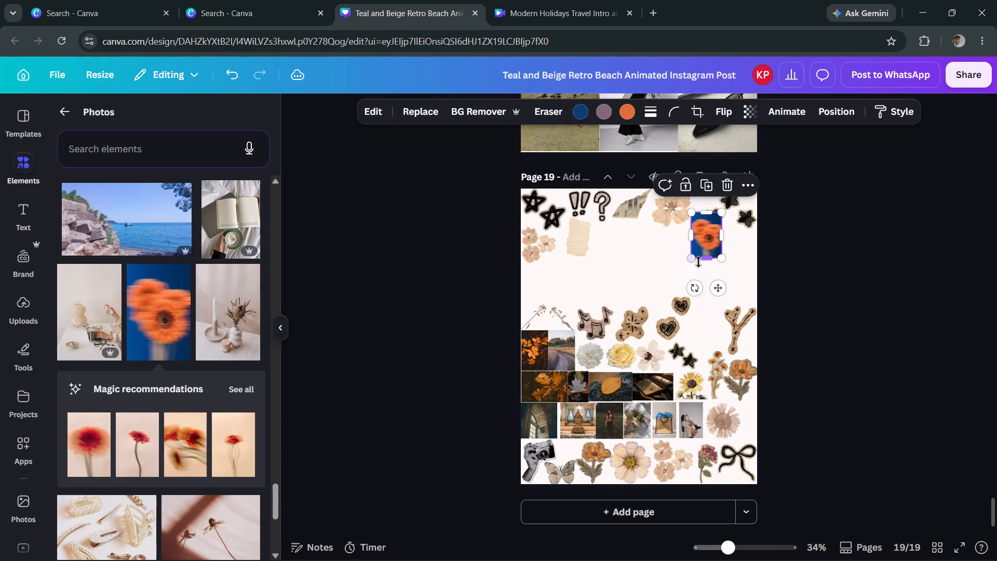
left_click_drag(701, 235, 732, 250)
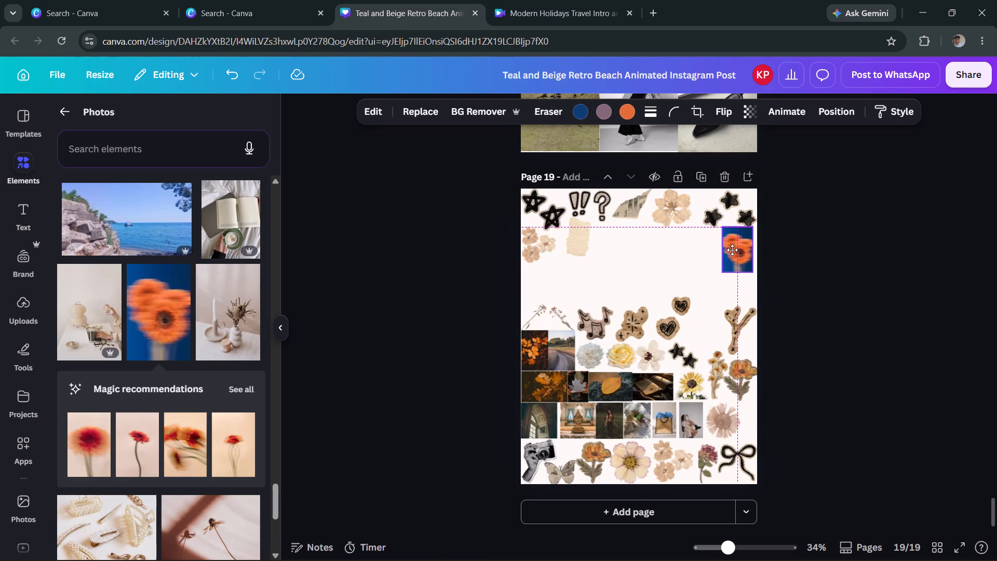
left_click_drag(732, 250, 737, 250)
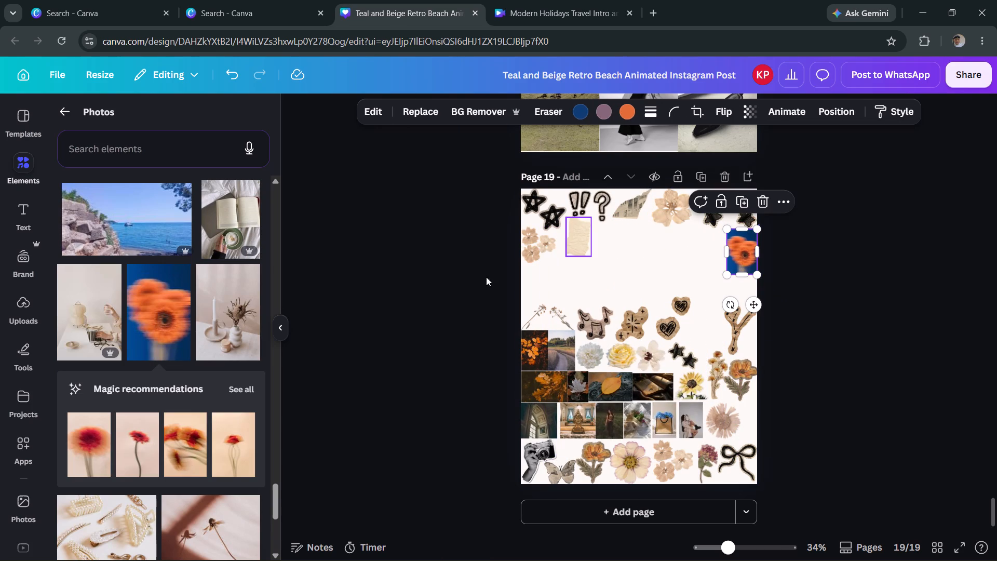
left_click(424, 316)
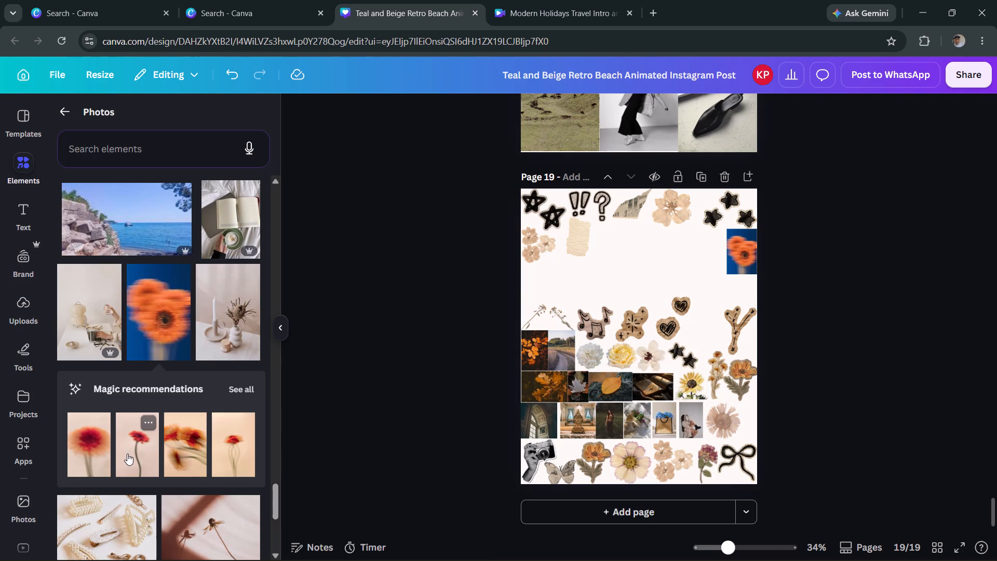
Add the recommended photo of a single red long-stemmed flower, shrunk to a thumbnail just left of the orange flowers photo.
left_click(122, 452)
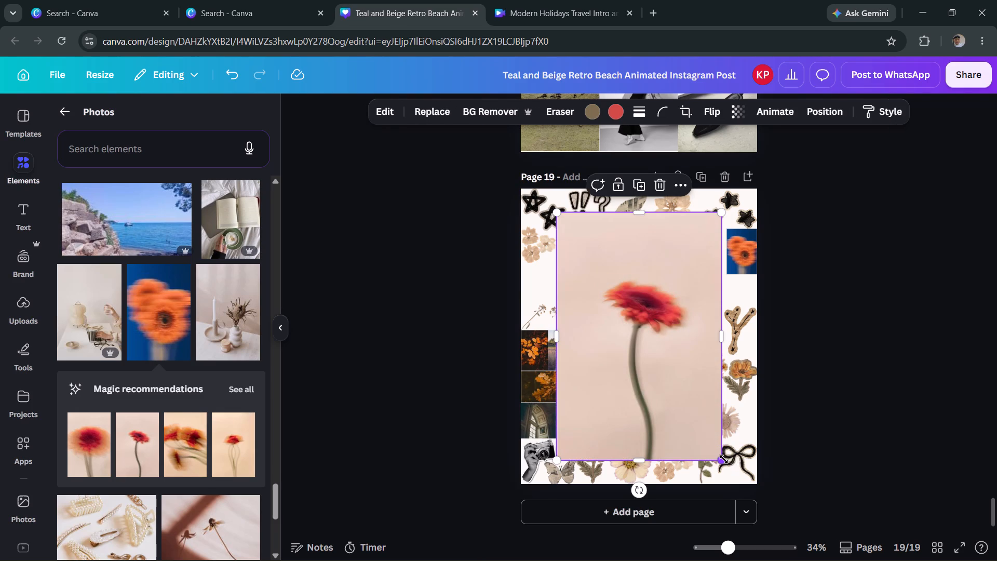
left_click_drag(720, 460, 598, 297)
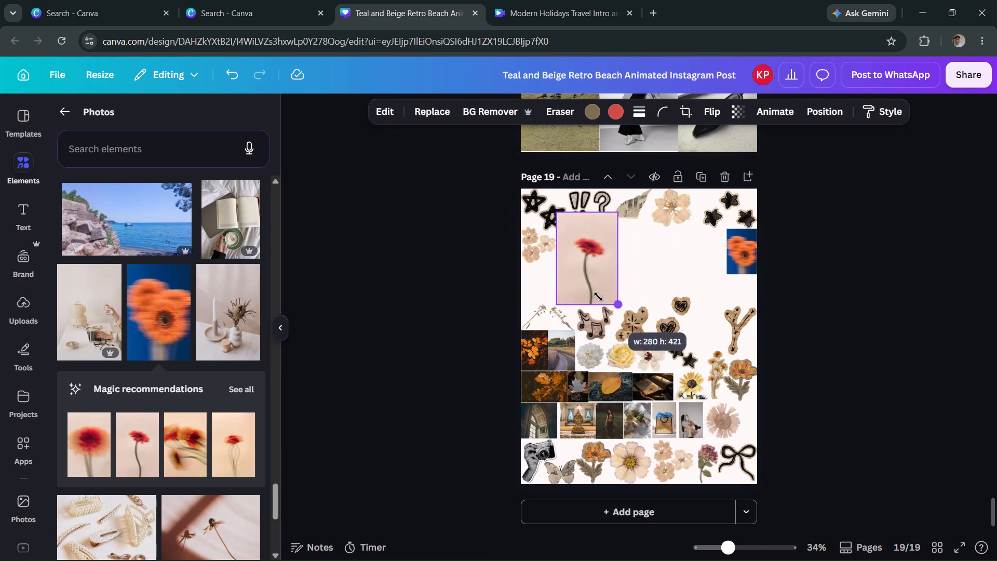
left_click_drag(598, 297, 574, 255)
left_click_drag(566, 236, 584, 235)
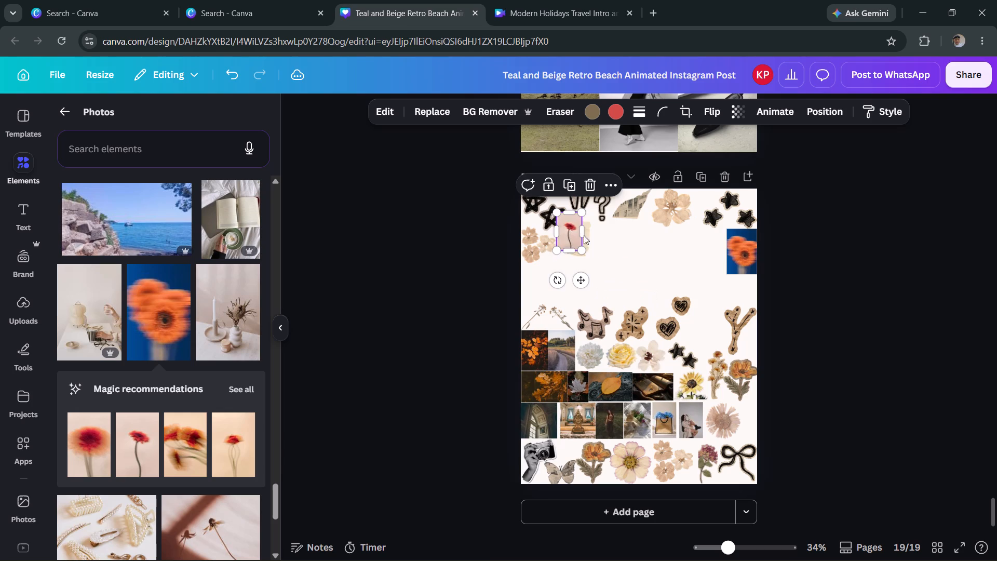
left_click_drag(584, 235, 707, 251)
left_click(441, 272)
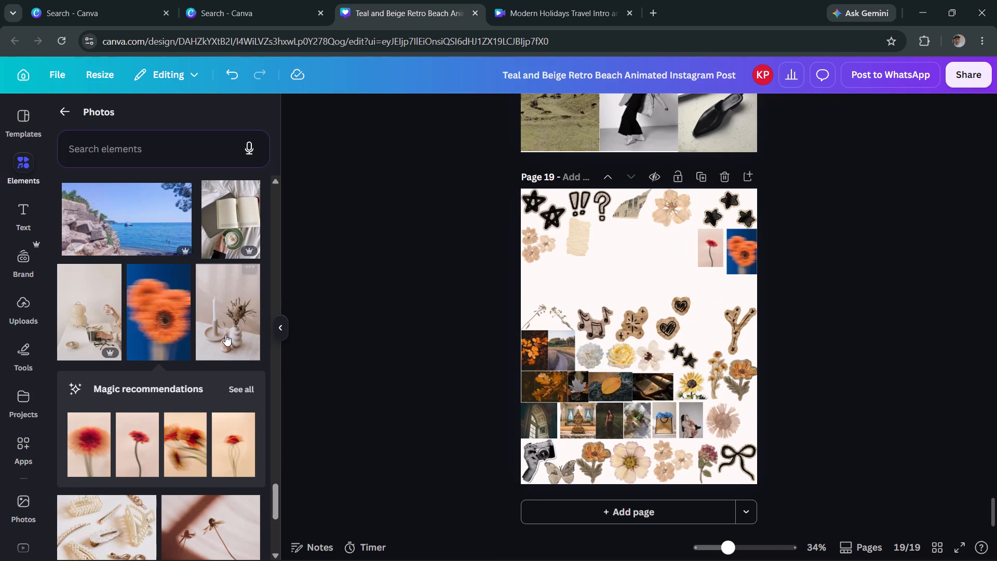
Add the torn-paper classical bust cutout, shrunk to a thumbnail at the page's left edge below the small pressed flower cluster.
scroll(225, 335, "down", 5)
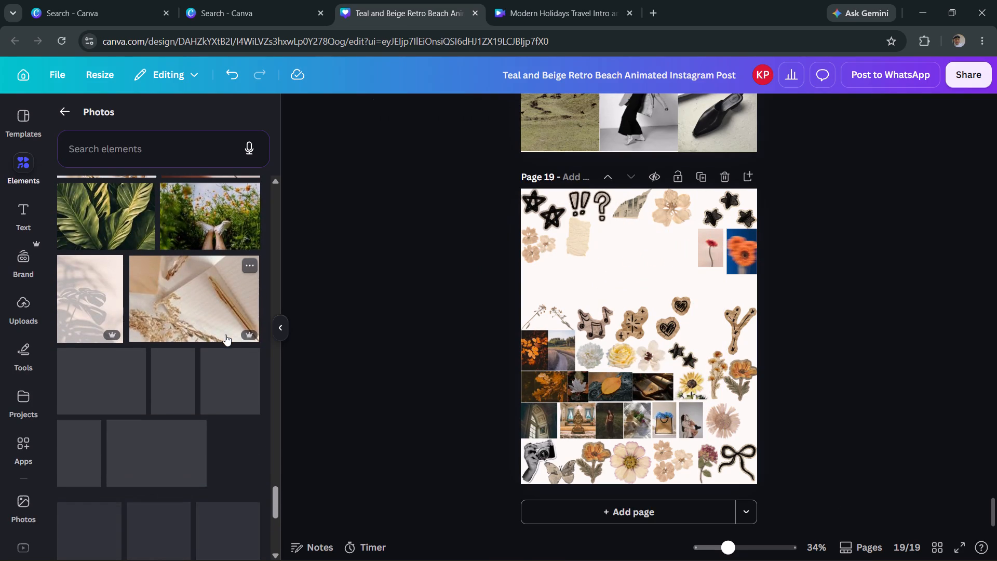
scroll(189, 351, "down", 1)
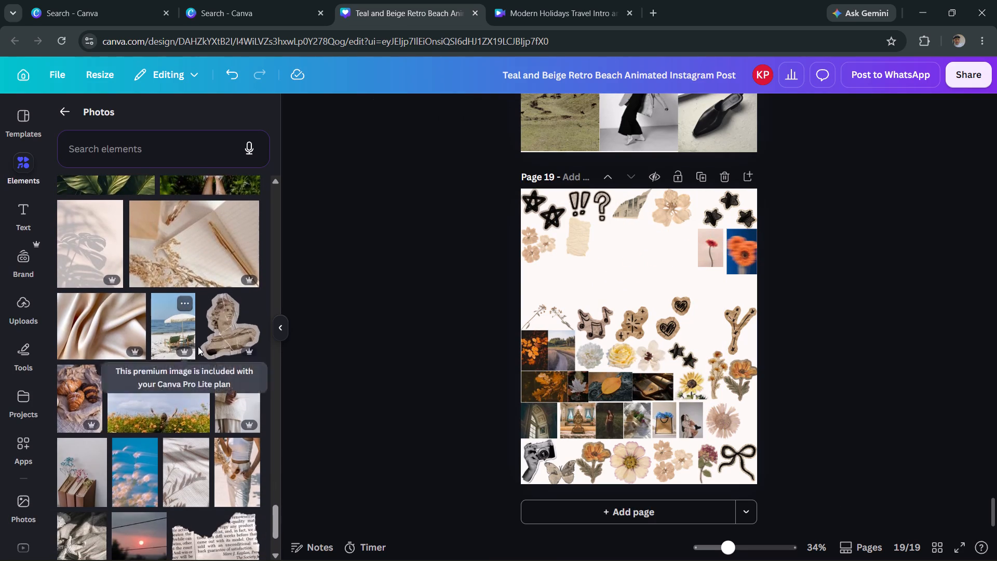
left_click(213, 339)
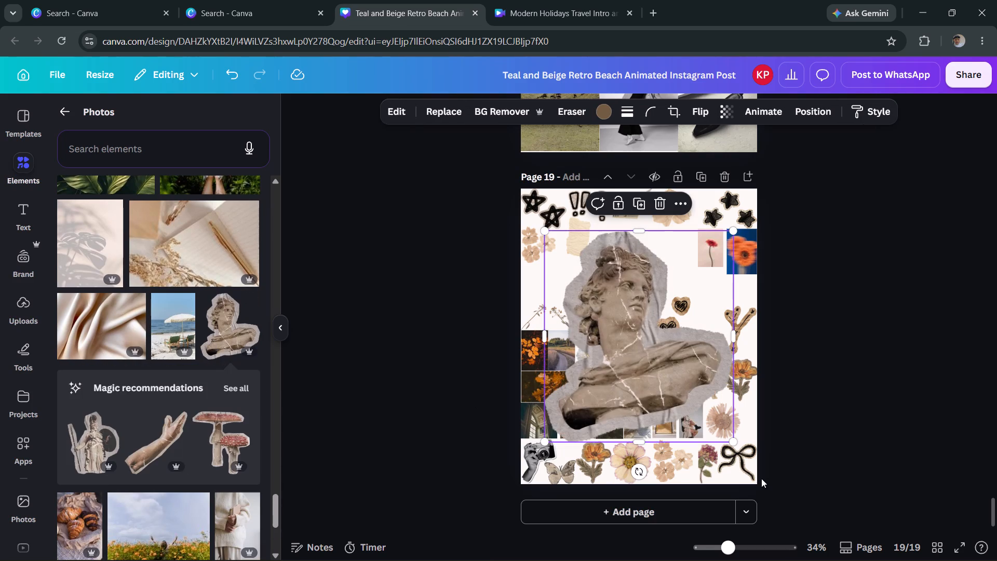
left_click_drag(734, 442, 722, 431)
left_click_drag(722, 431, 569, 275)
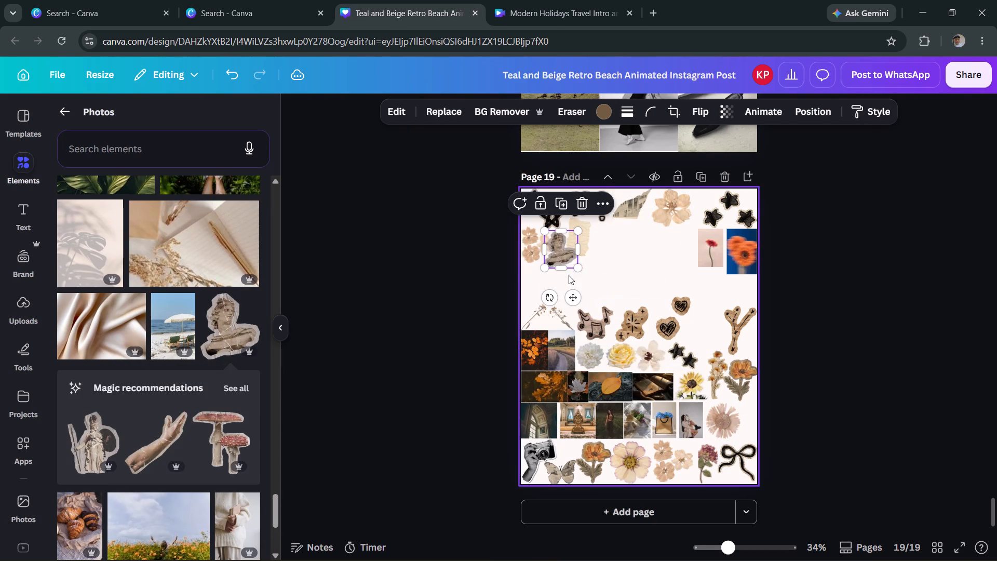
left_click_drag(557, 244, 539, 283)
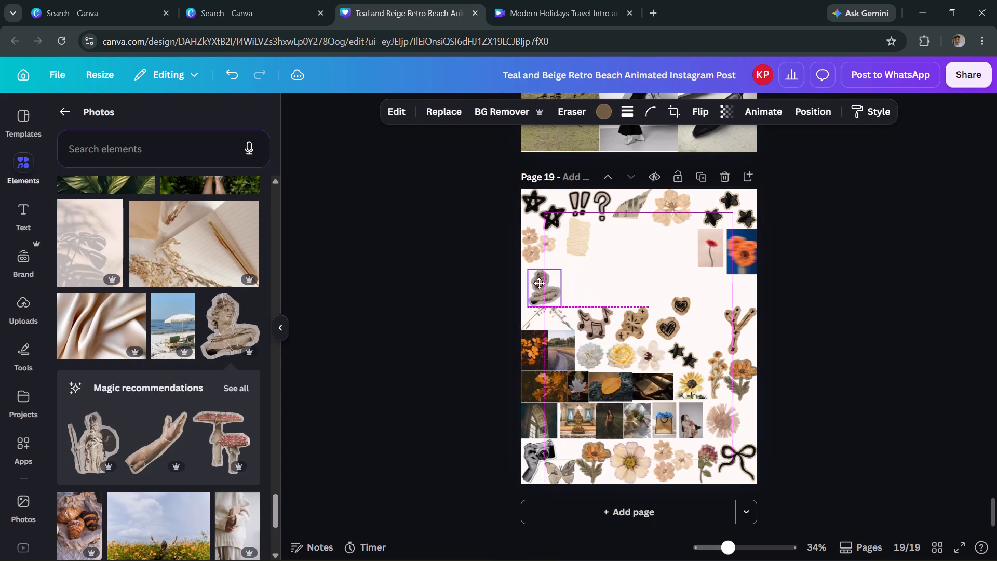
left_click_drag(539, 283, 535, 278)
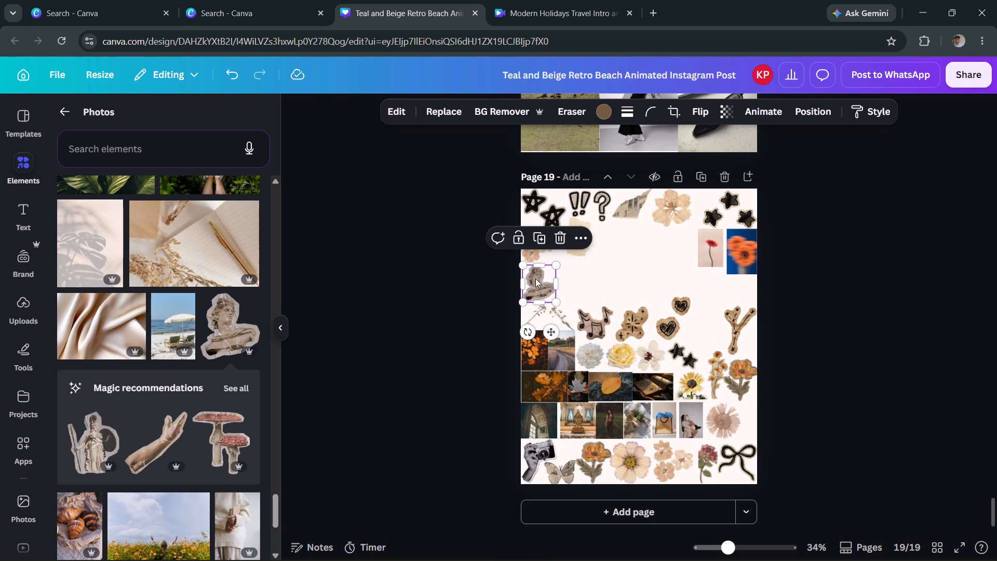
left_click(404, 306)
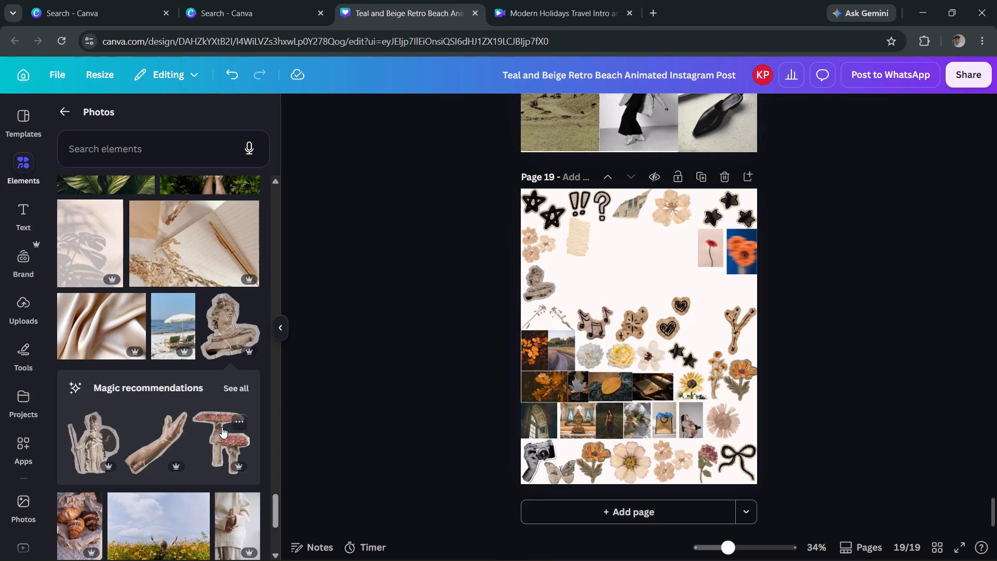
Add the recommended red mushrooms cutout, shrunk to a small thumbnail below the question mark, beside the crumpled cream paper.
left_click(221, 429)
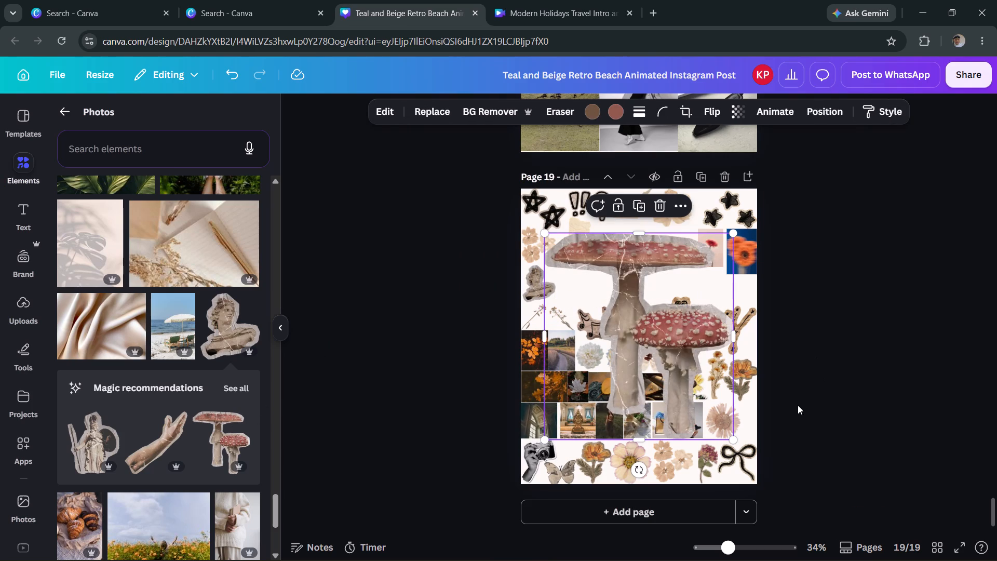
left_click_drag(733, 439, 615, 305)
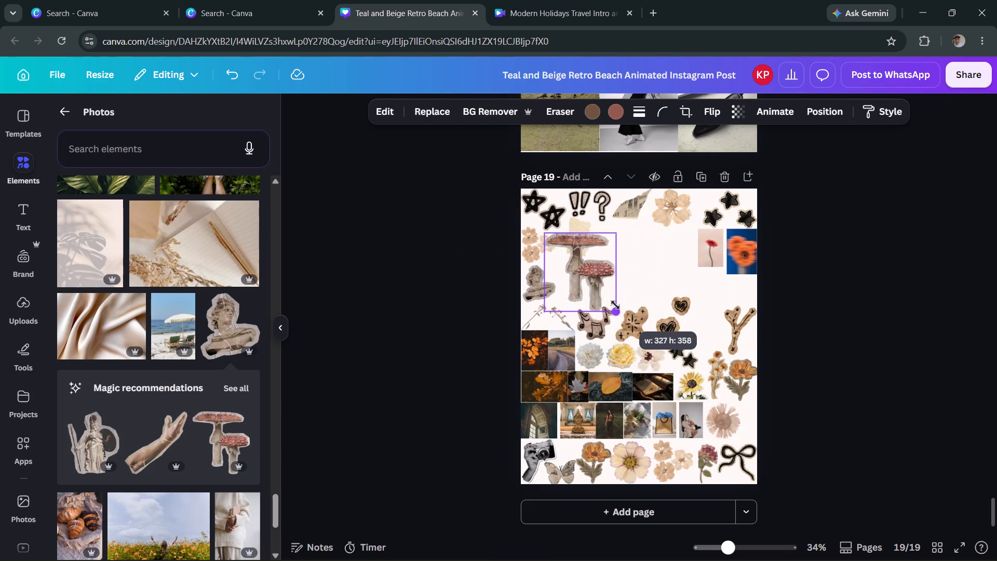
left_click_drag(615, 305, 581, 273)
left_click_drag(556, 251, 589, 245)
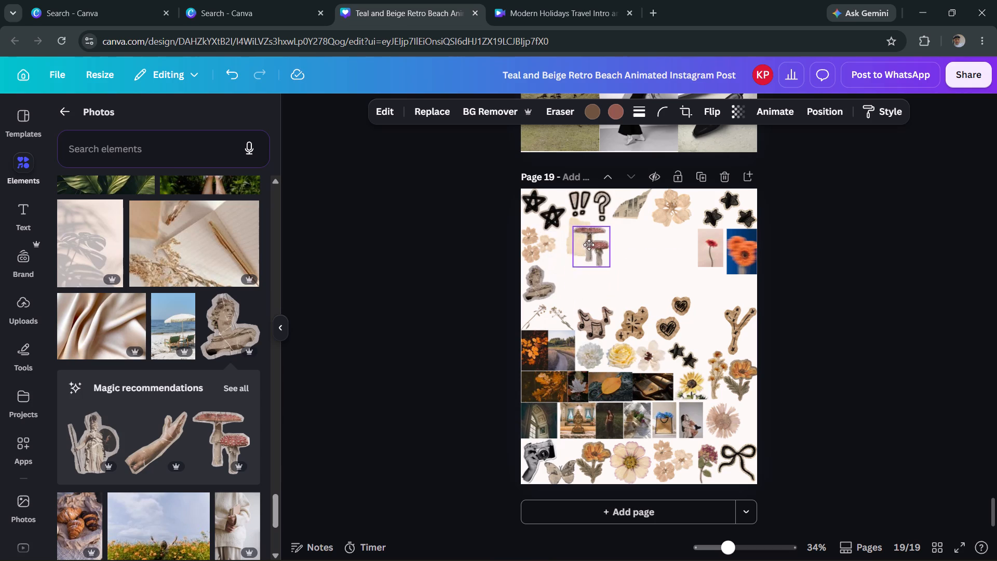
left_click_drag(589, 245, 605, 242)
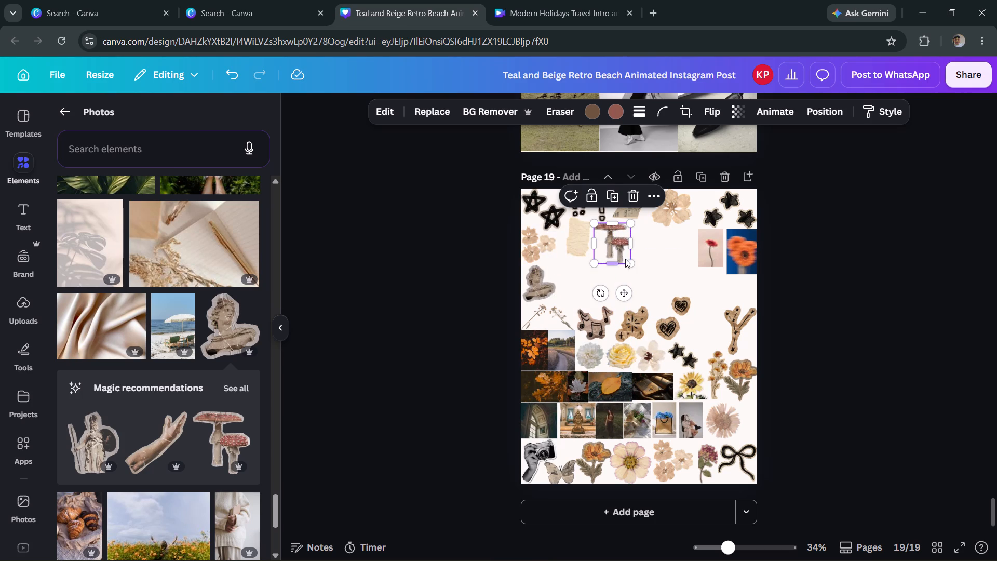
left_click_drag(628, 259, 609, 249)
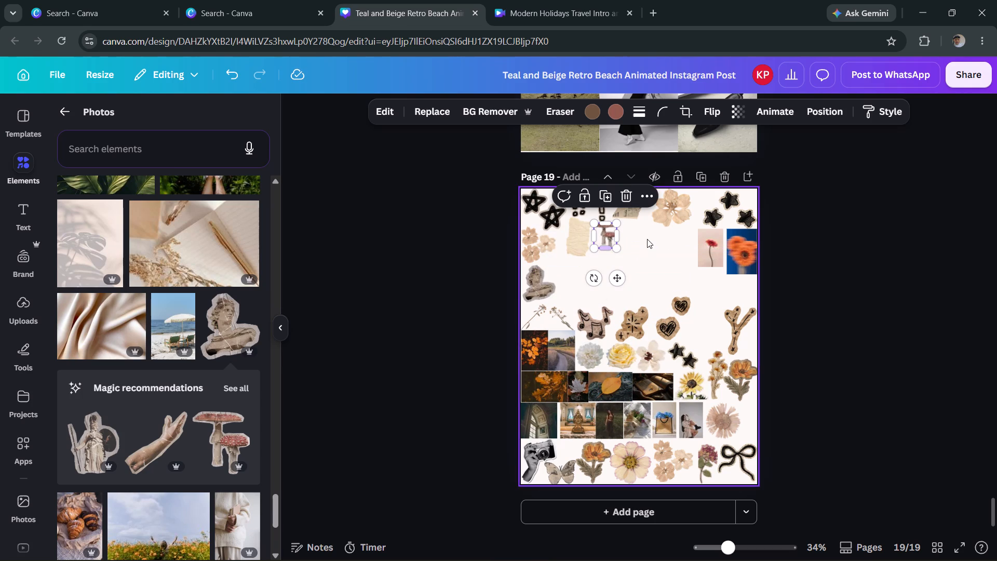
left_click(647, 239)
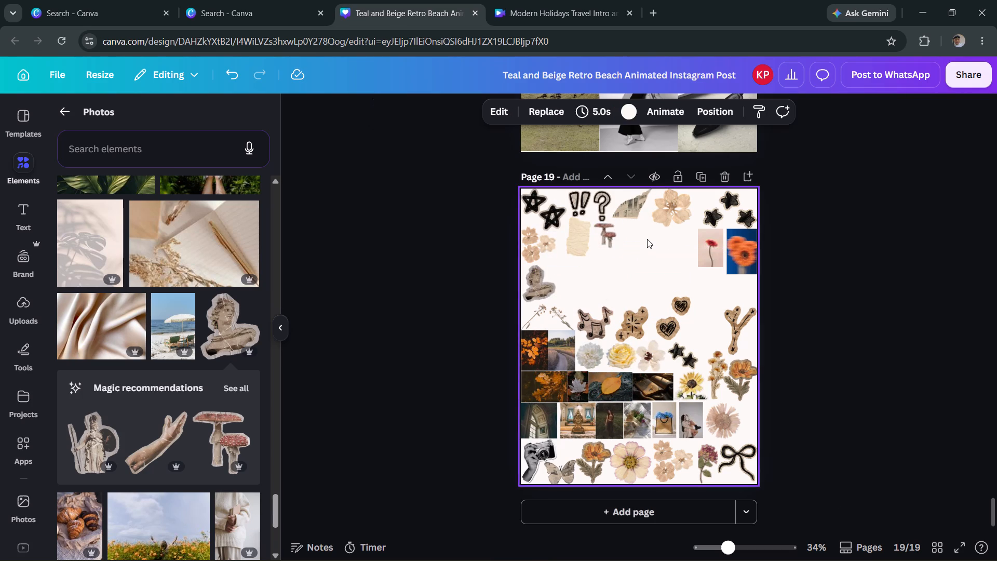
Slightly shrink the question mark cutout above the mushrooms.
left_click(599, 200)
left_click_drag(611, 220, 610, 218)
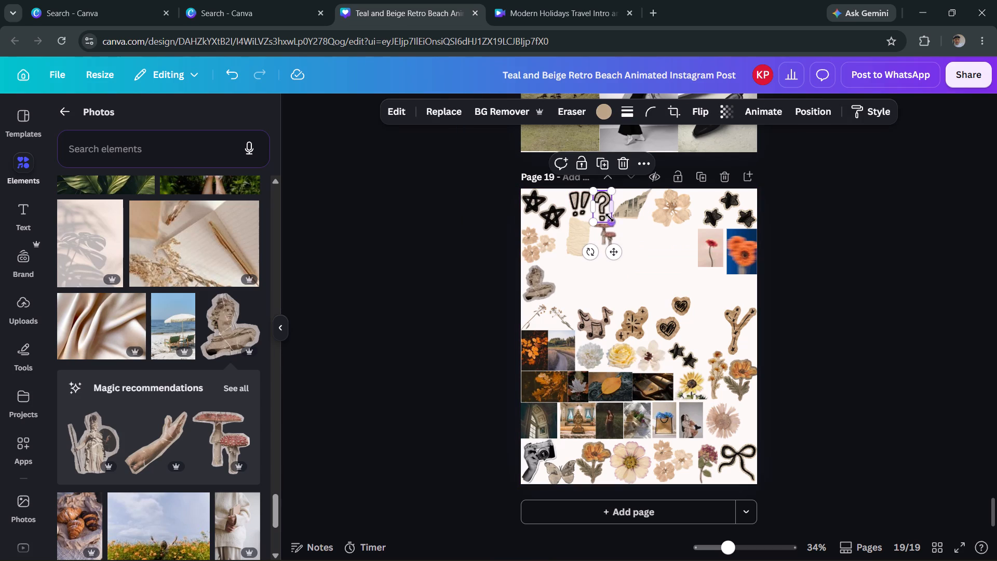
left_click_drag(610, 218, 609, 216)
left_click(636, 249)
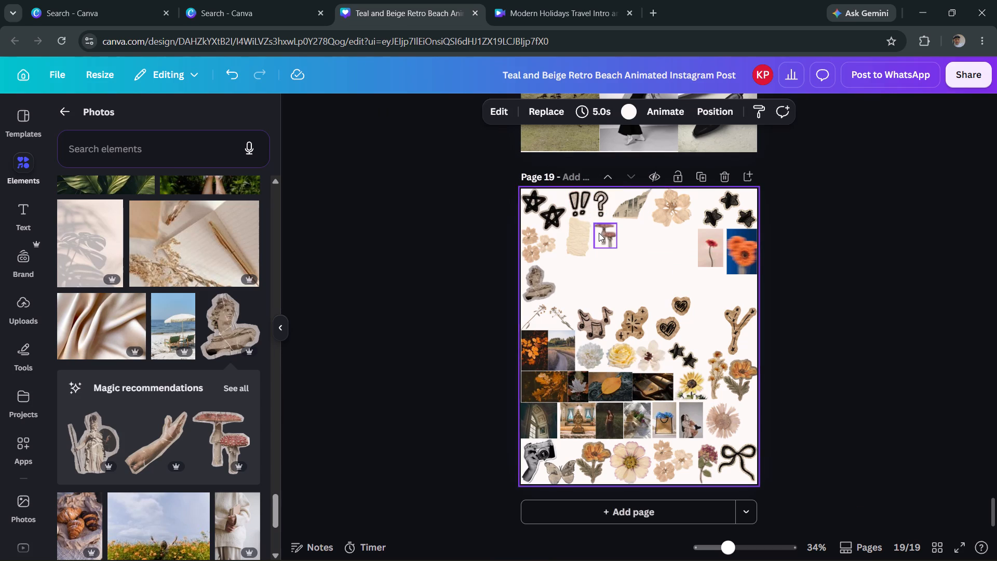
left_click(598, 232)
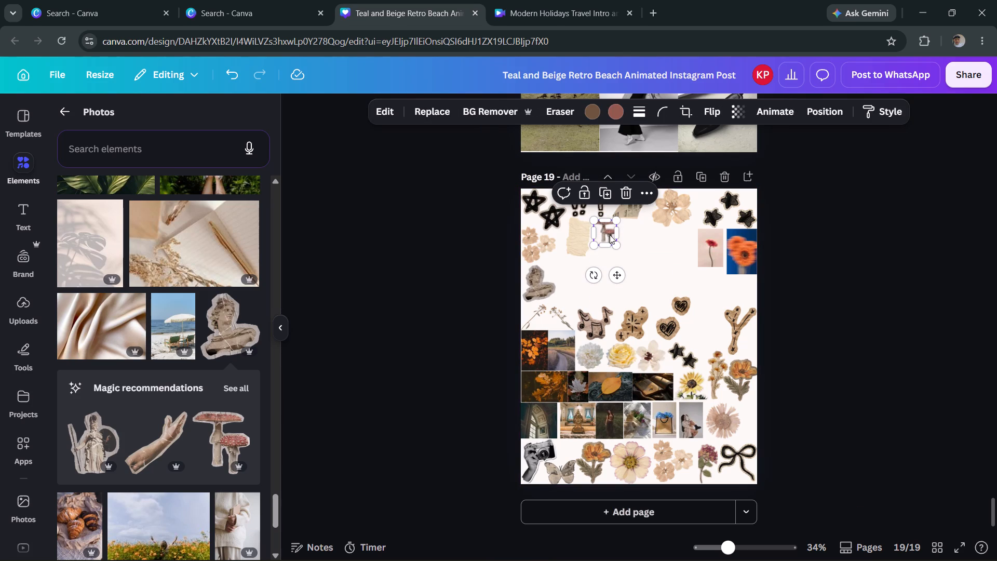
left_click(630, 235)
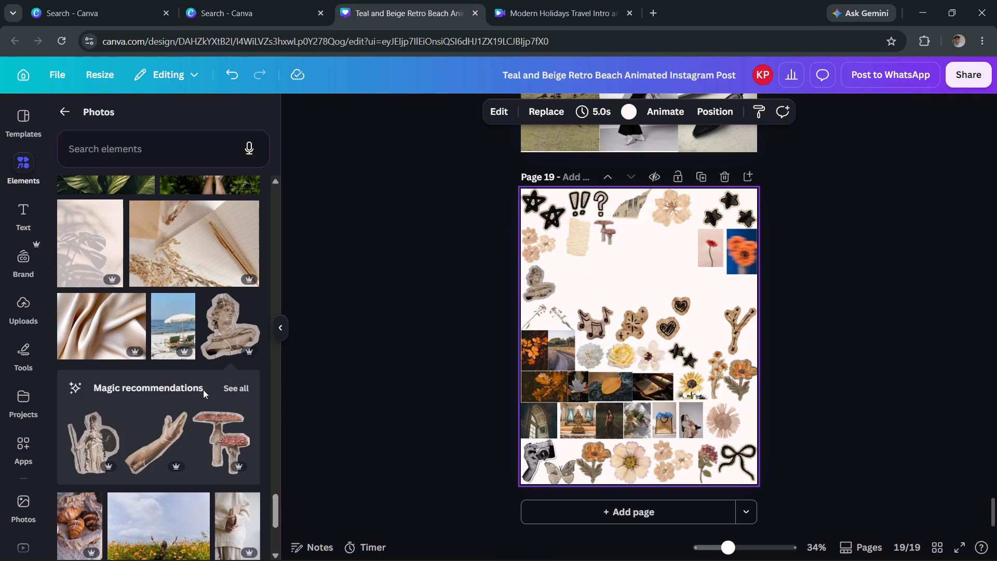
Add the recommended torn-paper armoured statue with spear and shield, shrunk to a thumbnail just right of the red mushrooms.
scroll(210, 366, "down", 4)
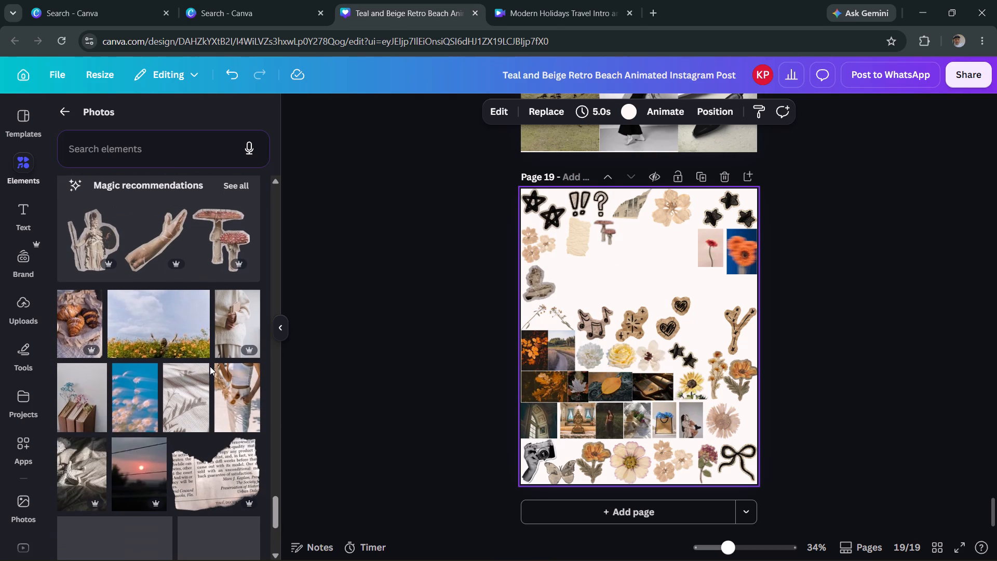
left_click(91, 250)
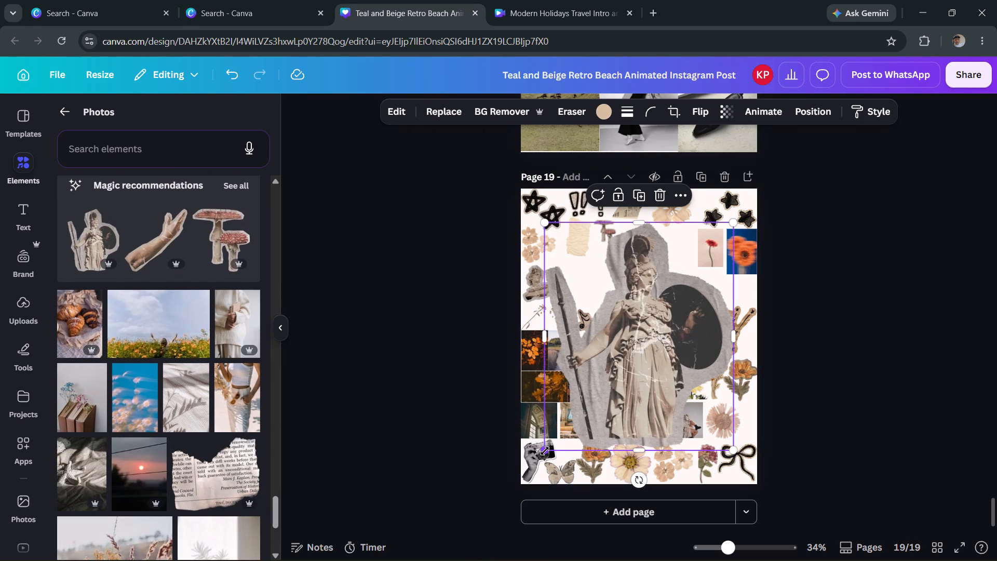
left_click_drag(545, 451, 704, 259)
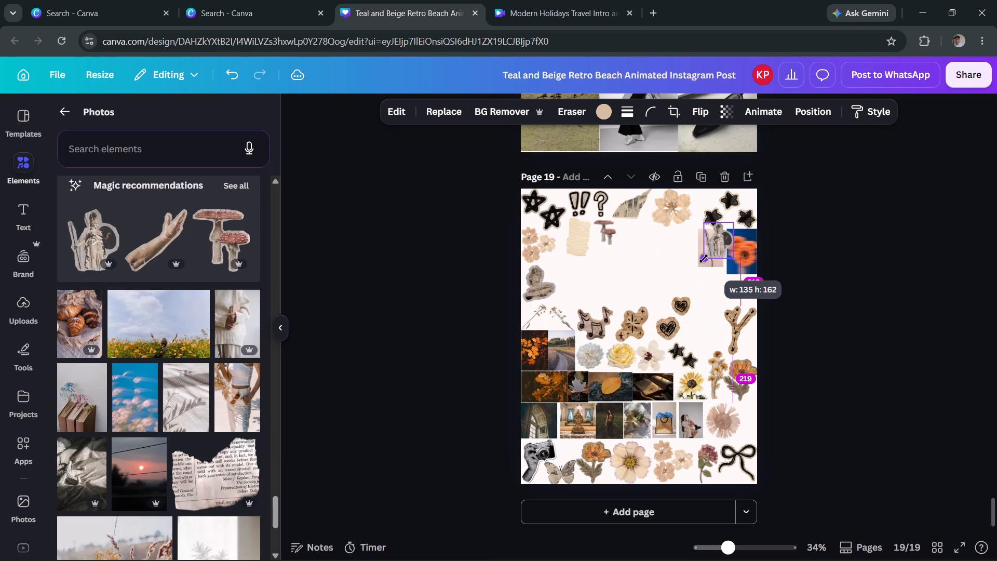
left_click_drag(704, 259, 703, 261)
left_click_drag(719, 239, 637, 240)
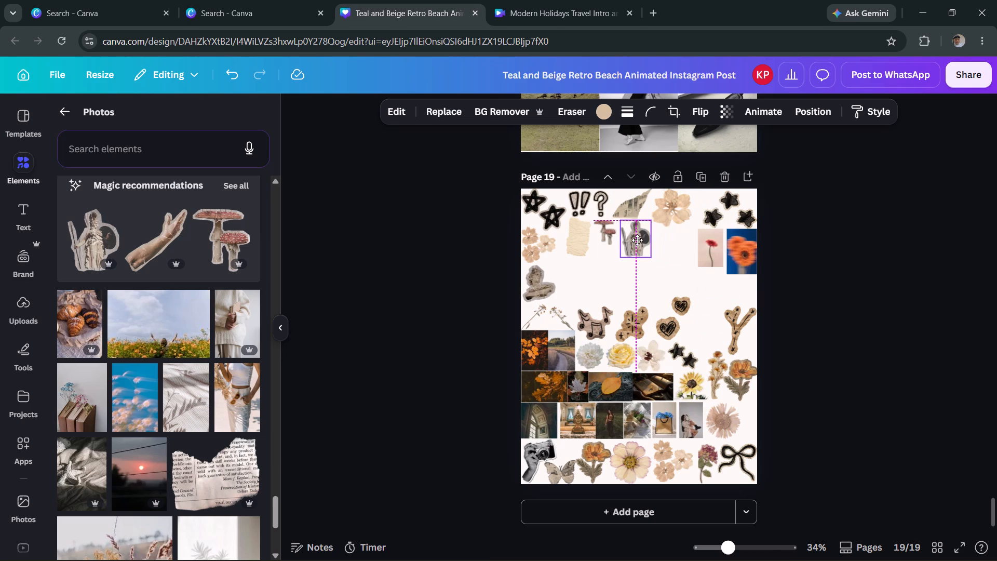
left_click_drag(637, 240, 634, 237)
Add the airplane window at sunset photo, shrunk to a thumbnail directly left of the single red flower photo.
scroll(117, 349, "down", 6)
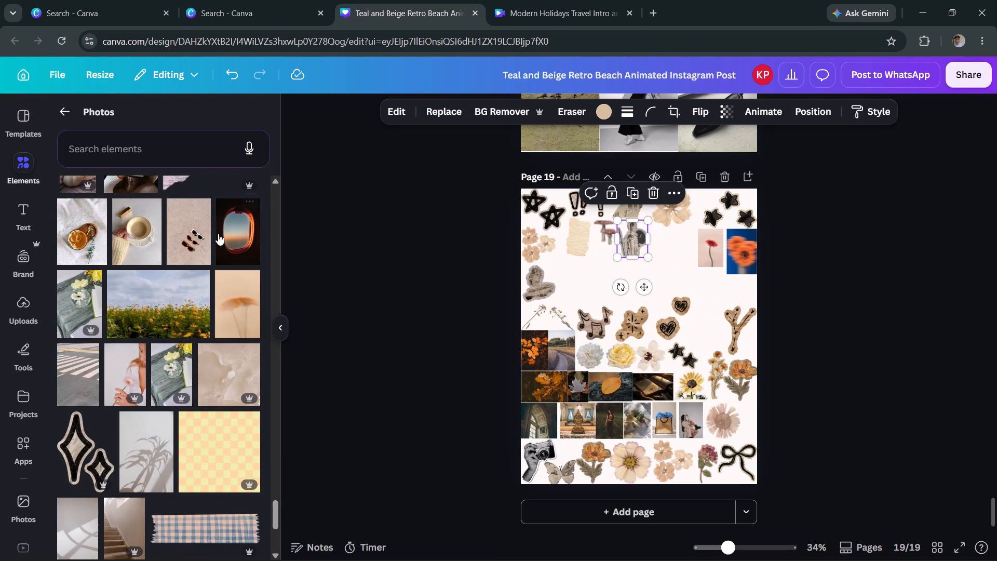
left_click(222, 232)
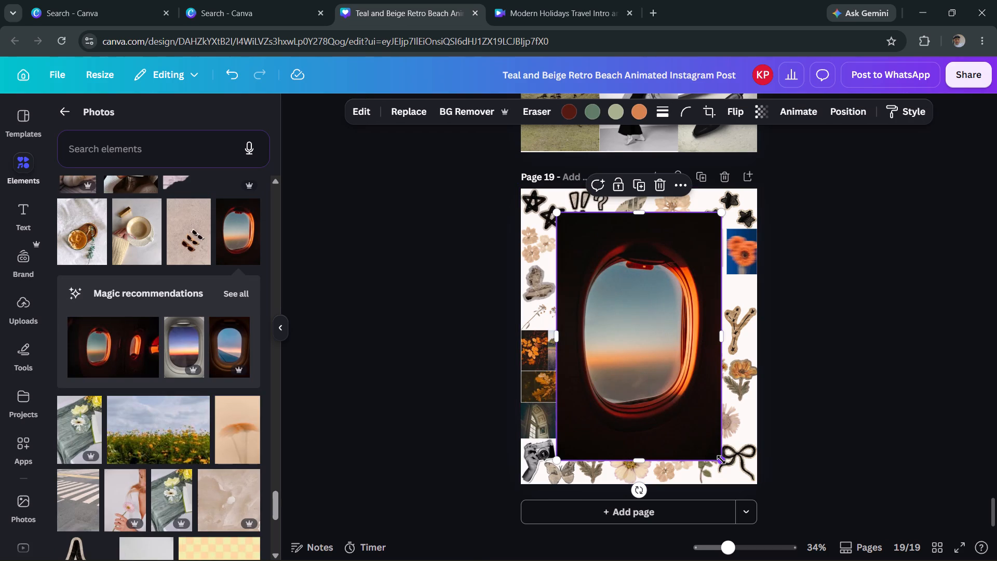
left_click_drag(721, 460, 568, 261)
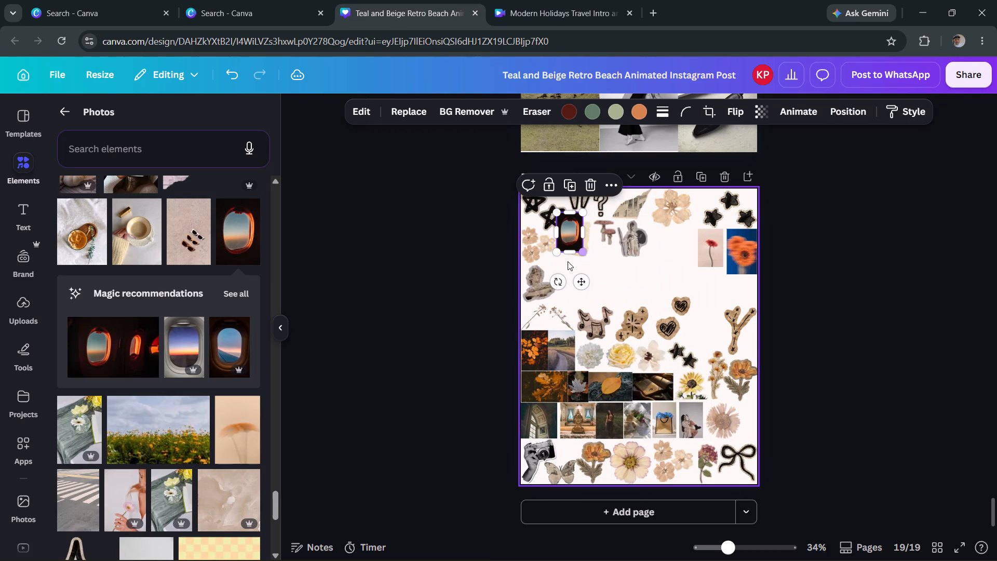
left_click_drag(566, 232, 673, 253)
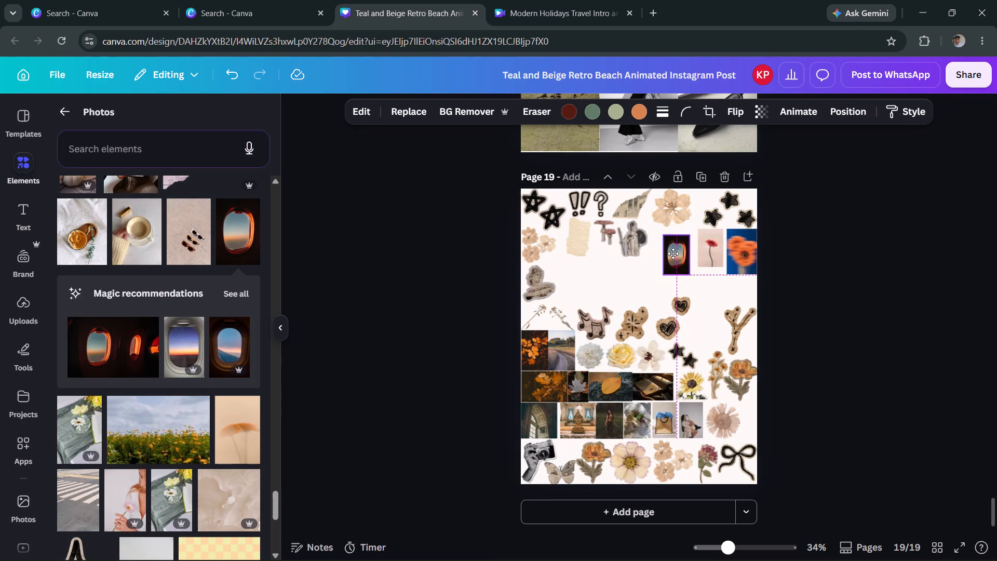
left_click_drag(673, 253, 679, 248)
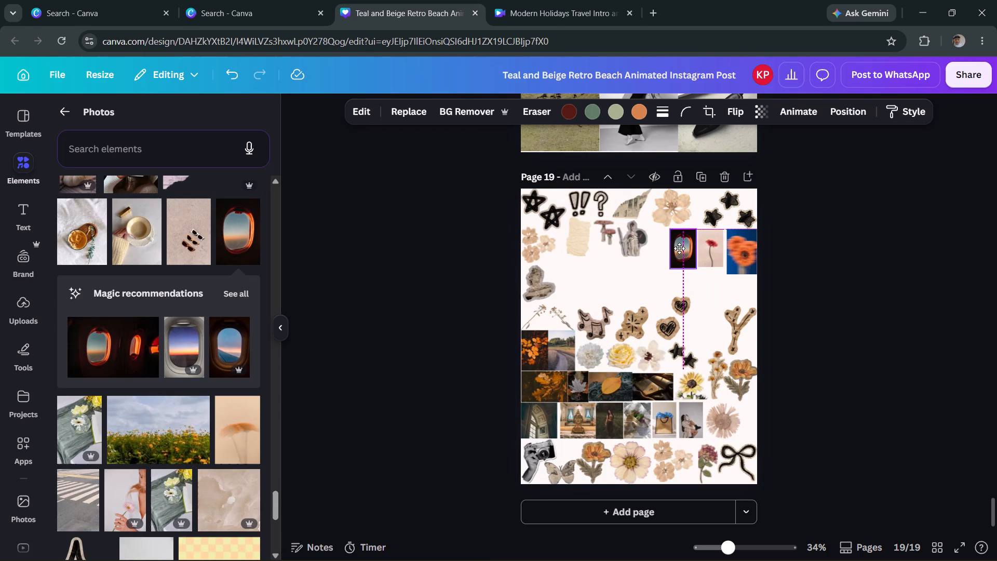
left_click_drag(679, 248, 677, 247)
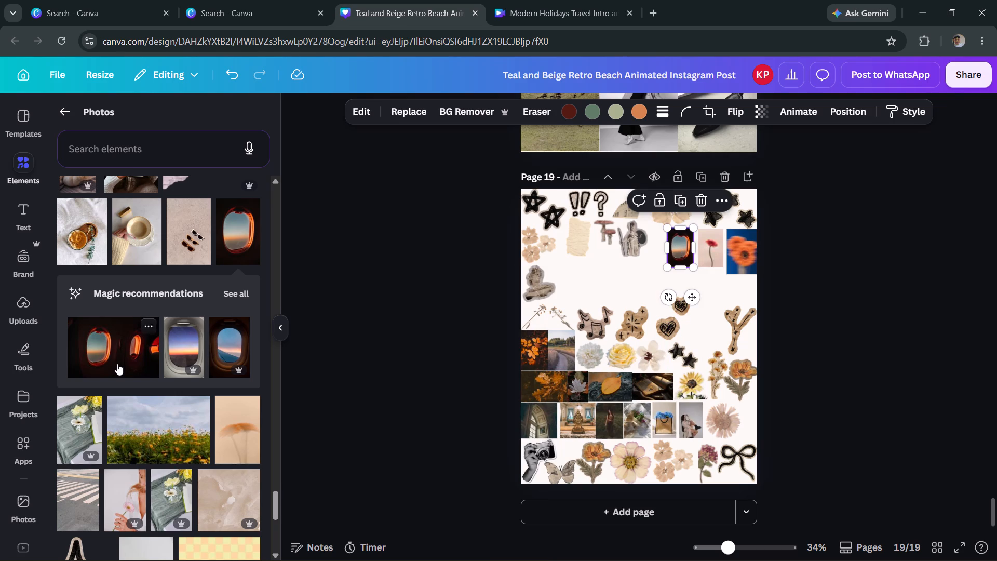
Add the black double-sparkle cutout to page 19, shrunk to a thumbnail between the warrior statue and the airplane window photo.
scroll(117, 364, "down", 4)
left_click(84, 360)
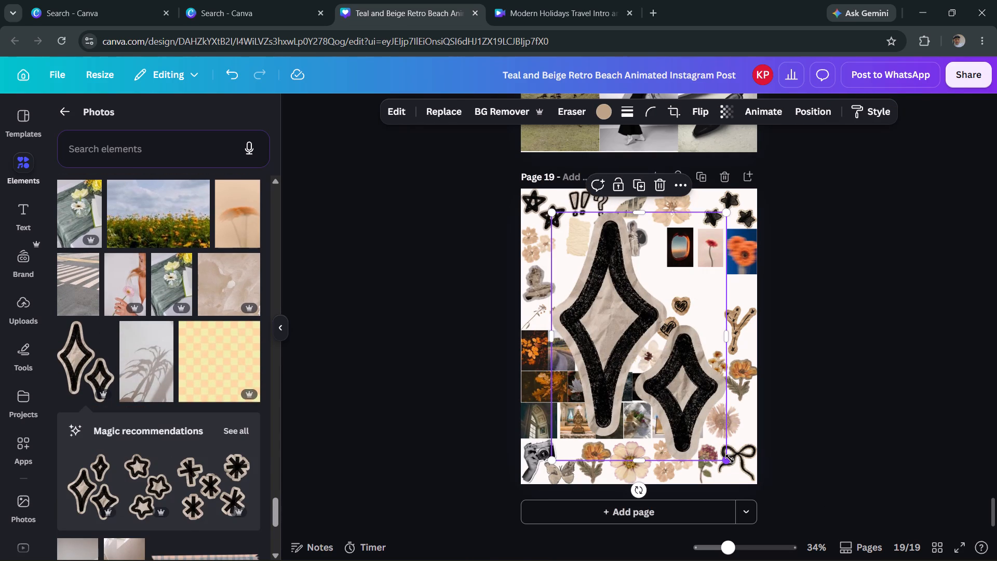
left_click_drag(730, 459, 624, 323)
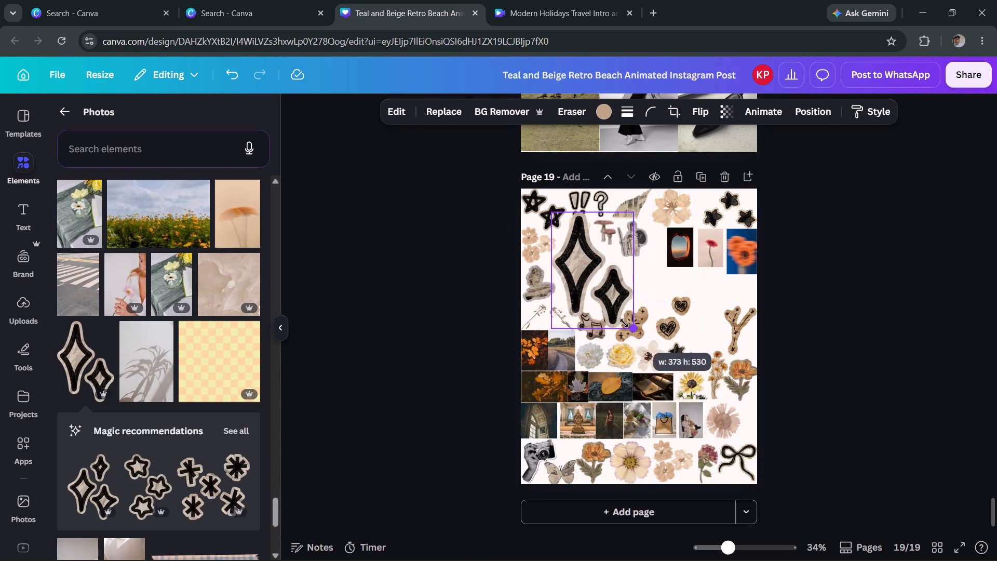
left_click_drag(624, 323, 571, 270)
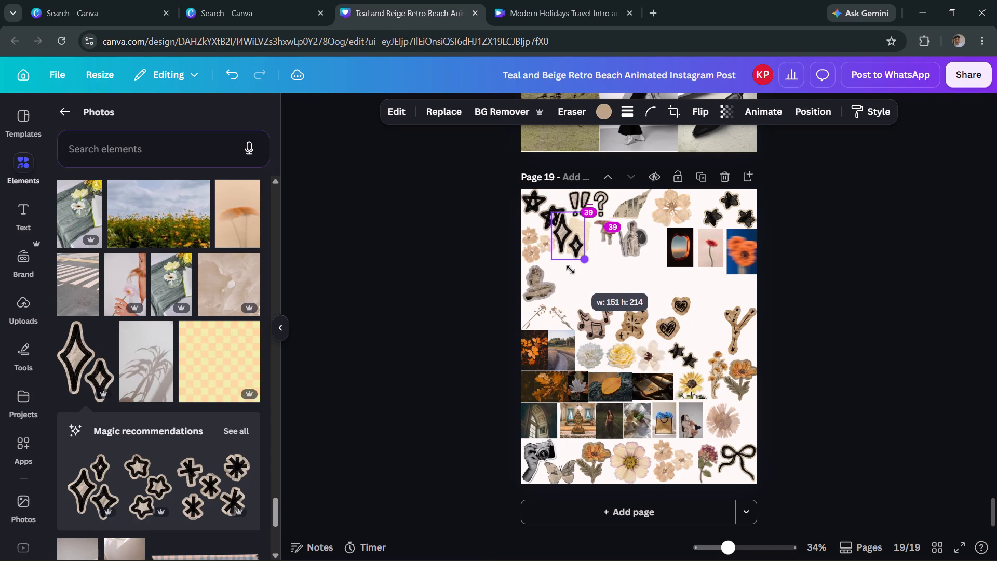
left_click_drag(571, 270, 562, 255)
left_click_drag(565, 231, 583, 238)
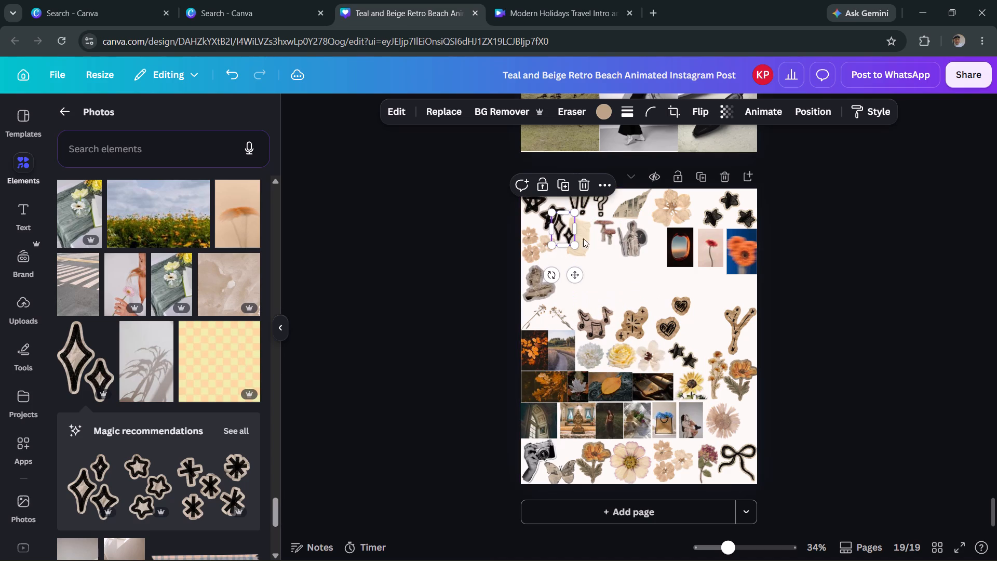
left_click_drag(583, 238, 661, 261)
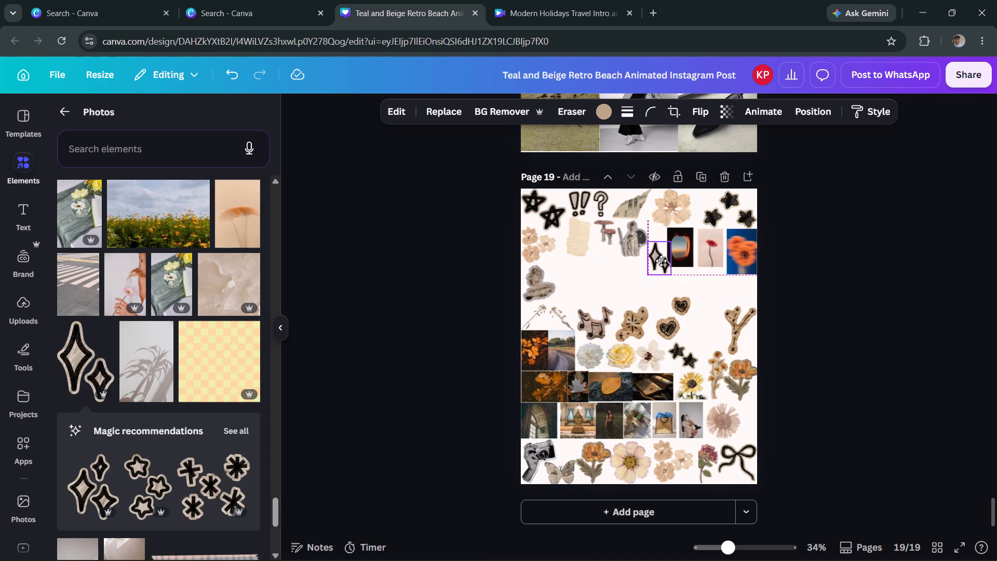
left_click_drag(661, 261, 659, 259)
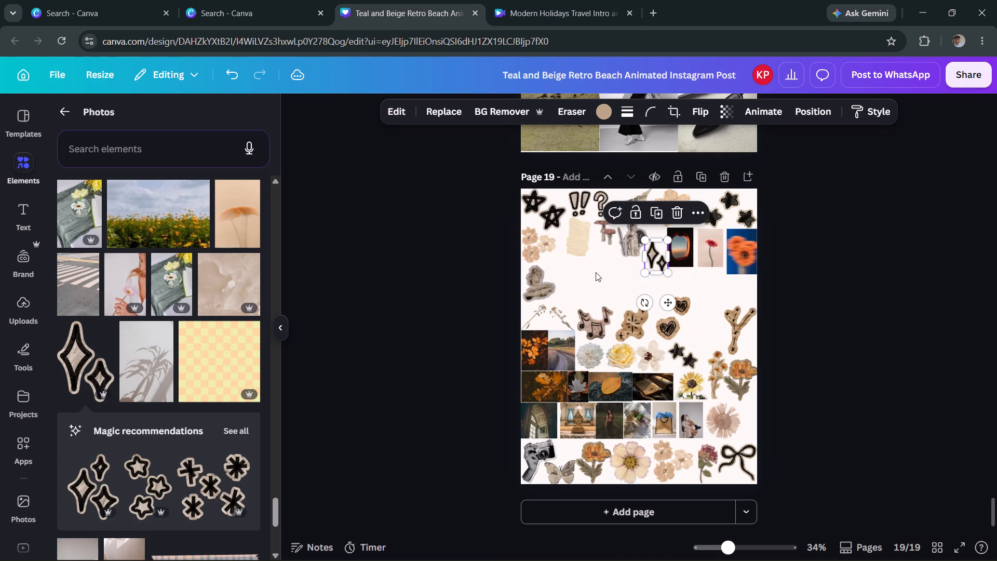
left_click(596, 272)
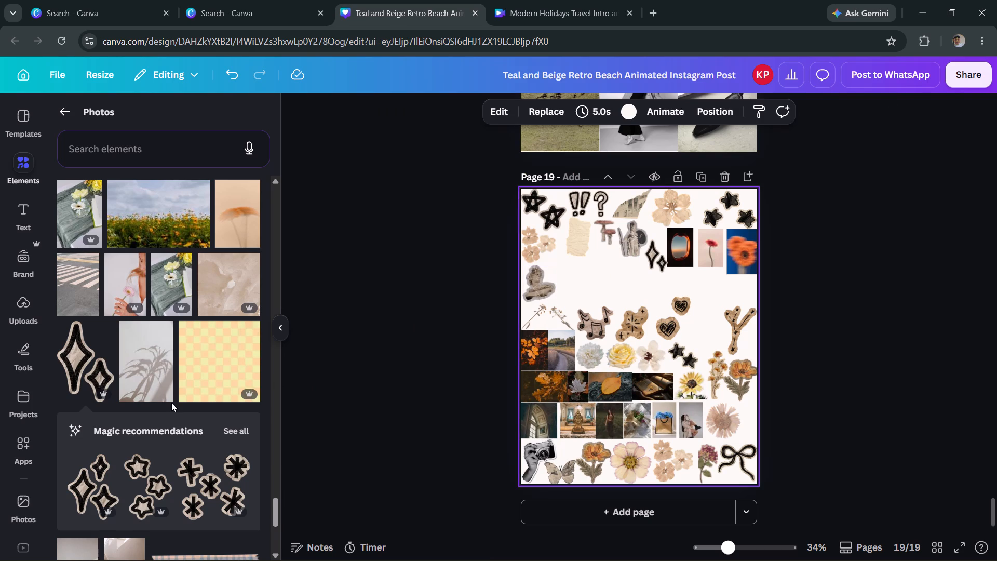
Add the black-outlined crumpled-paper star cutout to page 19, shrunk to a small thumbnail below the red mushrooms.
scroll(171, 403, "down", 6)
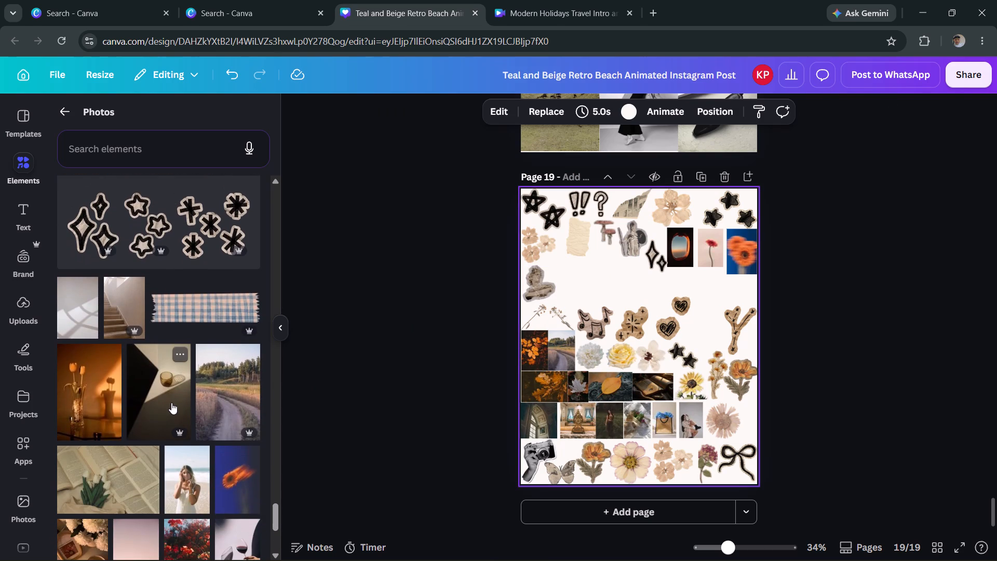
scroll(171, 403, "down", 3)
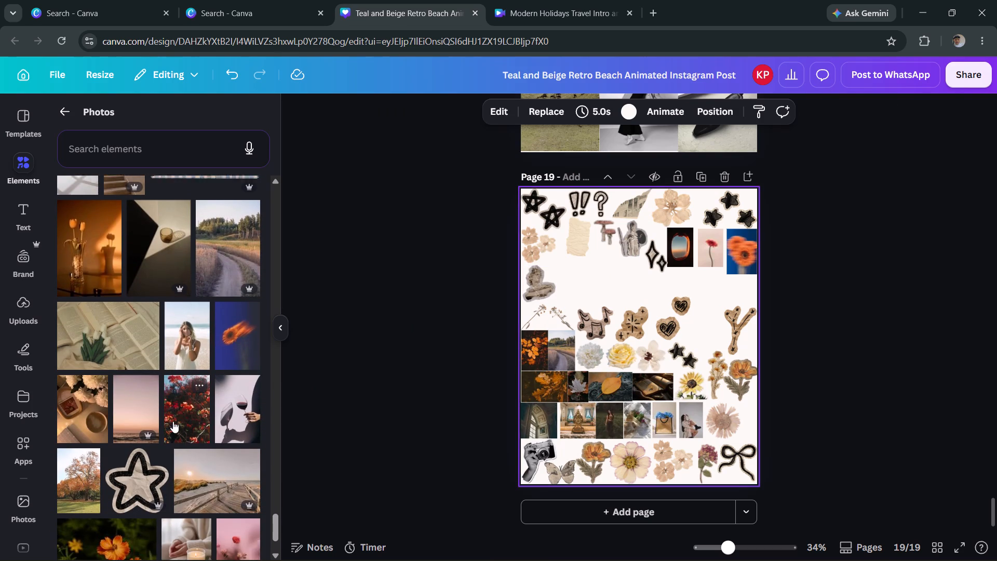
scroll(173, 421, "down", 1)
left_click(135, 406)
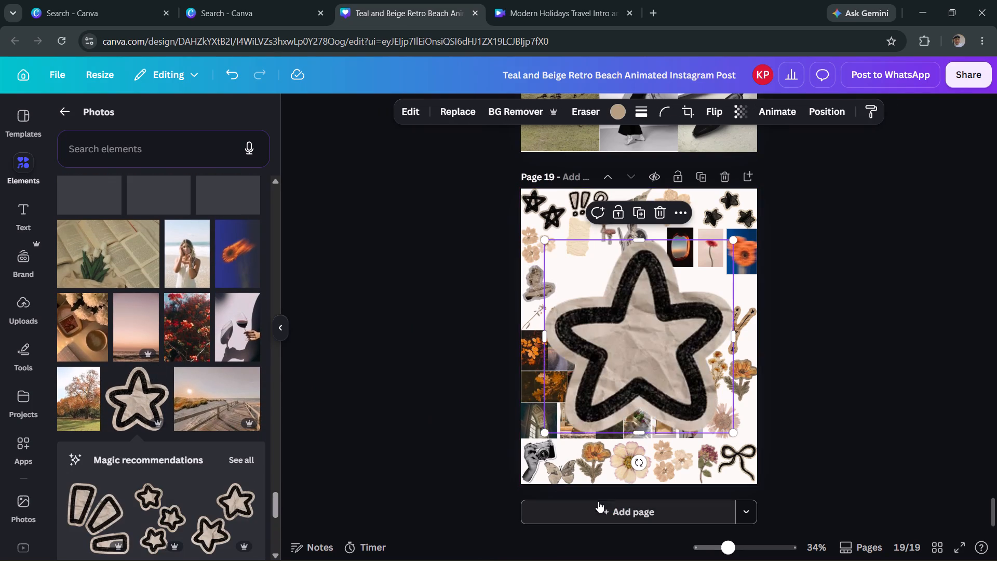
left_click_drag(733, 430, 664, 388)
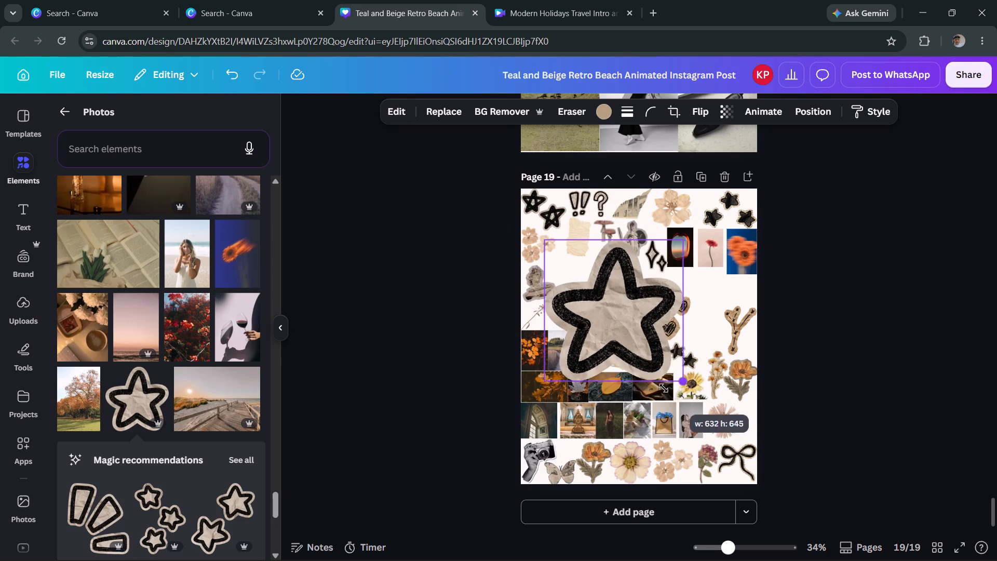
left_click_drag(664, 388, 645, 378)
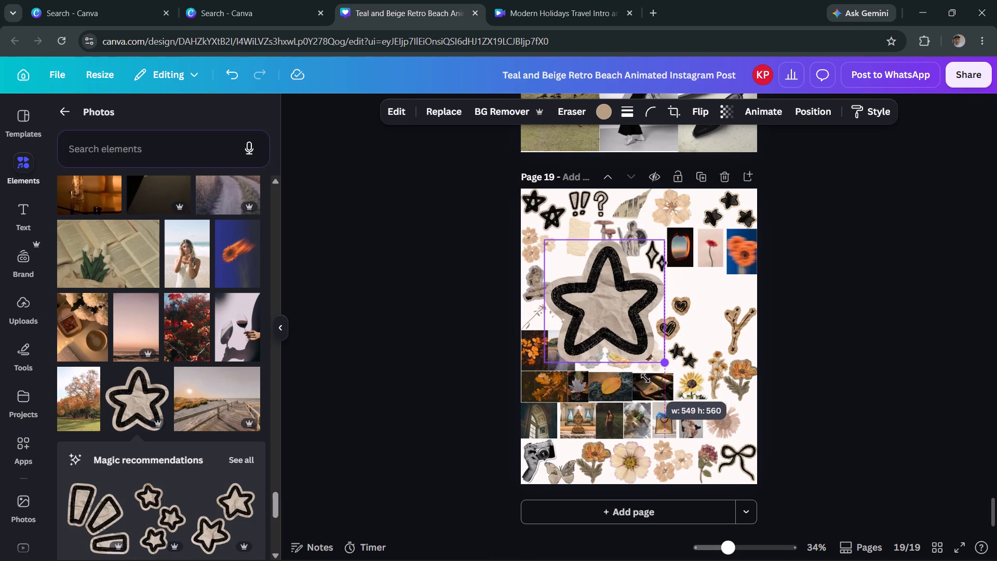
left_click_drag(645, 378, 580, 324)
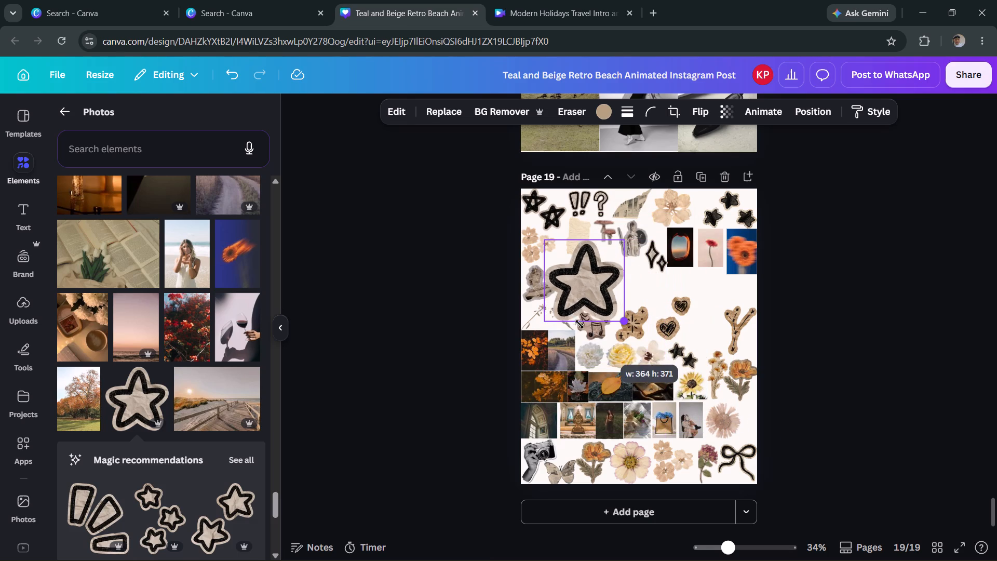
left_click_drag(580, 324, 544, 288)
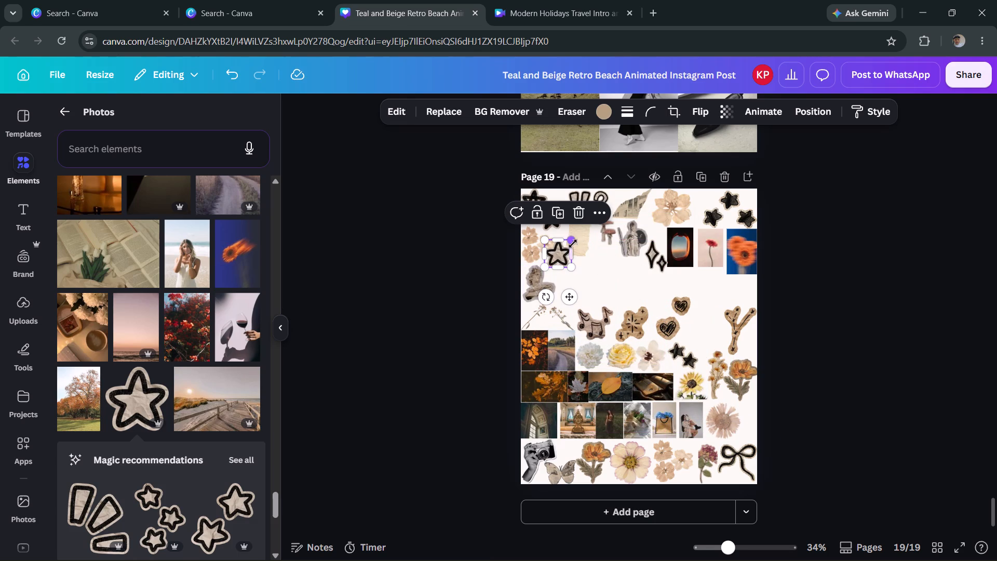
left_click_drag(560, 253, 605, 261)
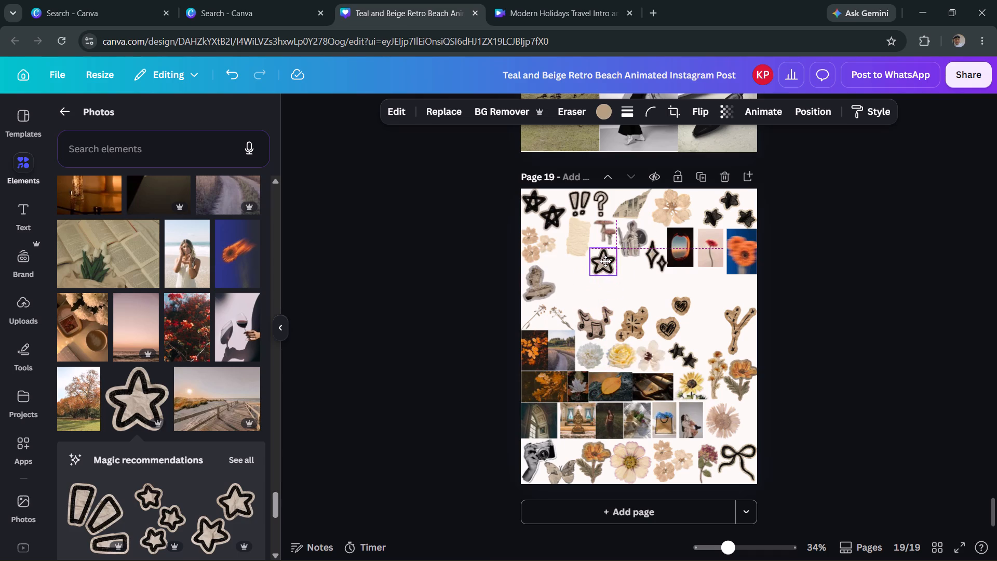
Settle the small crumpled-paper star cutout in its spot just below the red mushrooms on page 19.
left_click_drag(605, 261, 605, 261)
left_click(301, 322)
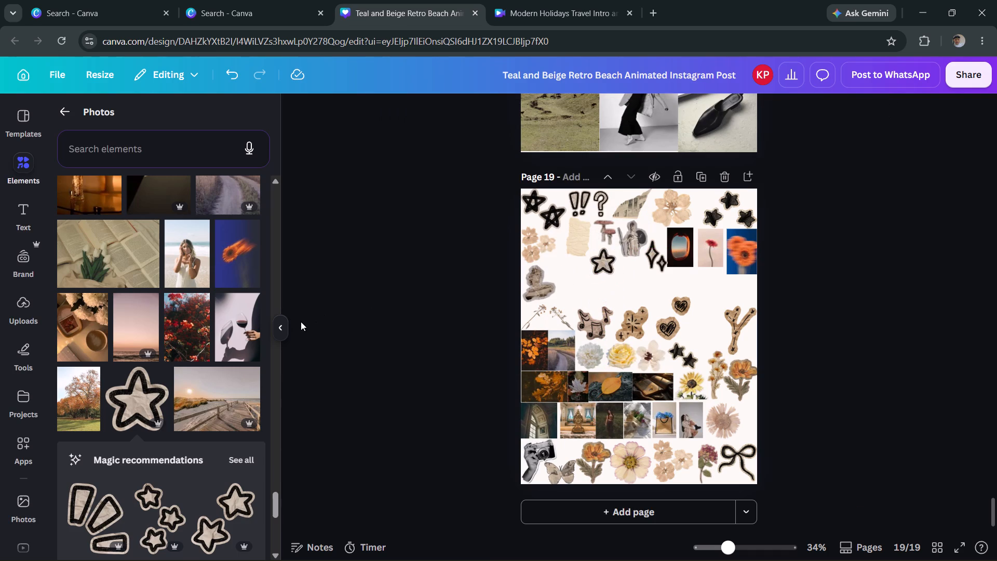
Add the recommended triple-star crumpled-paper cutout to page 19, shrunk to a small thumbnail between the seated statue and the single star.
scroll(180, 344, "down", 3)
left_click(170, 340)
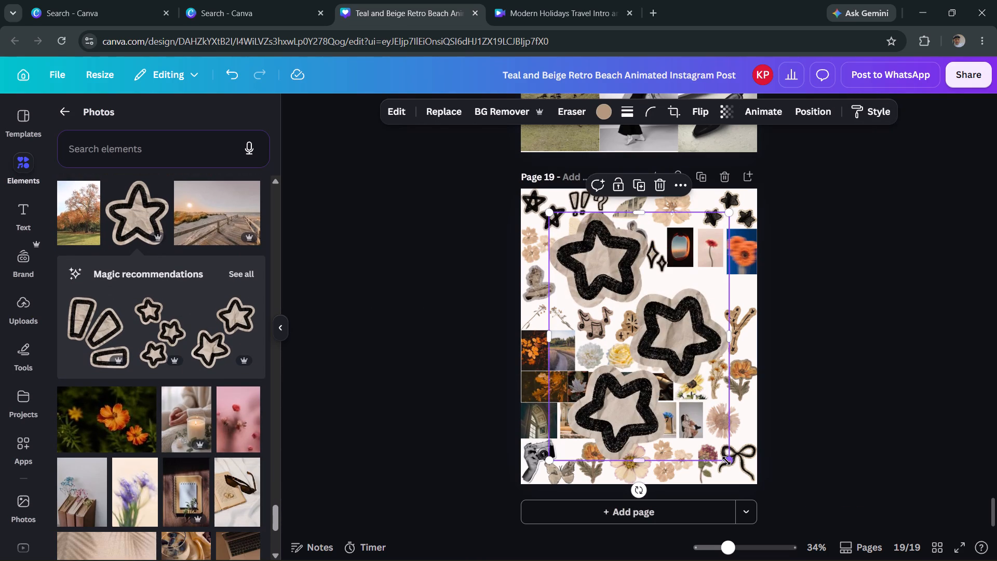
left_click_drag(727, 461, 551, 276)
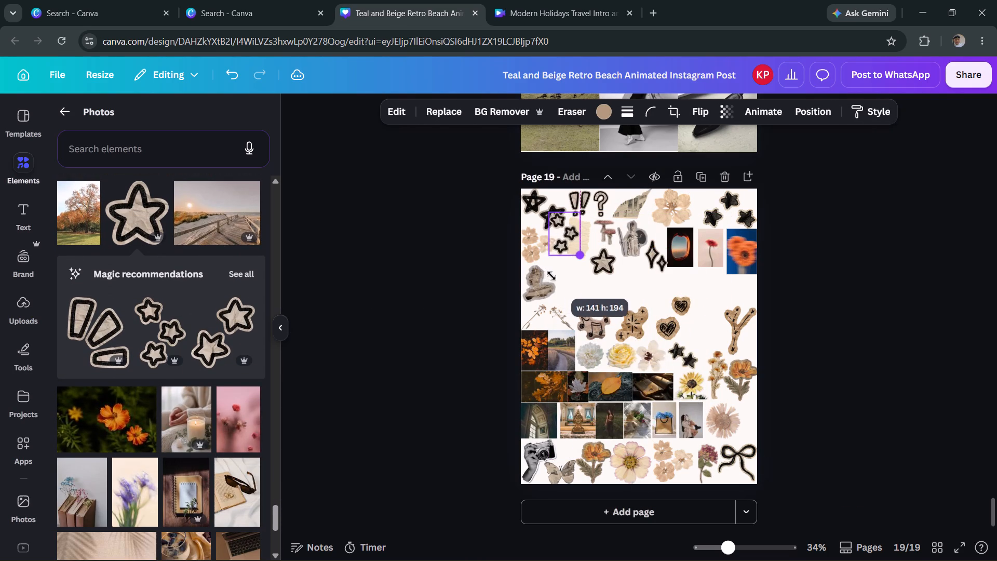
left_click_drag(551, 276, 543, 268)
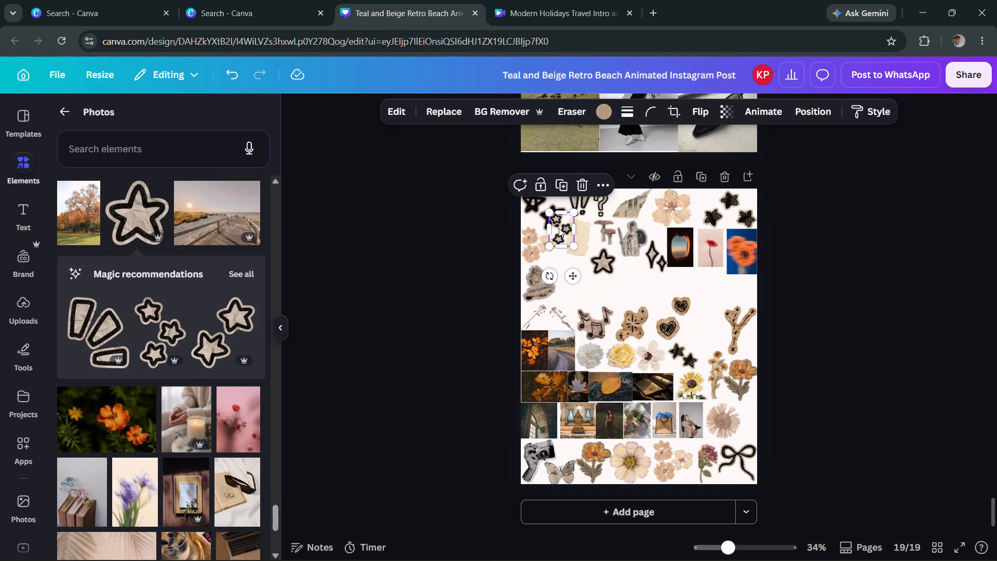
left_click_drag(558, 228, 561, 271)
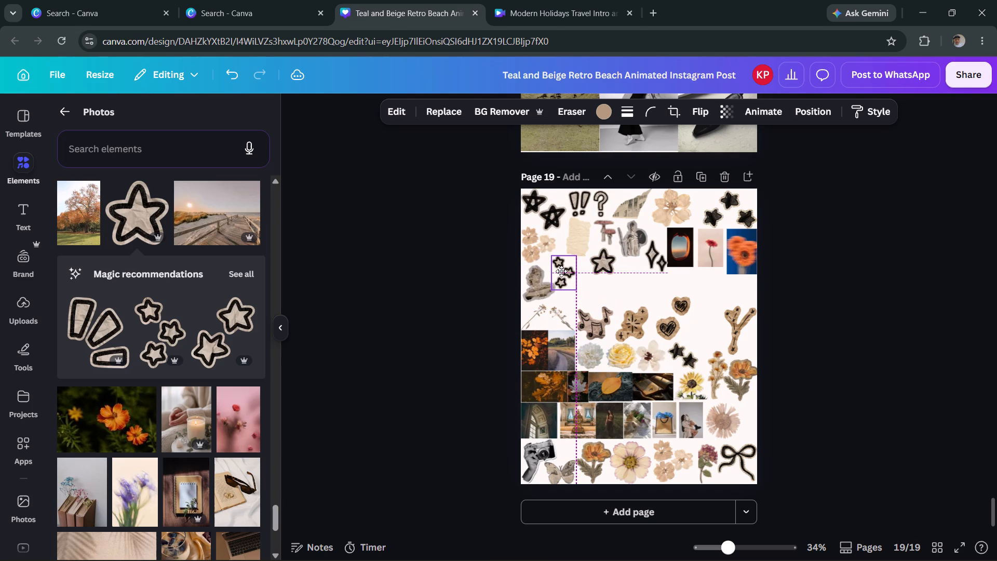
left_click_drag(561, 271, 562, 271)
left_click(364, 316)
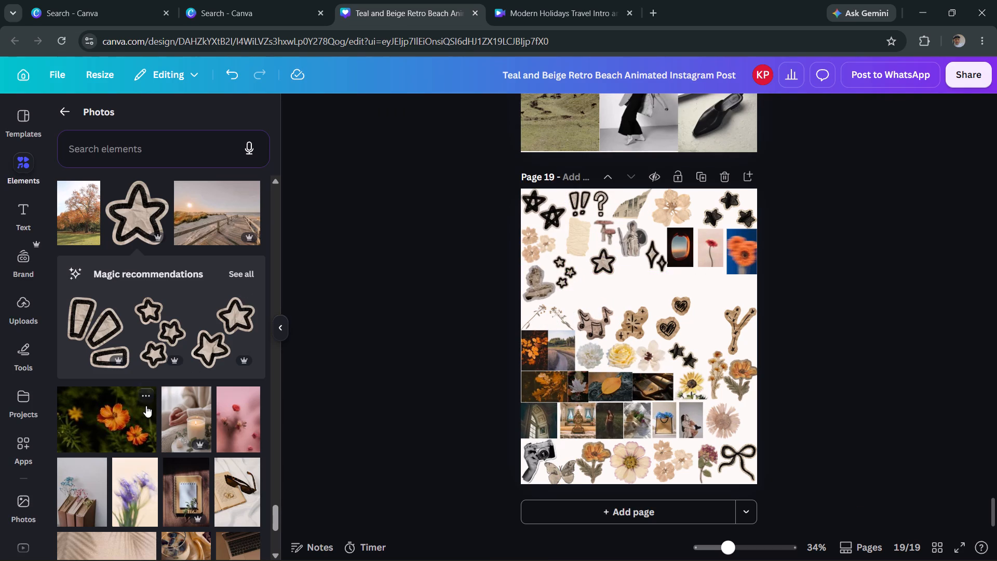
Add the pale single-mushroom cutout to page 19, shrunk to a small thumbnail between the heart cutouts and the Y-shaped branch cutout.
scroll(146, 406, "down", 5)
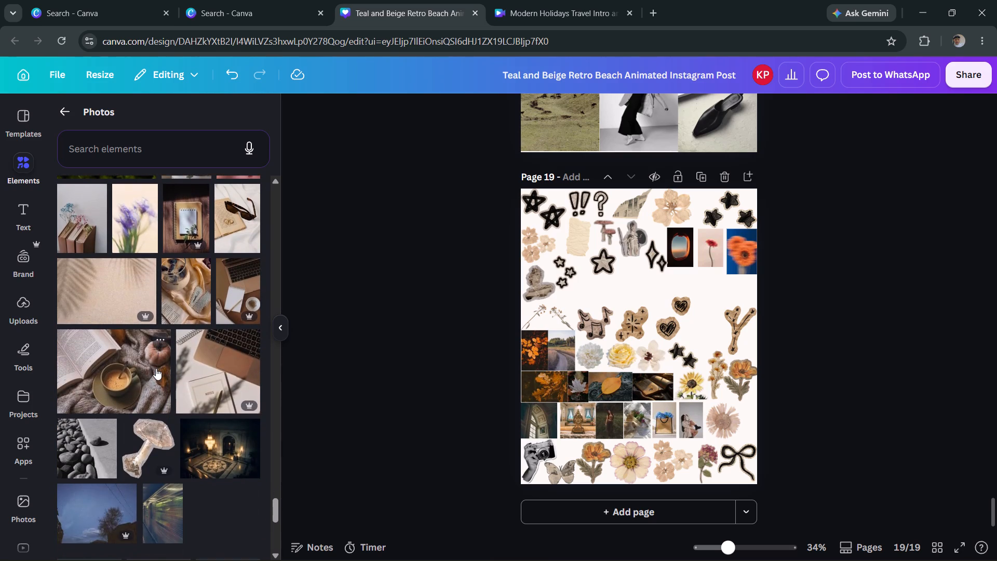
scroll(156, 368, "down", 1)
left_click(139, 299)
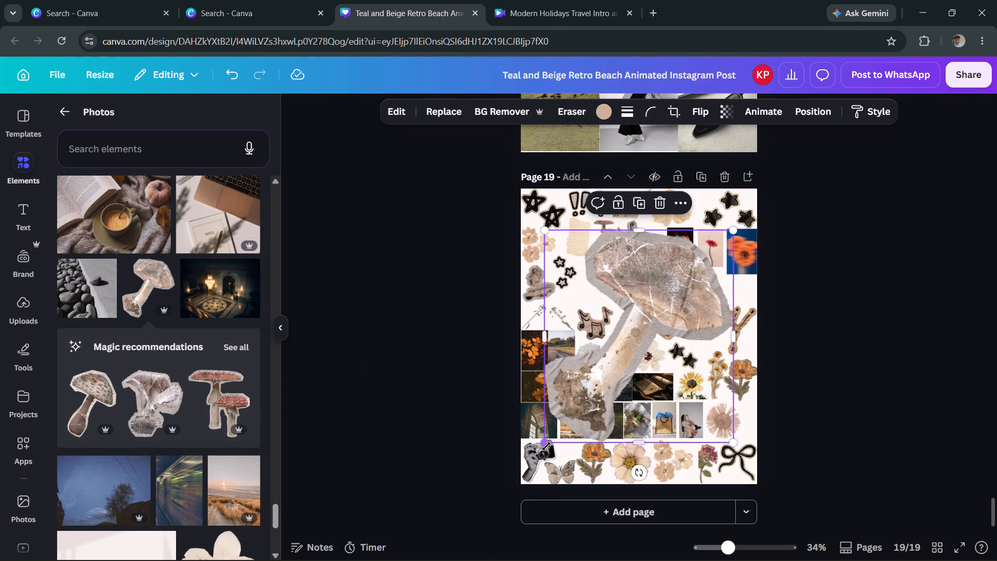
left_click_drag(546, 446, 710, 272)
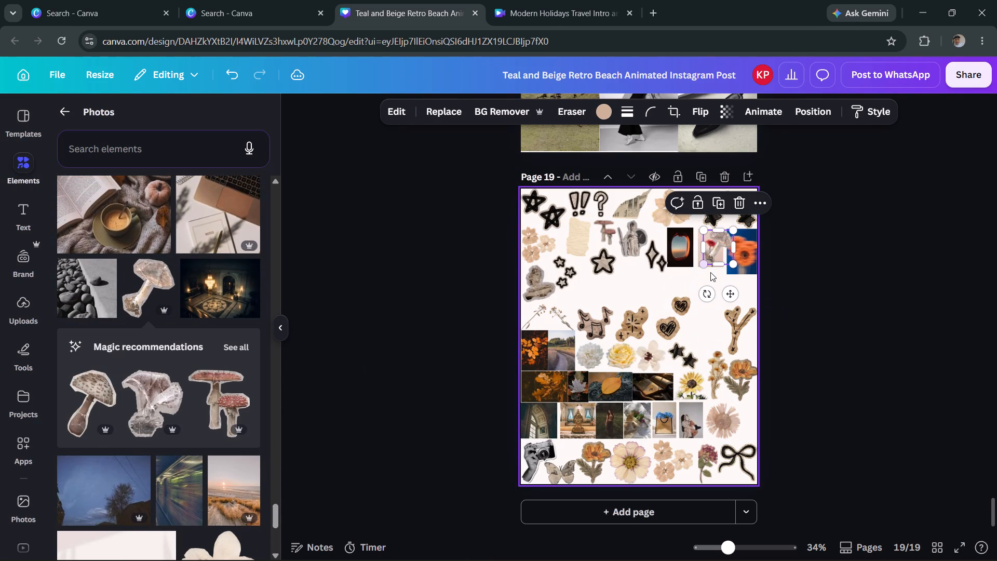
left_click_drag(718, 242, 713, 293)
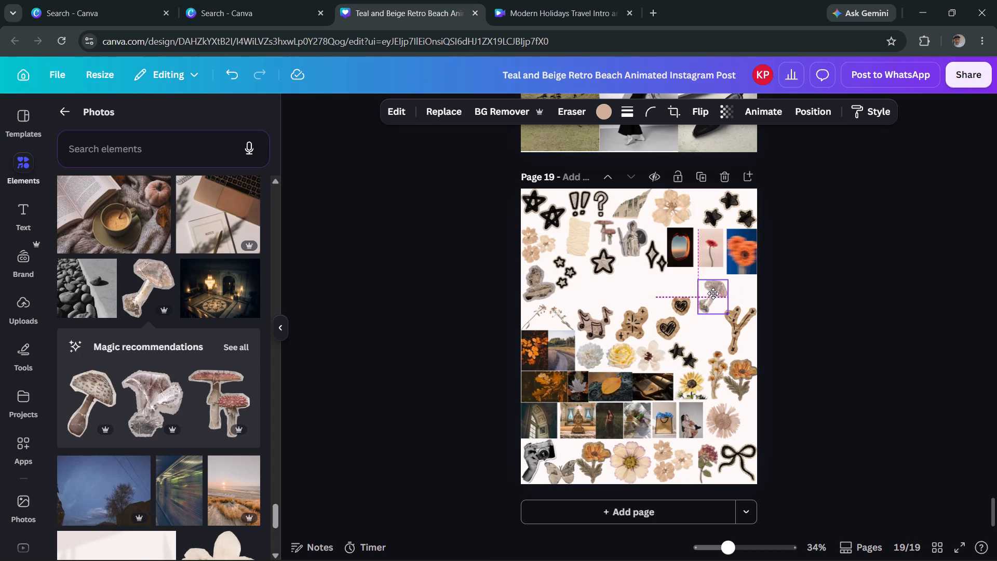
left_click_drag(713, 293, 715, 332)
left_click(307, 338)
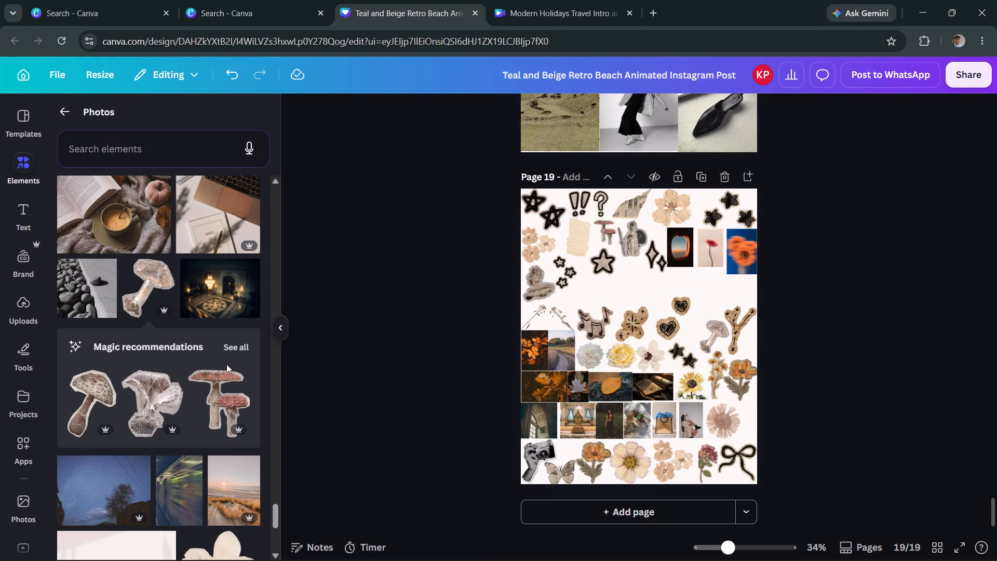
Add the recommended spotted brown mushroom cutout, shrunk to a small thumbnail above the pale mushroom and beside the hearts.
left_click(85, 400)
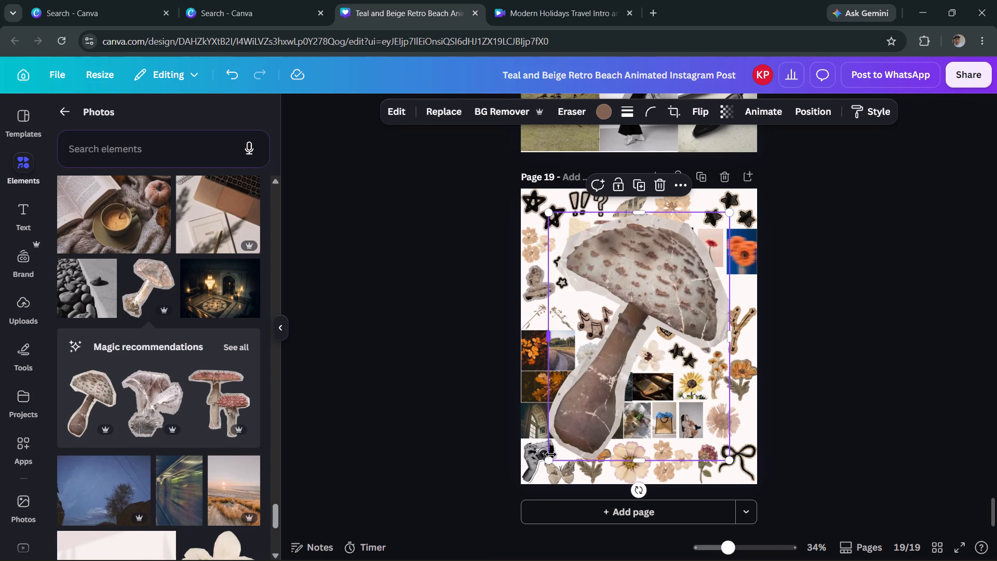
left_click_drag(551, 458, 705, 229)
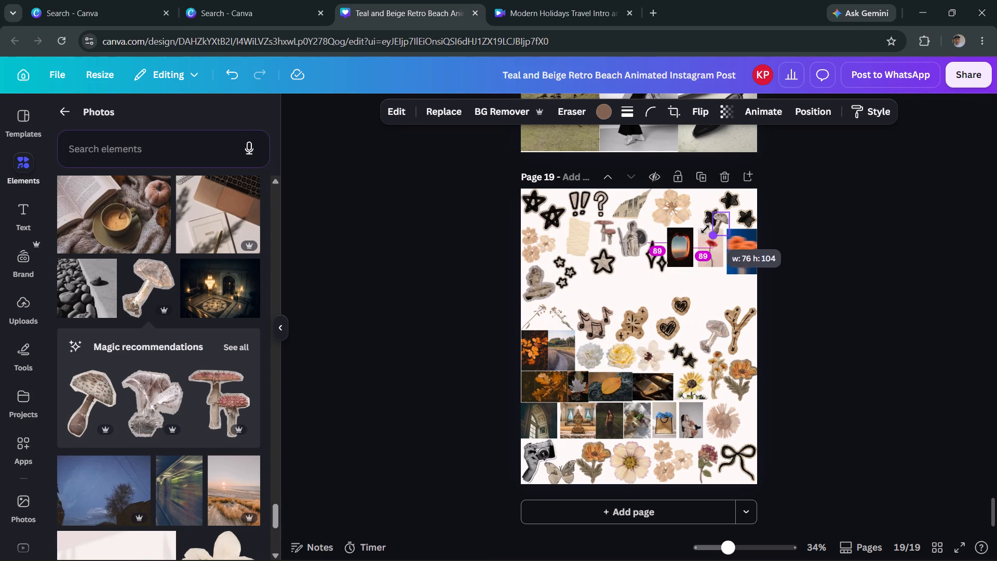
left_click_drag(705, 229, 700, 237)
left_click_drag(723, 227, 716, 287)
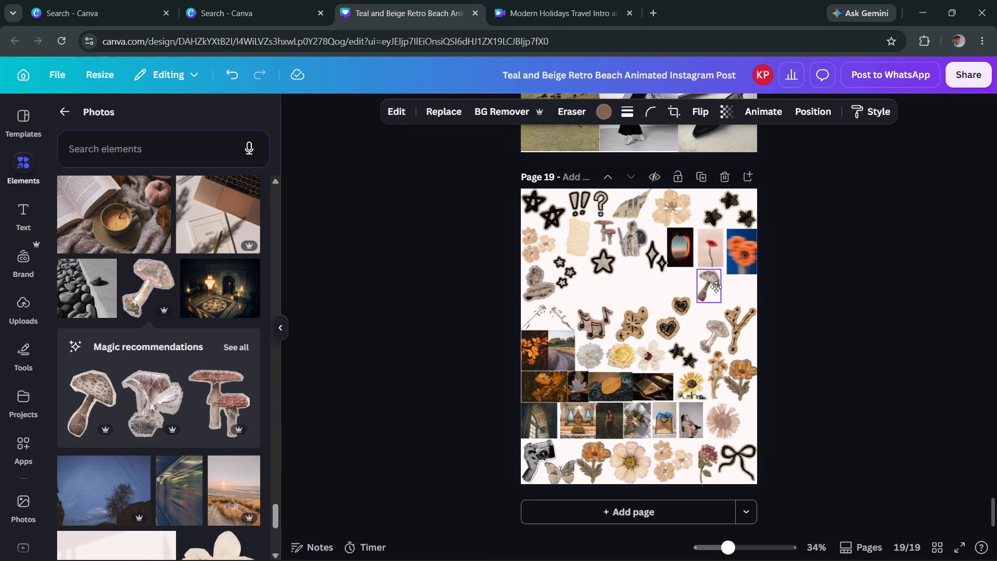
left_click_drag(716, 287, 709, 306)
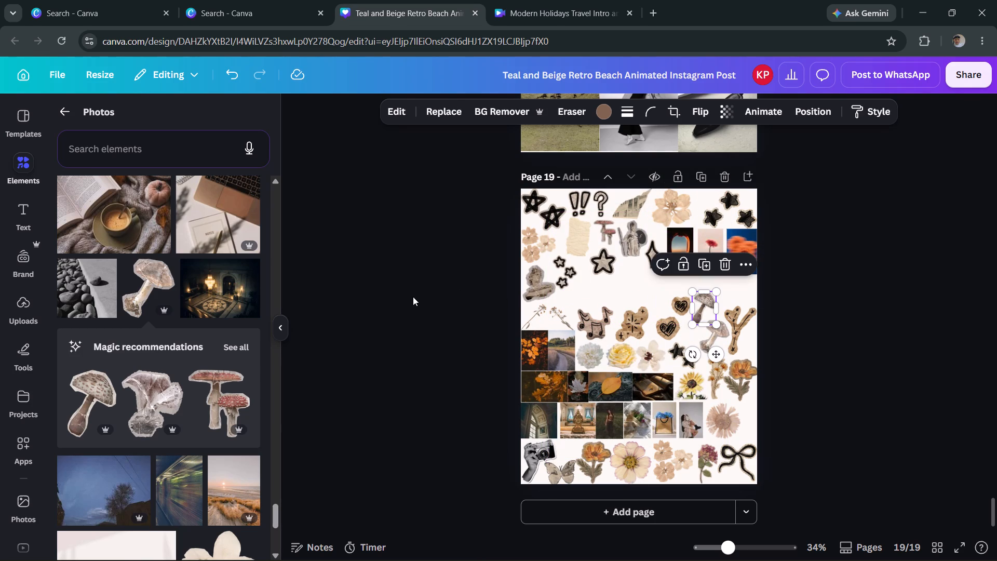
left_click(413, 297)
Add the white pressed flower with the dark red centre, placed in the gap below the outlined star.
scroll(131, 377, "down", 5)
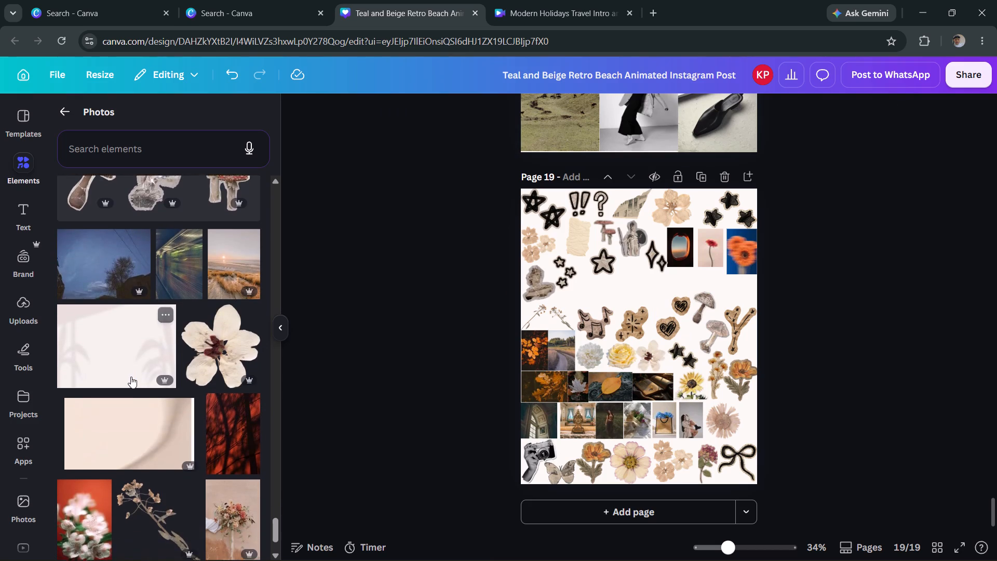
scroll(131, 377, "down", 1)
left_click(211, 309)
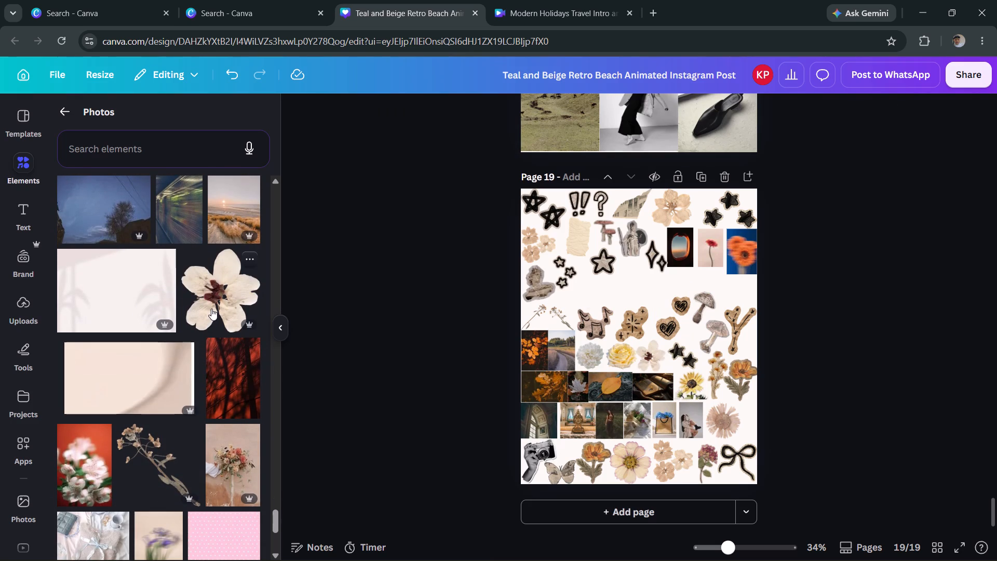
left_click_drag(639, 331, 684, 291)
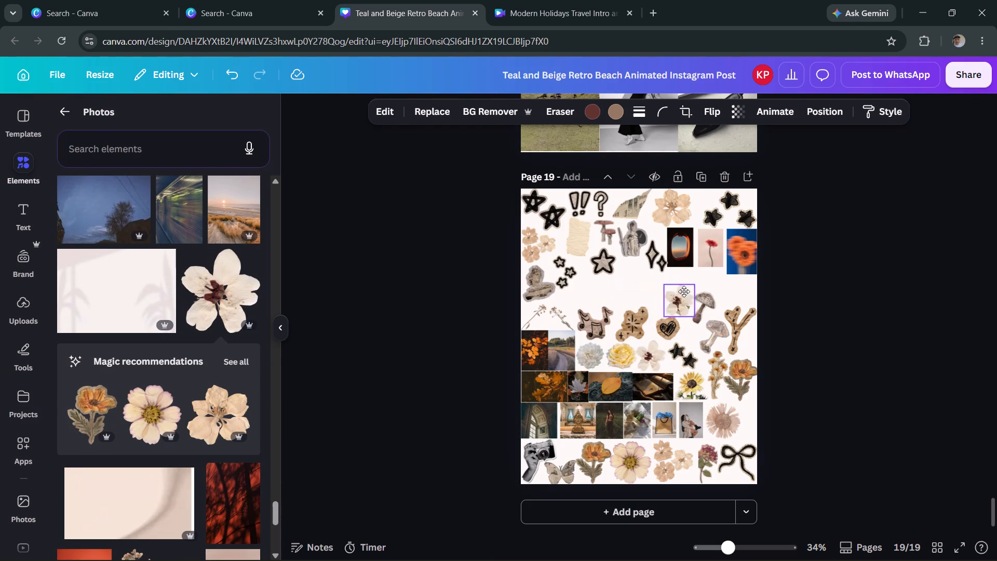
left_click_drag(684, 291, 624, 286)
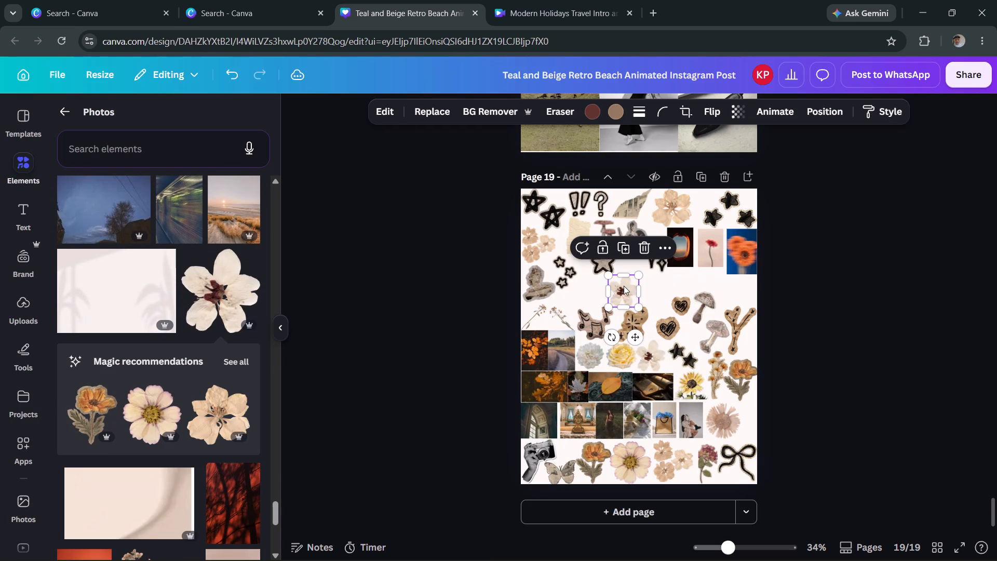
Add the recommended orange pressed flower with leaves, slightly shrunk and placed directly right of the white flower.
left_click(90, 400)
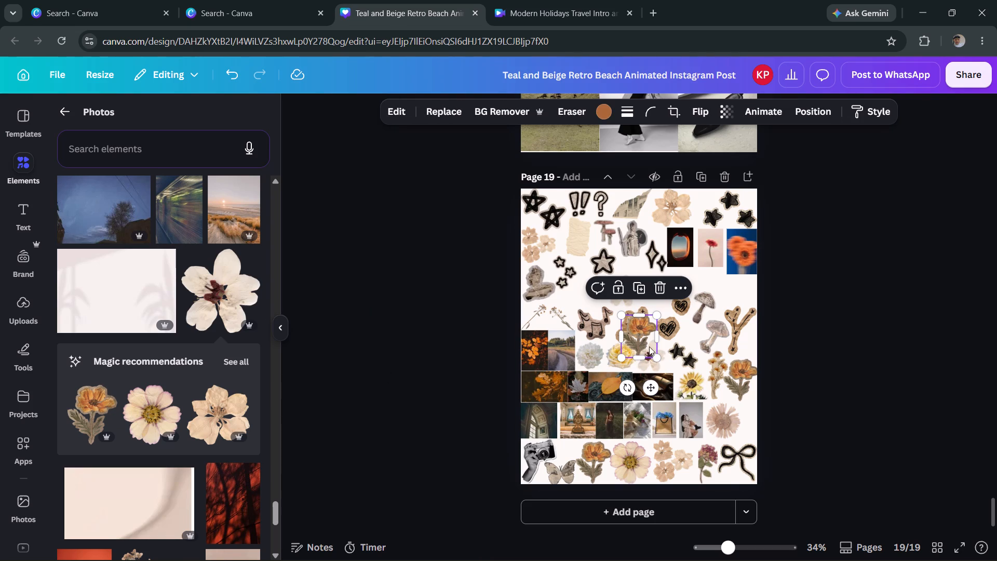
left_click_drag(657, 357, 652, 351)
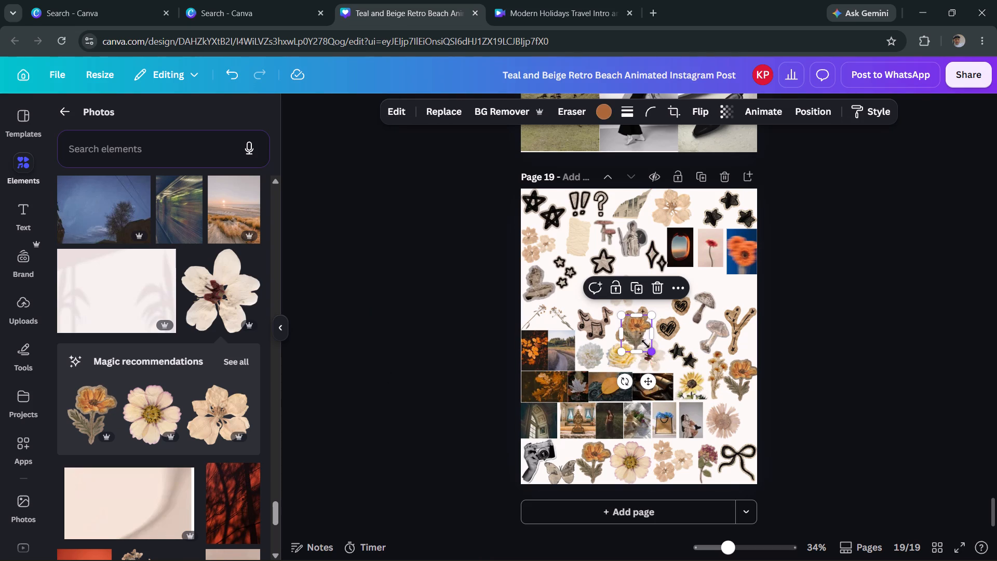
left_click_drag(636, 332, 661, 294)
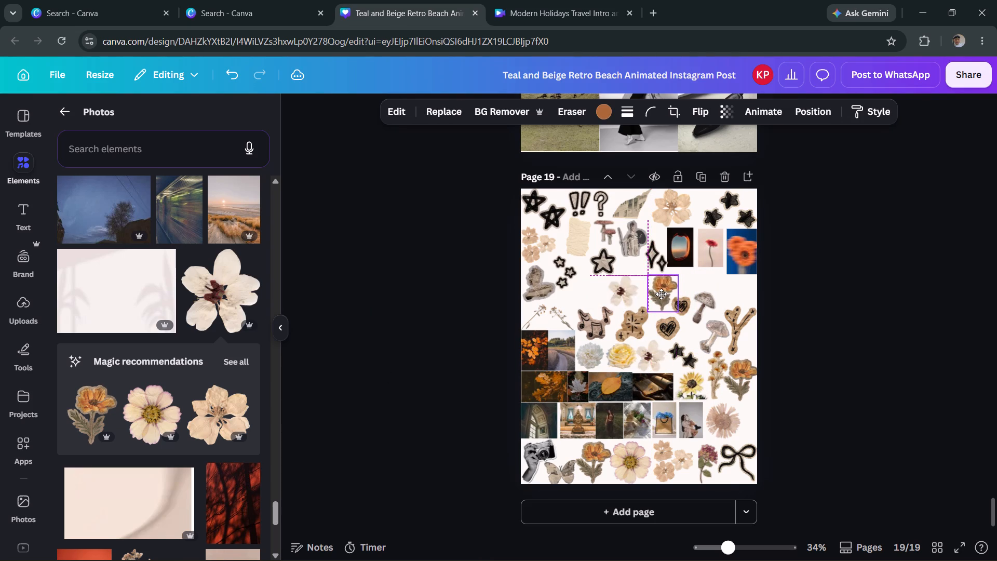
left_click_drag(661, 294, 660, 295)
left_click(399, 320)
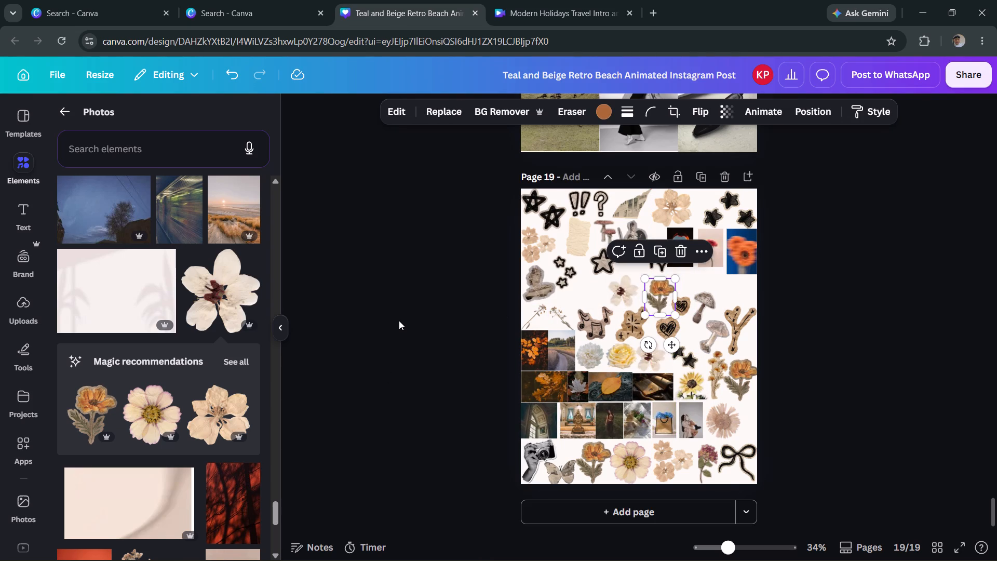
Add the orange flowers on dark blue photo to page 19, shrunk to a small thumbnail directly left of the white flower with the dark red centre.
scroll(166, 386, "down", 4)
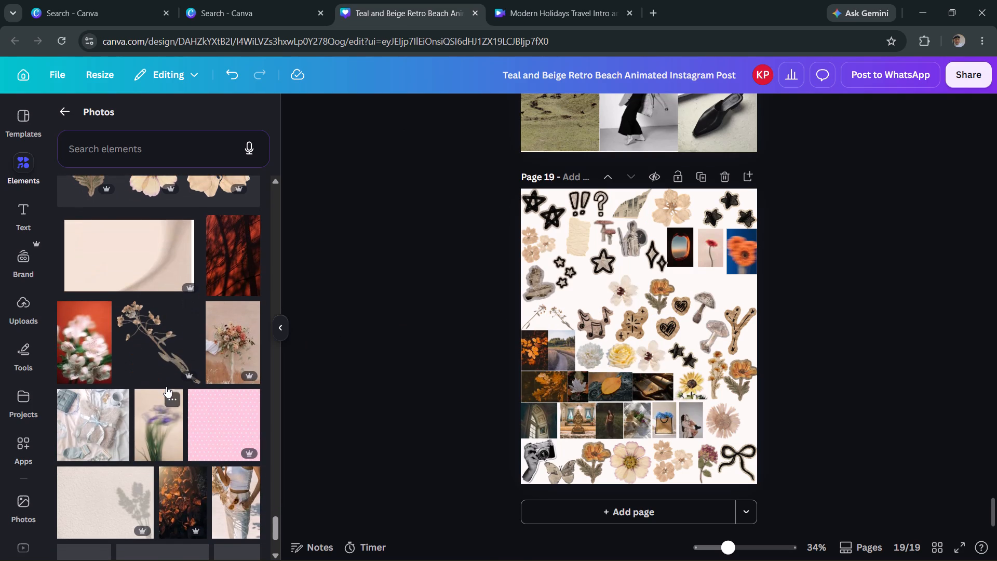
scroll(166, 386, "down", 2)
scroll(119, 344, "down", 1)
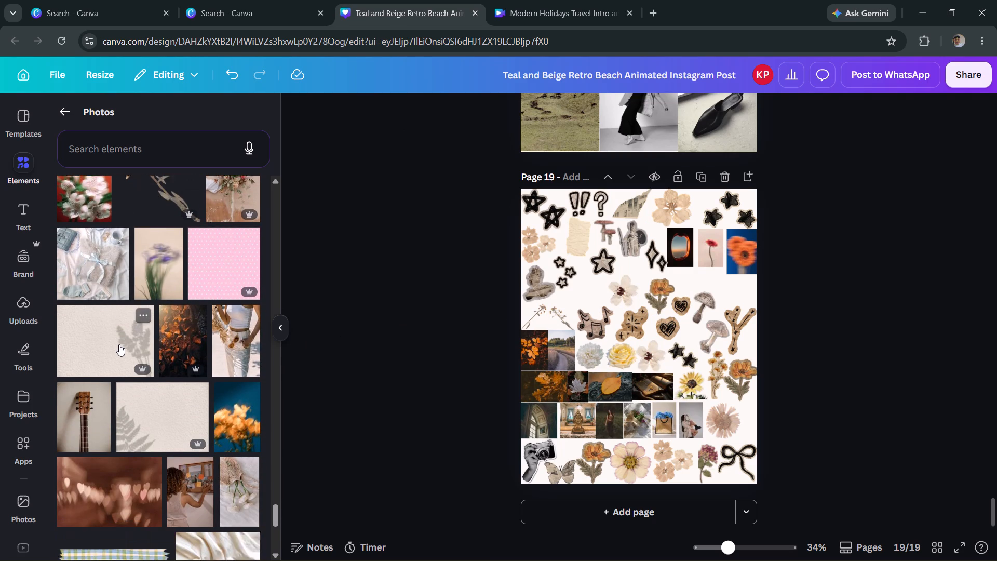
scroll(119, 344, "down", 1)
scroll(178, 381, "down", 1)
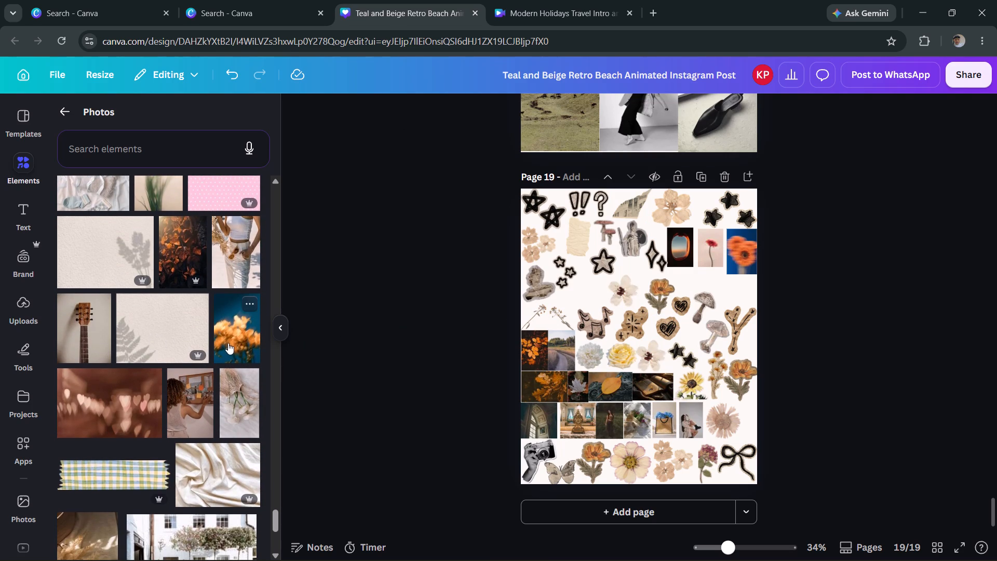
left_click(228, 340)
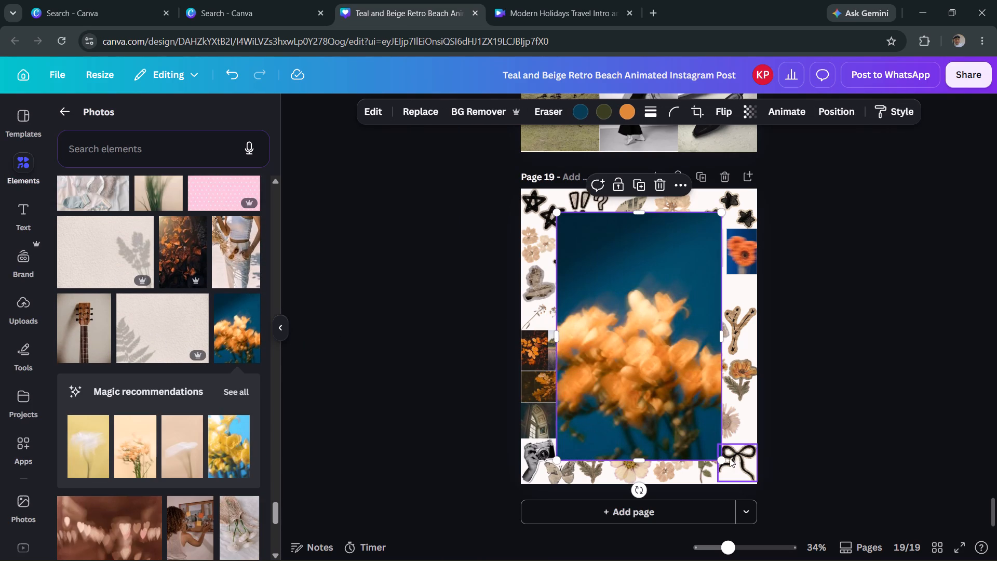
left_click_drag(720, 461, 558, 250)
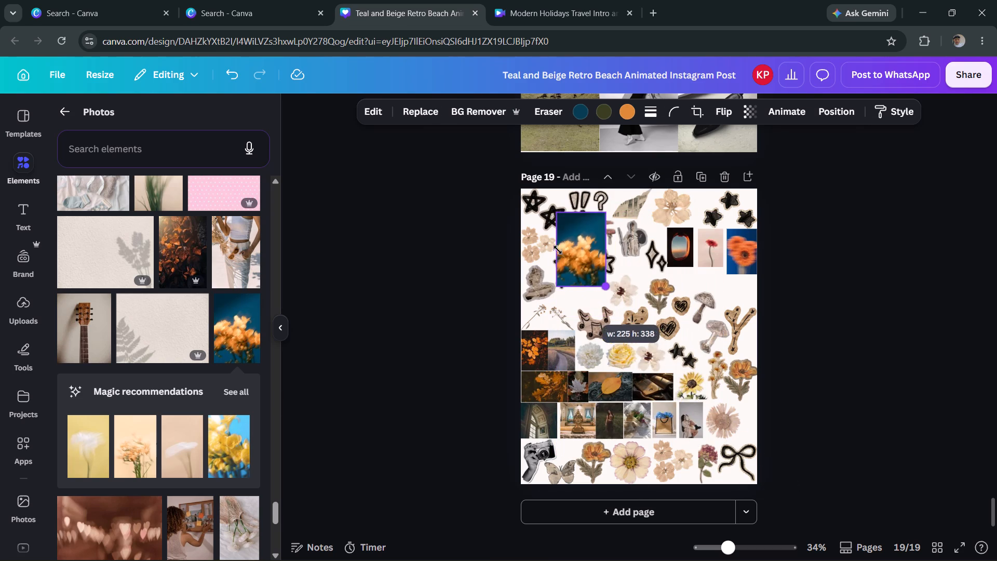
left_click_drag(558, 250, 562, 250)
left_click_drag(568, 229, 594, 296)
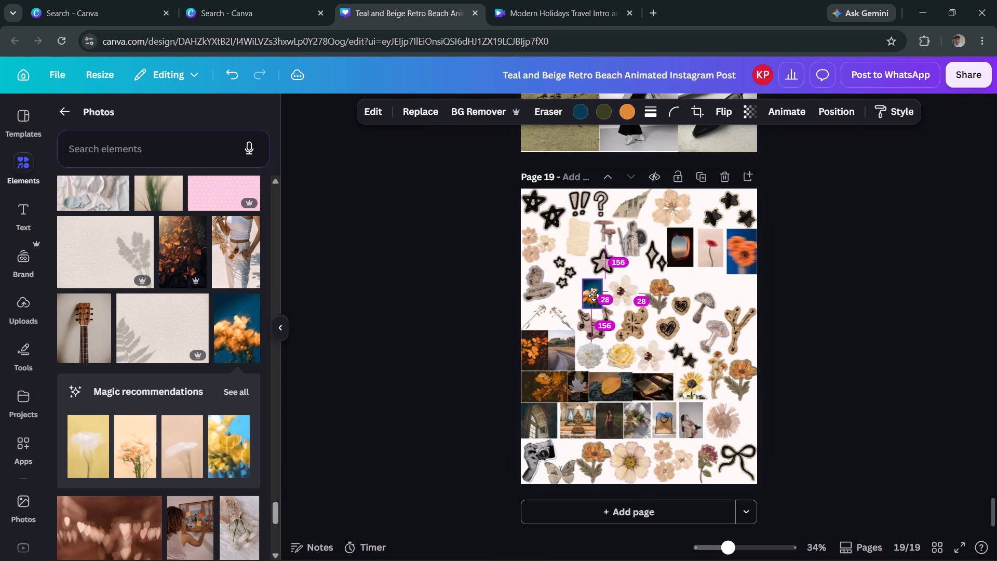
left_click_drag(594, 296, 591, 293)
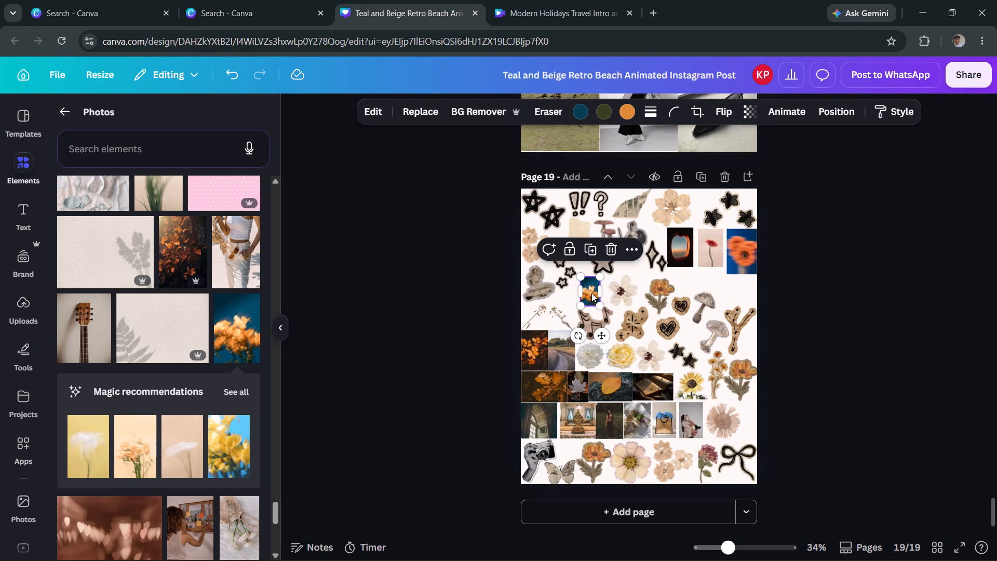
left_click(305, 358)
Add the photo of the curly-haired woman at the pinboard, shrunk to a small thumbnail below the blurred orange flower photo, beside the spotted brown mushroom.
scroll(194, 334, "down", 3)
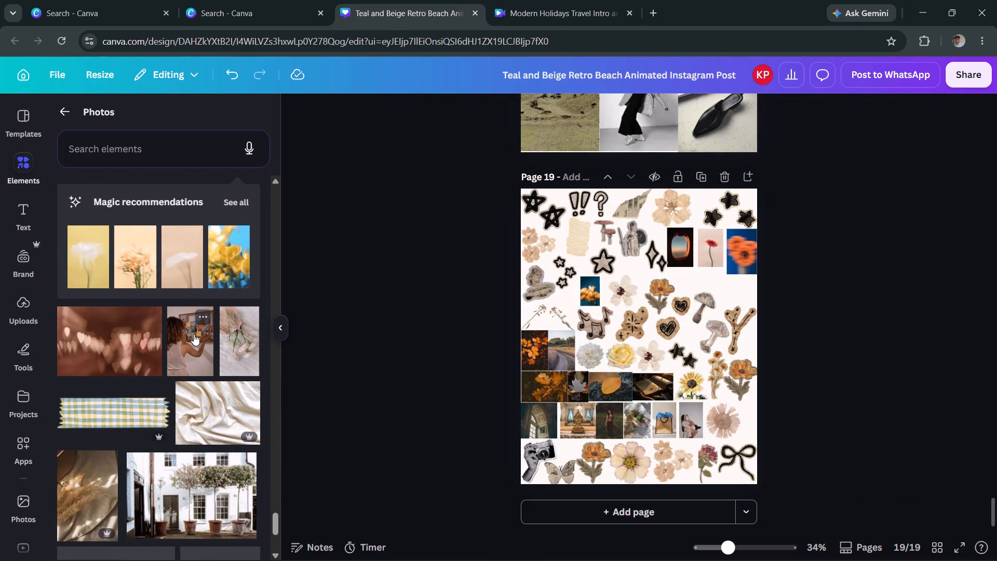
scroll(182, 378, "down", 1)
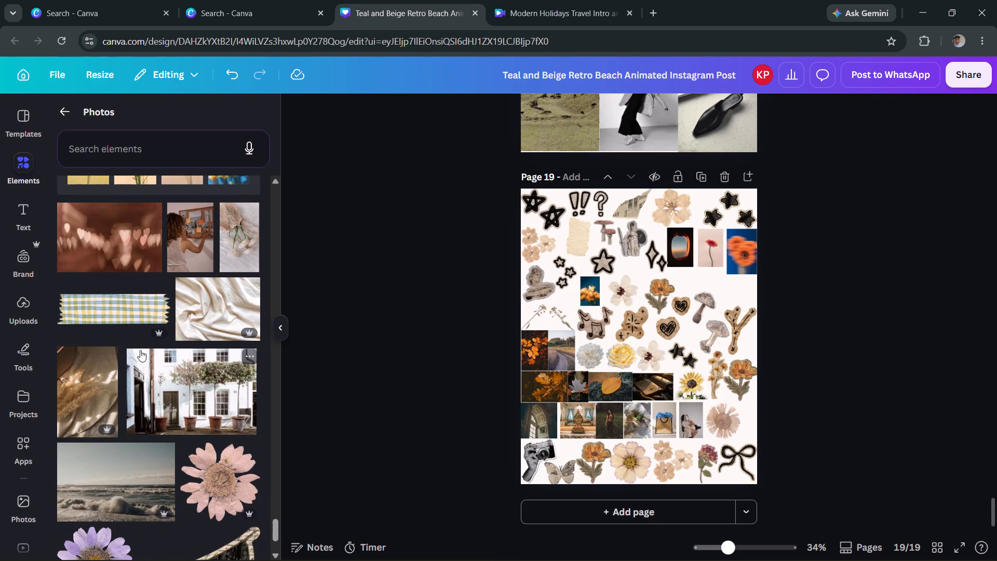
left_click(184, 239)
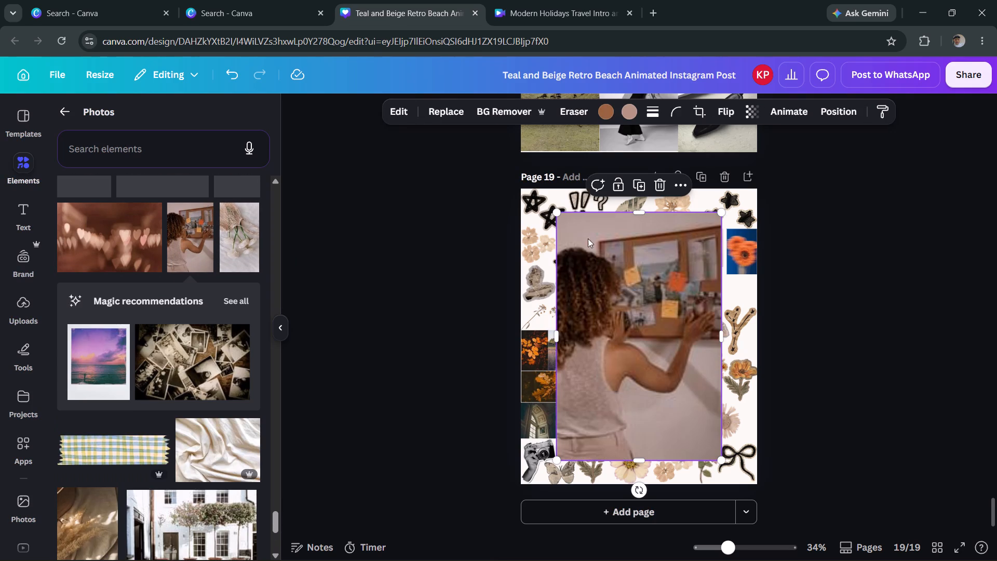
left_click_drag(554, 212, 718, 422)
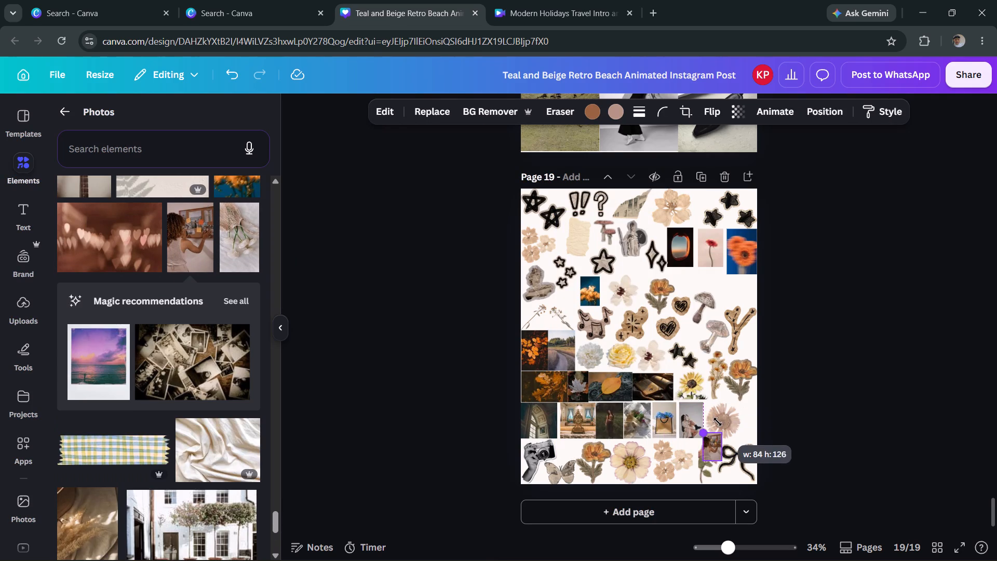
left_click_drag(718, 422, 708, 424)
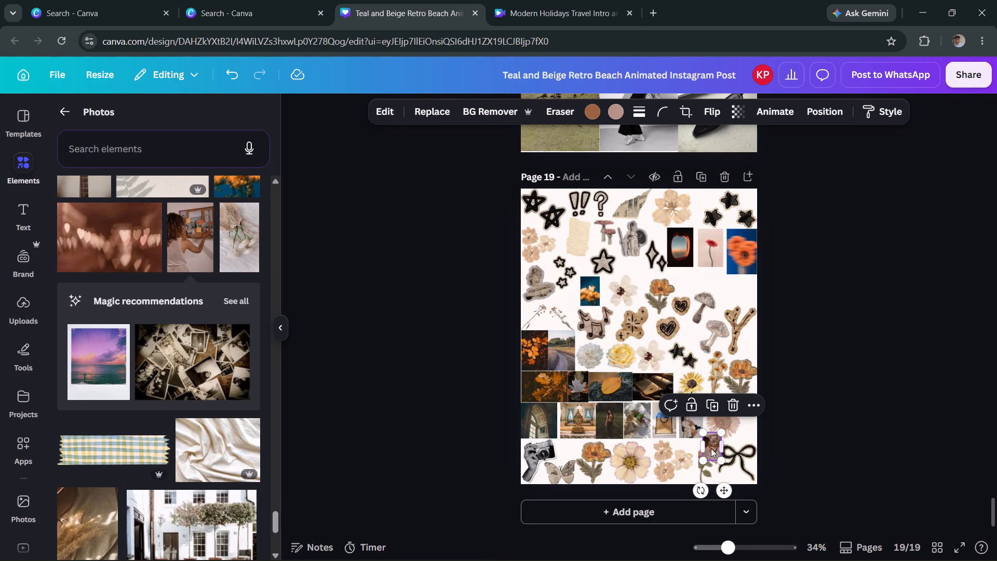
left_click_drag(711, 448, 725, 292)
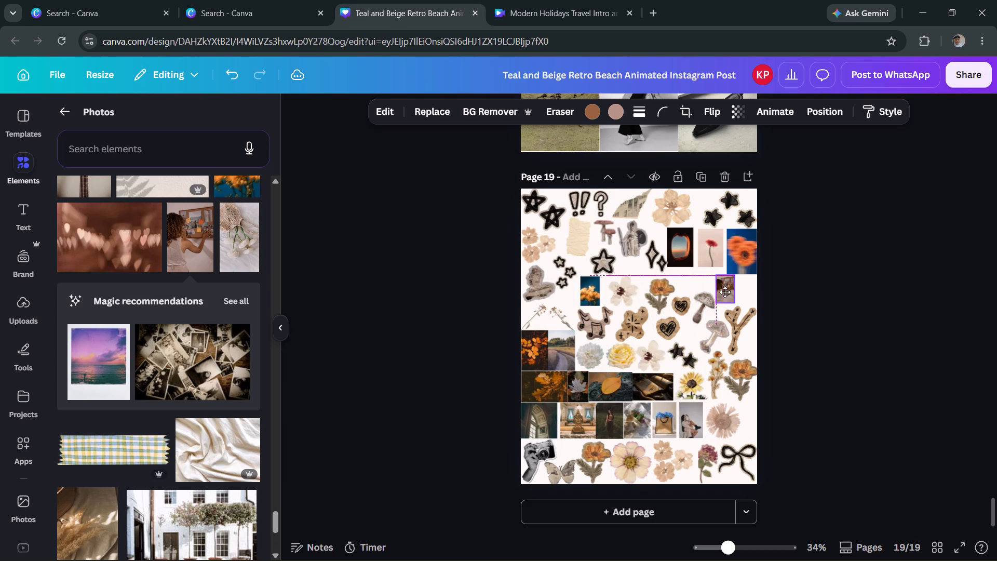
left_click_drag(725, 292, 725, 292)
left_click(824, 279)
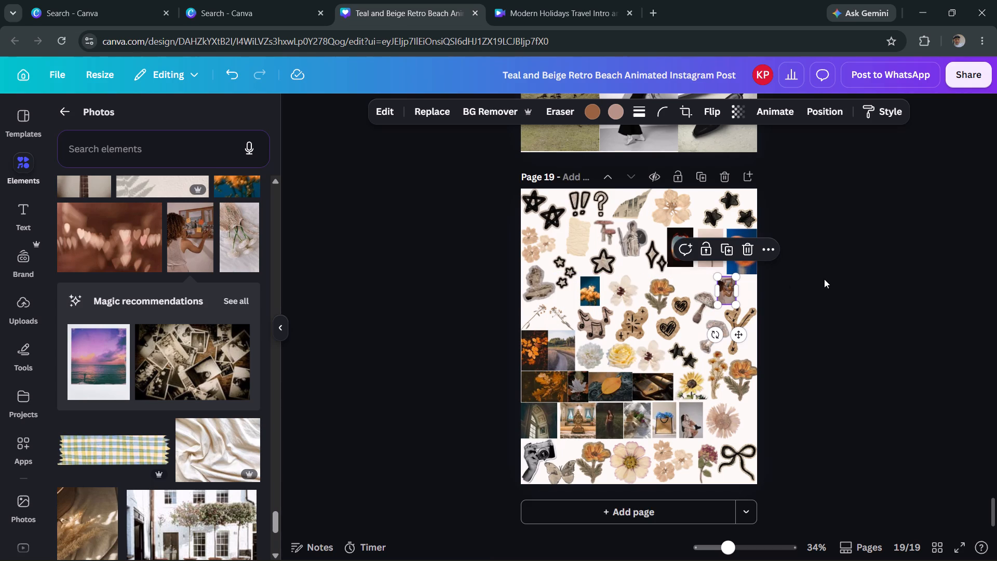
Add the recommended purple ocean sunset polaroid, shrunk to a tiny thumbnail between the orange flower and the wall-pictures photo.
scroll(194, 284, "down", 5)
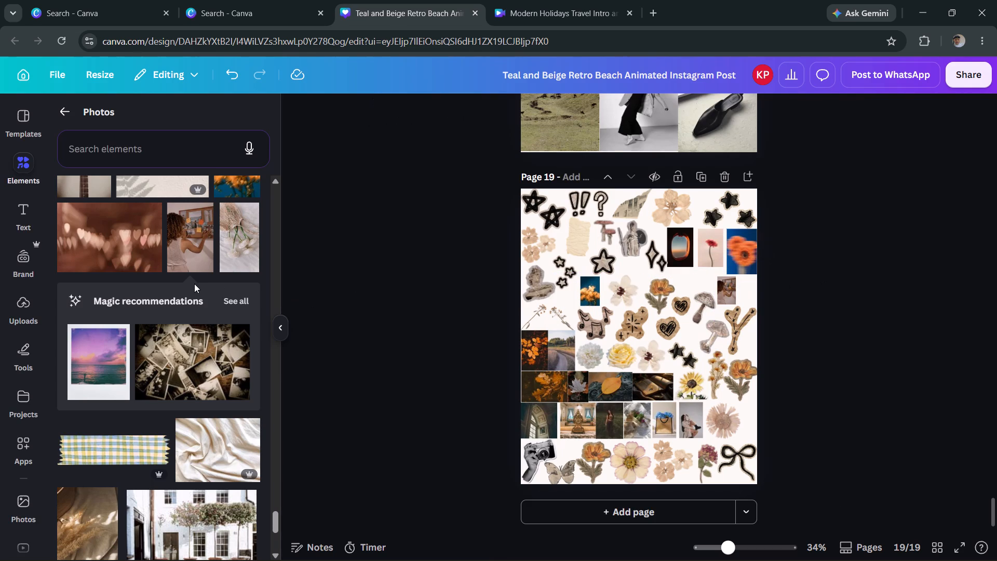
left_click(111, 355)
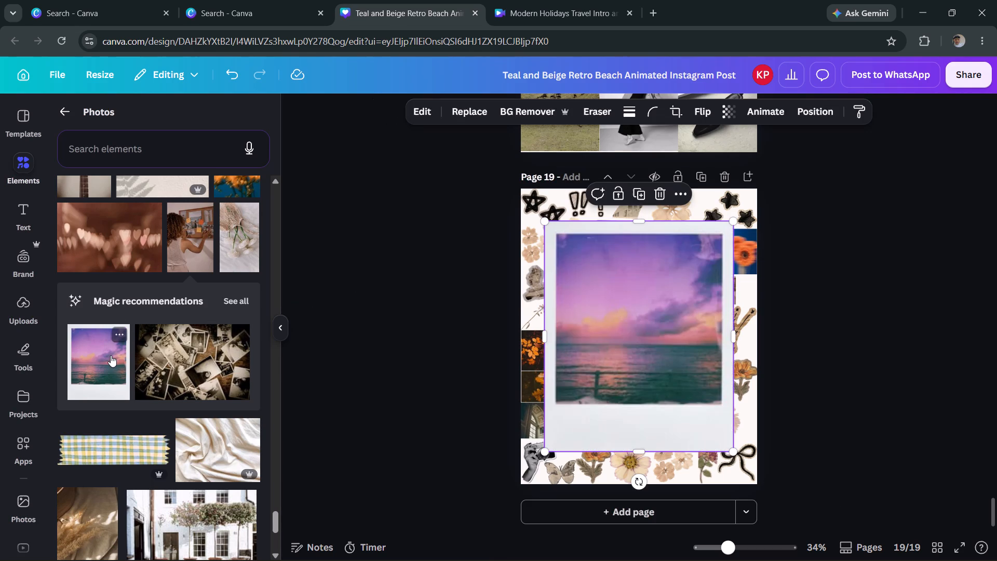
left_click_drag(545, 223, 547, 224)
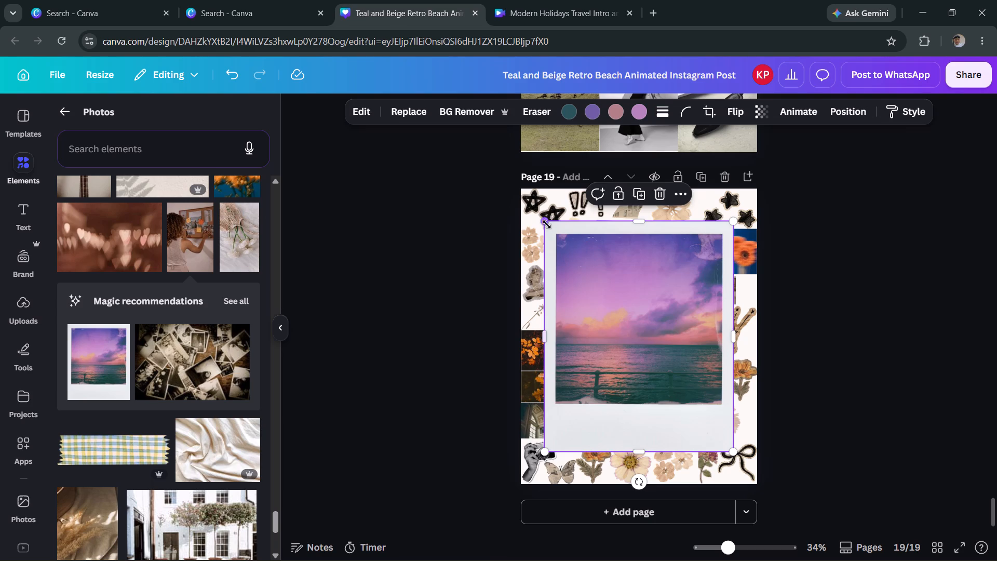
left_click_drag(547, 224, 736, 412)
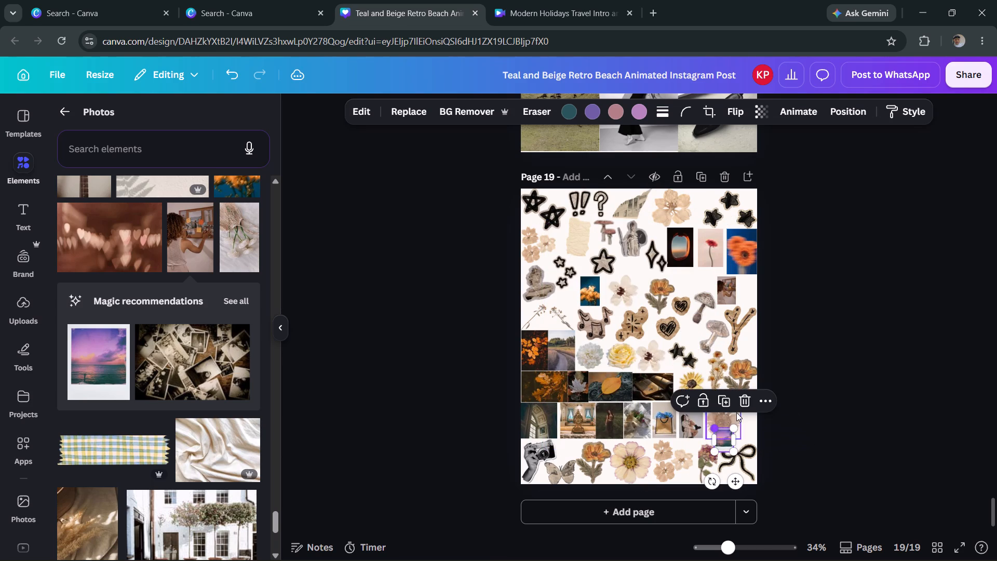
left_click(725, 448)
left_click_drag(722, 436, 691, 278)
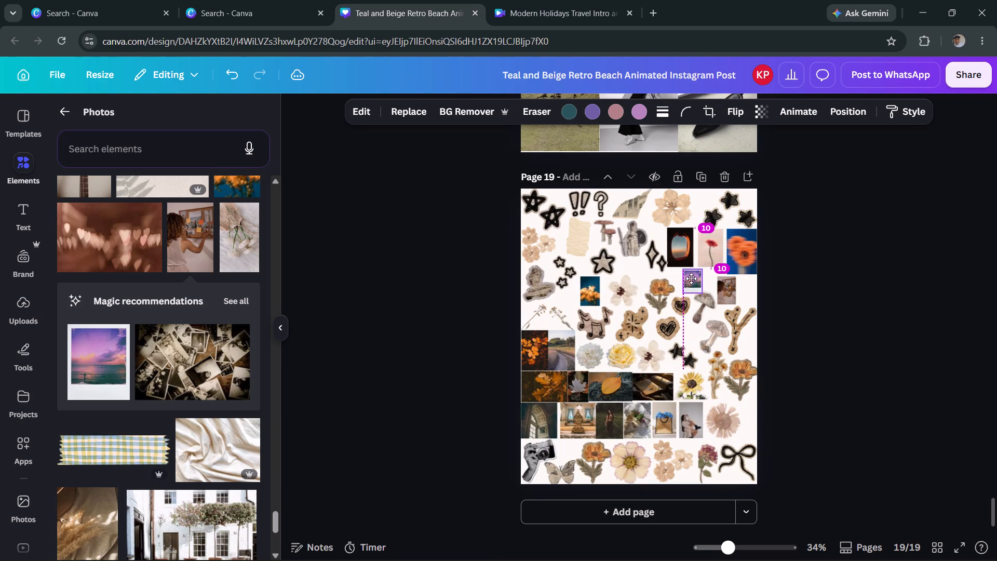
left_click_drag(691, 278, 691, 279)
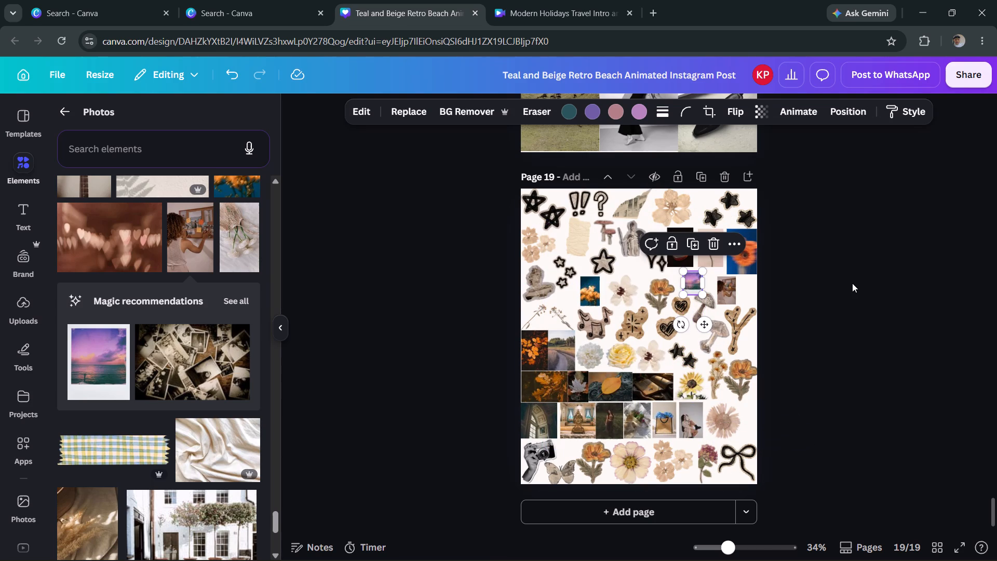
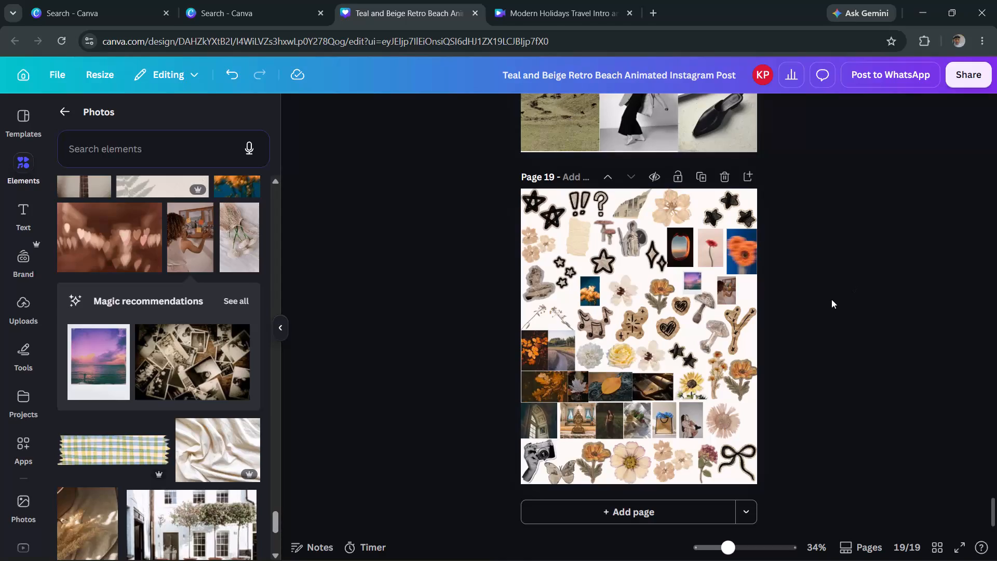
Add a new blank page after page 19.
left_click(645, 514)
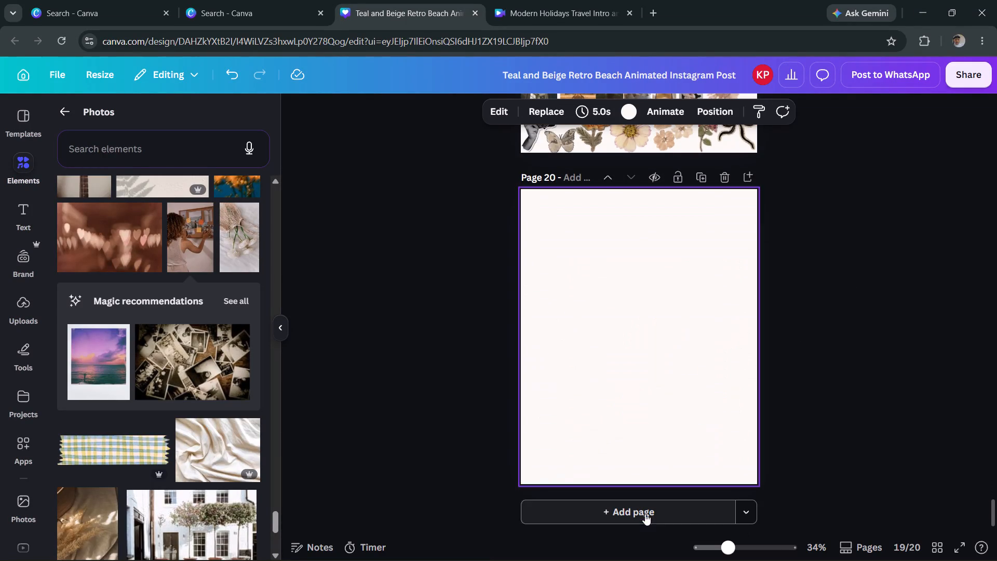
Add the recommended purple ocean sunset polaroid to page 20, shrunk to a thumbnail in the page's top-left corner.
left_click(105, 366)
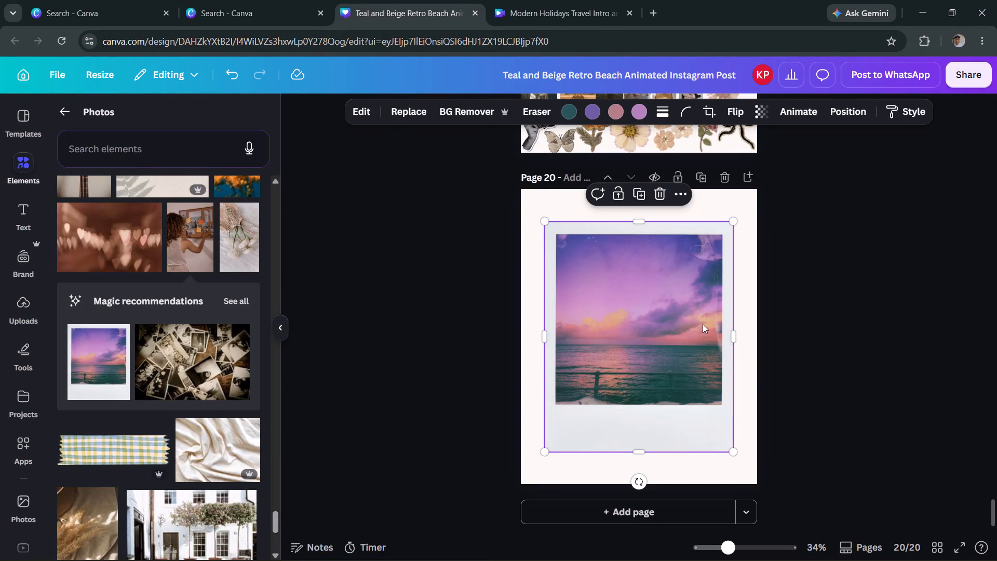
left_click_drag(733, 453, 635, 359)
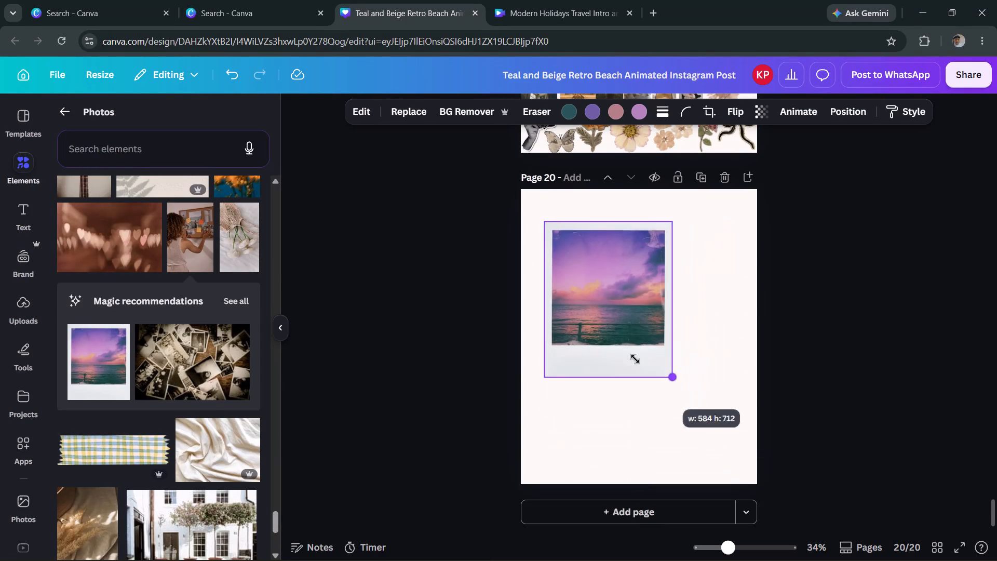
left_click_drag(635, 359, 561, 271)
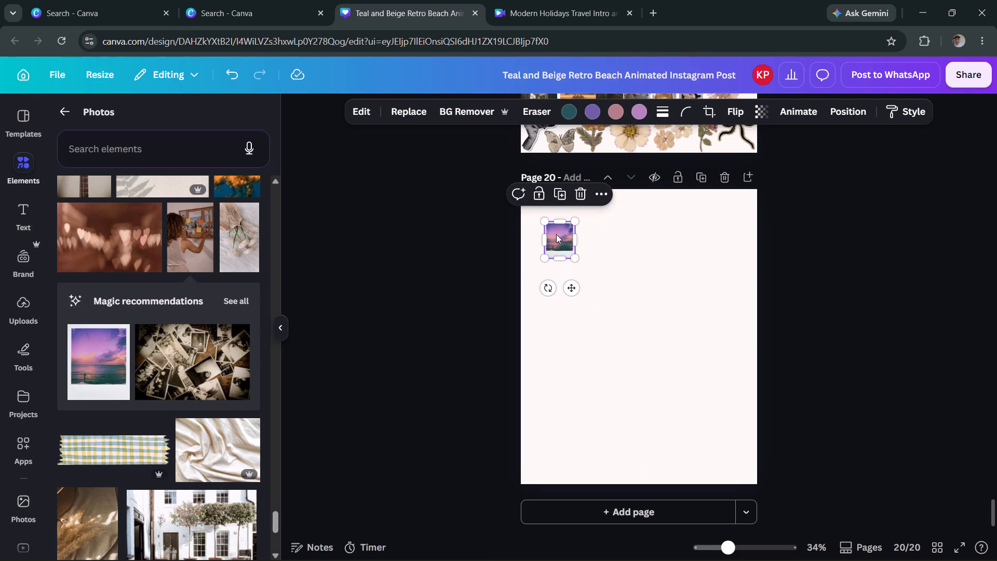
left_click_drag(556, 234, 534, 203)
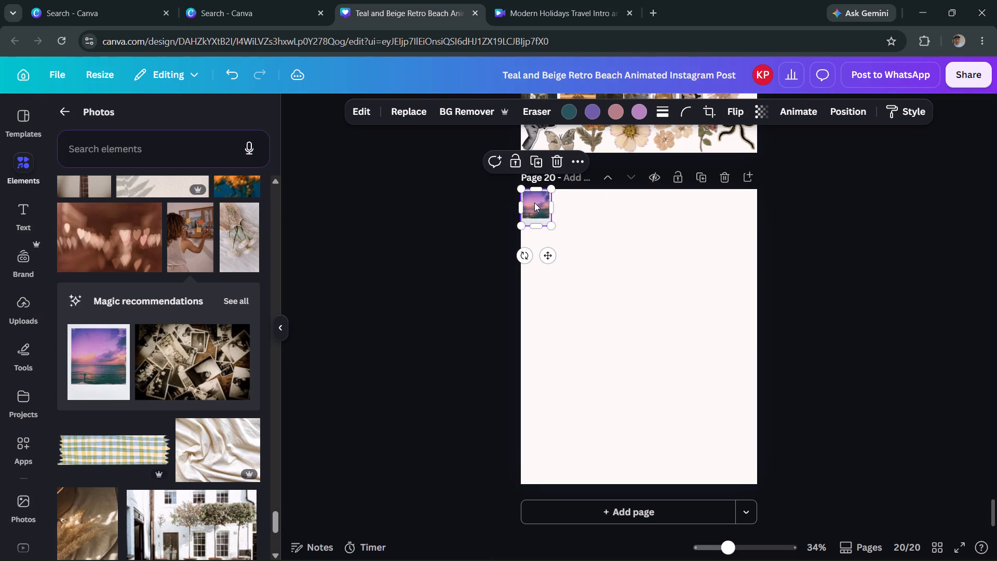
left_click(363, 272)
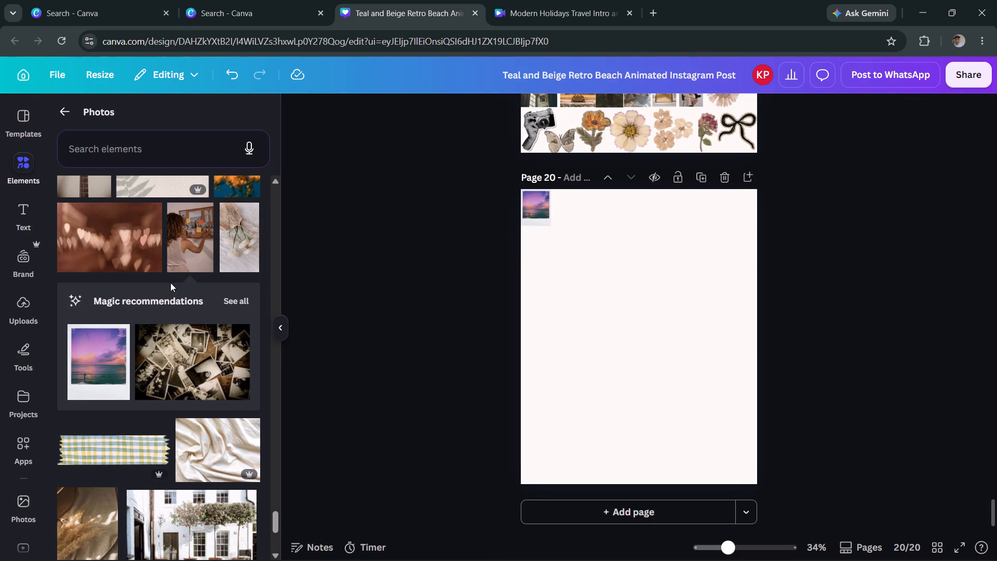
Add the pink pressed daisy to page 20 and shrink it to thumbnail size.
scroll(170, 283, "down", 5)
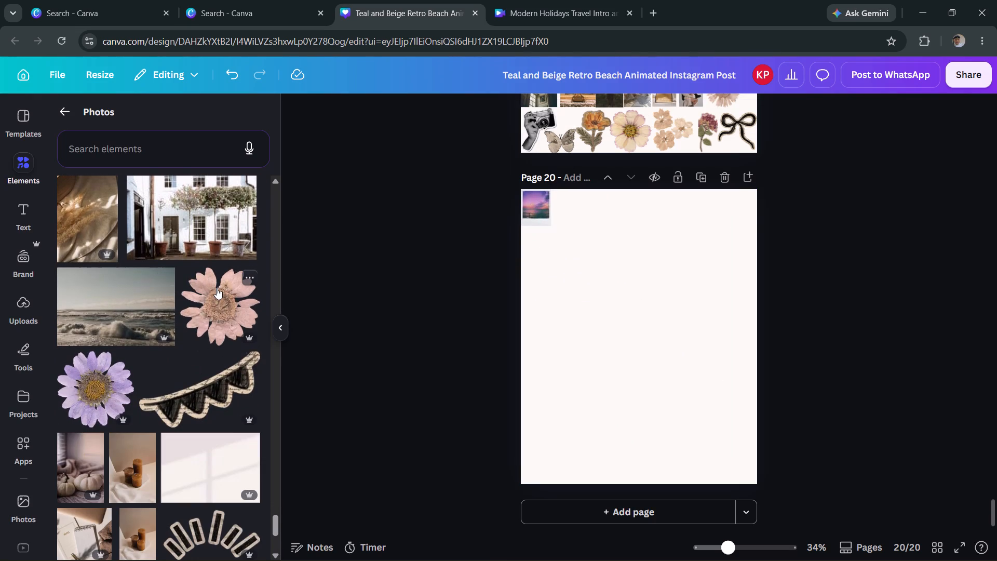
left_click(216, 287)
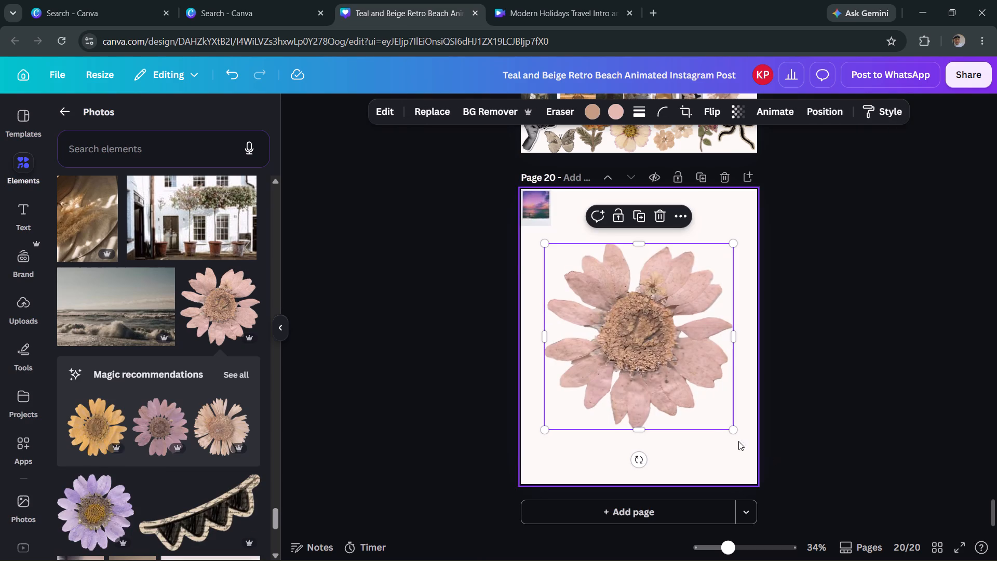
left_click_drag(732, 430, 557, 292)
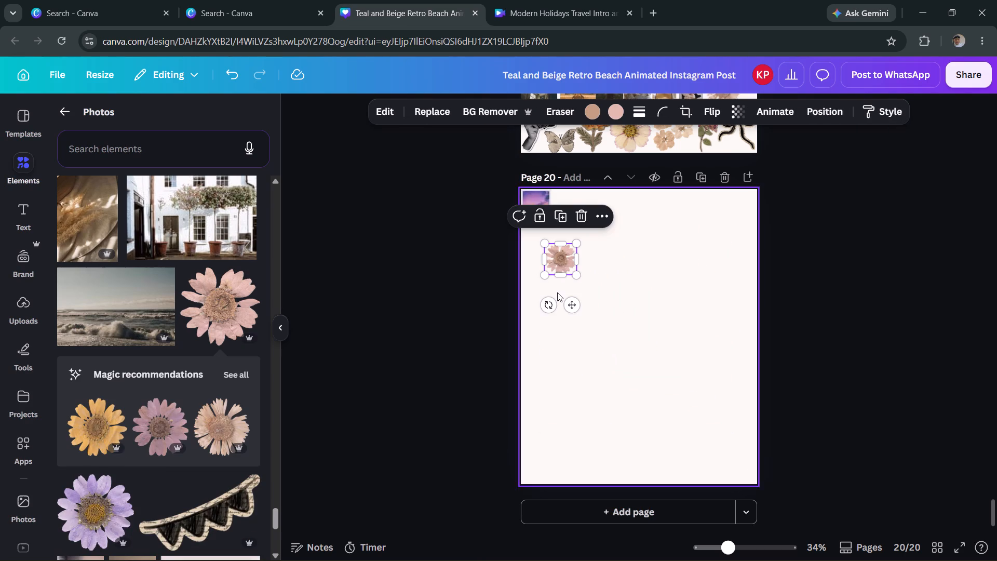
Place the pink daisy directly beside the ocean sunset polaroid along page 20's top edge, trimming its size slightly.
left_click_drag(557, 262, 565, 209)
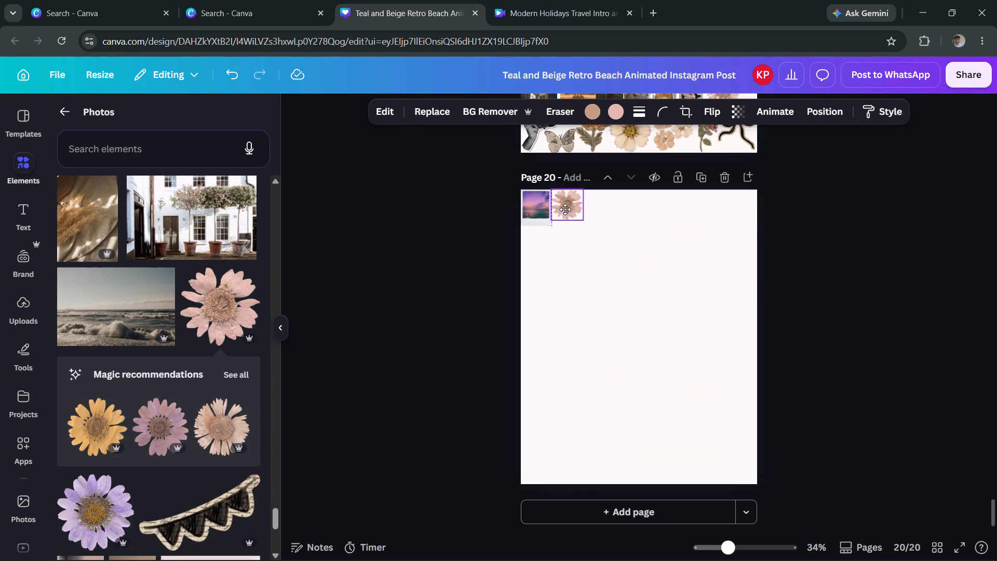
left_click_drag(565, 209, 563, 210)
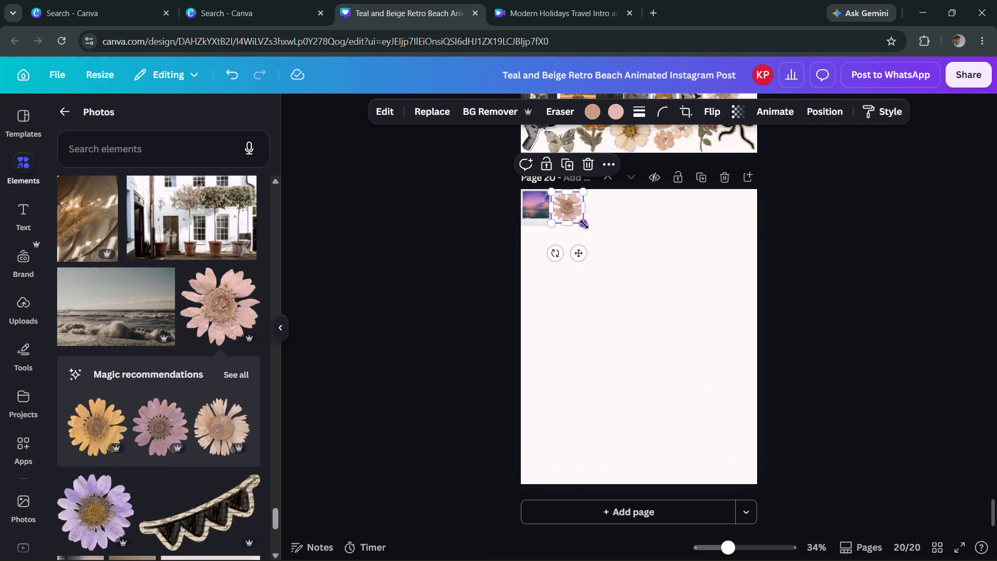
left_click(584, 224)
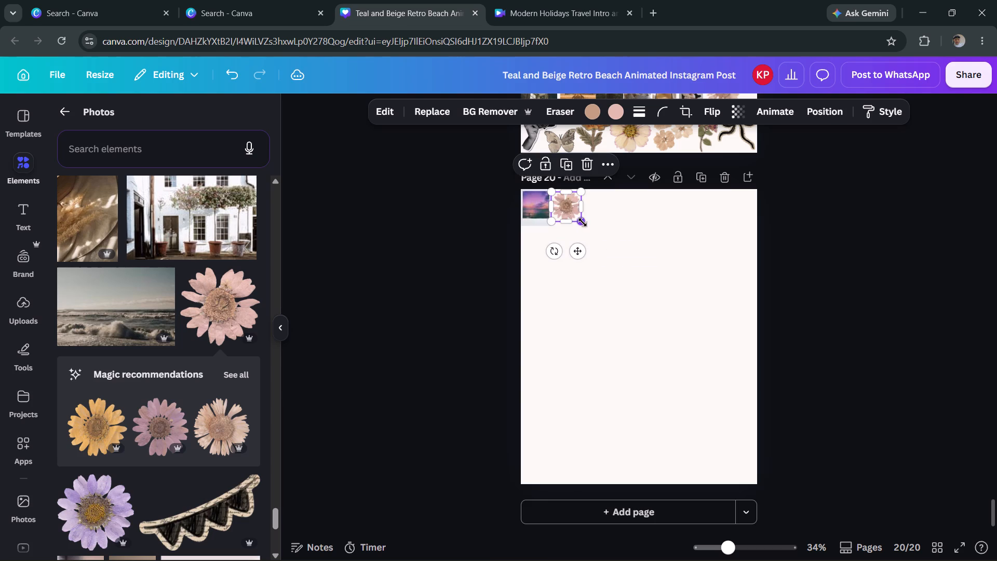
left_click(544, 303)
Add the purple pressed daisy to page 20, shrunk to a thumbnail beside the pink daisy in the top row.
scroll(171, 410, "down", 3)
left_click(90, 303)
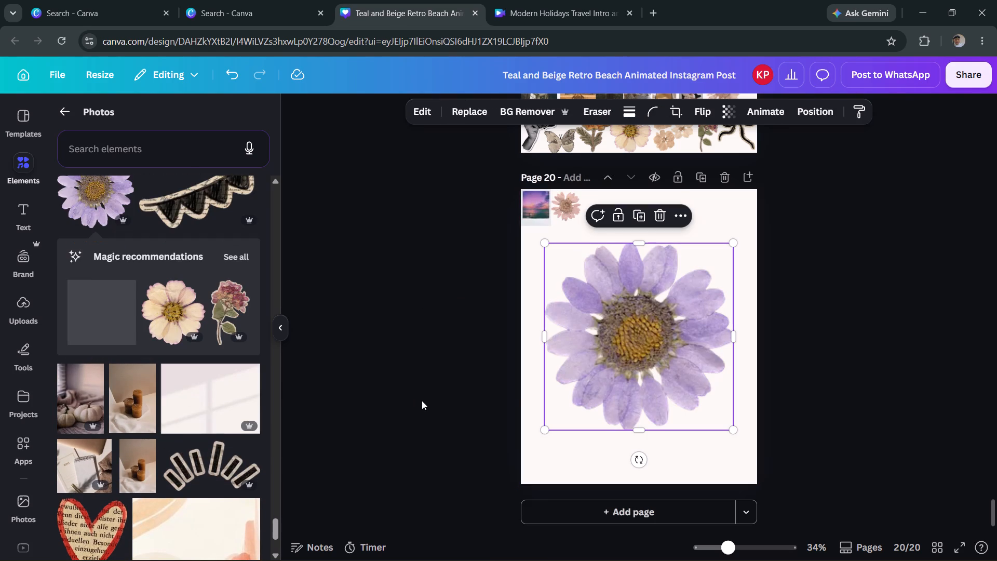
left_click_drag(547, 431, 626, 342)
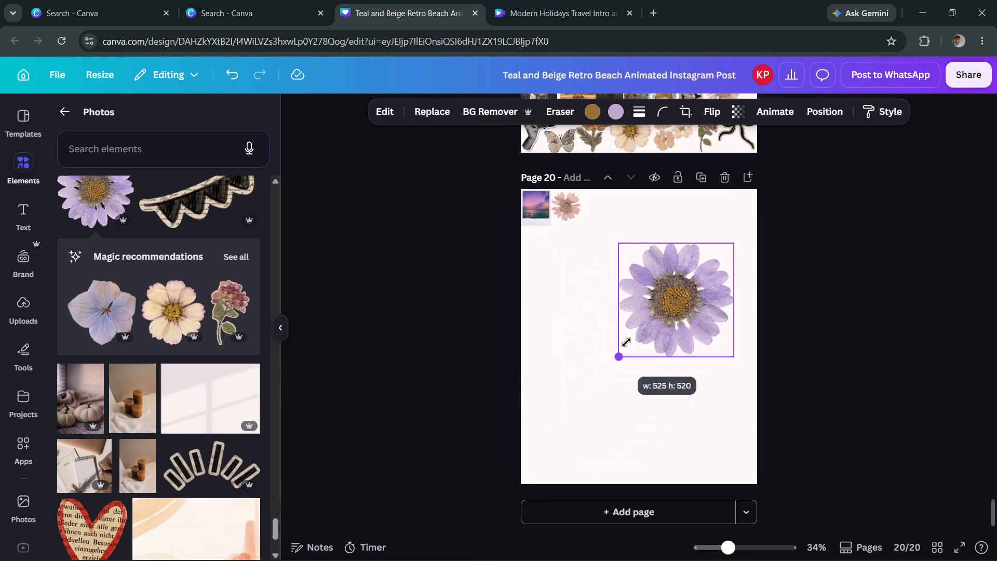
left_click_drag(626, 342, 701, 270)
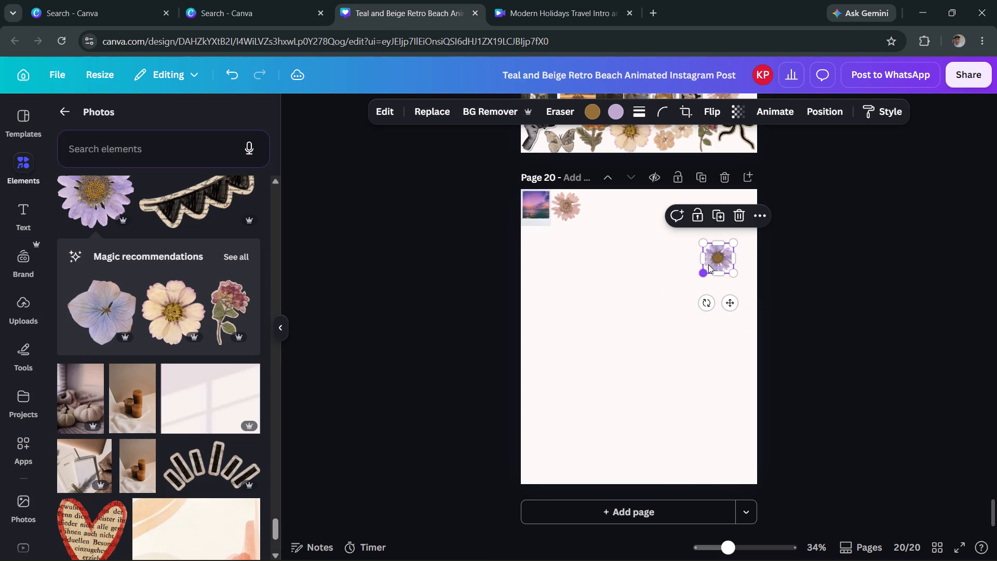
left_click_drag(720, 257, 598, 206)
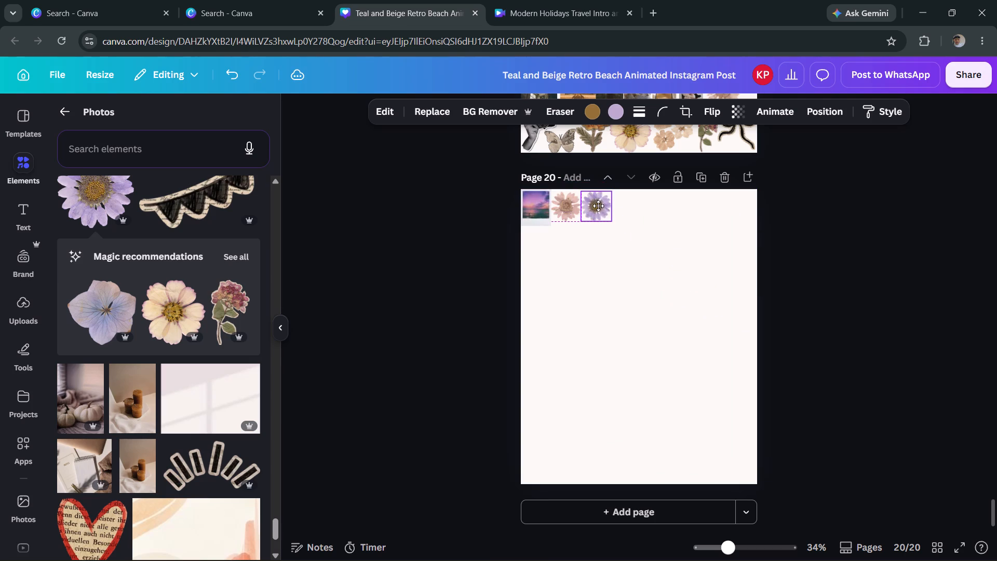
left_click_drag(598, 206, 599, 206)
left_click(549, 295)
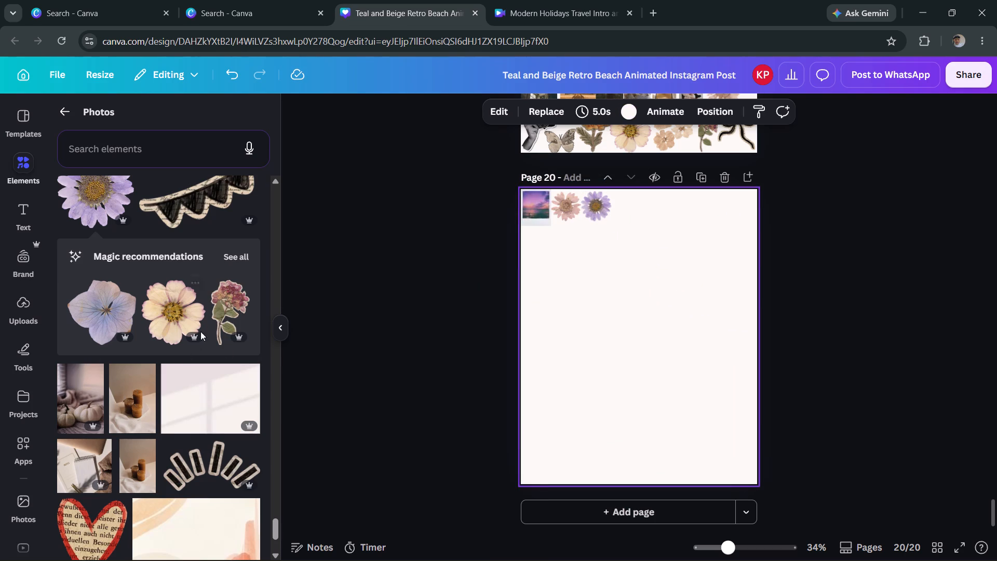
Add the recommended pink hydrangea stem to page 20, shrunk to a thumbnail beside the purple daisy in the top row.
left_click(217, 305)
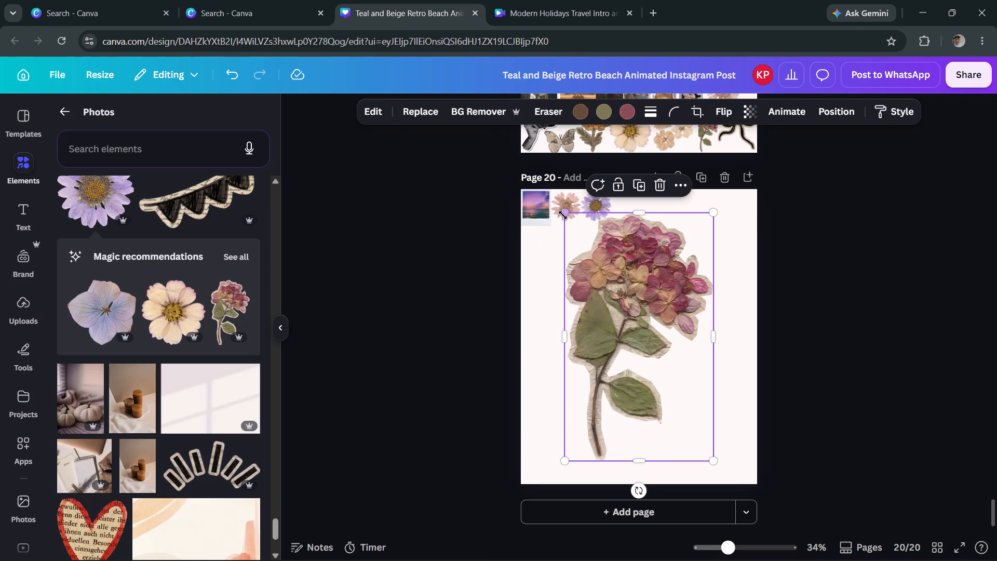
left_click_drag(563, 212, 686, 294)
scroll(636, 292, "right", 1)
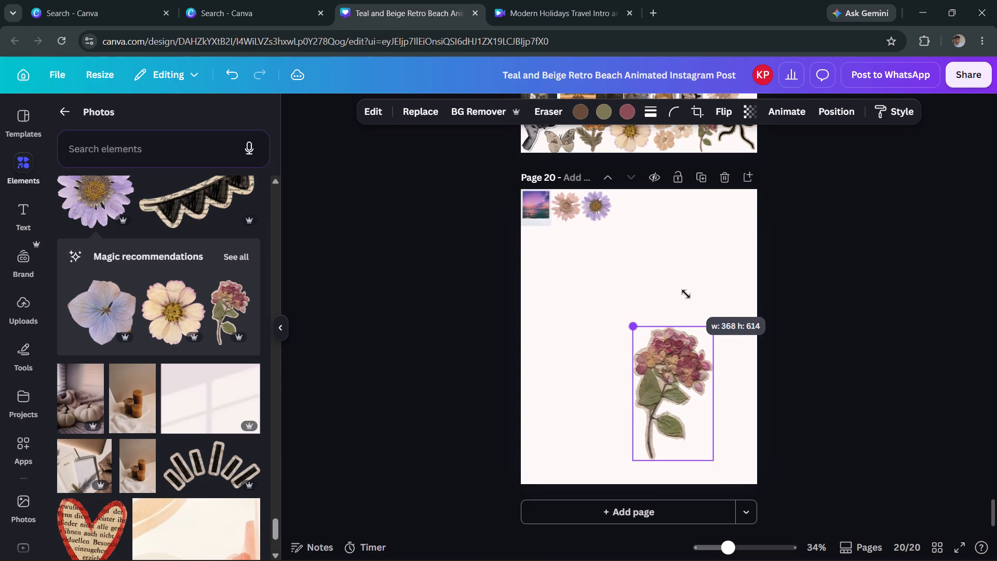
left_click_drag(686, 294, 927, 263)
scroll(811, 265, "right", 1)
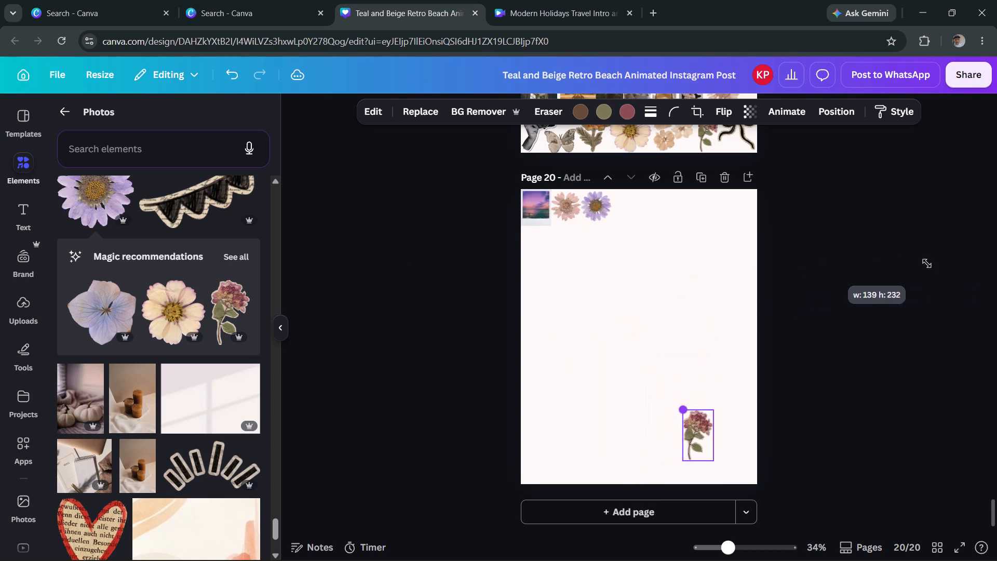
scroll(927, 263, "right", 1)
left_click_drag(927, 263, 909, 294)
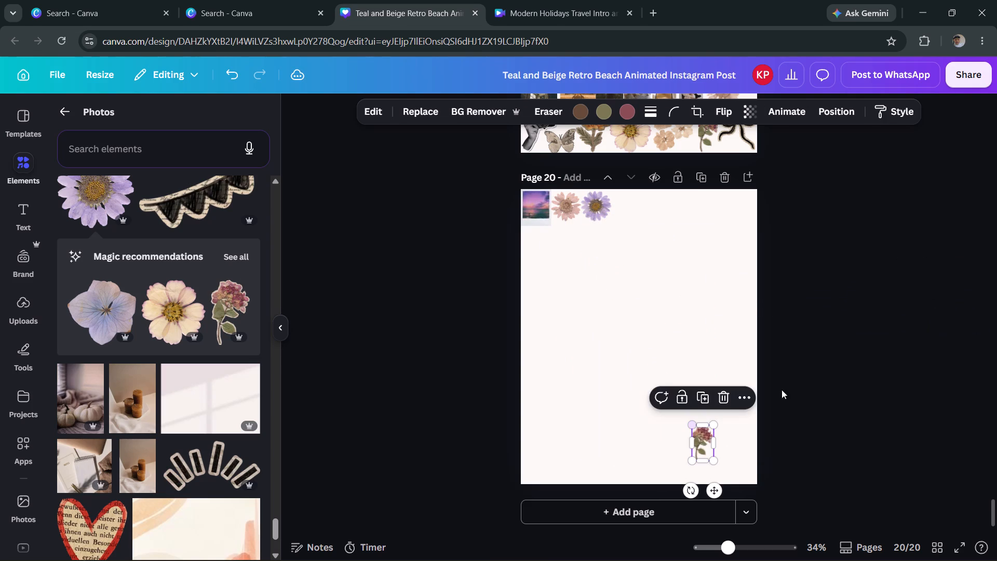
left_click_drag(704, 444, 611, 214)
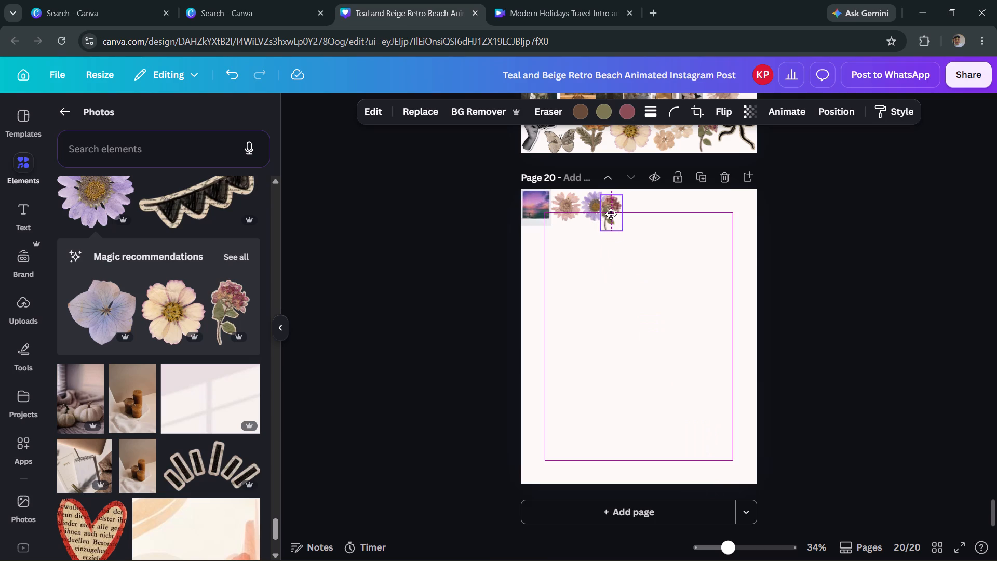
Position the small red pressed flower stem directly right of the purple daisy in the top row.
left_click_drag(611, 214, 621, 210)
left_click(541, 309)
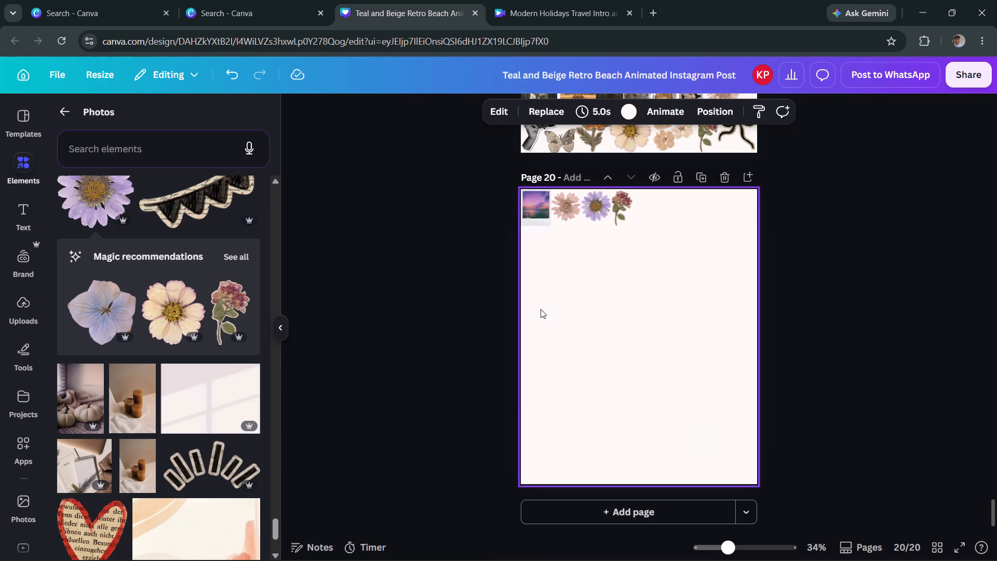
Add the recommended blue-lilac pressed flower, shrunk to a thumbnail and placed directly right of the red flower stem.
left_click(107, 306)
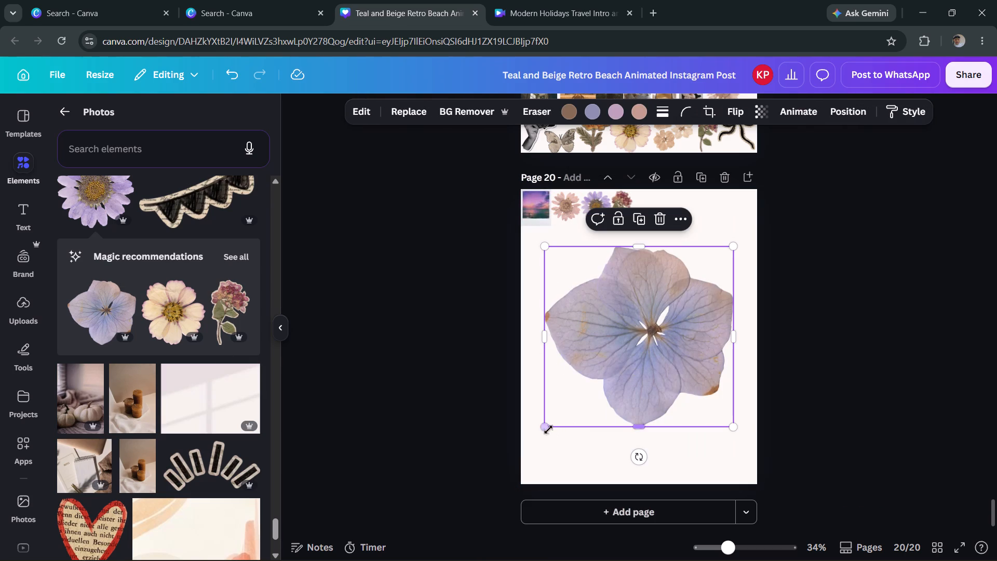
left_click_drag(545, 429, 703, 275)
left_click_drag(721, 253, 655, 198)
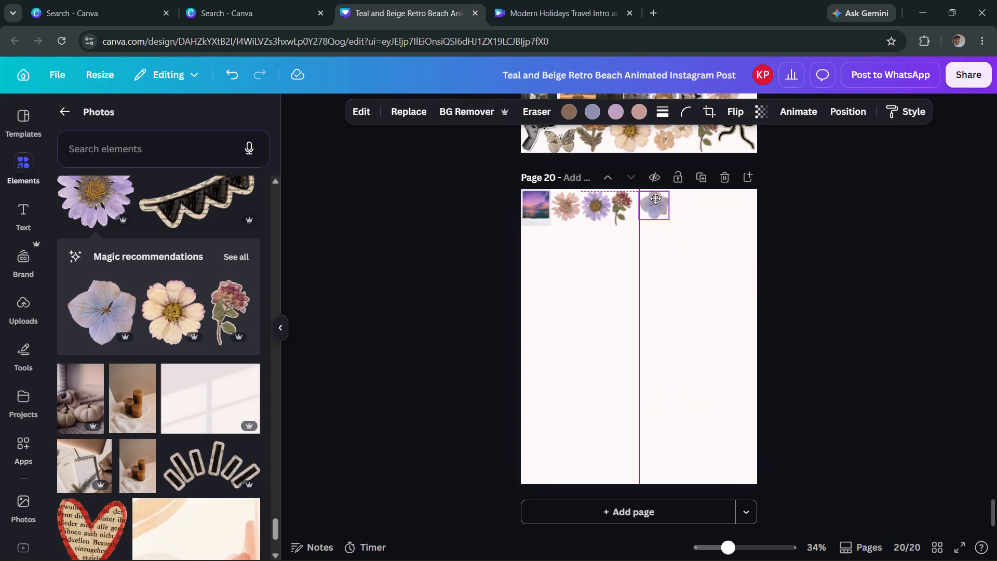
left_click_drag(655, 198, 652, 199)
left_click(578, 262)
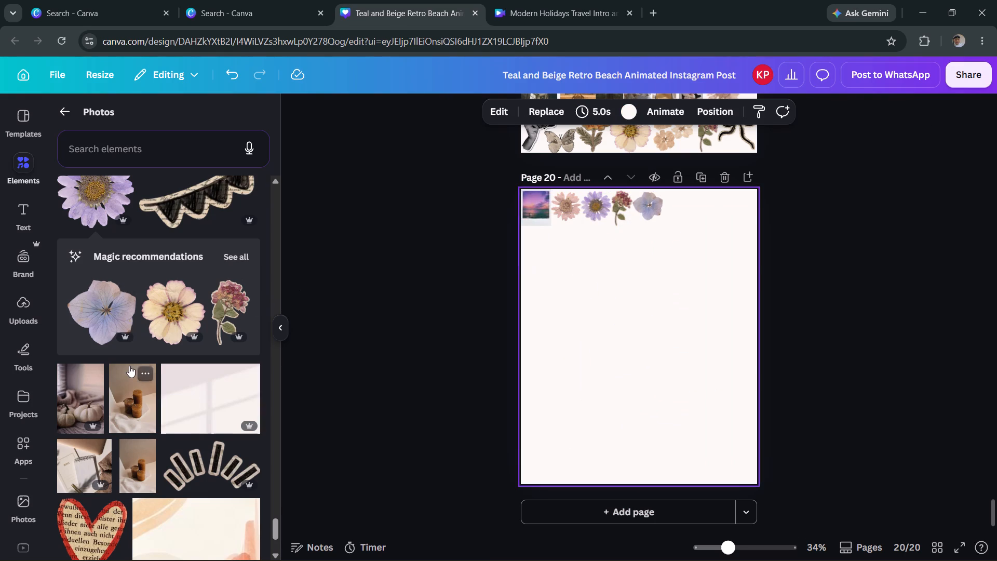
Add the red-outlined book-text heart, shrunk to row height and nudged close beside the blue-lilac flower.
scroll(129, 366, "down", 3)
left_click(96, 354)
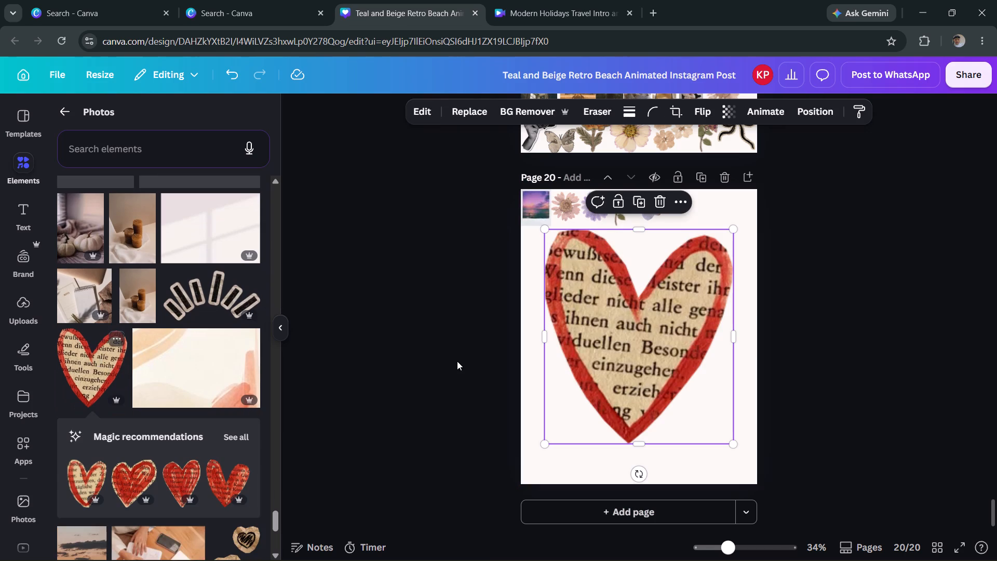
left_click_drag(734, 443, 678, 416)
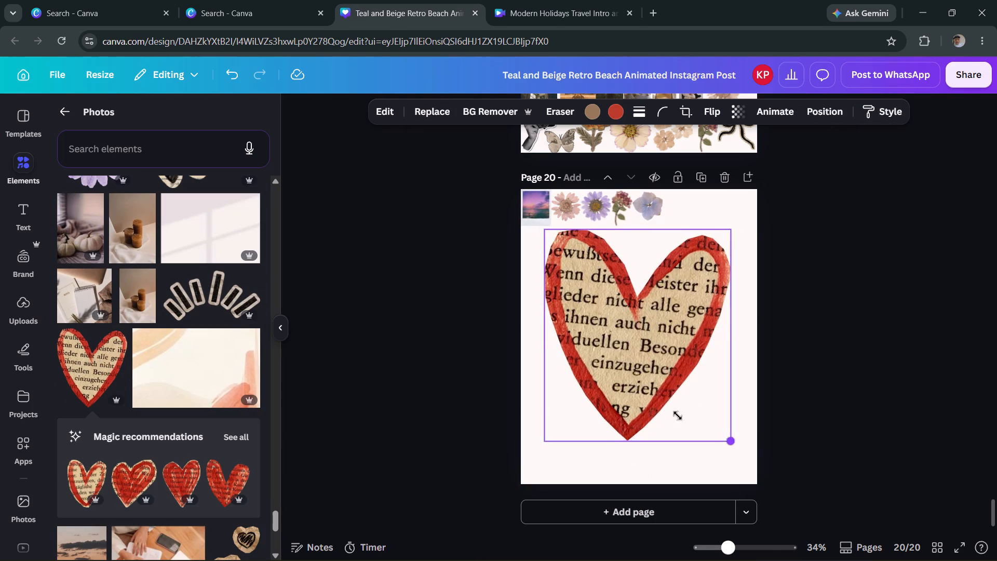
left_click_drag(678, 416, 553, 280)
left_click_drag(559, 254, 681, 216)
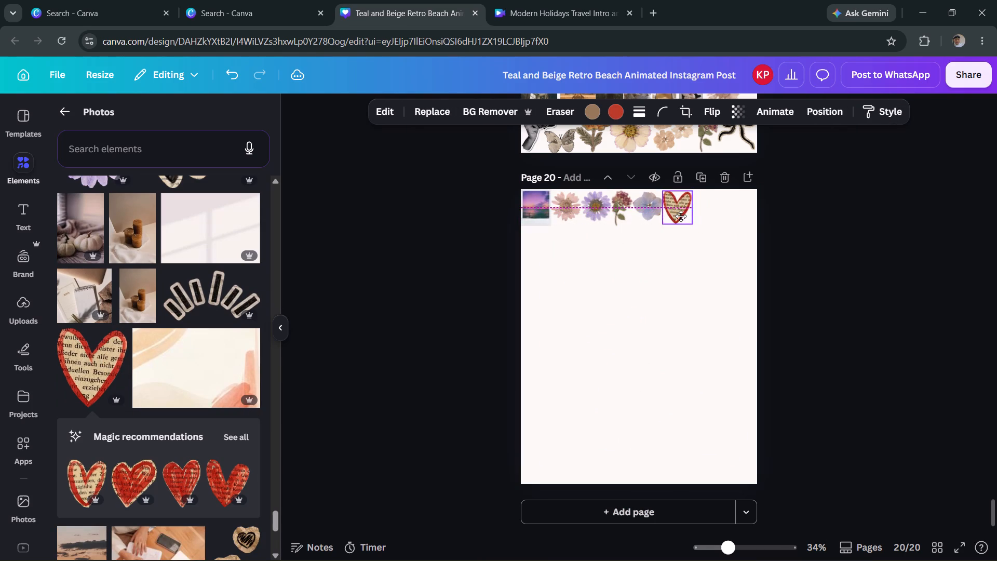
left_click_drag(681, 216, 682, 216)
key("Left")
key("Left")
key("Left")
key("Left")
key("Left")
key("Left")
key("Left")
key("Left")
key("Left")
key("Left")
key("Left")
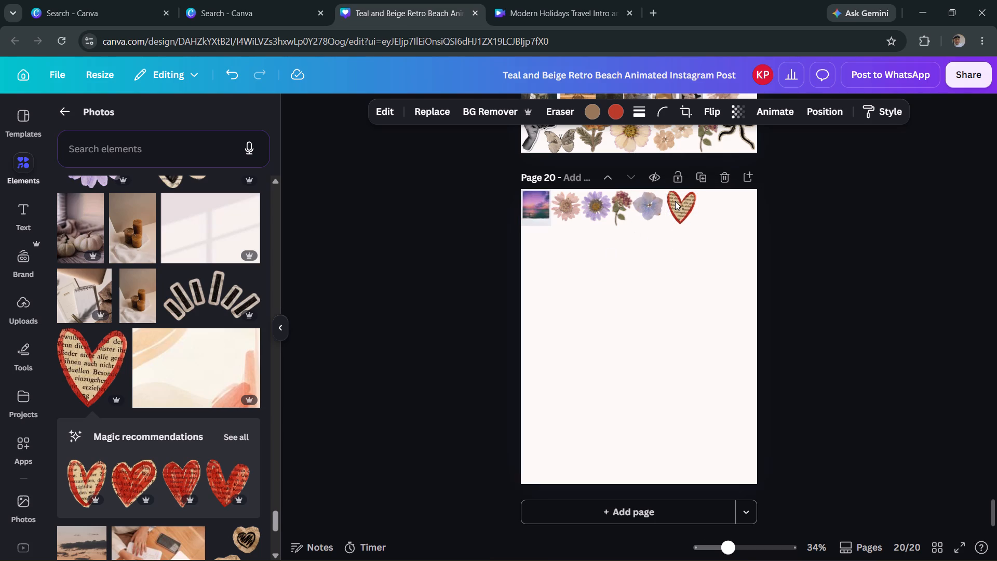
key("Left")
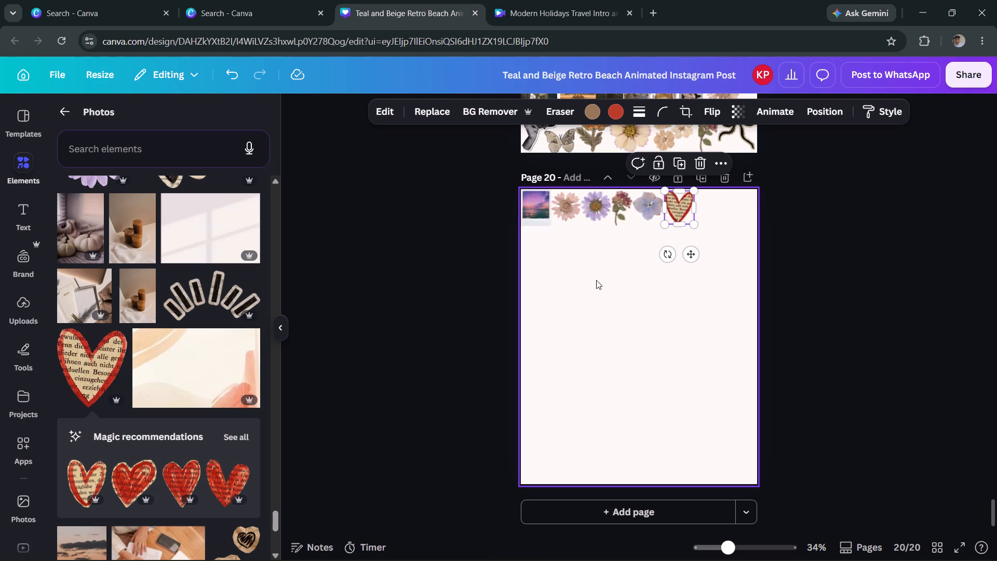
left_click(596, 280)
Add the recommended wide red scribbled heart, shrunk and placed directly right of the red-outlined heart.
scroll(163, 360, "down", 2)
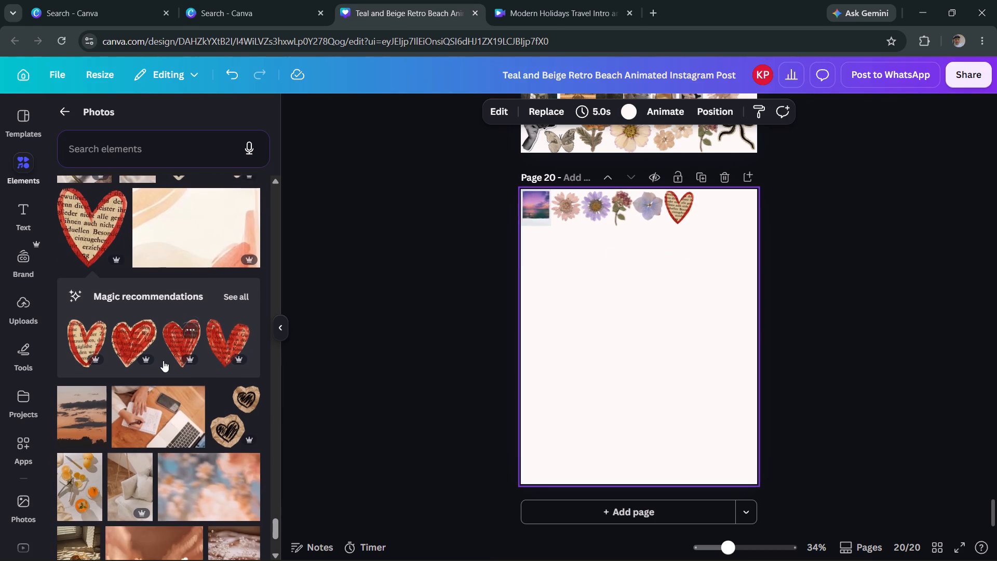
left_click(132, 339)
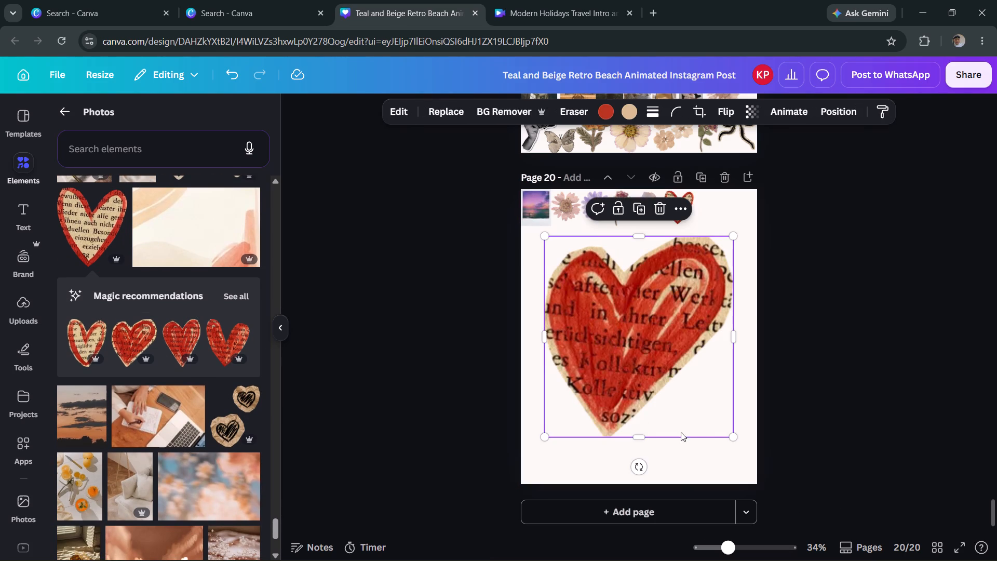
left_click_drag(731, 434, 581, 296)
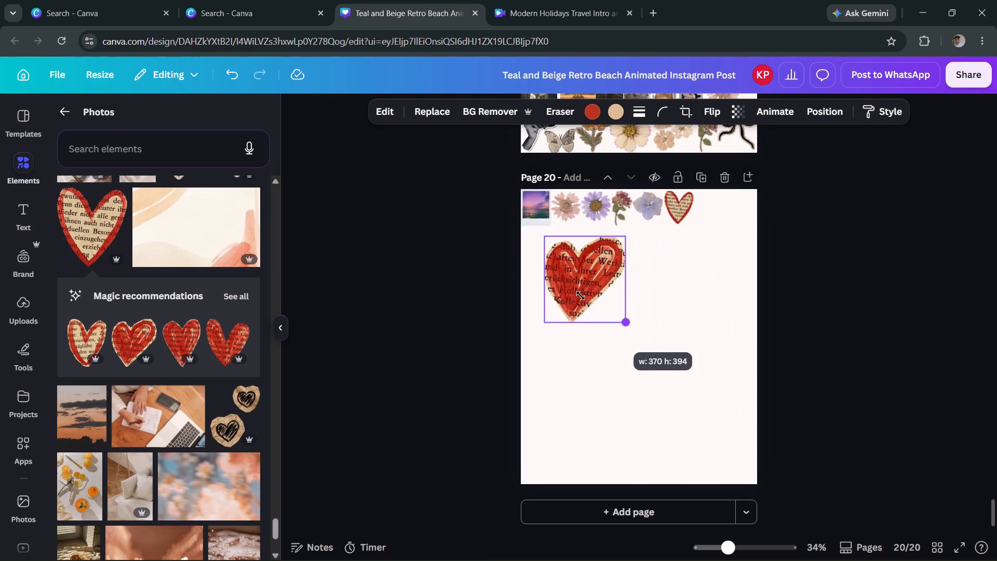
left_click_drag(581, 296, 560, 269)
left_click_drag(555, 251, 701, 221)
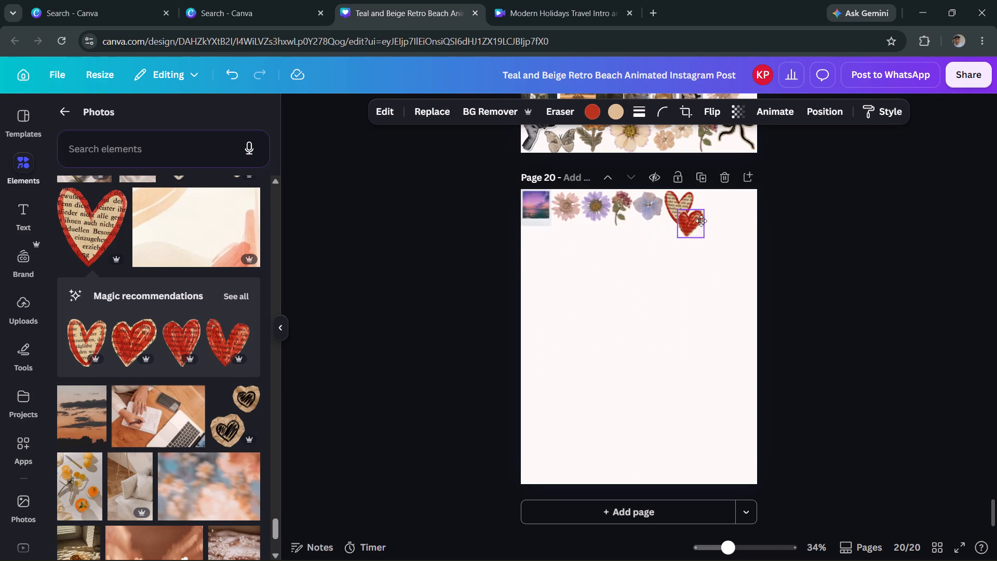
left_click_drag(701, 221, 707, 206)
left_click(634, 279)
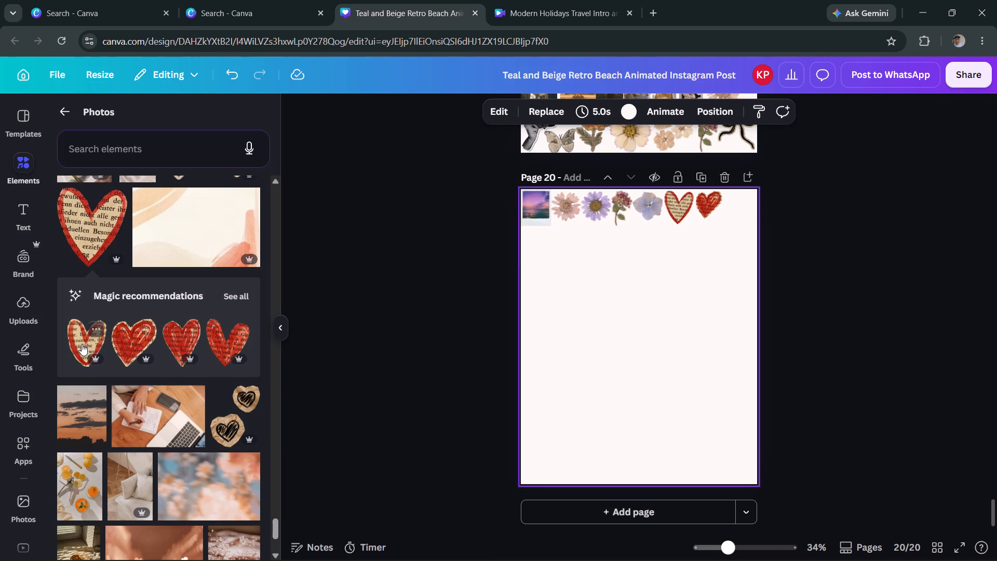
Add the recommended narrow red text heart, shrunk to row height at the end of the top row.
left_click(178, 342)
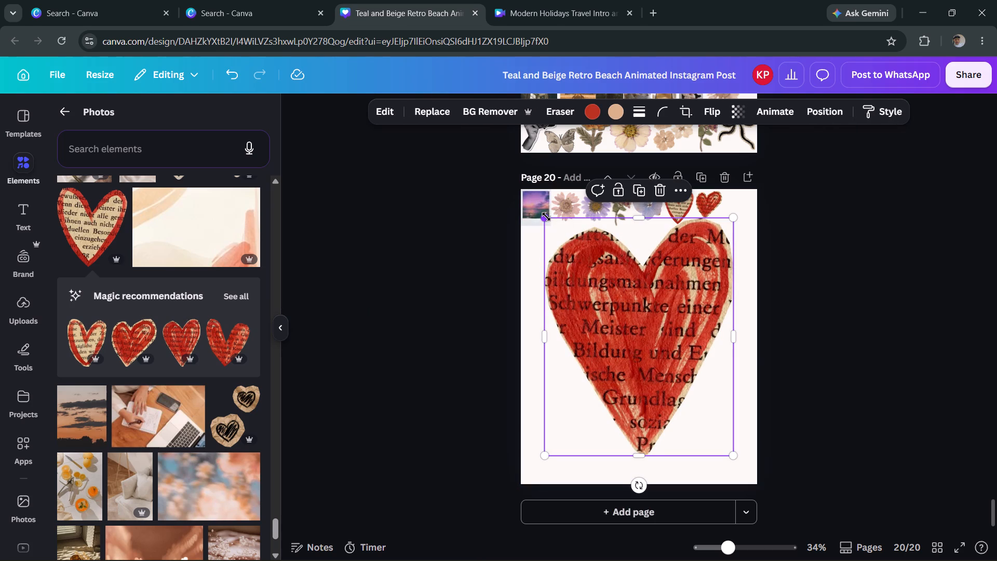
left_click_drag(546, 217, 722, 458)
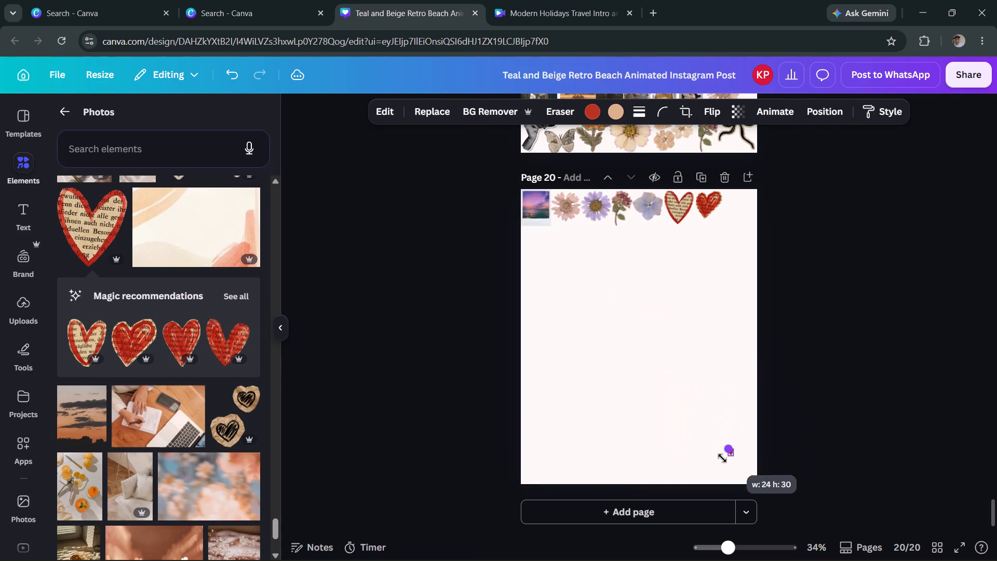
left_click_drag(722, 458, 684, 424)
left_click_drag(712, 430, 732, 207)
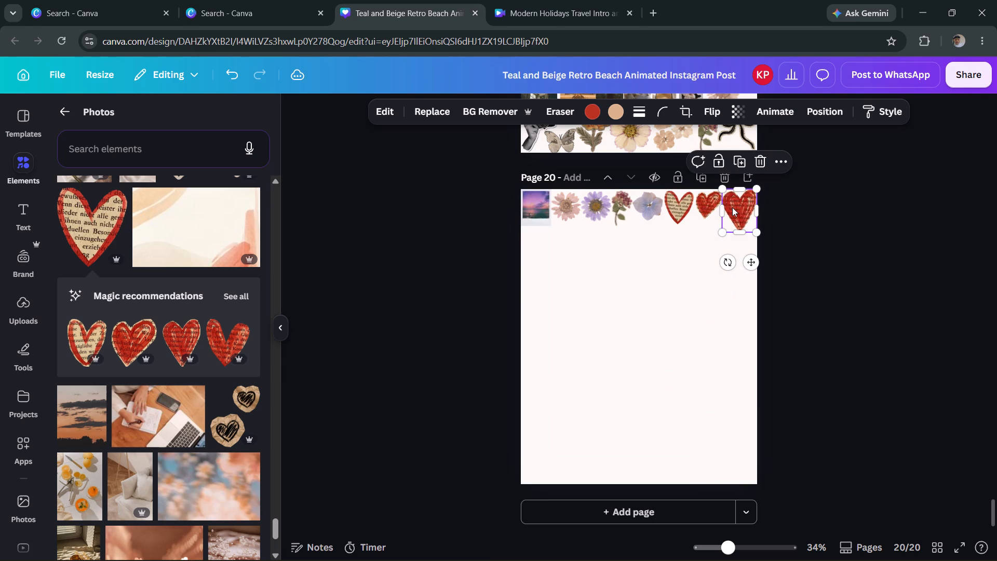
left_click_drag(756, 232, 756, 231)
left_click_drag(756, 231, 752, 221)
left_click(637, 275)
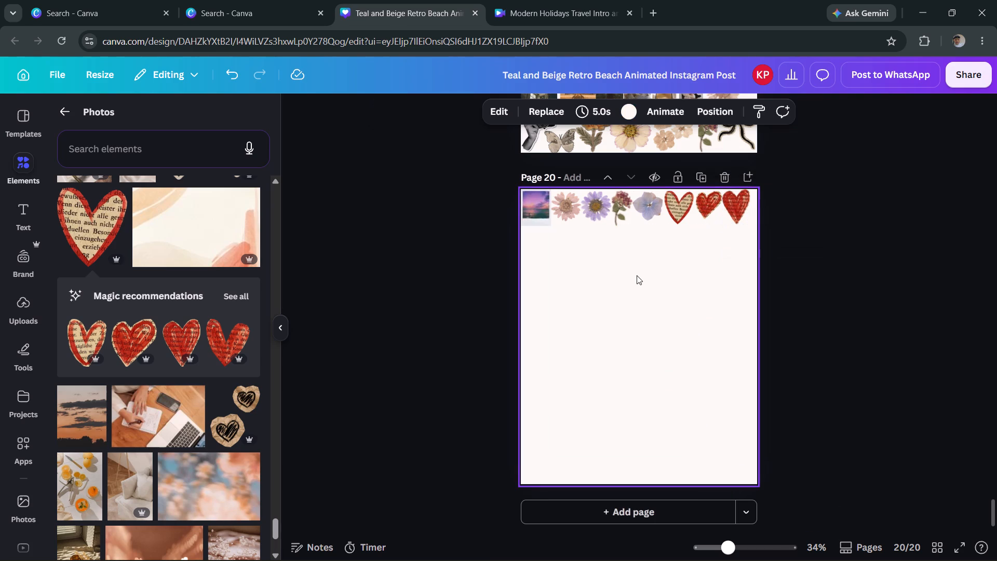
Nudge the last red heart slightly right, towards the page's right edge.
left_click(734, 210)
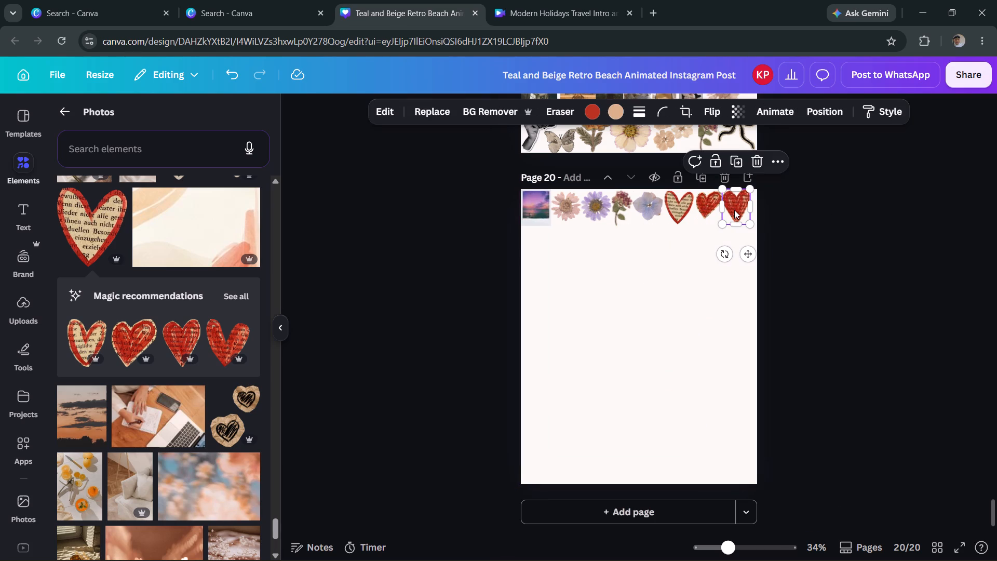
key("Right")
key("Right")
key("Right")
key("Right")
key("Right")
key("Right")
key("Right")
key("Right")
key("Right")
key("Right")
key("Right")
key("Right")
key("Right")
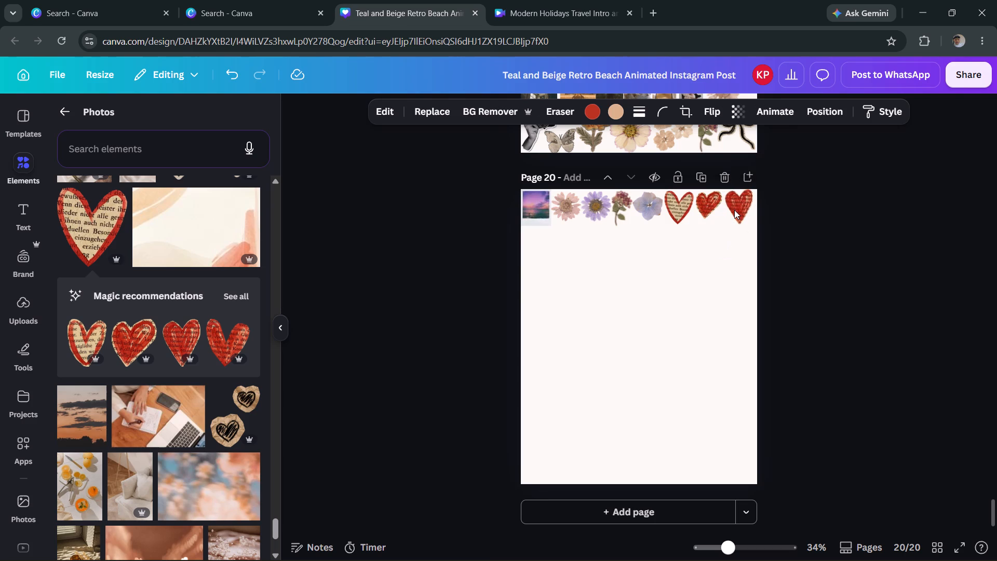
left_click(372, 305)
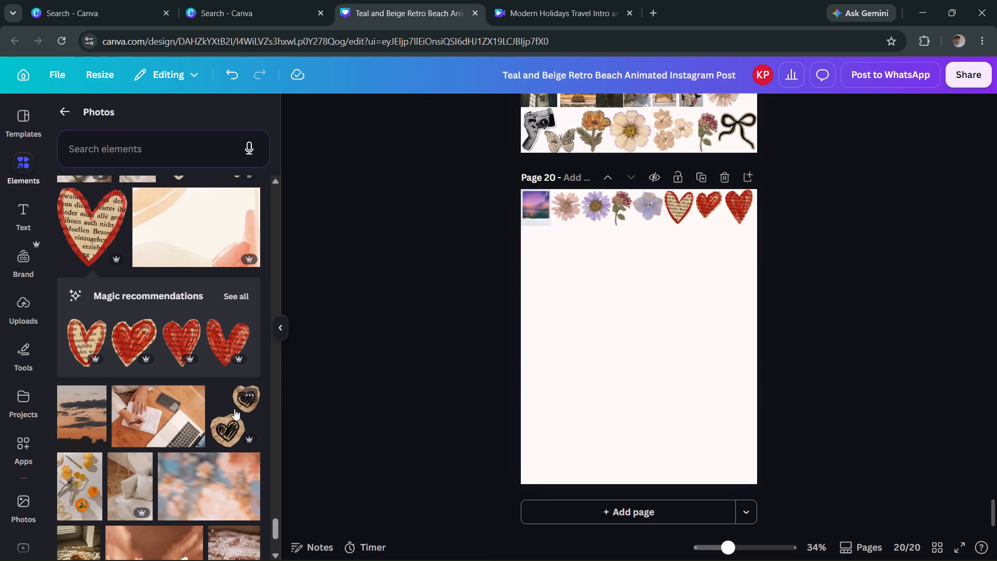
Add the kraft-paper pair of black scribbled hearts, shrunk to row height, at the page's left edge to start the second row.
left_click(233, 410)
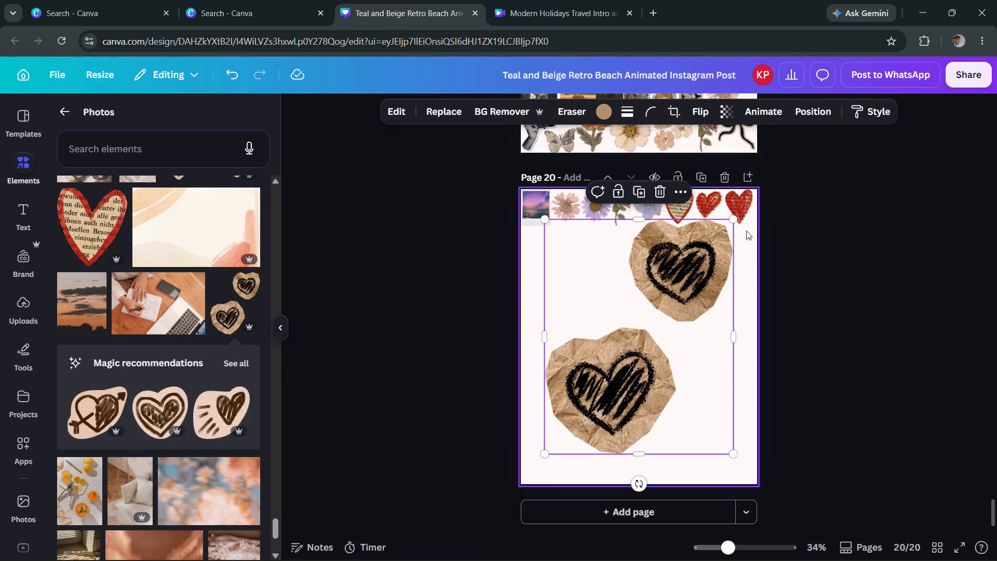
left_click_drag(734, 217, 581, 429)
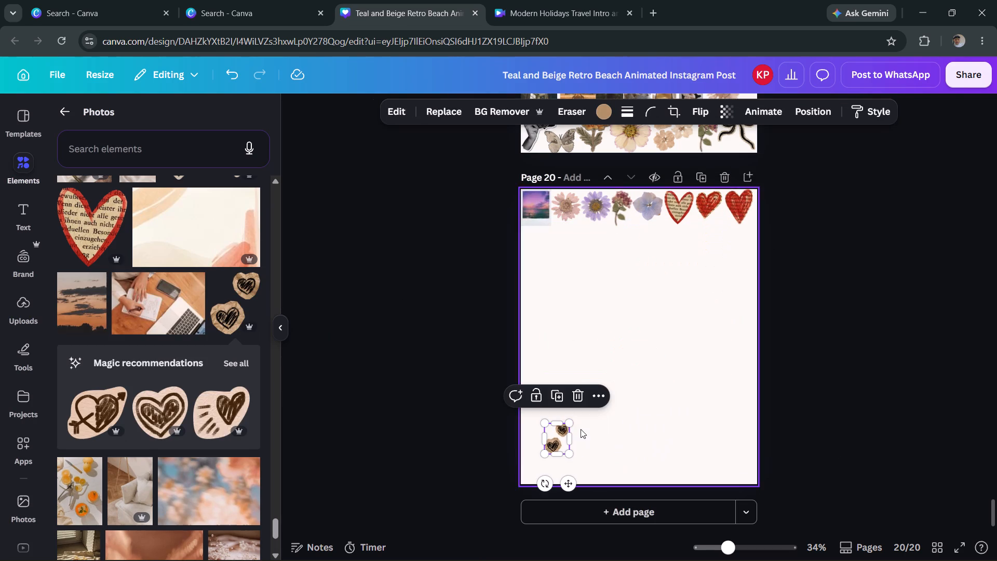
left_click_drag(552, 439, 530, 245)
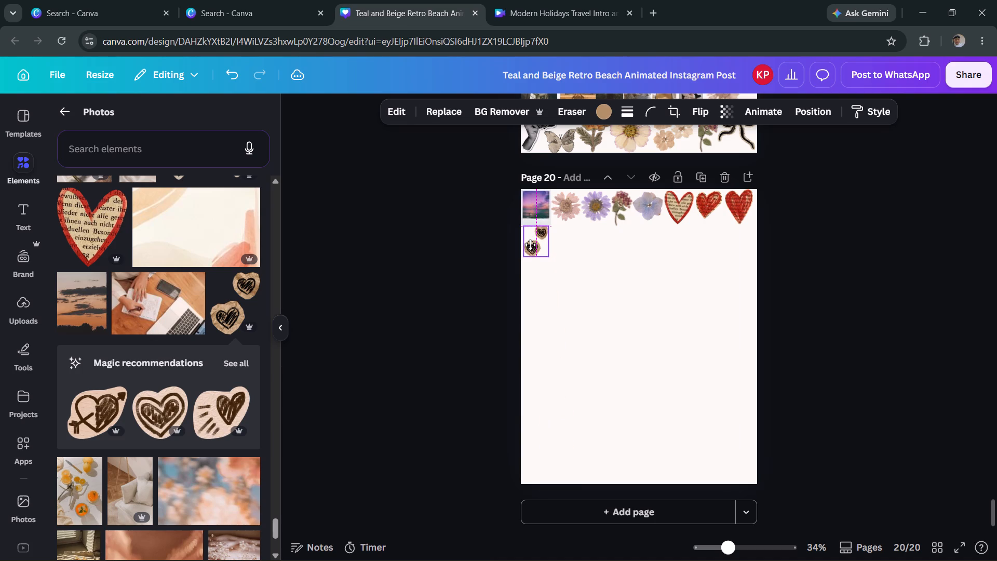
left_click_drag(530, 245, 527, 244)
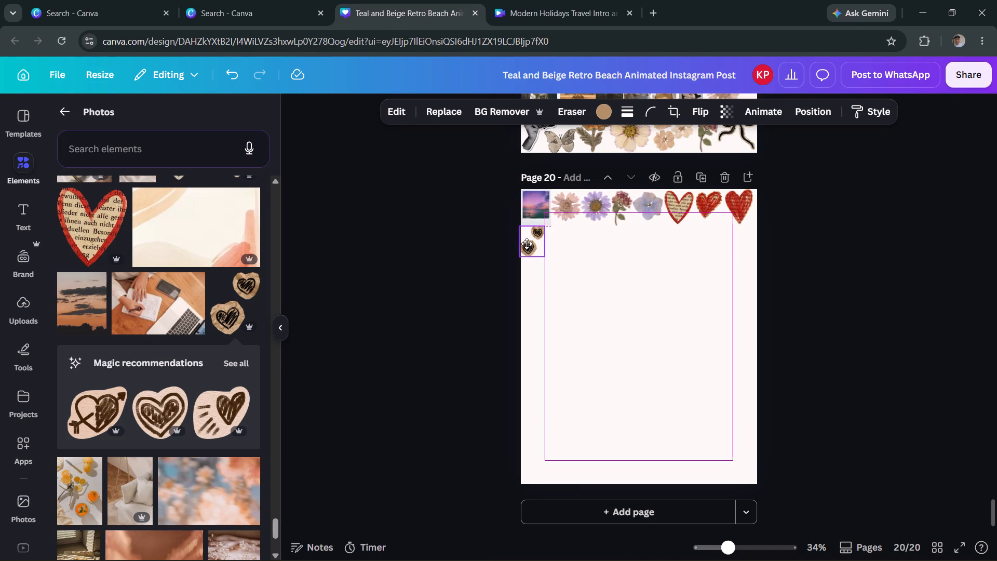
left_click_drag(527, 244, 527, 244)
left_click(394, 276)
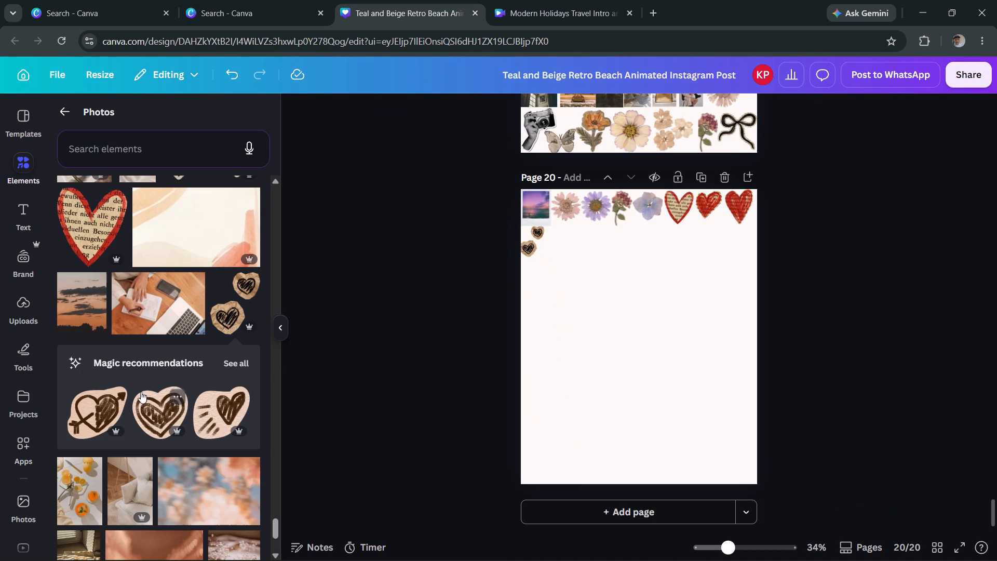
Add the recommended heart-with-arrow cutout, shrunk to row height and placed beside the pair of kraft-paper hearts.
left_click(108, 403)
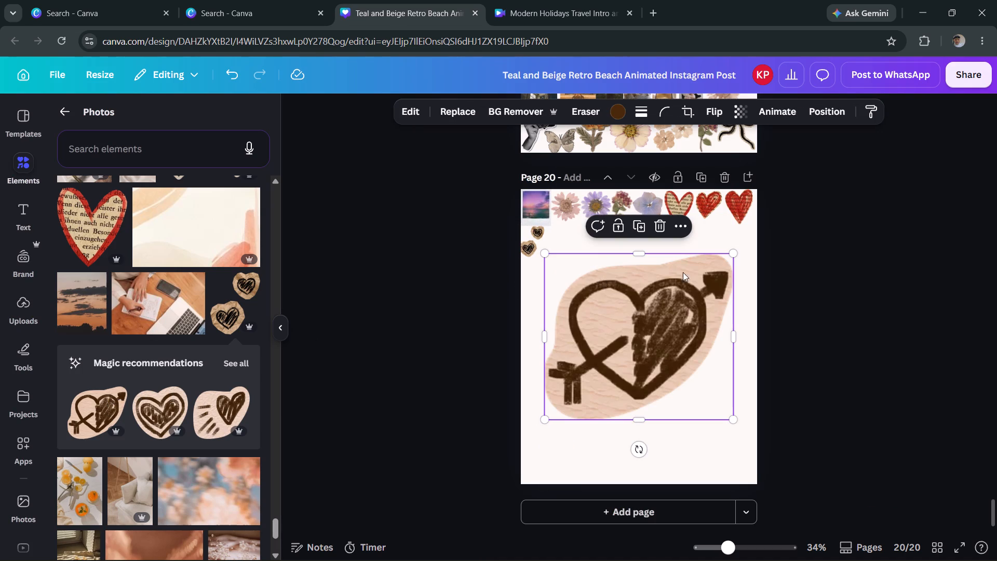
left_click_drag(547, 419, 734, 298)
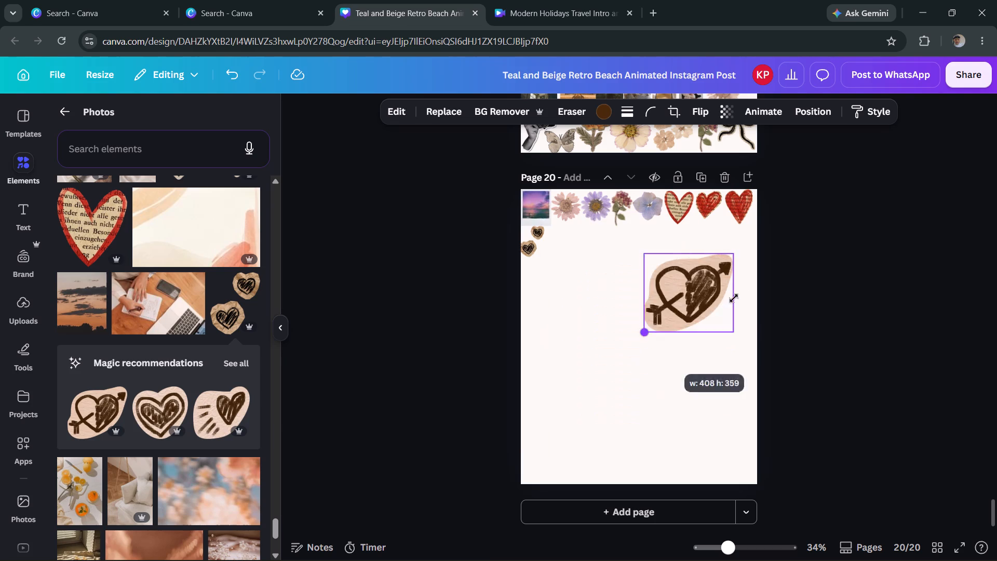
left_click_drag(734, 298, 714, 300)
left_click_drag(713, 273, 569, 247)
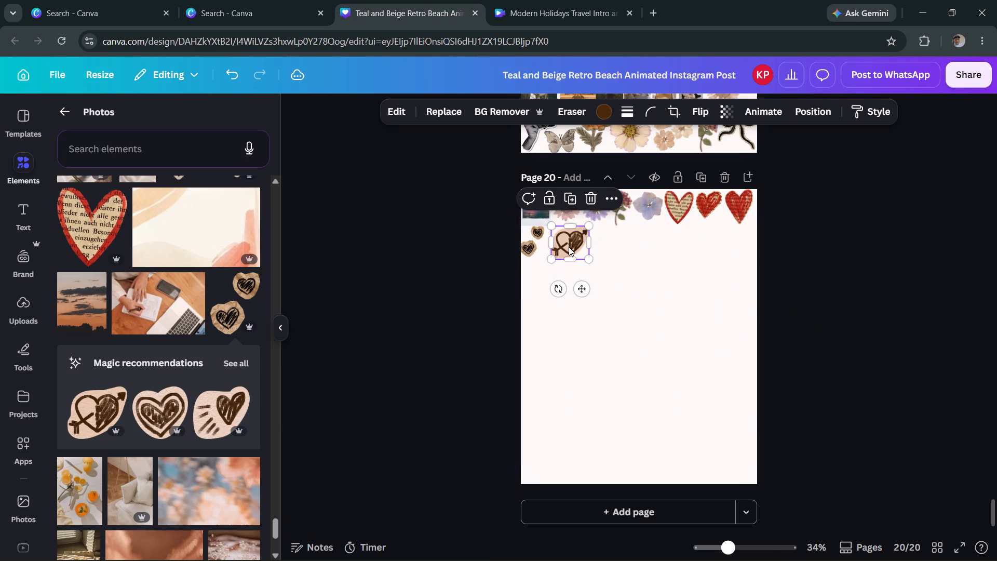
left_click(670, 292)
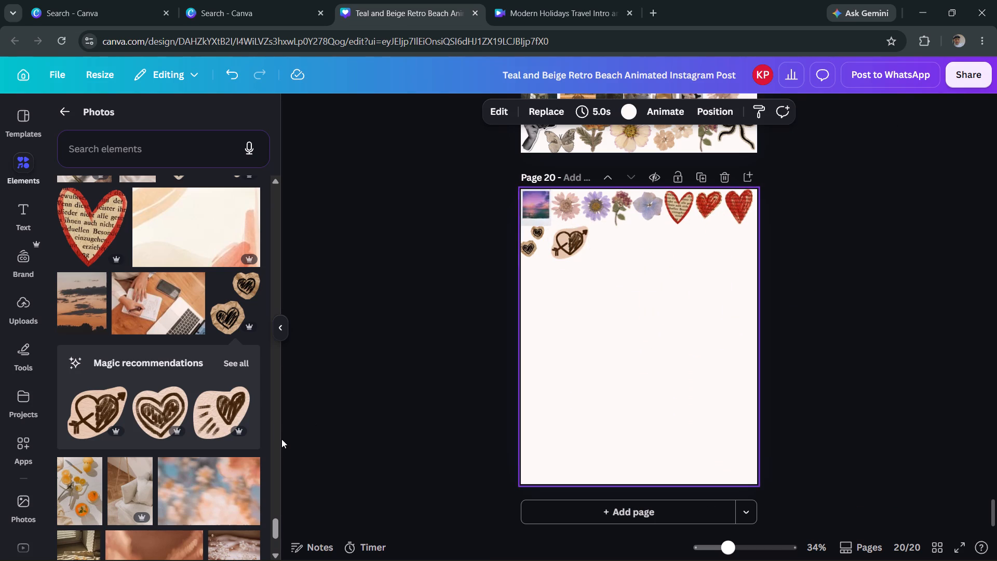
Add the paper cutout of two black-outlined stars, shrunk to row height and set close beside the heart-with-arrow.
scroll(179, 428, "down", 5)
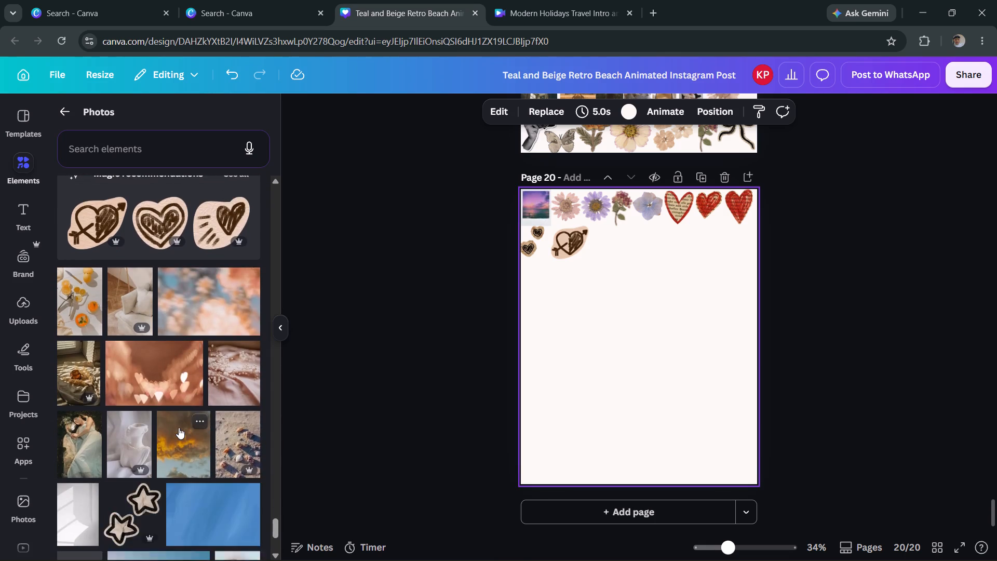
scroll(179, 428, "down", 1)
left_click(125, 308)
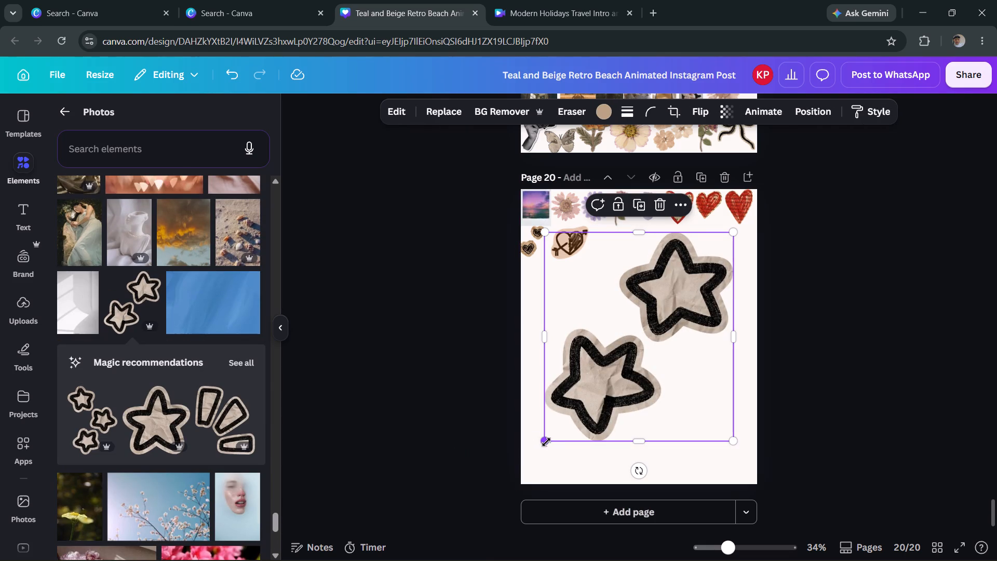
left_click_drag(546, 442, 704, 263)
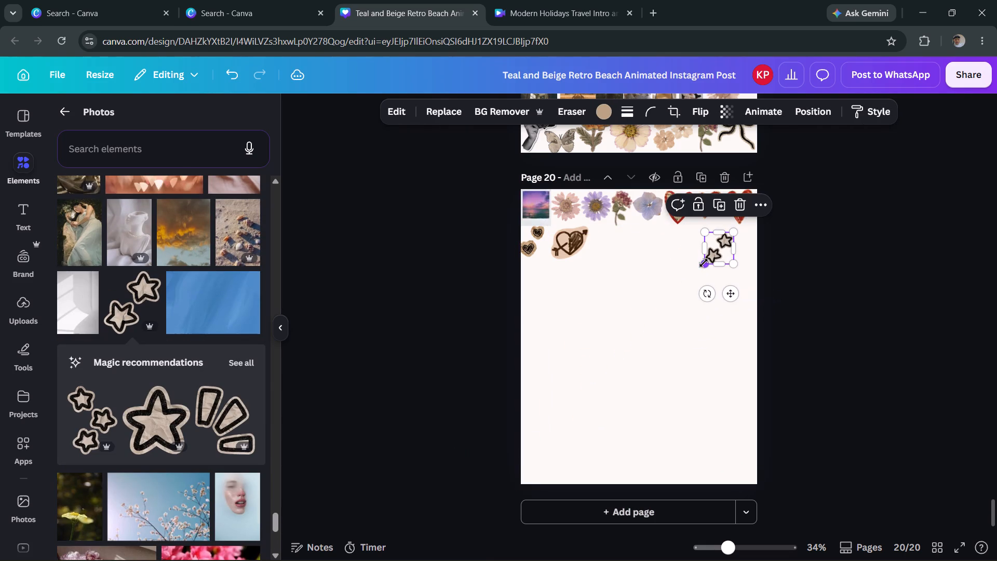
left_click_drag(723, 248, 614, 243)
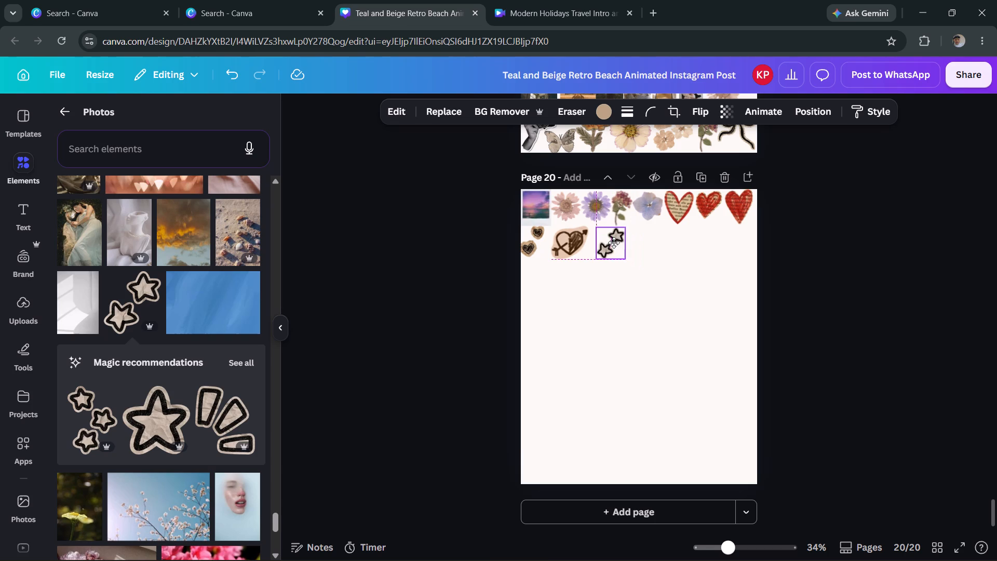
left_click_drag(614, 243, 610, 242)
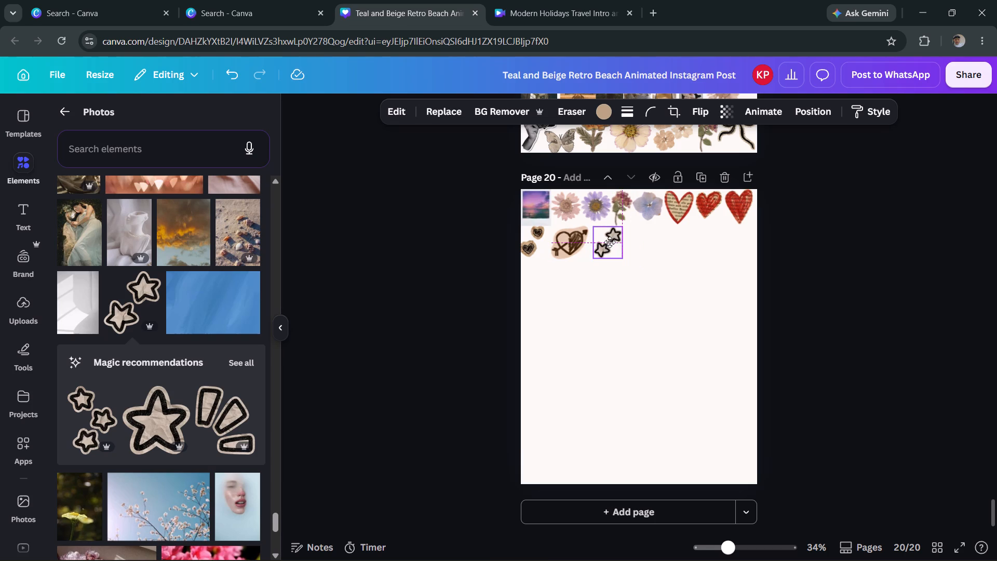
left_click_drag(610, 242, 610, 243)
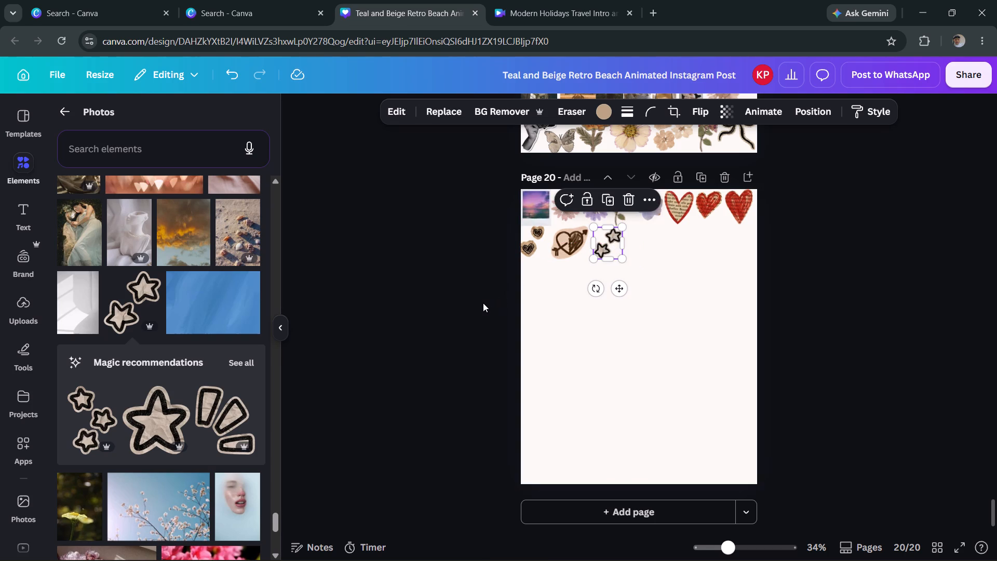
left_click(483, 303)
Add the recommended three-ray burst paper cutout, shrunk to row height and placed directly beside the two stars.
left_click(213, 432)
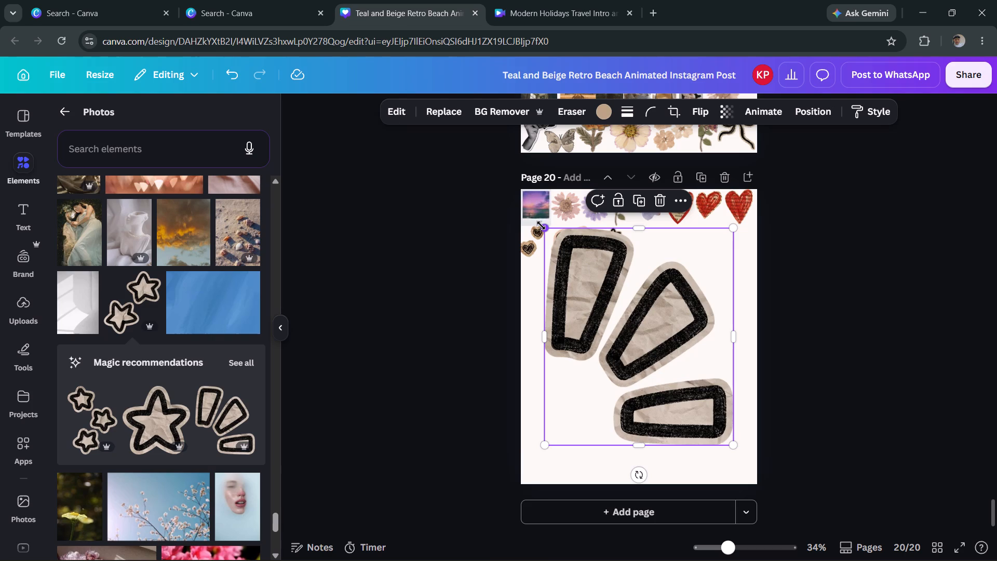
left_click_drag(541, 225, 707, 400)
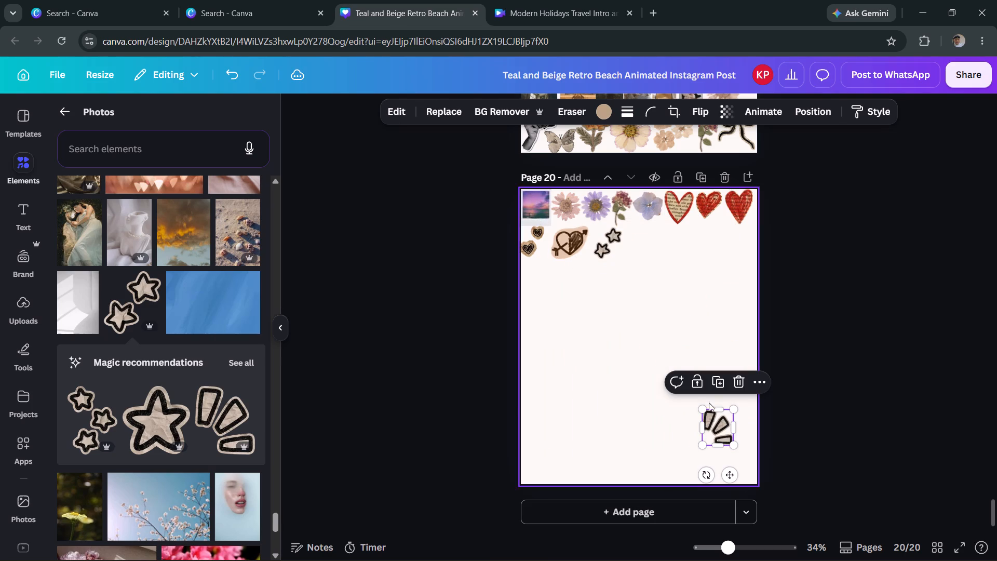
left_click_drag(723, 436, 645, 255)
left_click_drag(657, 265, 650, 259)
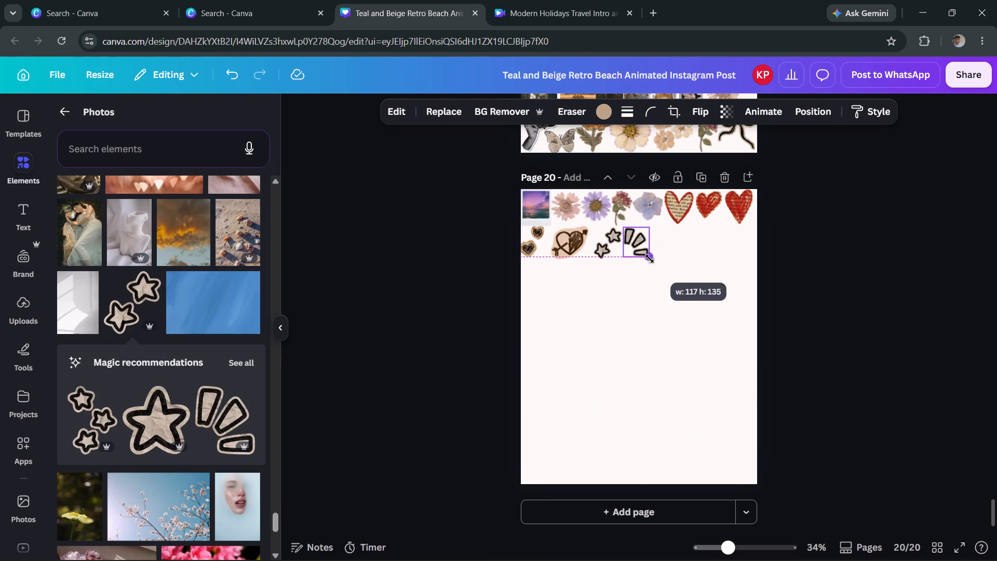
left_click_drag(650, 259, 647, 259)
left_click(686, 246)
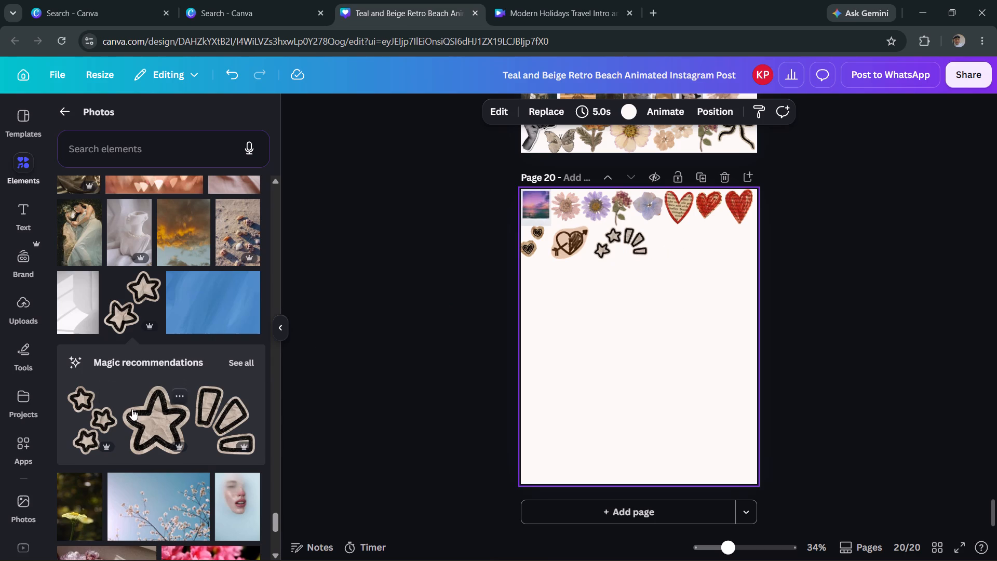
Add the crumpled white torn-paper cutout, shrunk to row height and placed beside the three-ray burst.
scroll(132, 409, "down", 3)
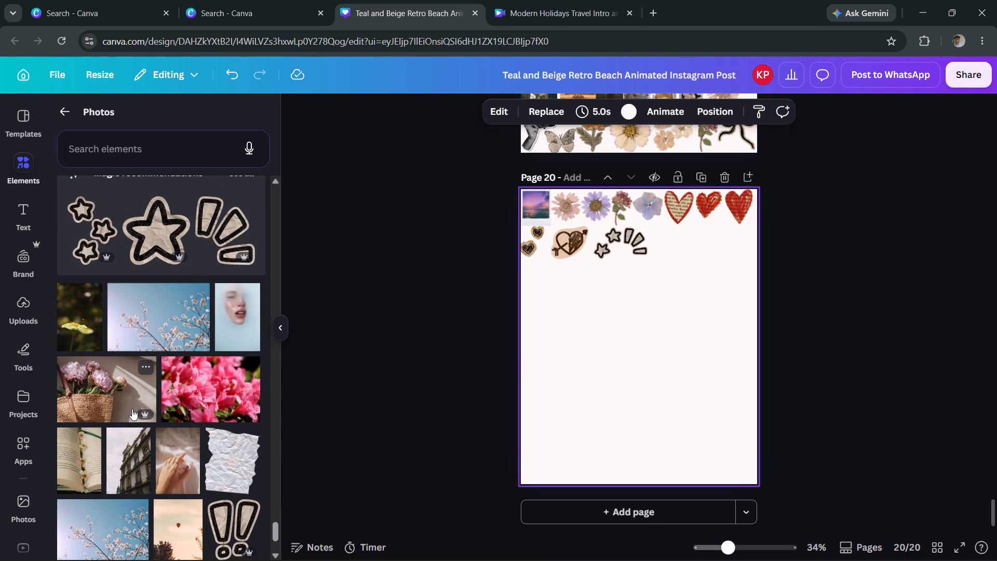
left_click(232, 459)
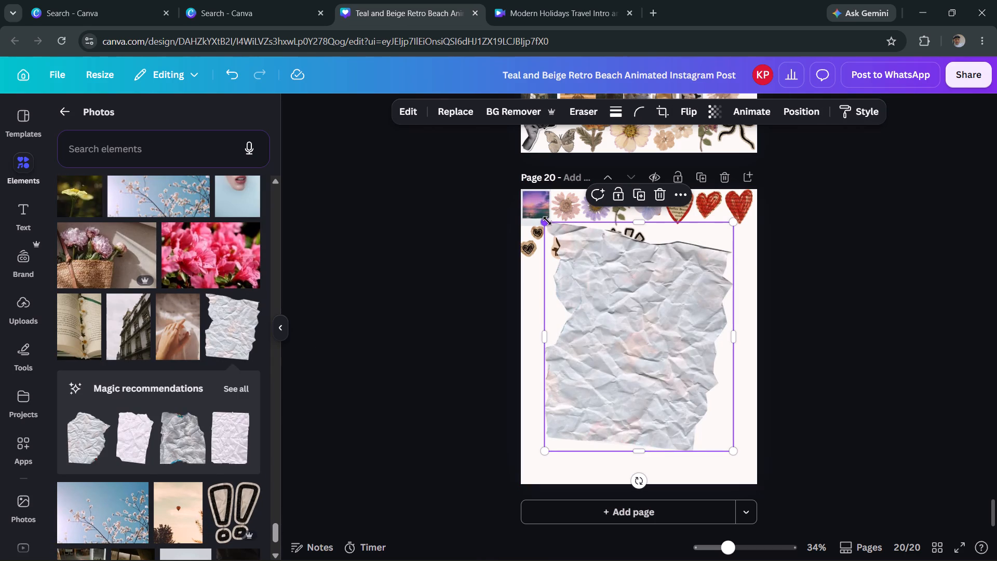
left_click_drag(548, 221, 697, 411)
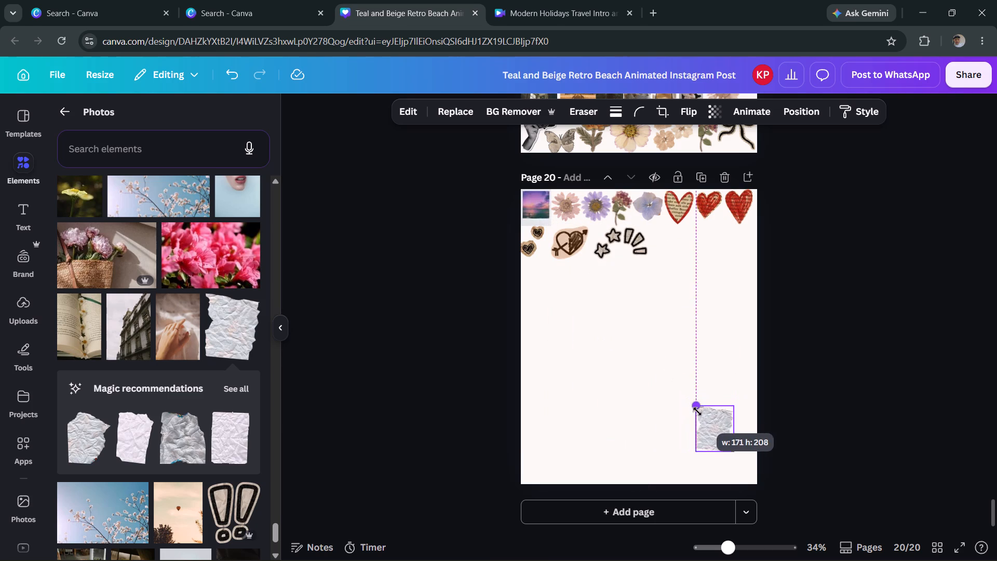
left_click_drag(697, 411, 707, 426)
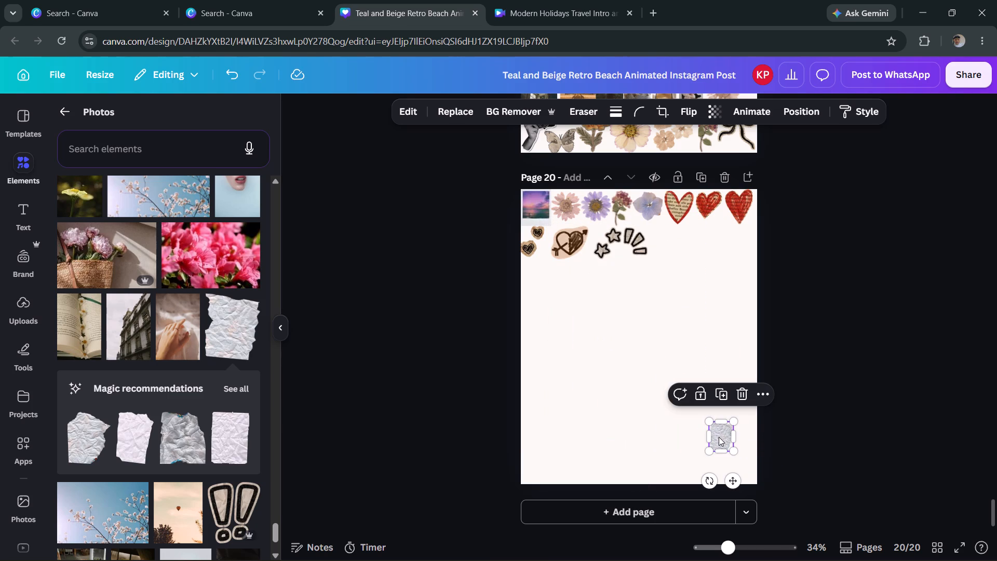
left_click_drag(719, 437, 662, 239)
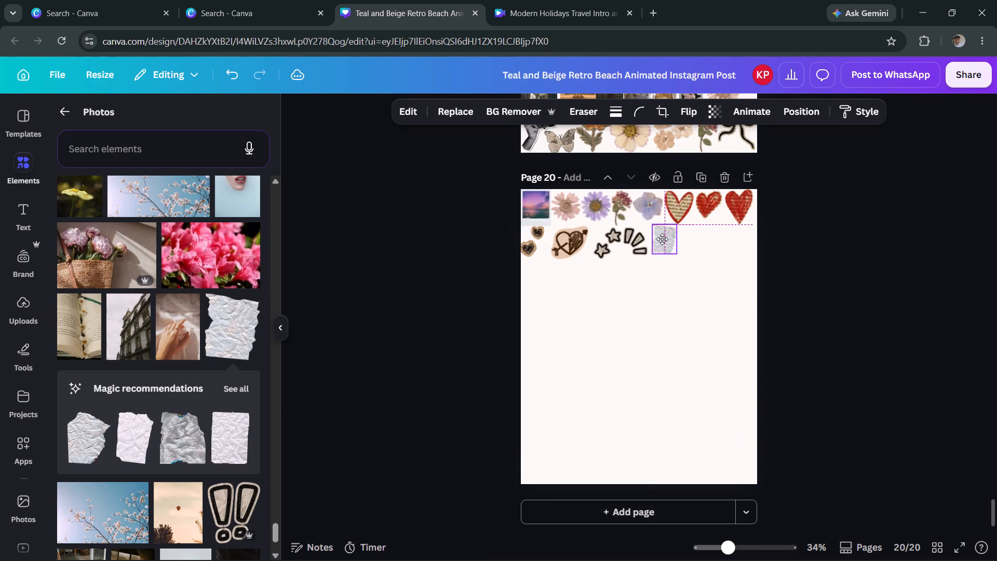
left_click_drag(662, 239, 662, 239)
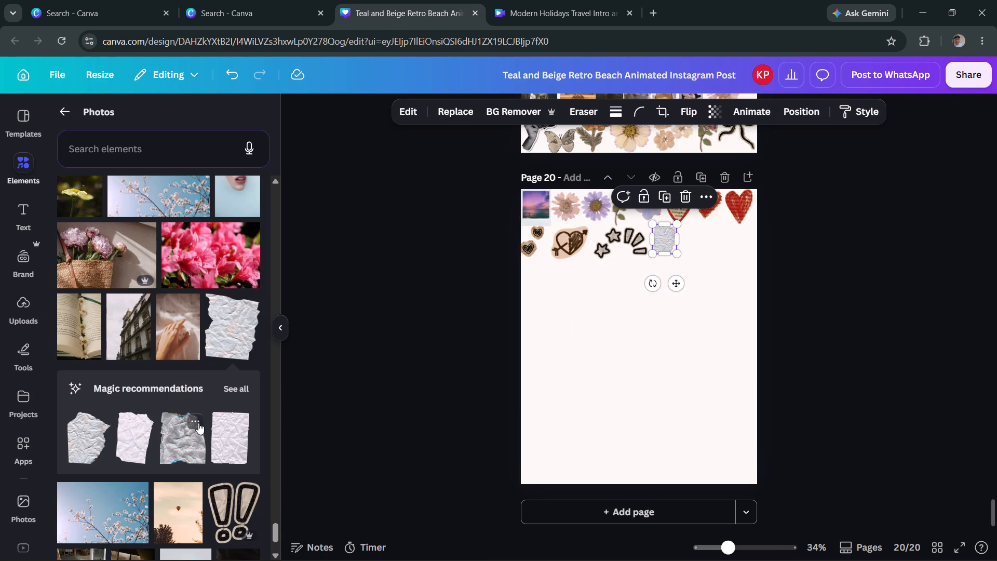
Add the double exclamation mark paper cutout, shrunk to row height and placed beside the crumpled paper.
scroll(138, 464, "down", 4)
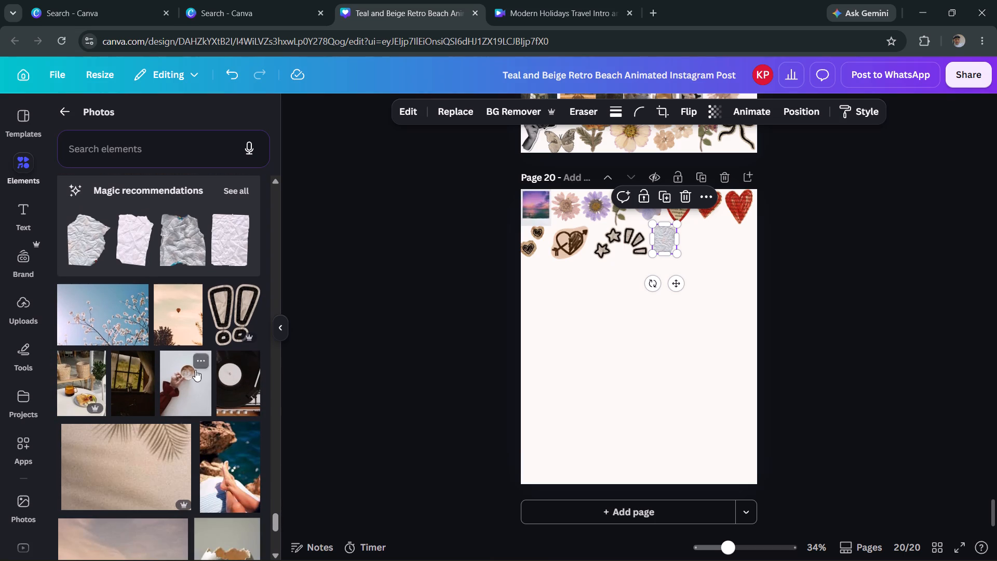
left_click(222, 318)
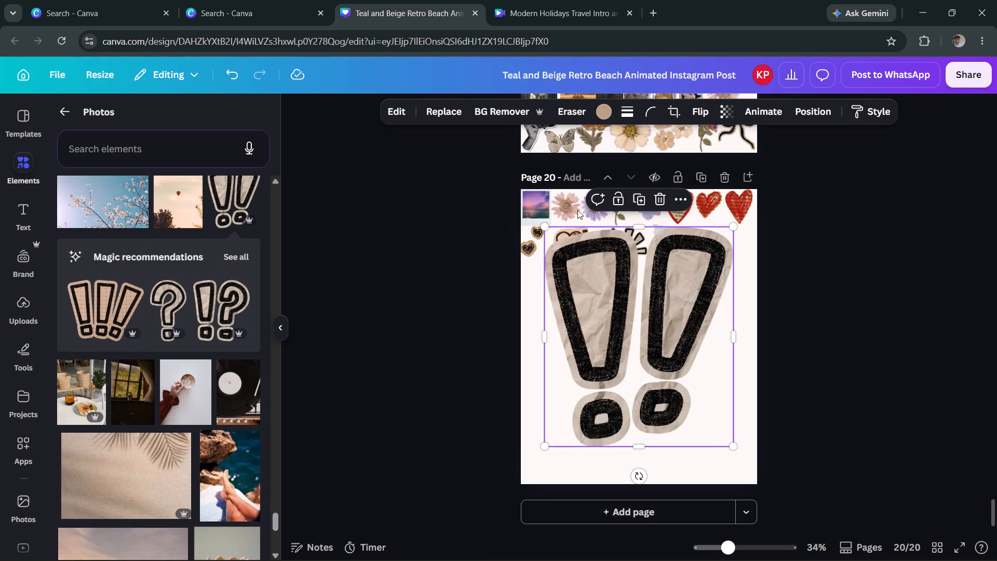
left_click_drag(544, 224, 763, 391)
scroll(577, 253, "right", 1)
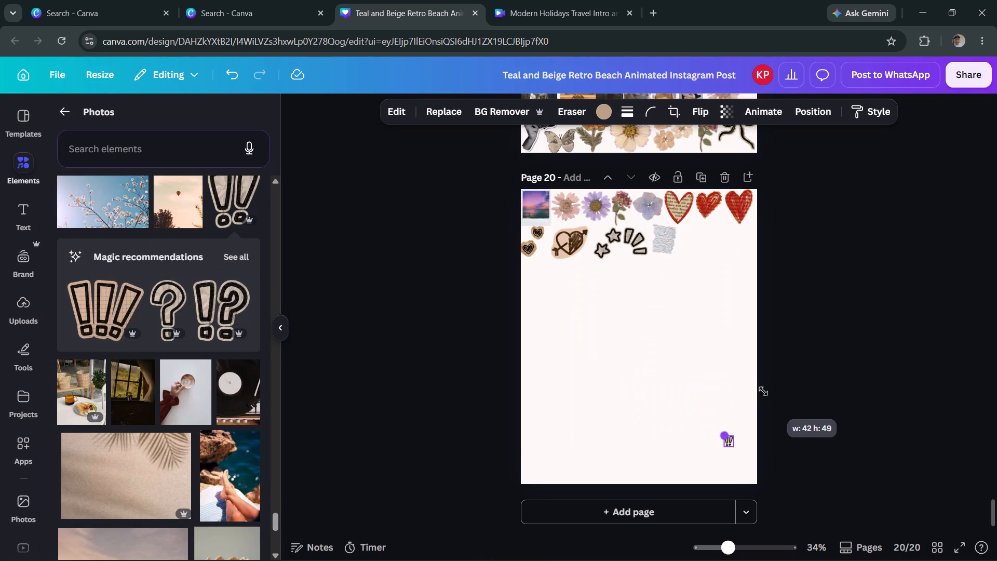
left_click_drag(763, 391, 718, 377)
left_click_drag(708, 419, 701, 283)
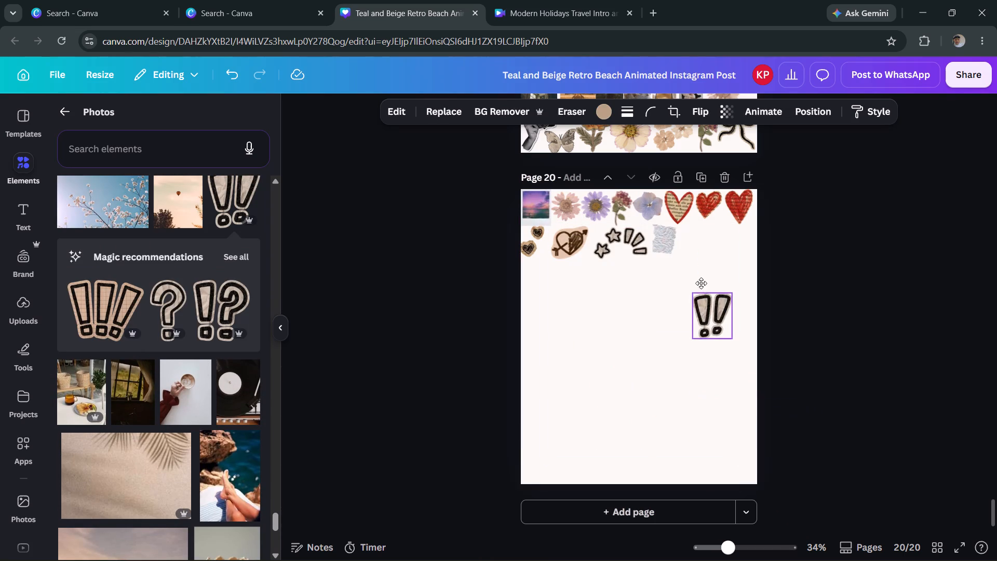
left_click_drag(701, 283, 692, 241)
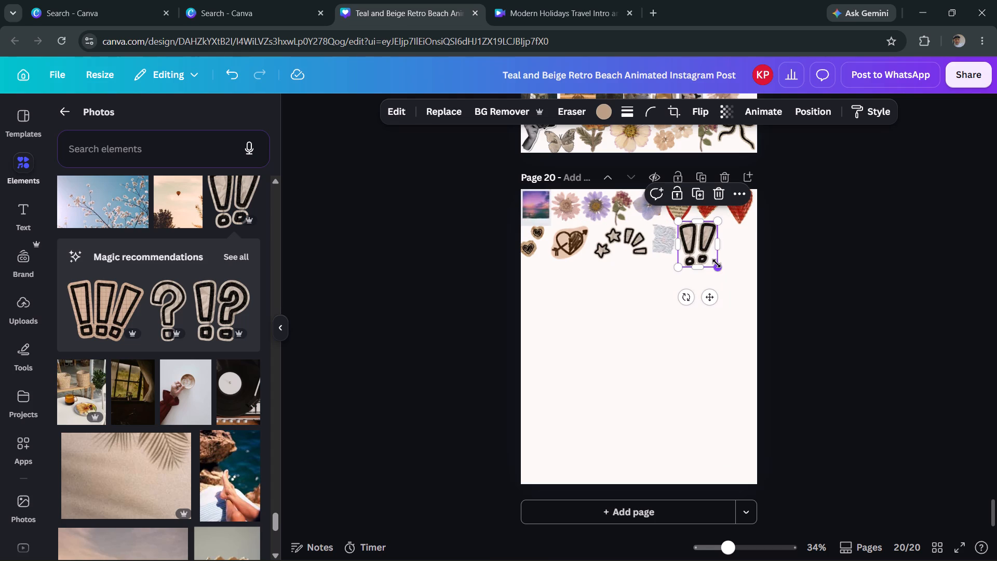
left_click_drag(717, 263, 707, 257)
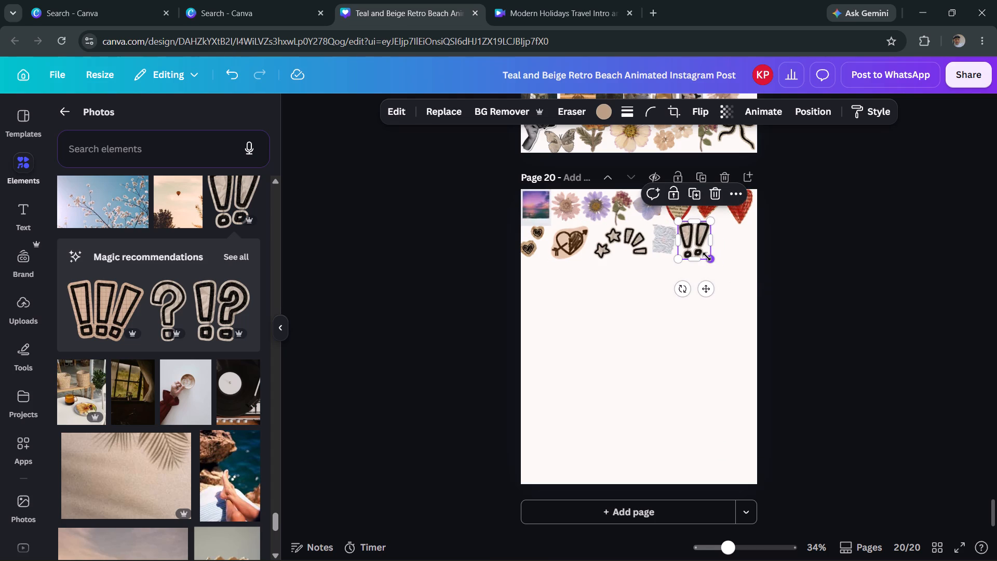
Add the photo of legs on a towel by the rocky sea, shrunk to row height and placed beside the double exclamation mark.
scroll(181, 356, "down", 4)
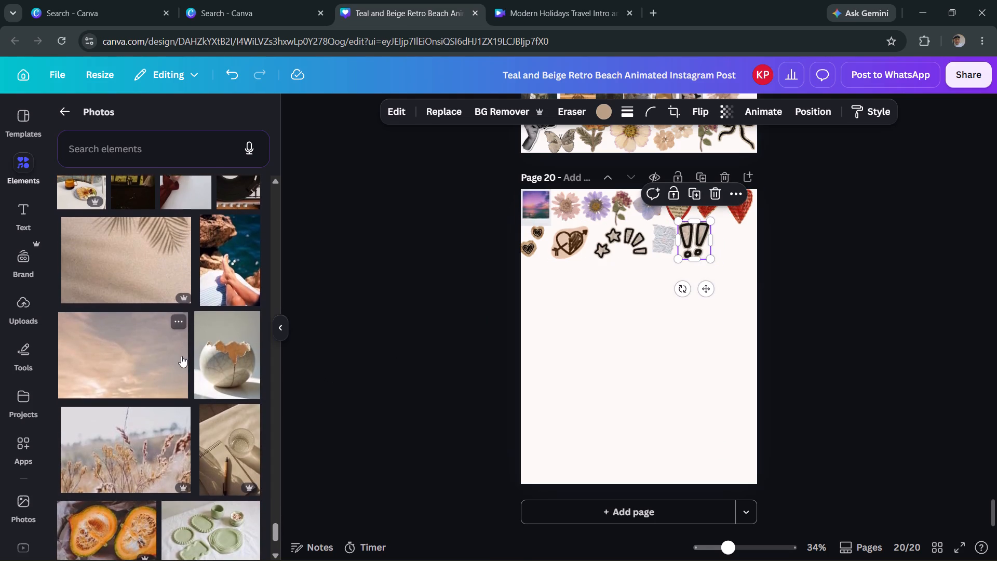
scroll(181, 356, "down", 3)
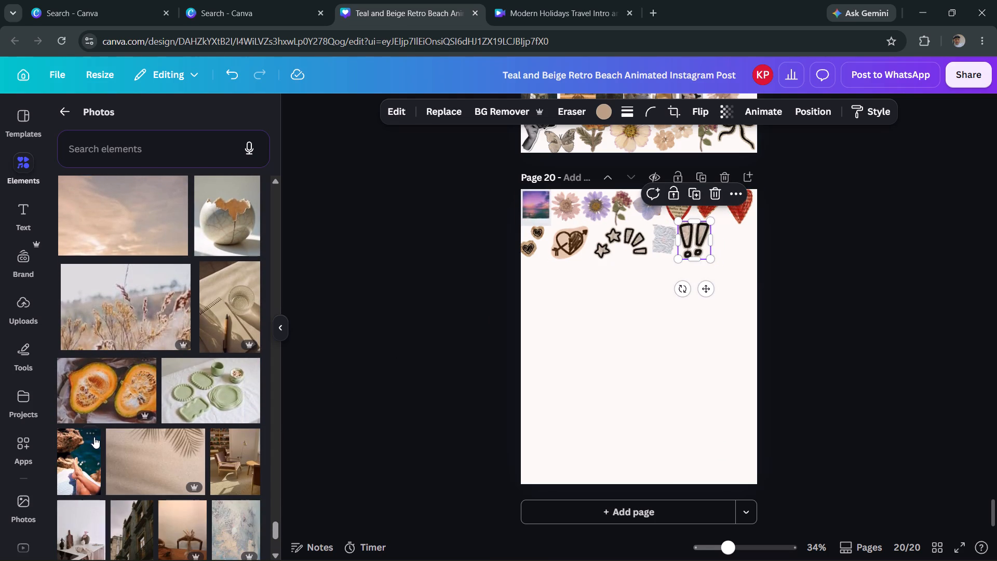
left_click(81, 458)
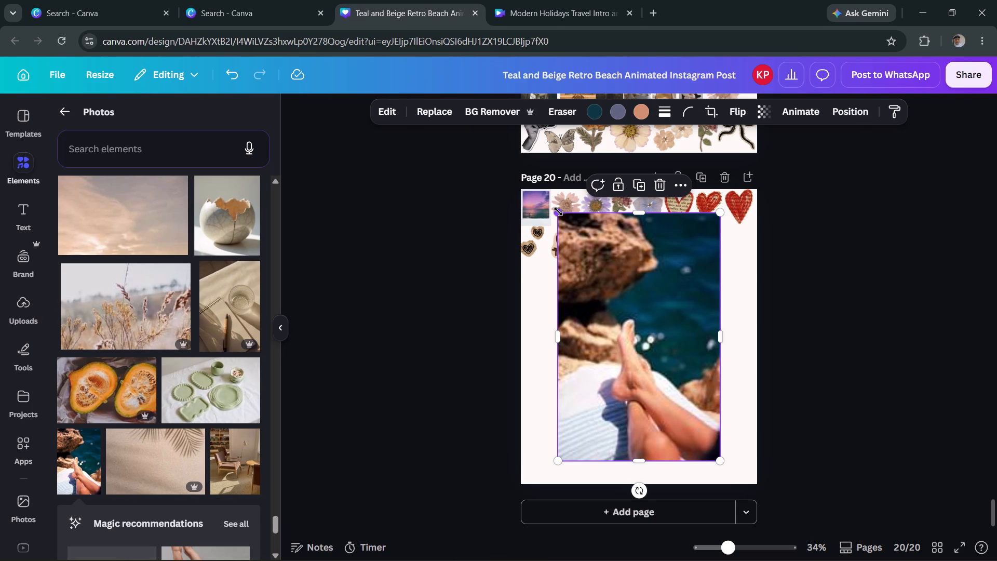
left_click_drag(558, 211, 671, 466)
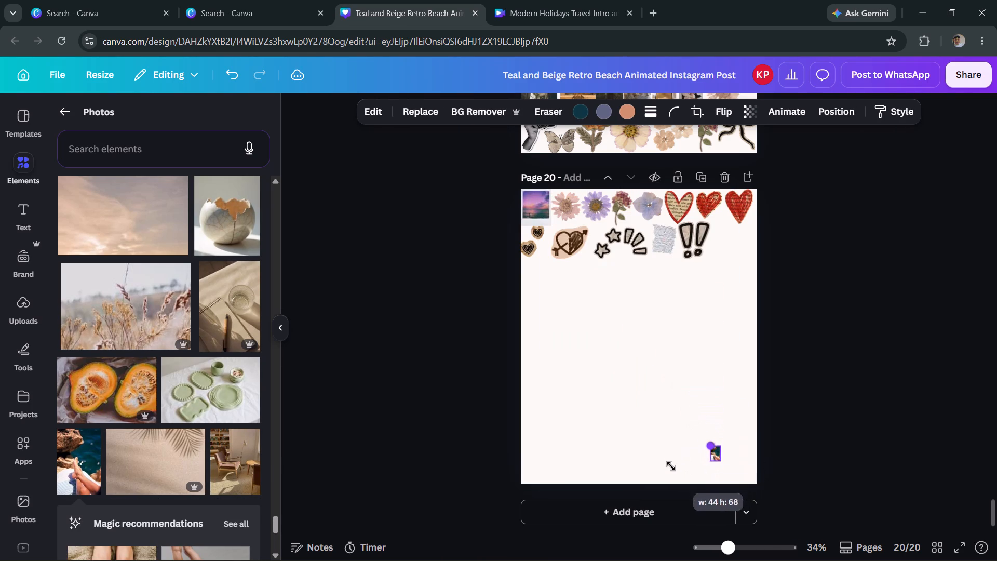
left_click_drag(671, 466, 666, 436)
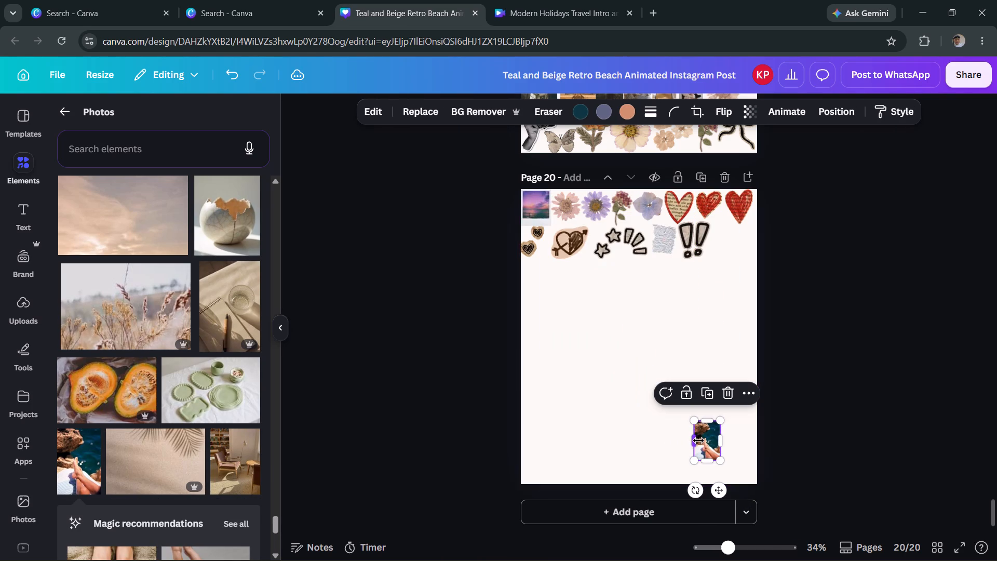
left_click_drag(706, 443, 725, 246)
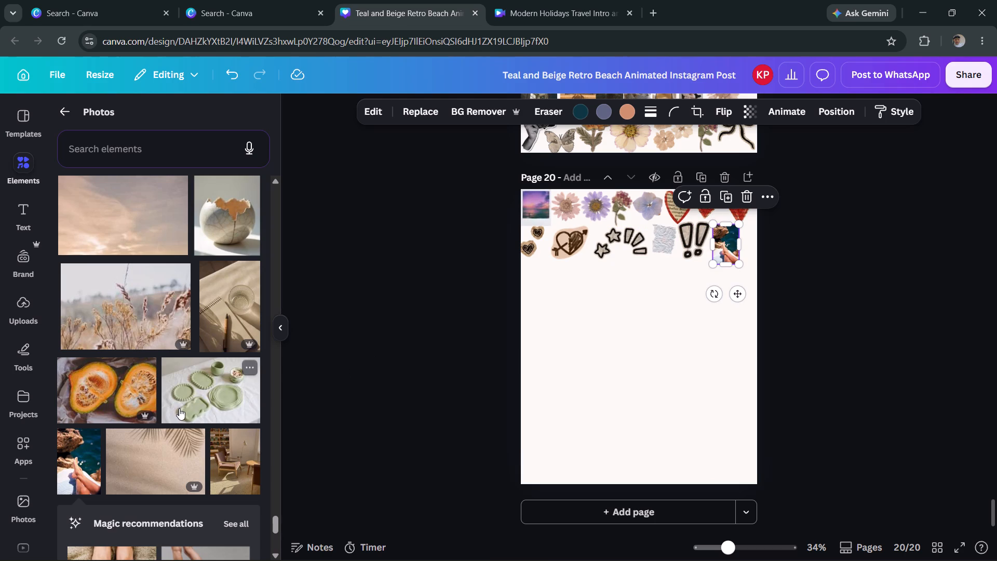
Start the third row with another recently used double exclamation mark cutout, shrunk slightly and set against the page edge below the small hearts.
scroll(179, 408, "down", 10)
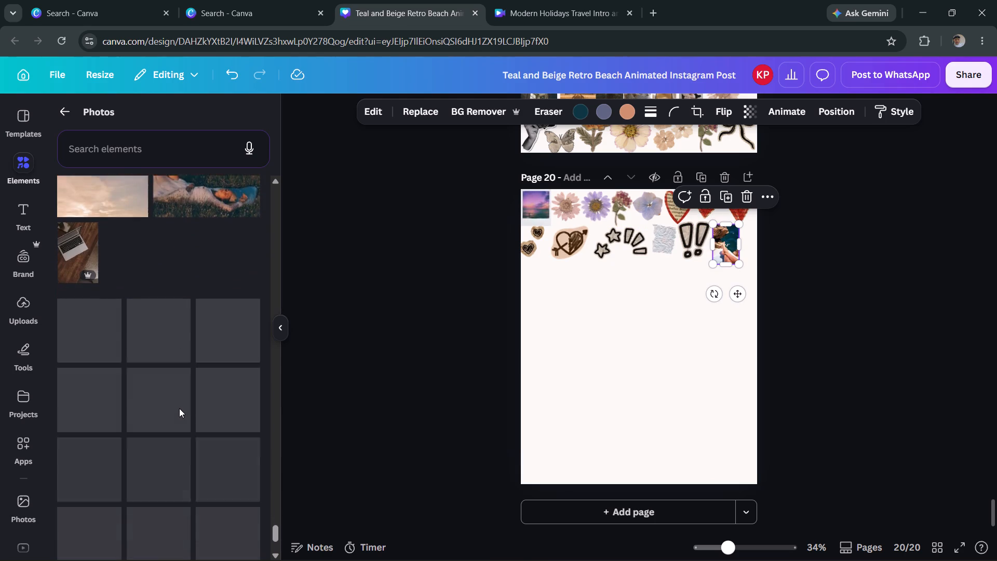
scroll(179, 408, "down", 1)
scroll(179, 408, "up", 20)
scroll(179, 408, "up", 20)
scroll(179, 408, "up", 3)
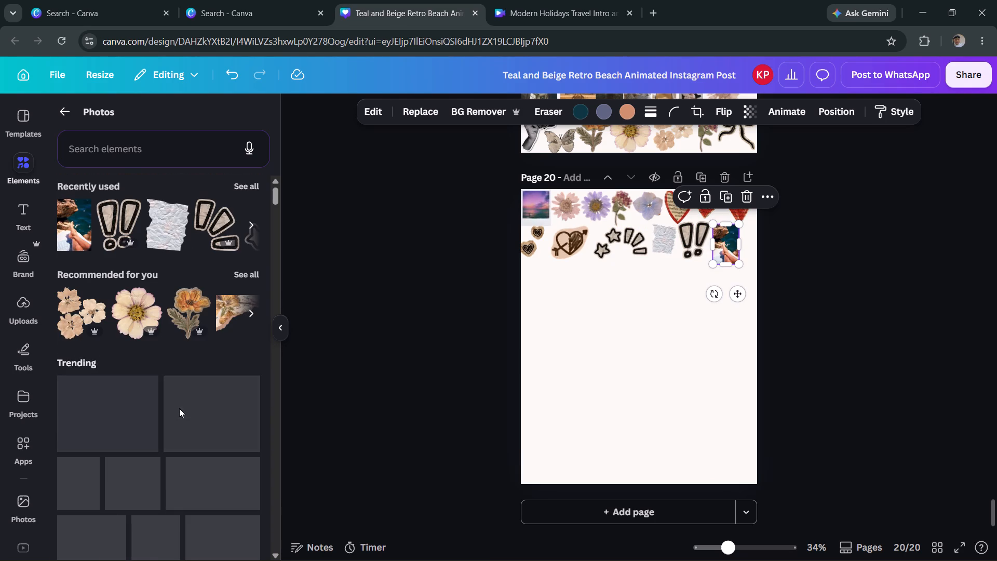
scroll(179, 408, "left", 1)
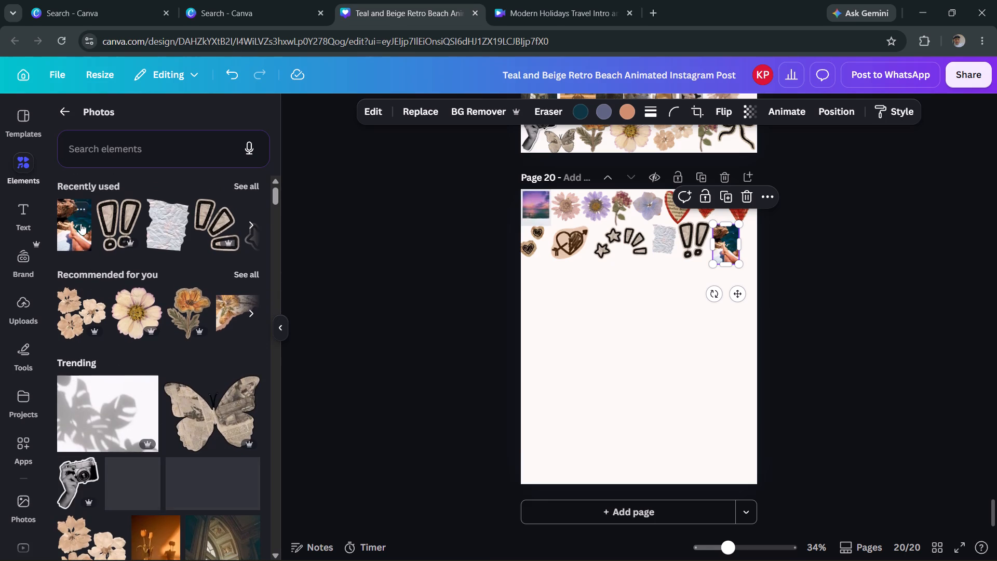
left_click(109, 222)
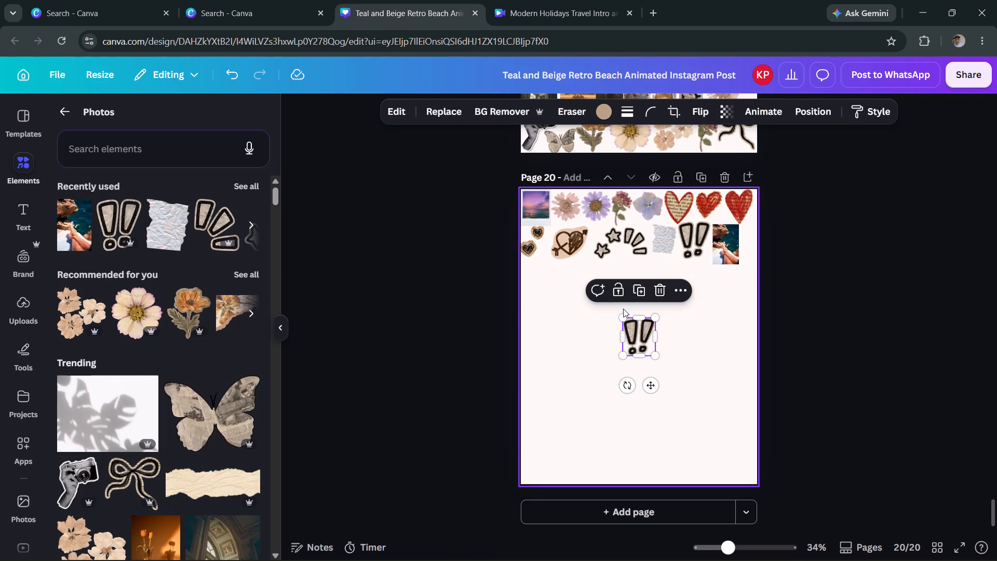
left_click_drag(640, 335, 553, 283)
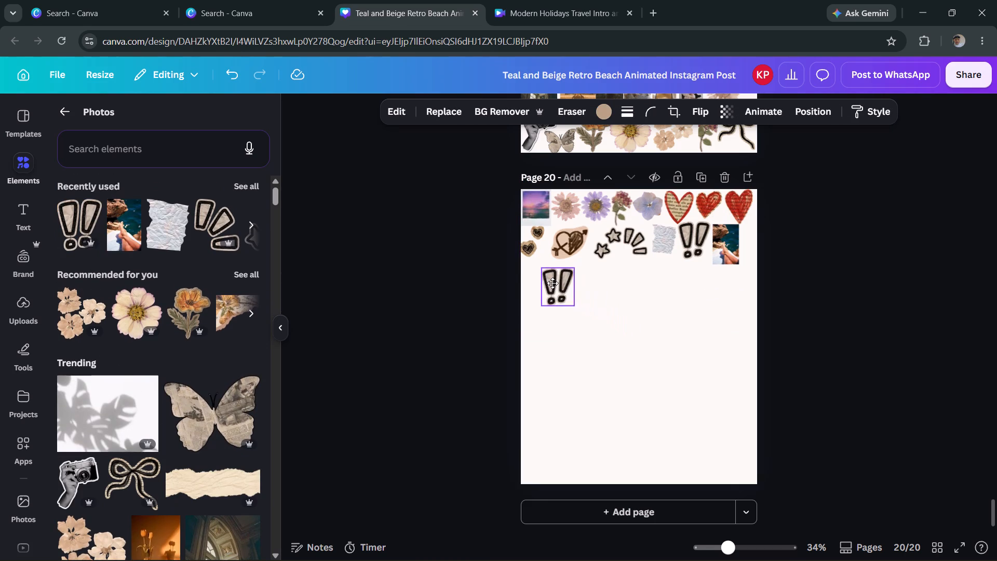
left_click_drag(553, 283, 542, 278)
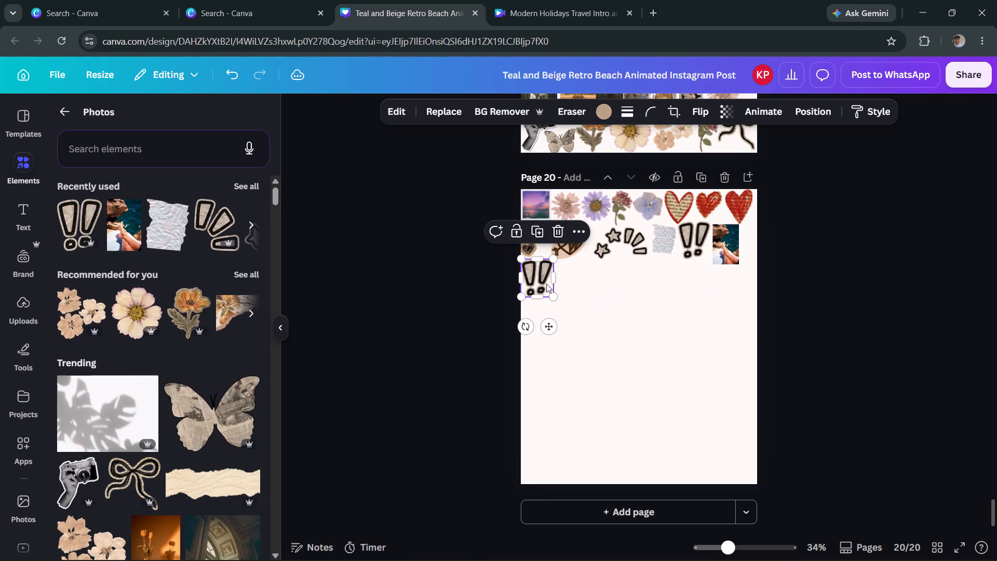
left_click_drag(553, 295, 547, 289)
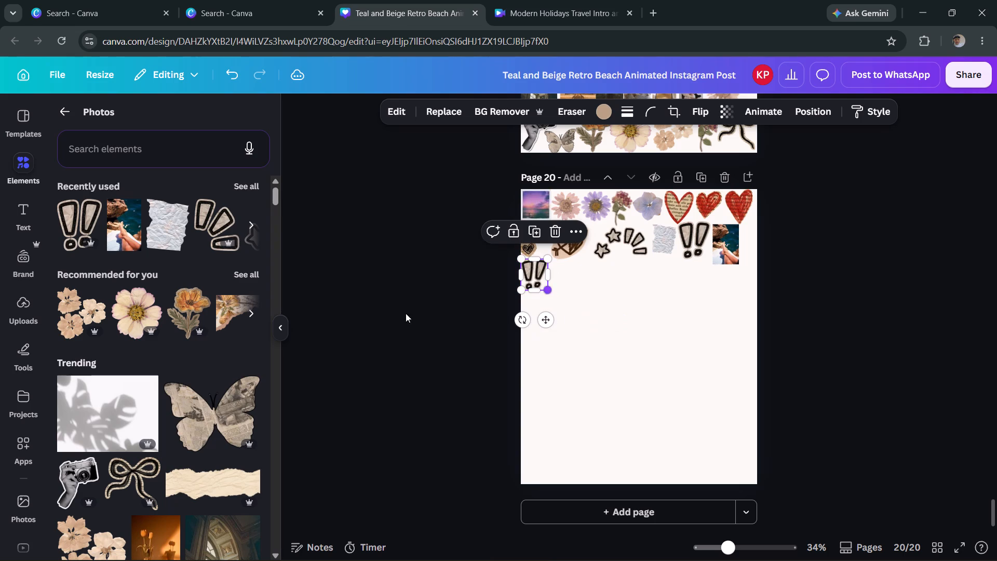
Add the recommended orange flower cutout with stem and leaves, shrunk to row height and placed beside the third row's exclamation marks.
left_click(182, 318)
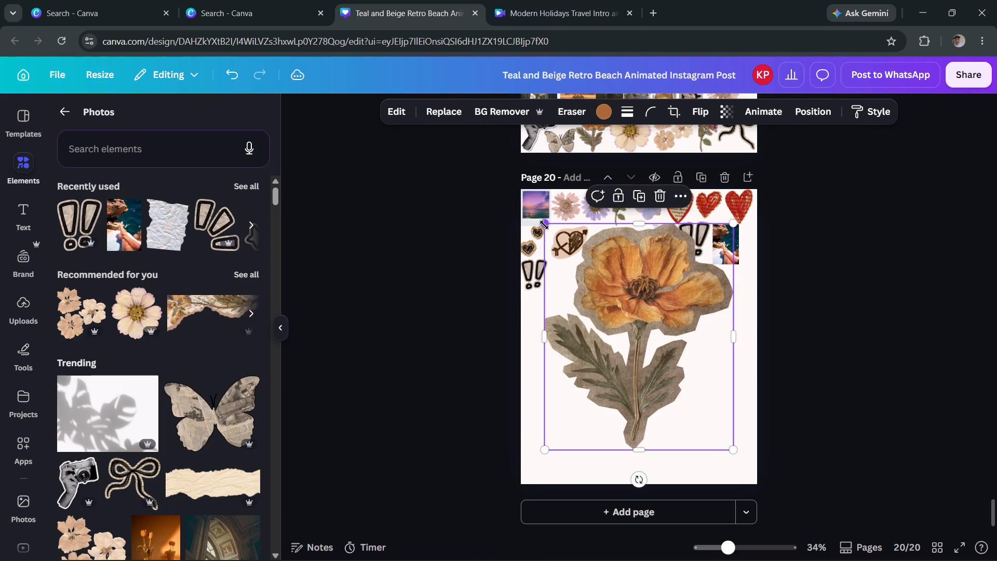
left_click_drag(544, 225, 741, 425)
scroll(745, 392, "right", 1)
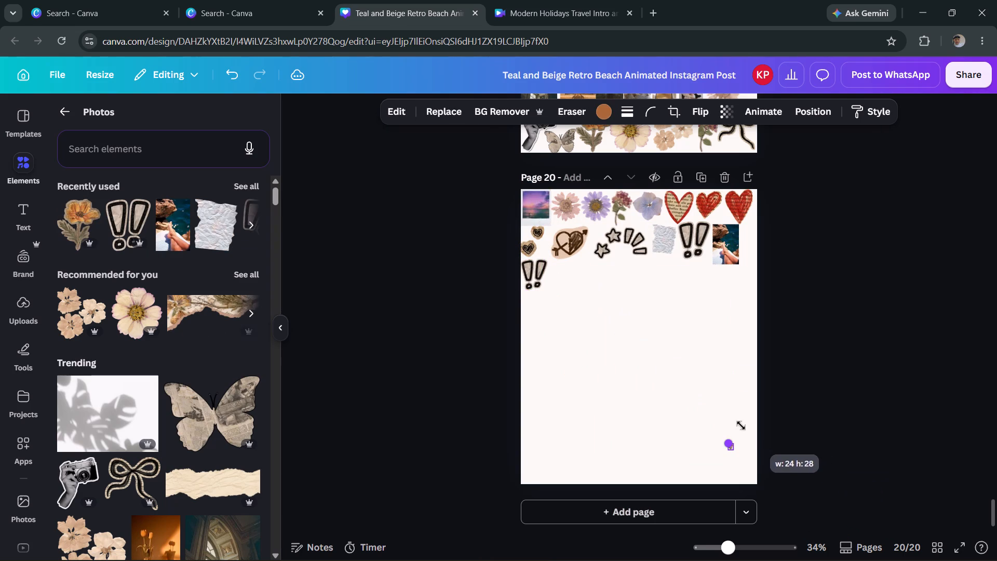
left_click_drag(741, 425, 705, 404)
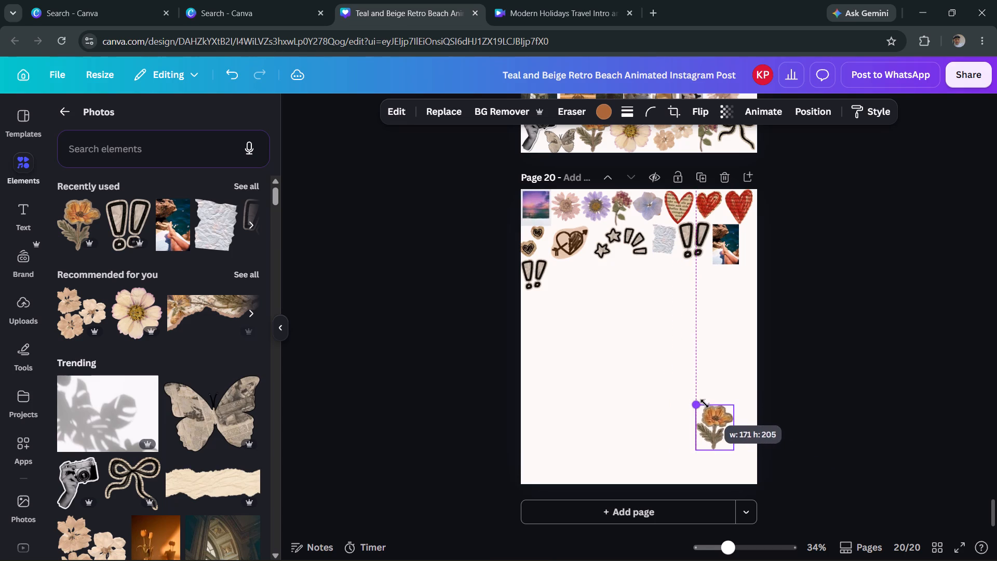
left_click_drag(705, 404, 715, 413)
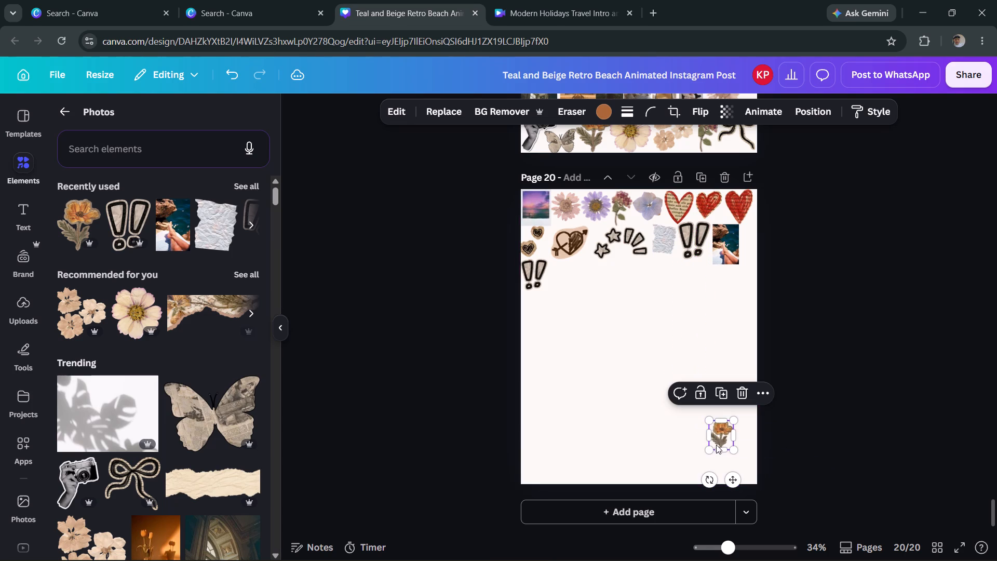
left_click_drag(723, 434, 667, 337)
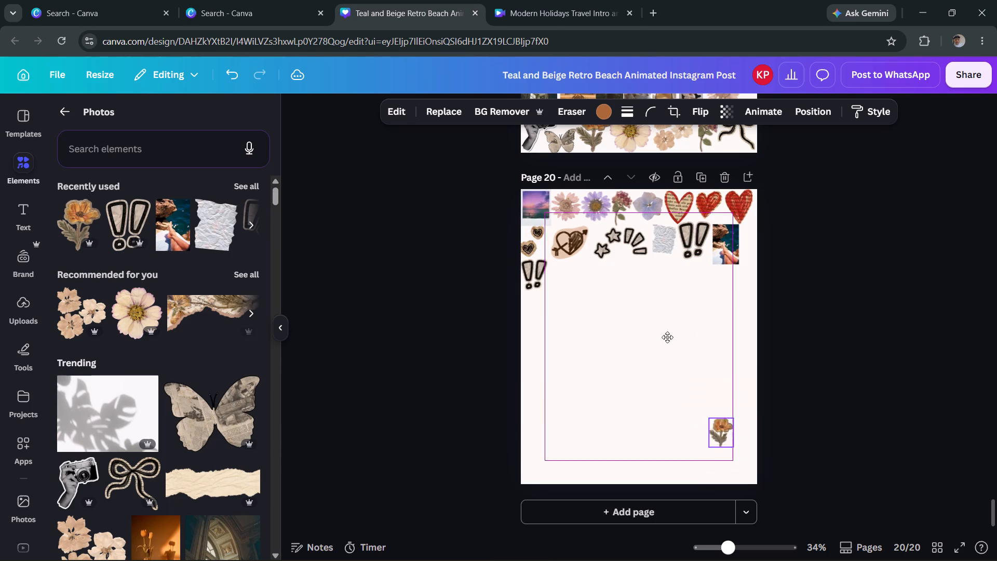
left_click_drag(667, 337, 565, 275)
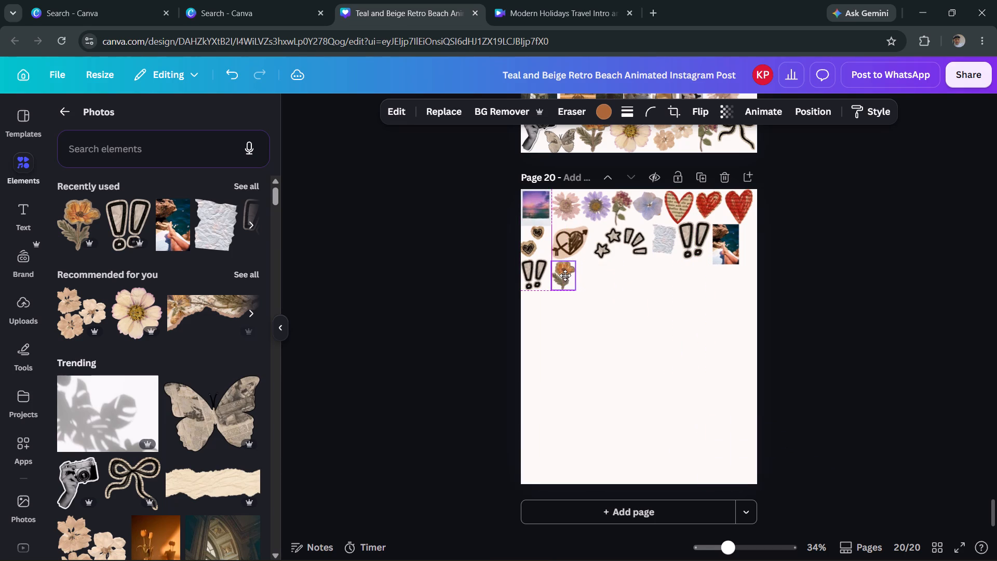
left_click_drag(565, 275, 563, 275)
left_click(321, 319)
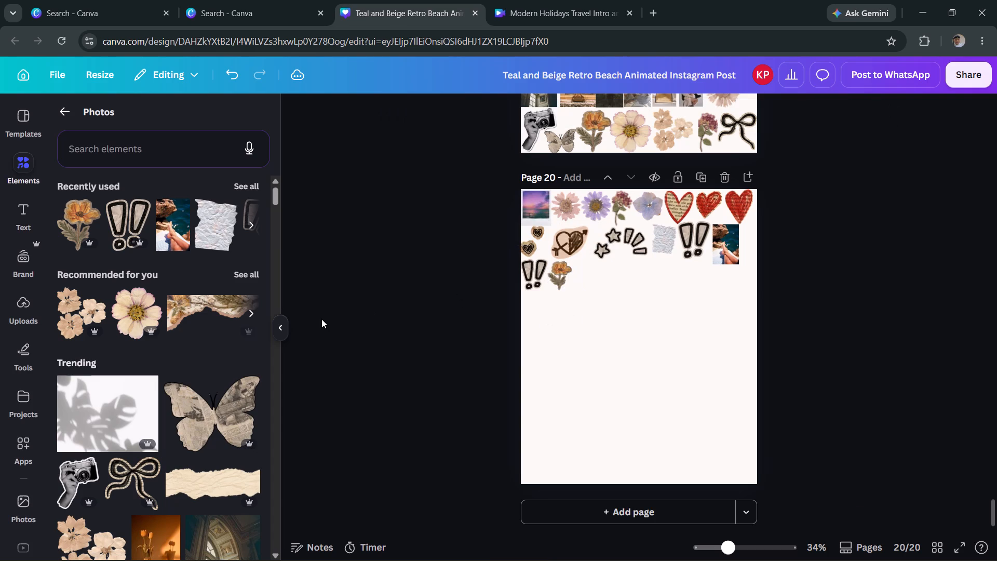
Add the recommended cream pressed flower with a yellow centre, shrunk to row height and placed beside the orange flower.
left_click(127, 312)
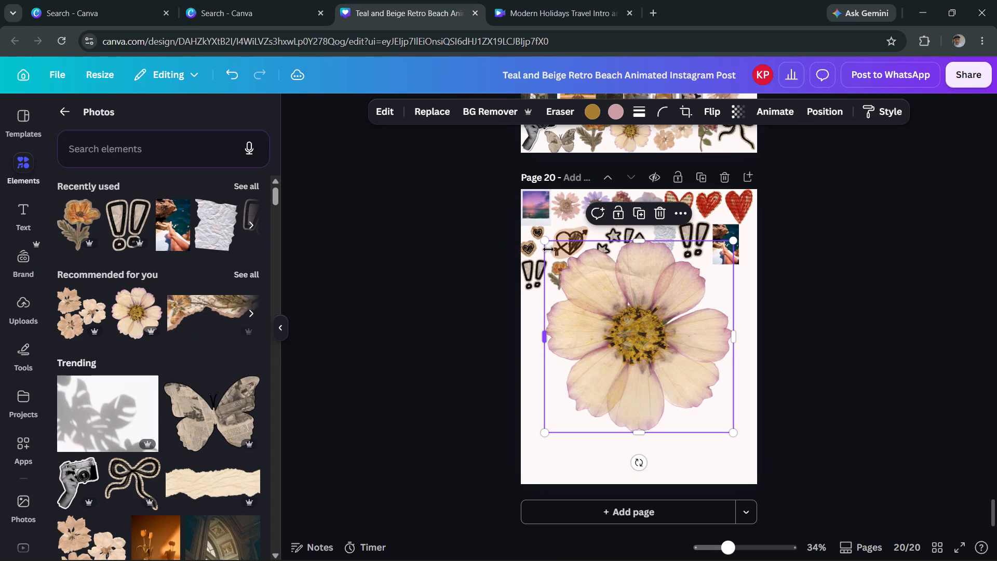
left_click_drag(544, 242, 679, 401)
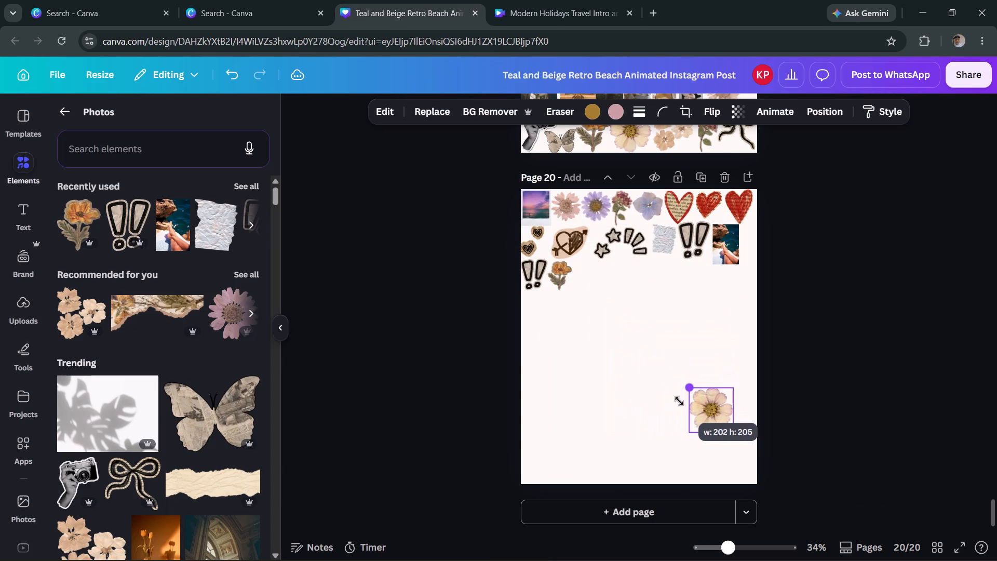
left_click_drag(679, 401, 698, 418)
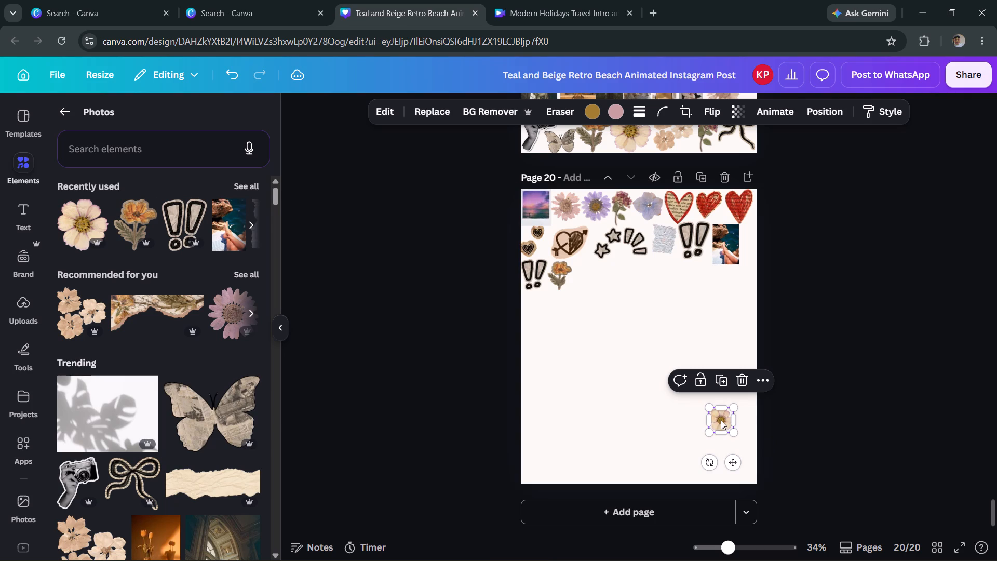
left_click_drag(721, 420, 585, 277)
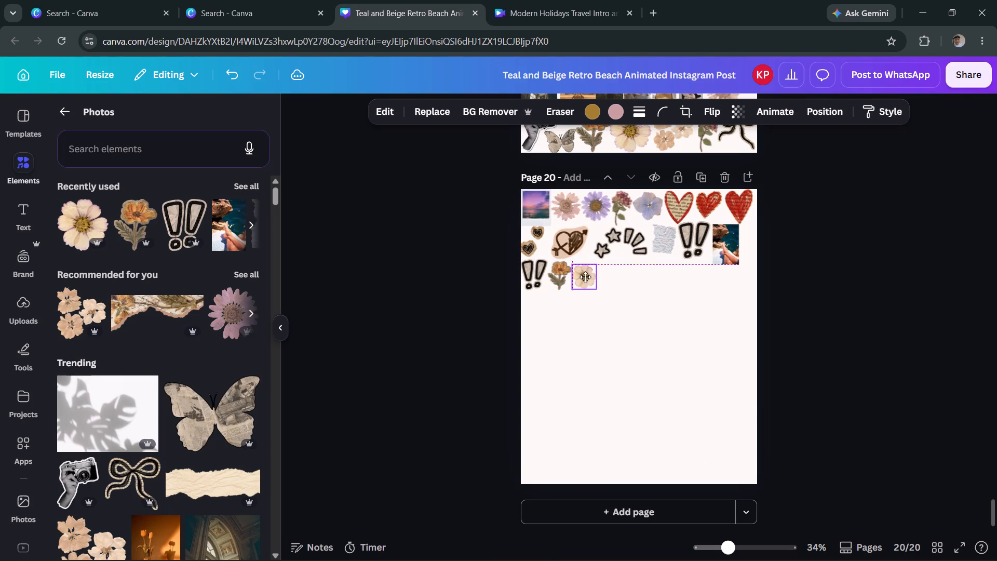
left_click_drag(585, 277, 585, 272)
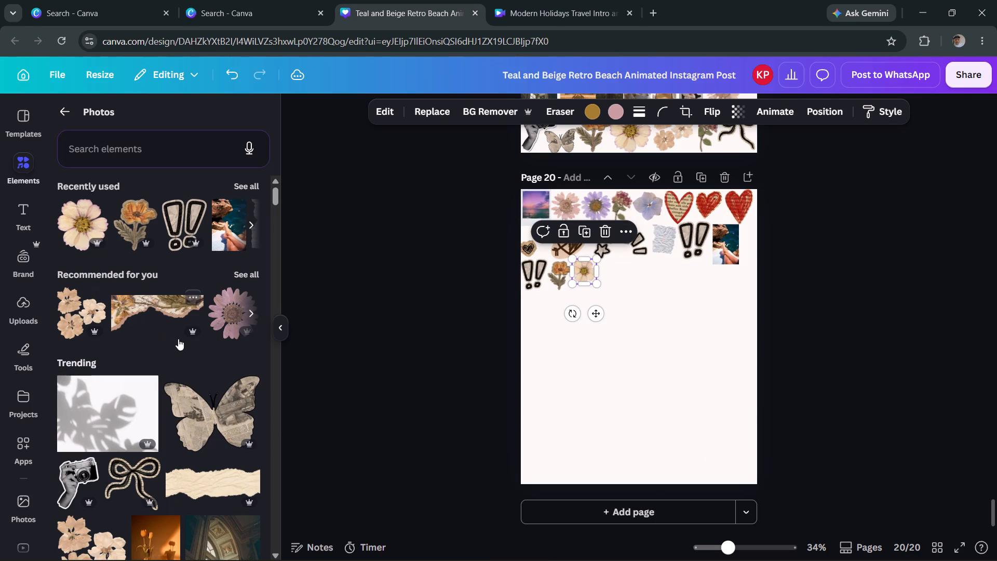
Add the trending black-outlined bow cutout, shrunk to row height and placed beside the cream flower.
scroll(178, 339, "down", 4)
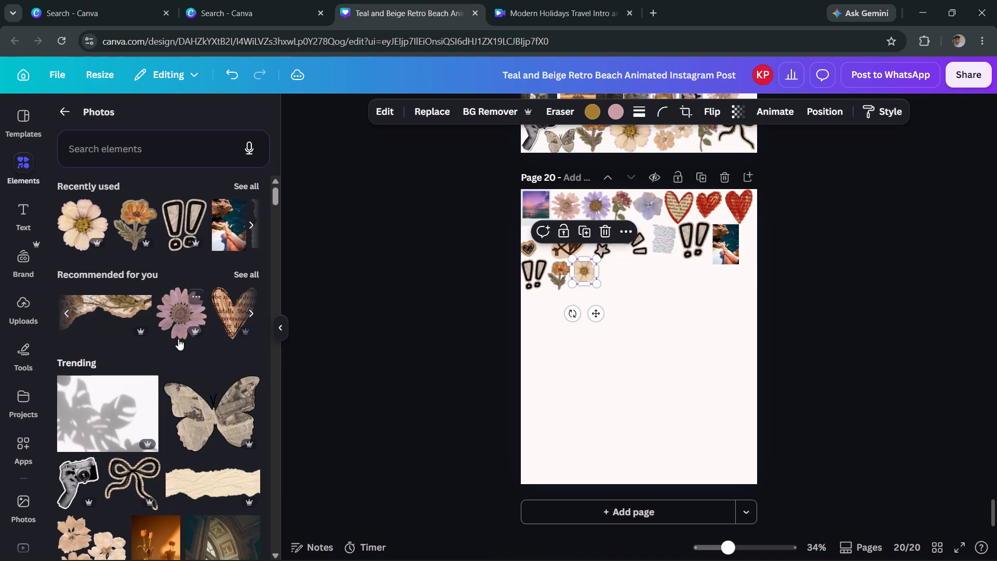
scroll(172, 386, "down", 2)
left_click(129, 359)
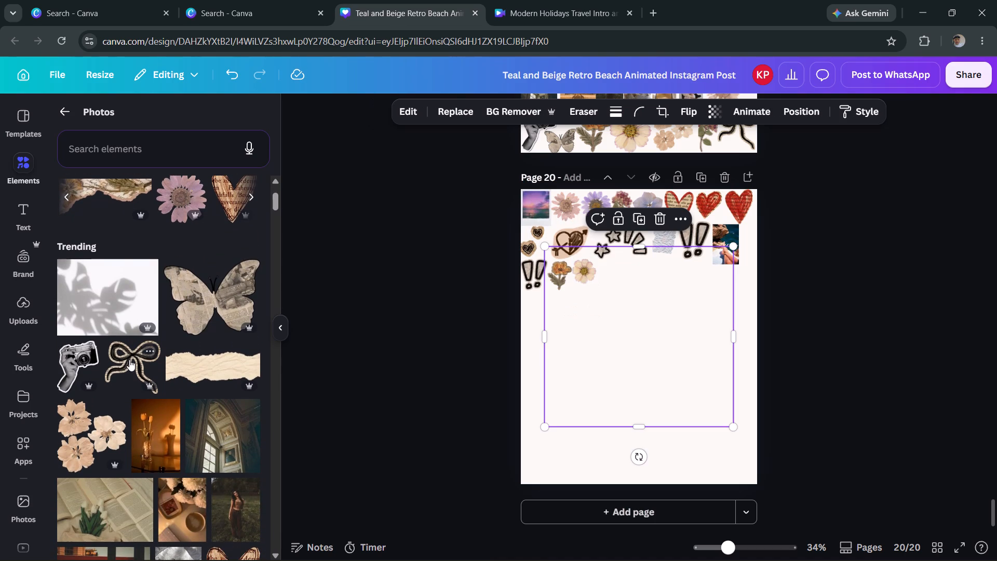
left_click_drag(544, 247, 698, 393)
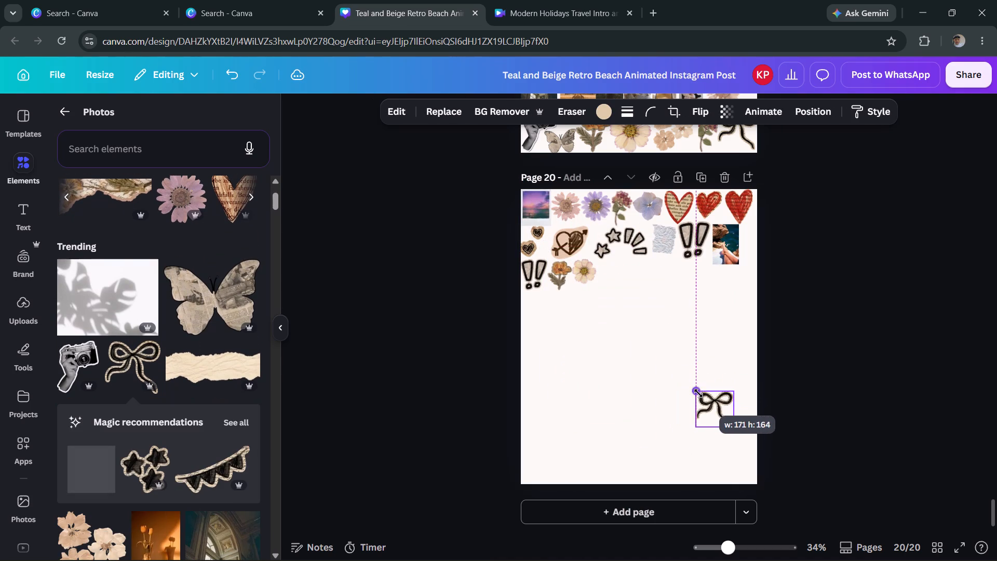
left_click_drag(698, 393, 703, 398)
left_click_drag(720, 415, 652, 284)
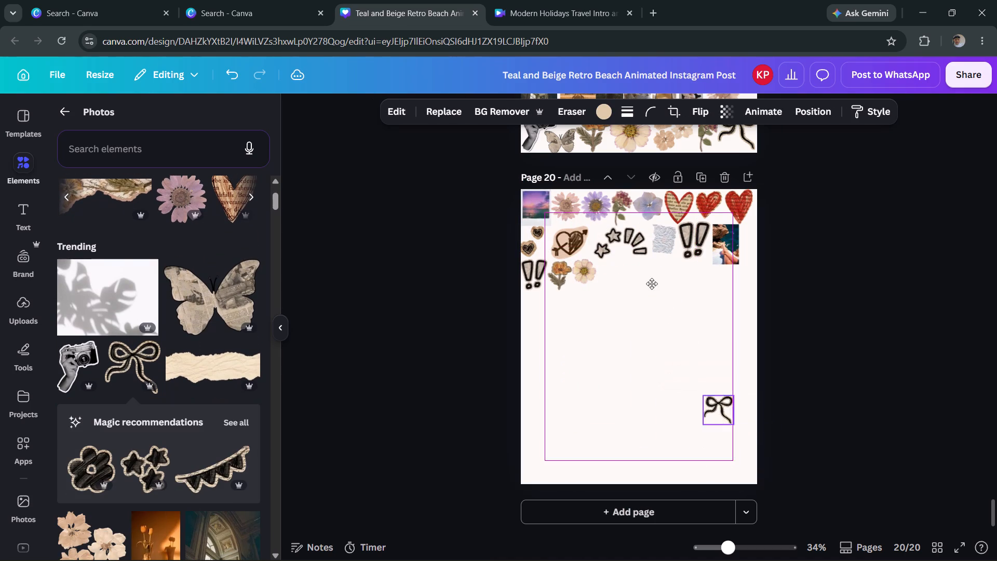
left_click_drag(652, 284, 615, 276)
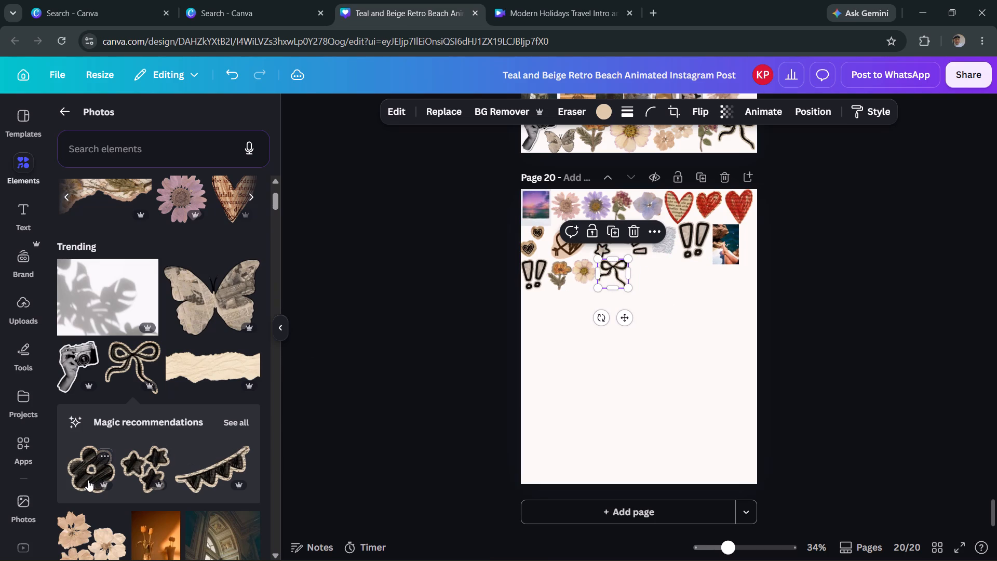
Add the recommended black scribbled flower cutout, shrunk to a little over row height and placed directly beside the bow.
left_click(84, 478)
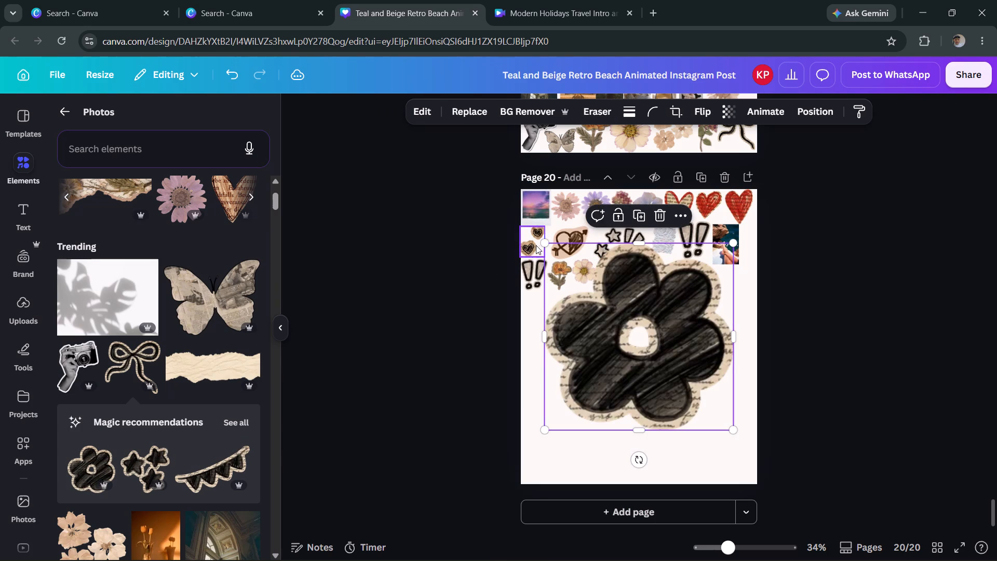
left_click_drag(543, 241, 680, 364)
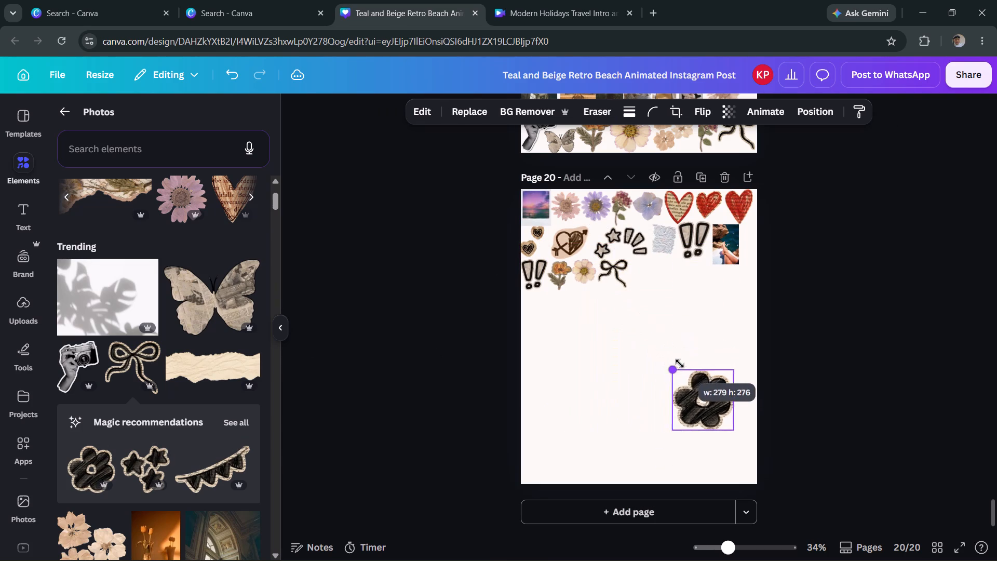
left_click_drag(680, 364, 697, 393)
left_click_drag(712, 409, 644, 274)
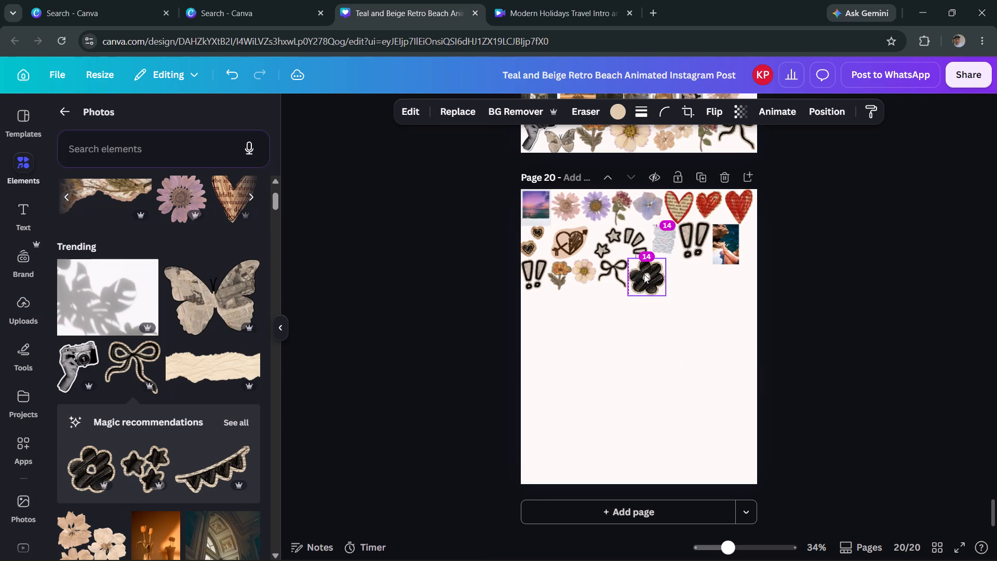
left_click(574, 341)
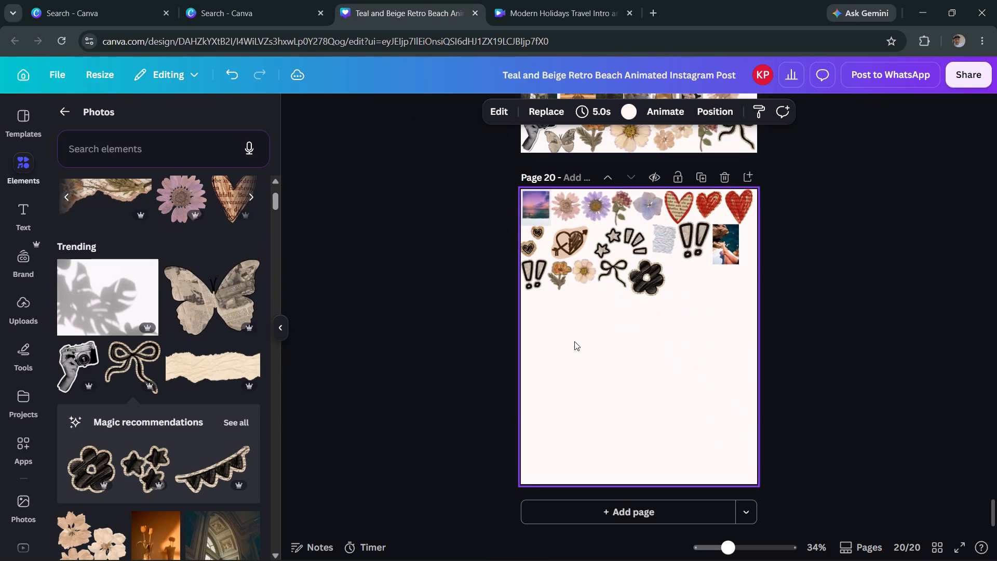
scroll(147, 369, "down", 1)
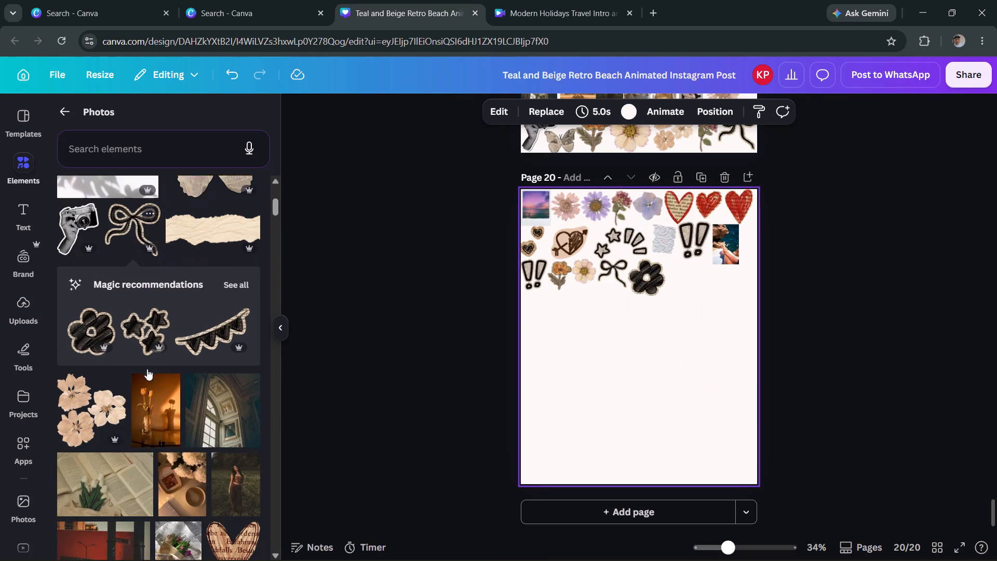
Add the trending beige three-flower cluster cutout, shrunk to row height and placed beside the black scribbled flower in the third row.
scroll(147, 369, "down", 3)
left_click(91, 282)
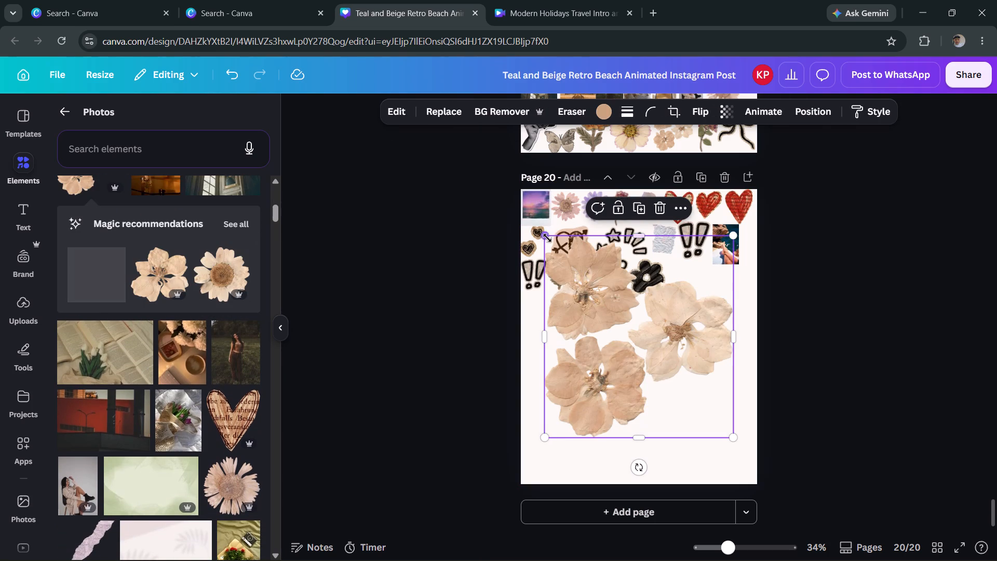
left_click_drag(546, 237, 684, 393)
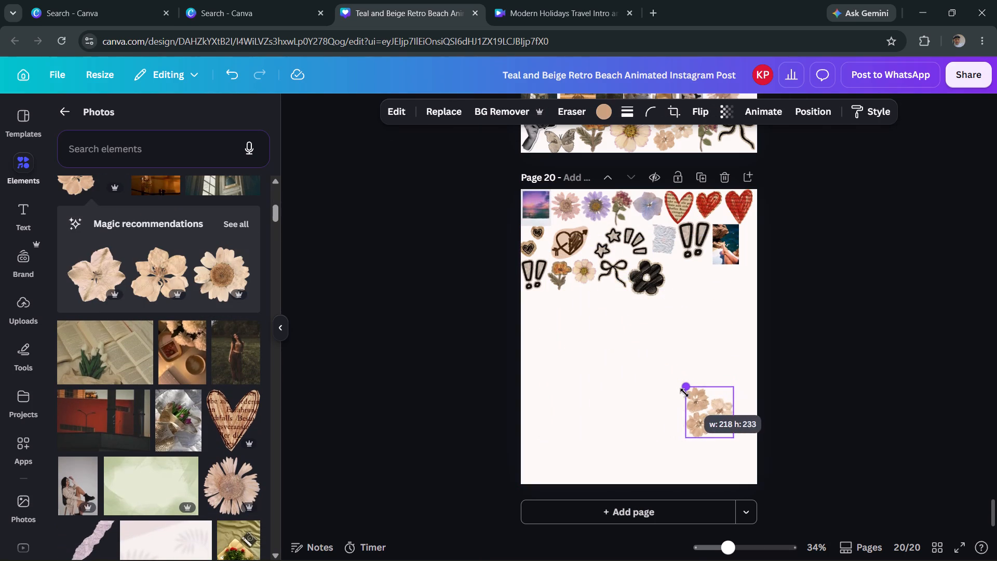
left_click_drag(684, 393, 689, 396)
left_click_drag(705, 414, 688, 283)
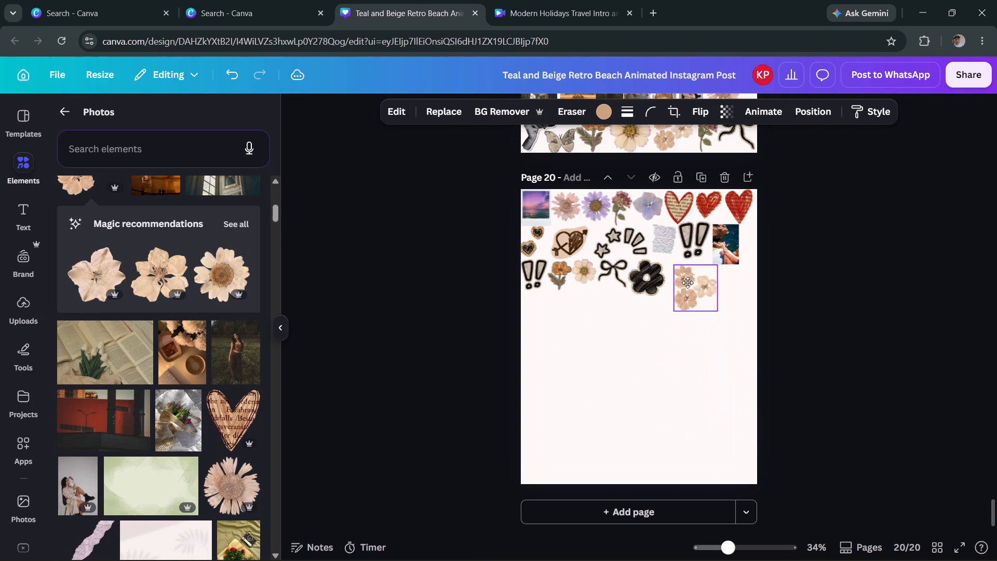
left_click_drag(688, 283, 681, 282)
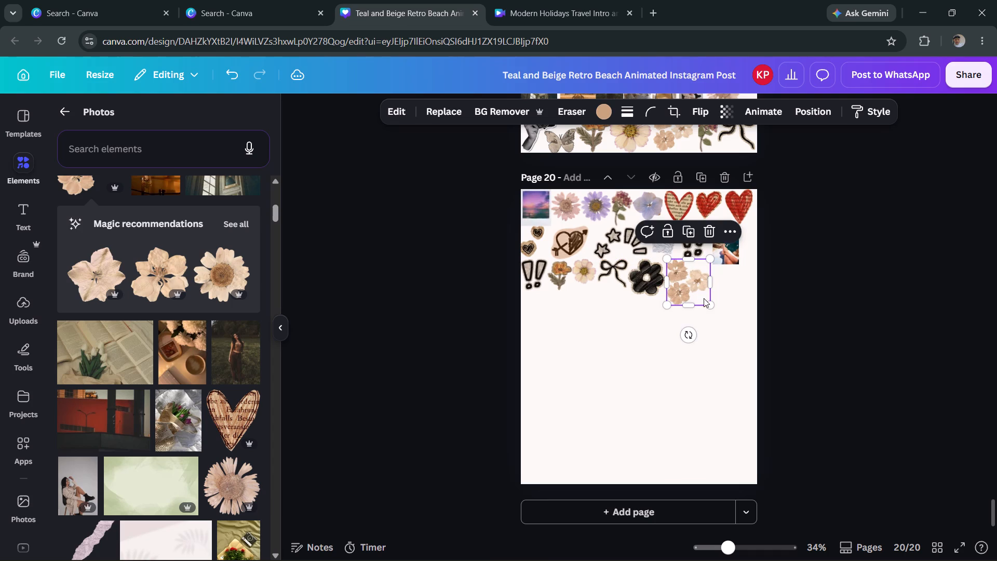
left_click_drag(709, 306, 701, 299)
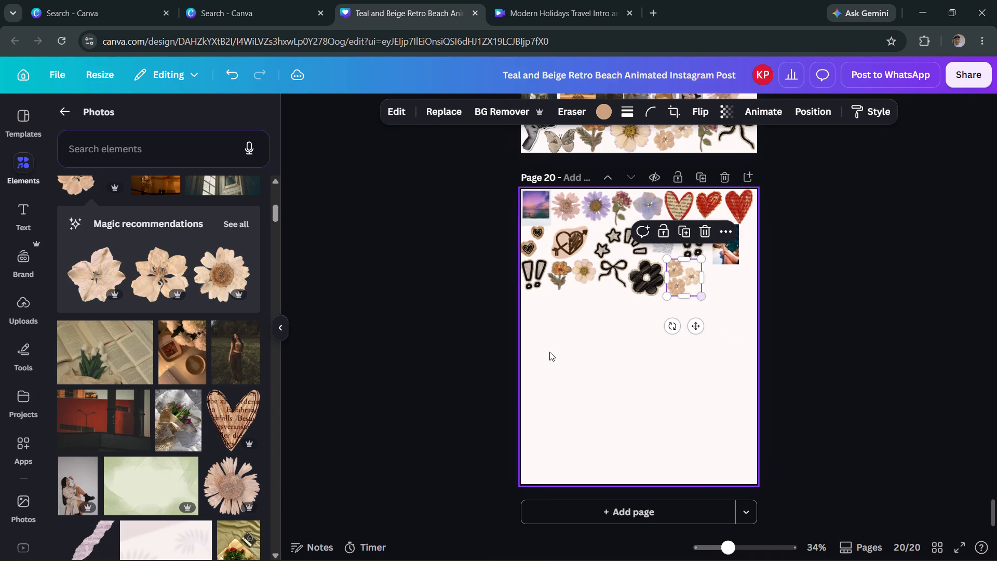
left_click(549, 352)
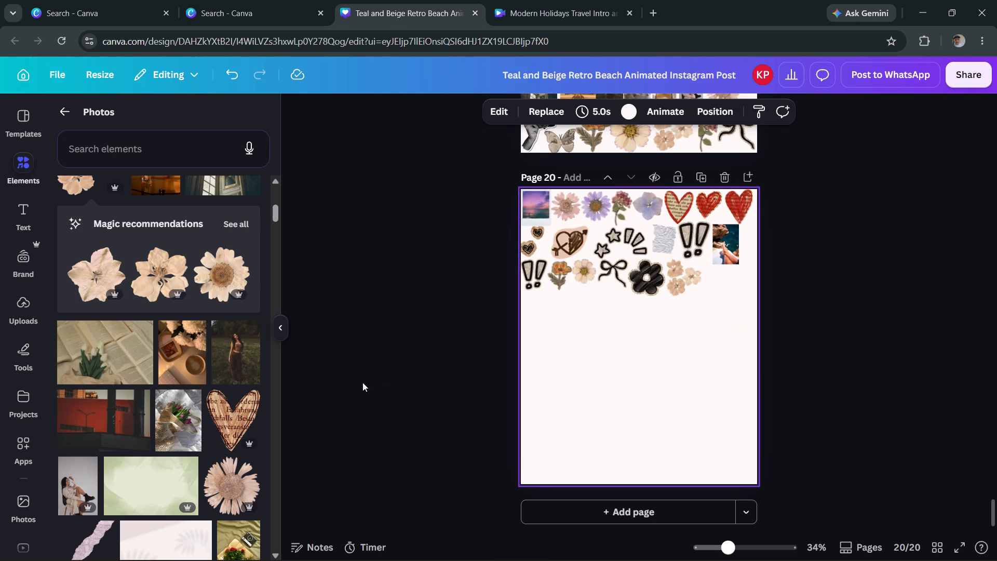
Add the trending brown heart cutout with printed text, shrunk to row height and placed beside the beige flower cluster.
left_click(223, 428)
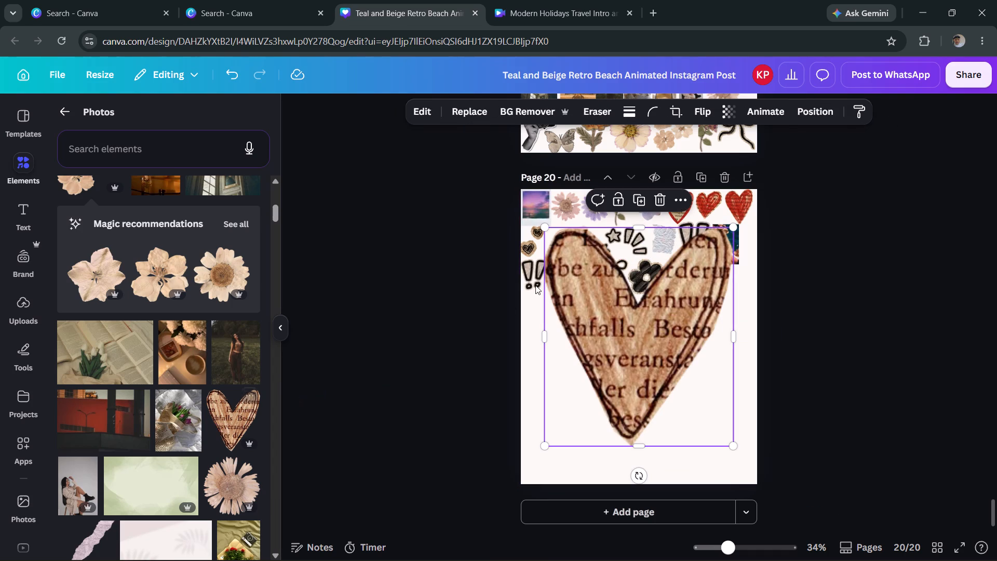
left_click_drag(543, 230, 655, 379)
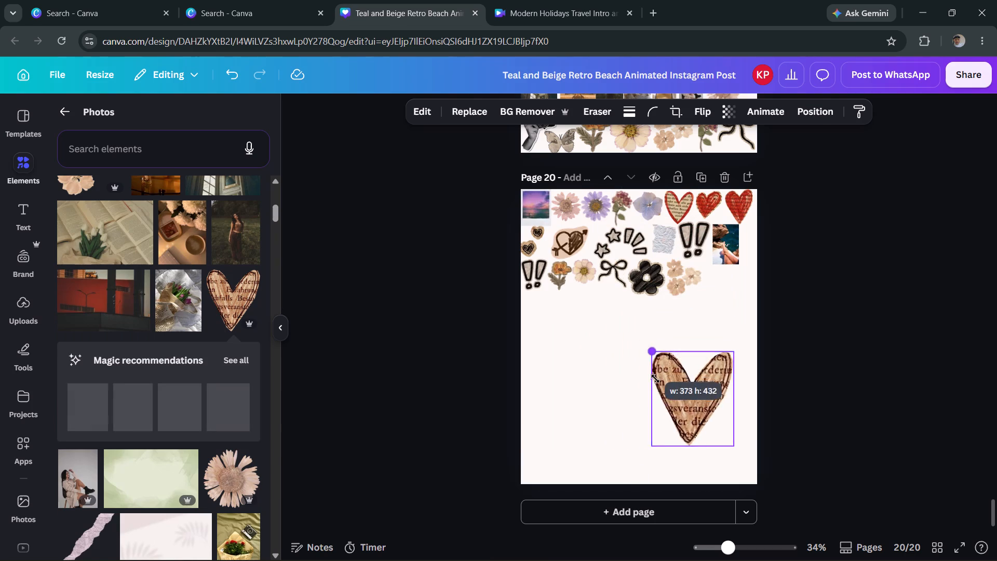
left_click_drag(655, 379, 683, 432)
left_click_drag(717, 428, 716, 281)
Add the recommended red-outlined heart with a beige centre, shrunk small and placed at the third row's end beside the brown heart.
left_click(228, 403)
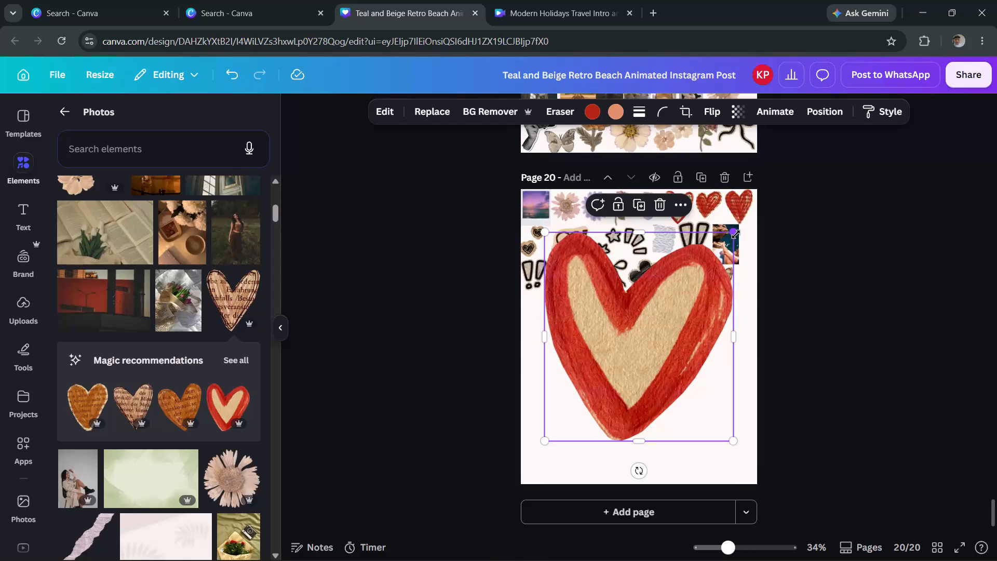
left_click_drag(736, 234, 585, 425)
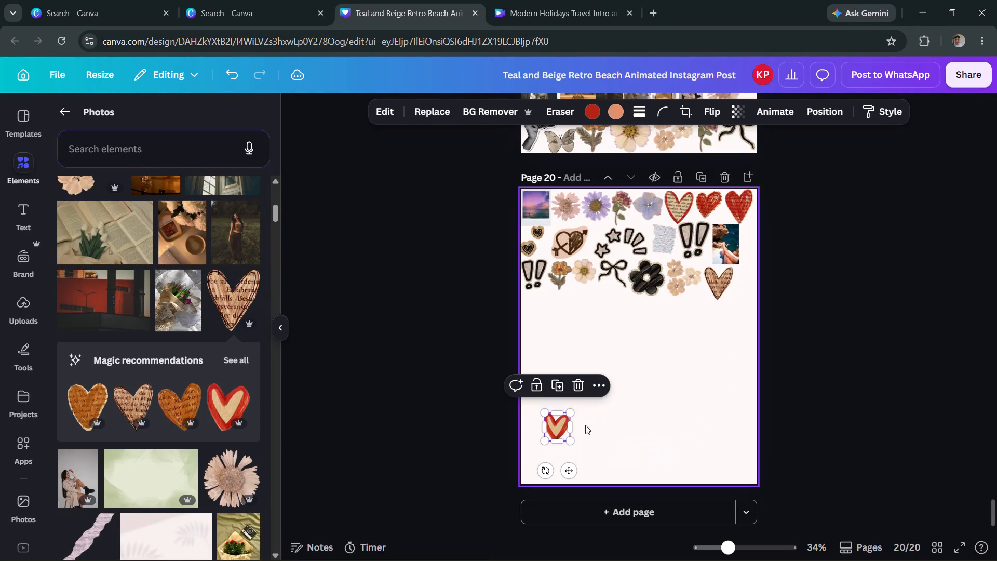
left_click_drag(556, 424, 762, 259)
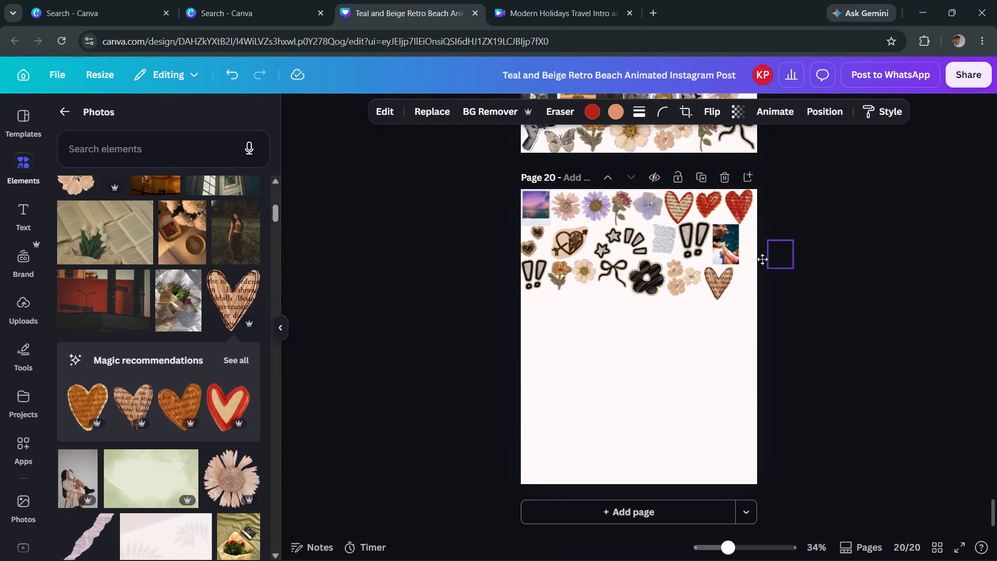
left_click_drag(762, 259, 743, 283)
left_click(637, 337)
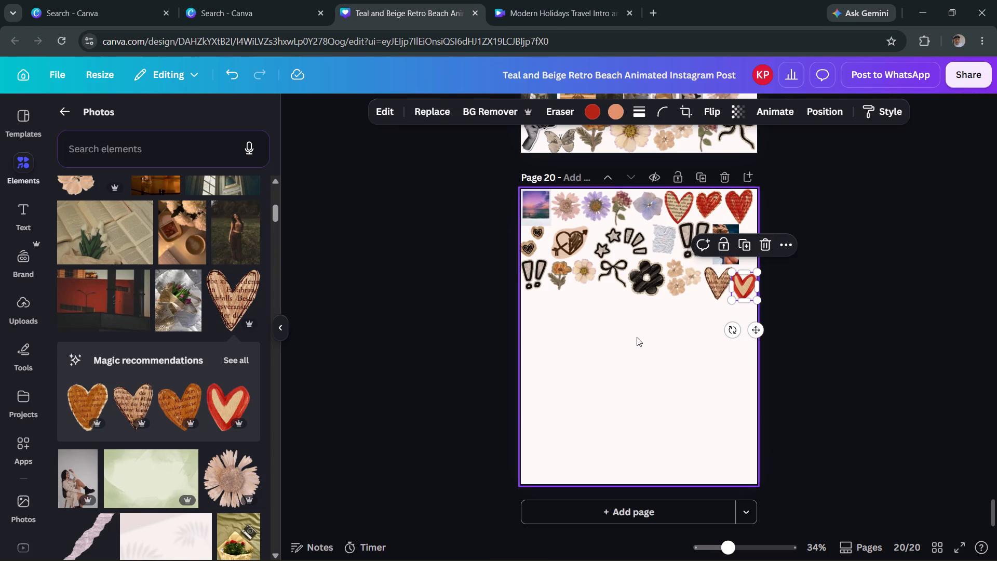
Add the trending orange flower cutout with stem and leaves, placed at the page's left edge to start the fourth row.
left_click_drag(637, 337, 176, 348)
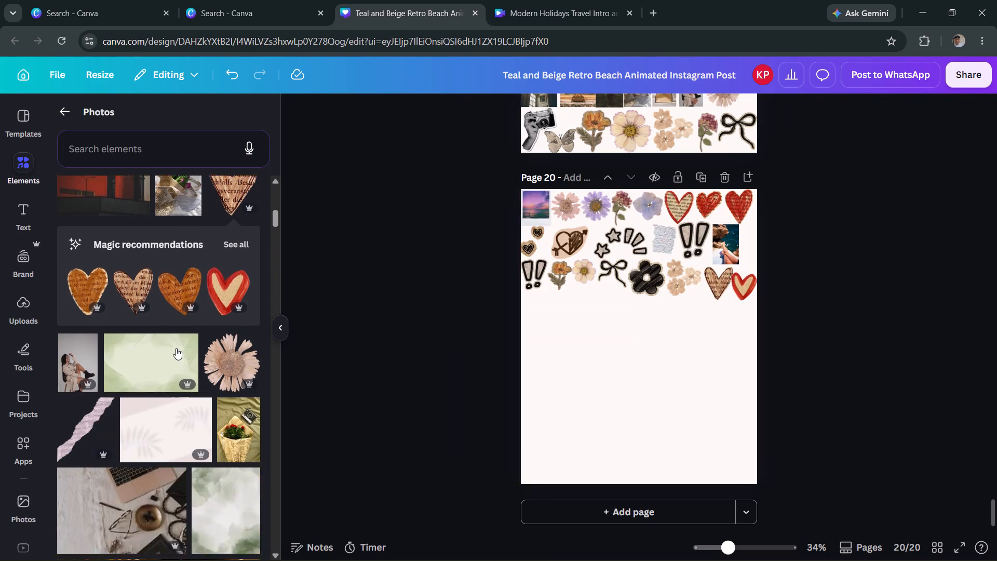
scroll(176, 348, "down", 2)
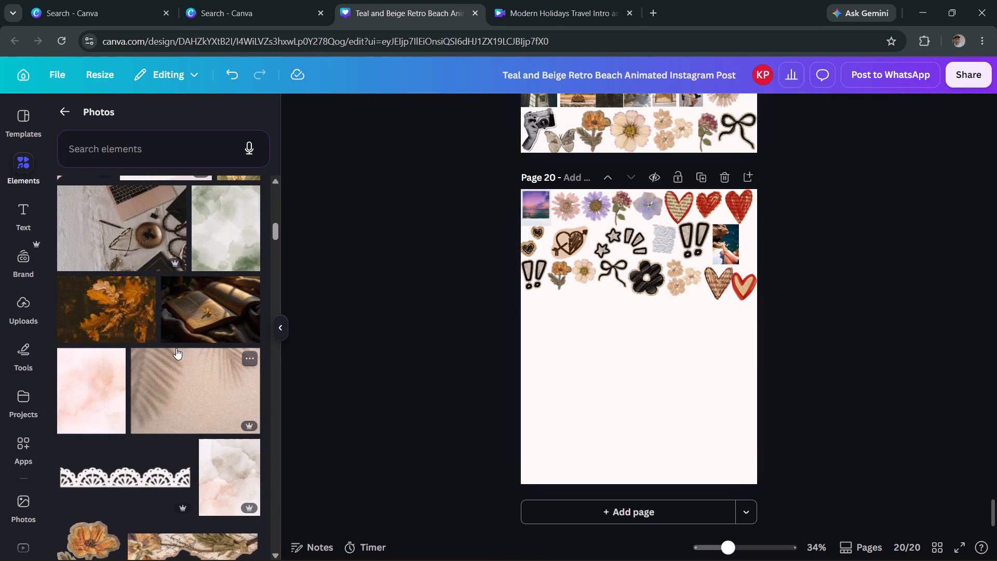
scroll(176, 348, "down", 1)
left_click(76, 337)
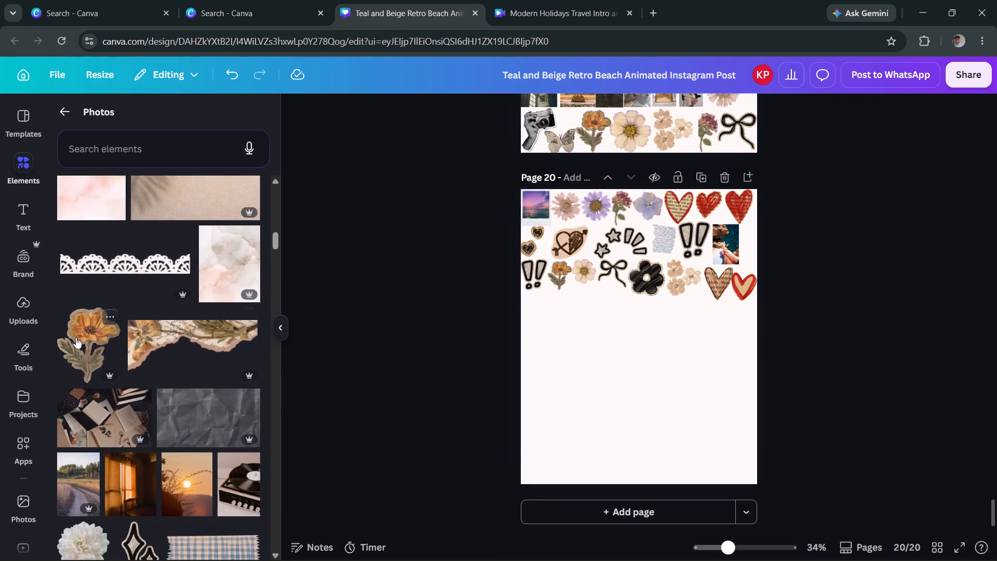
left_click_drag(638, 336, 571, 318)
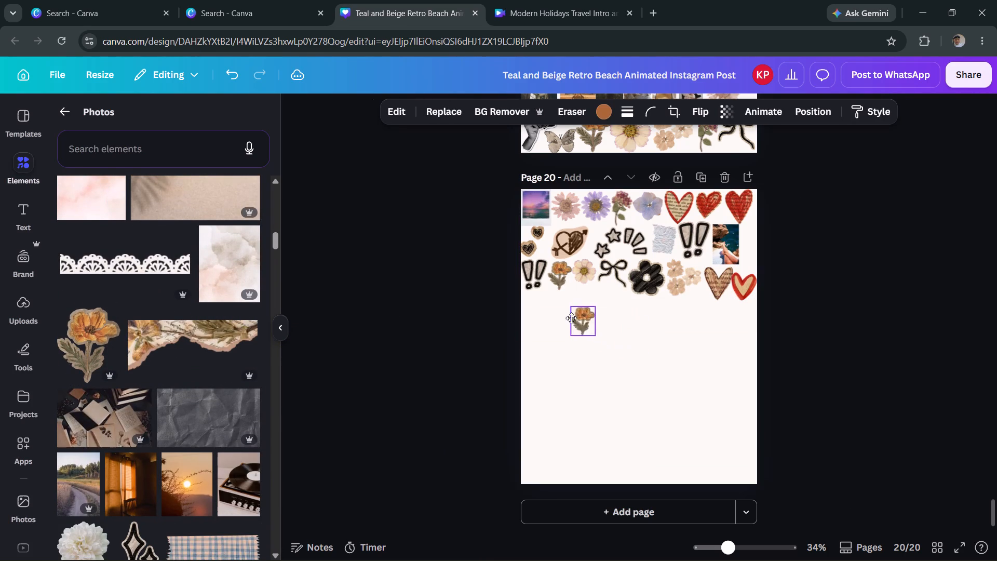
left_click_drag(571, 318, 533, 306)
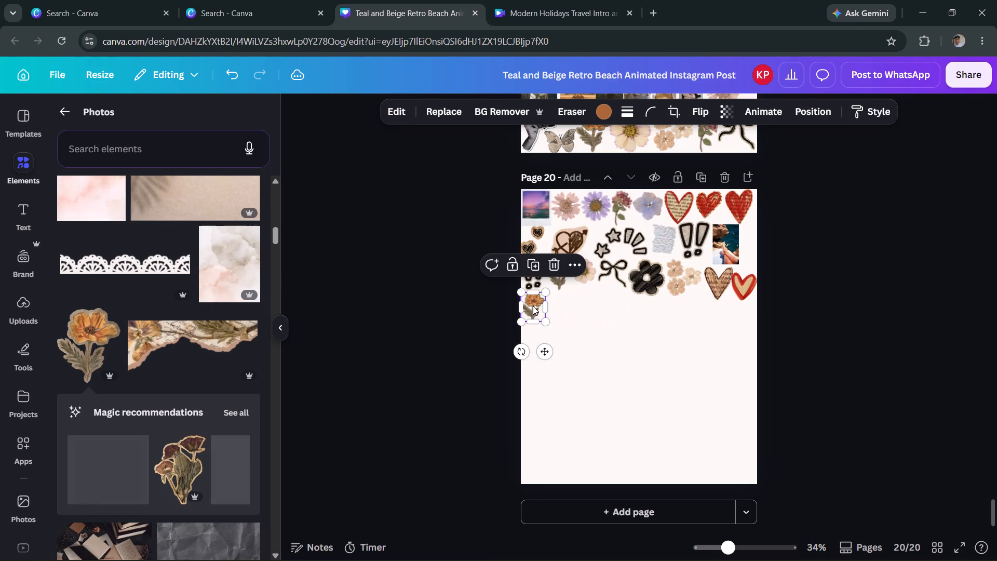
Add the recommended dark red dried-flower bouquet cutout, shrunk to row height and placed beside the fourth row's orange flower.
left_click(182, 463)
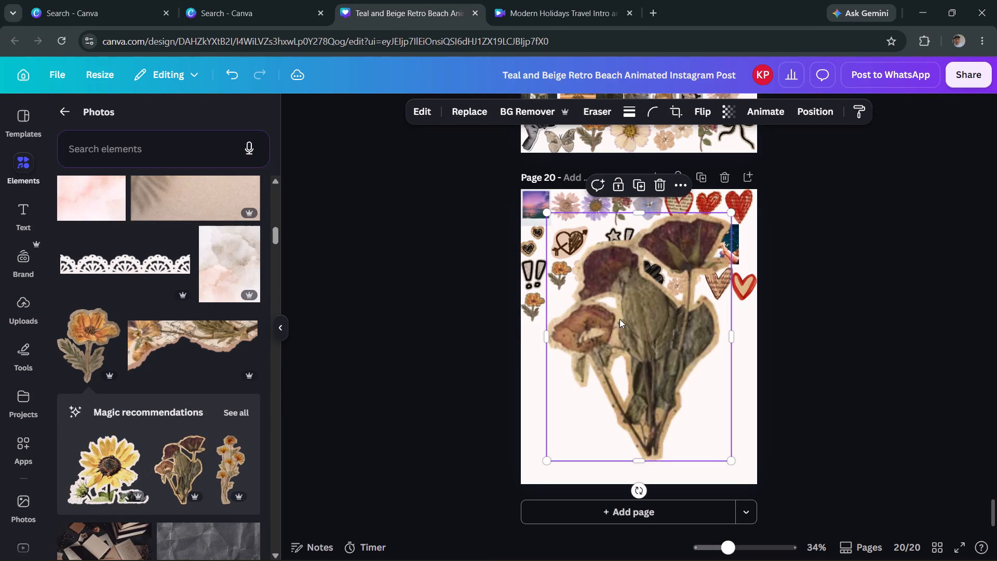
left_click_drag(733, 210, 668, 299)
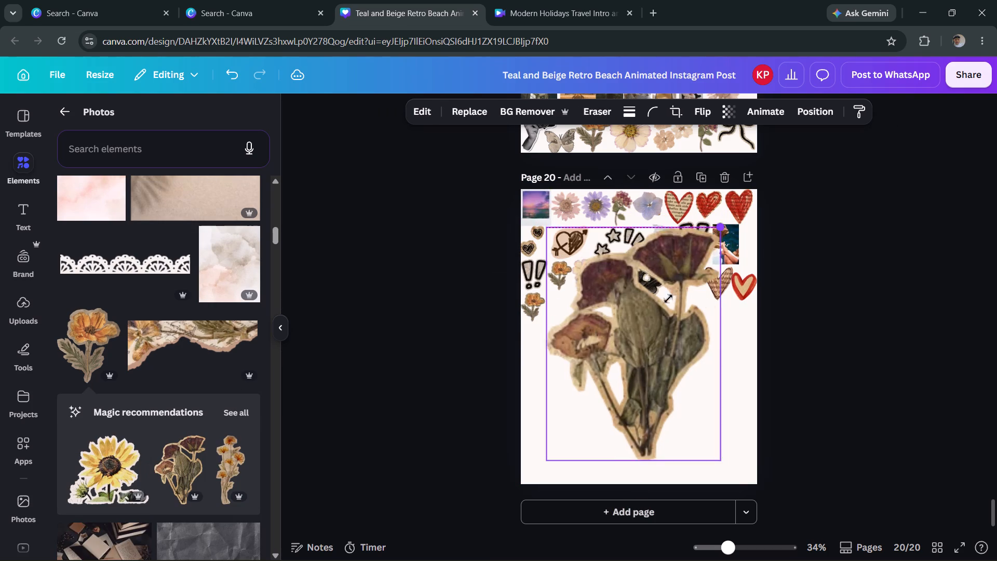
left_click_drag(668, 299, 580, 430)
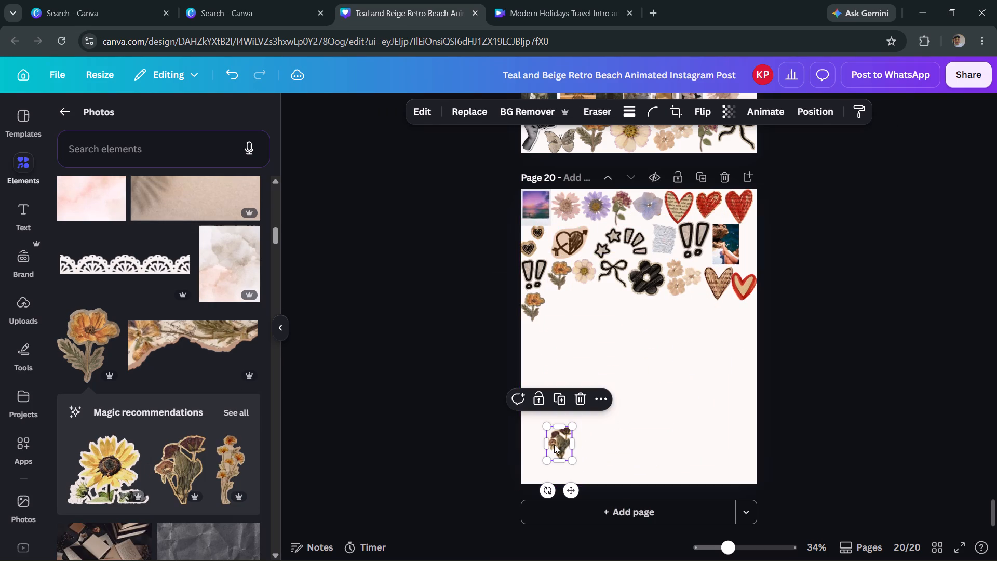
left_click_drag(554, 445, 554, 305)
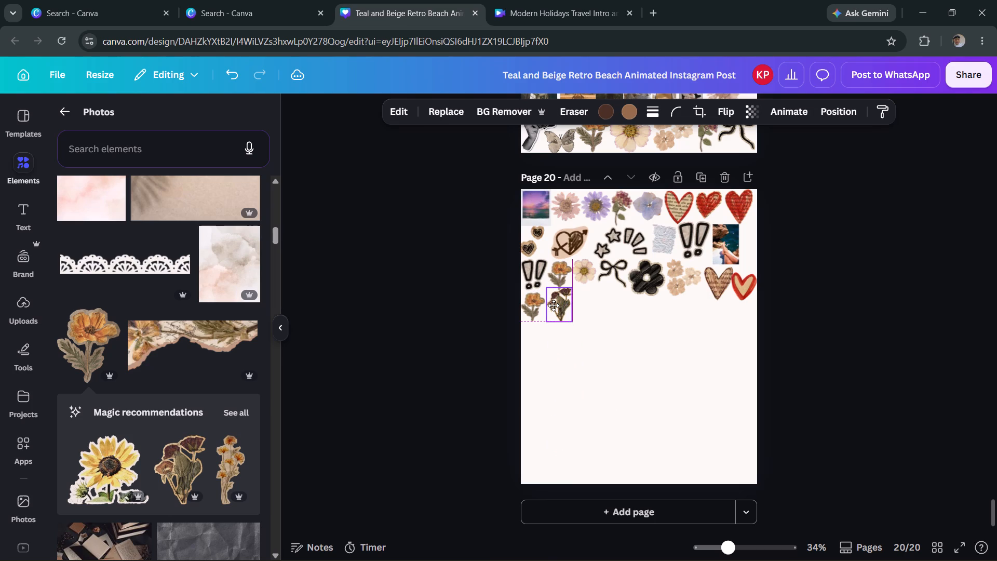
left_click_drag(554, 305, 555, 309)
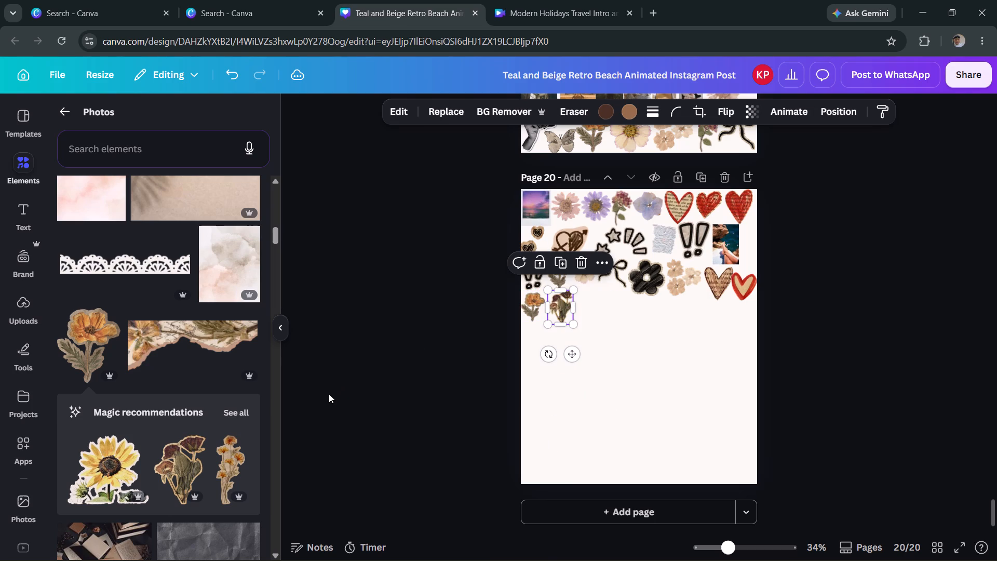
left_click(329, 394)
Add the recommended yellow sunflower cutout, shrunk to row height and placed beside the dark red dried-flower bouquet.
left_click(110, 473)
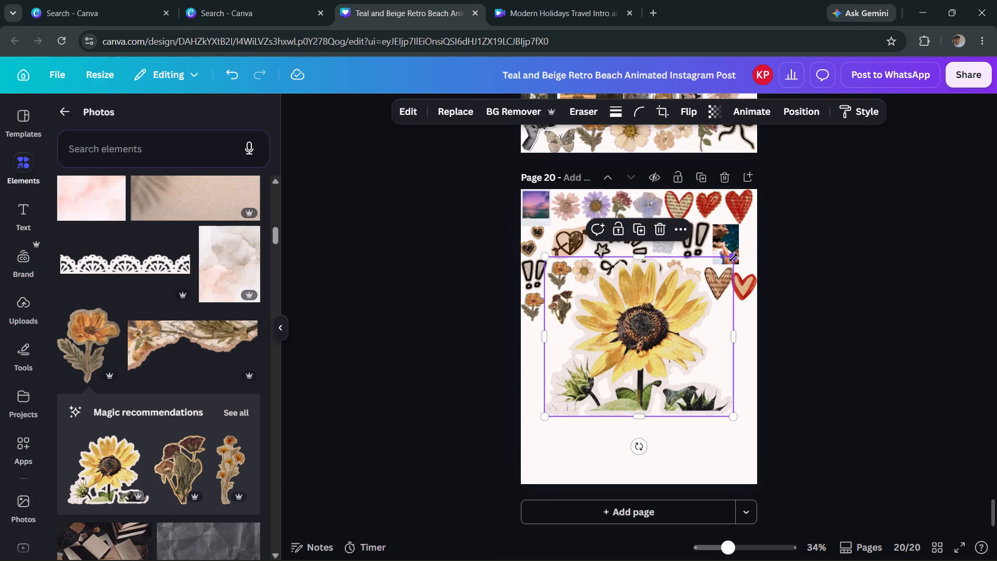
left_click_drag(733, 258, 595, 391)
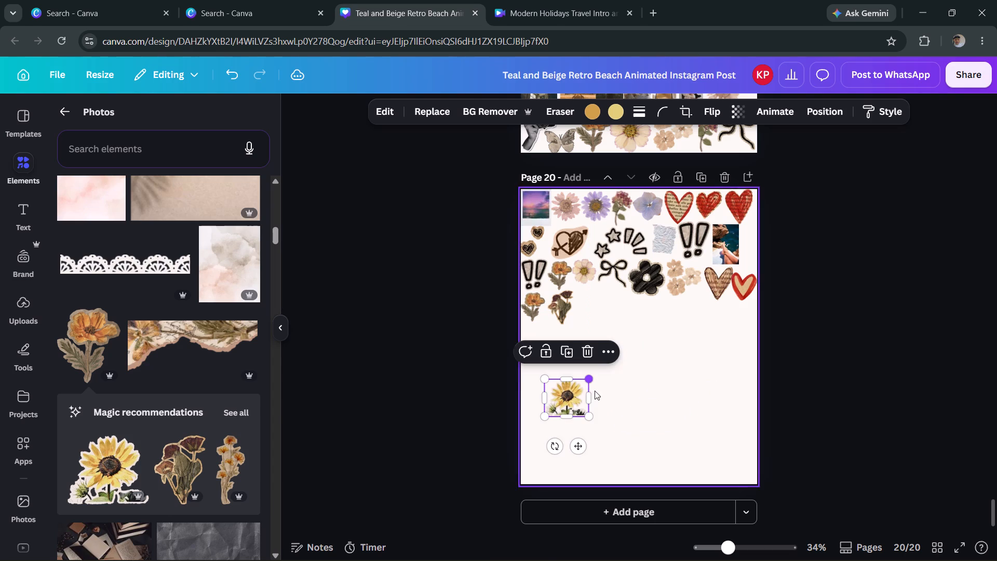
left_click_drag(568, 397, 602, 305)
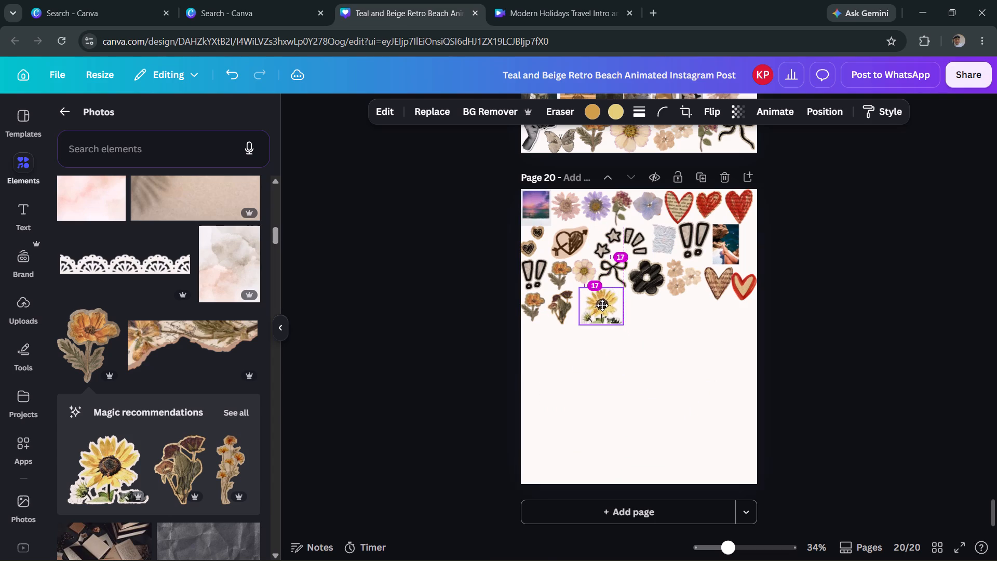
left_click_drag(602, 305, 599, 309)
left_click(541, 364)
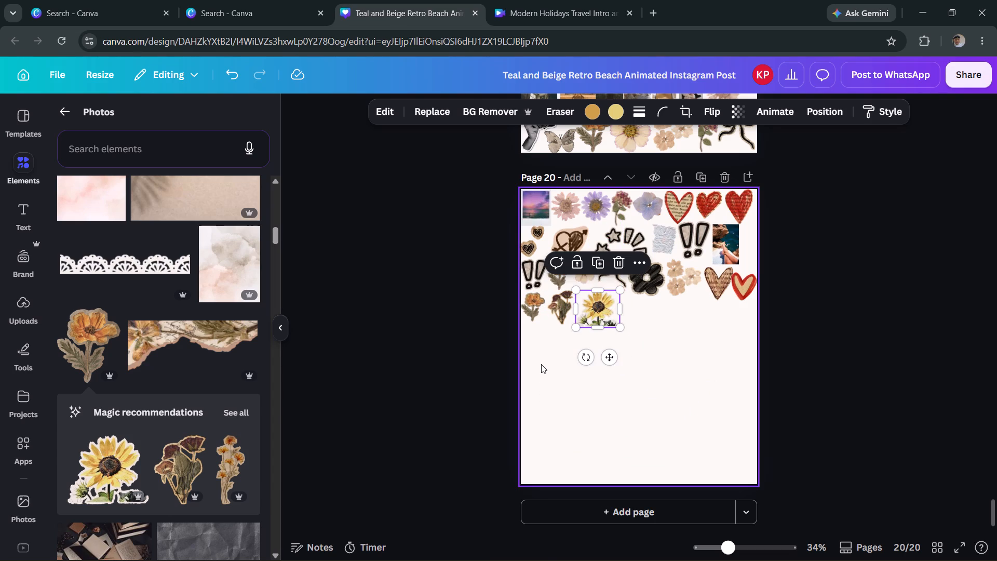
Add a second copy of the dark red dried-flower bouquet cutout and place it on the sunflower's other side.
left_click(178, 473)
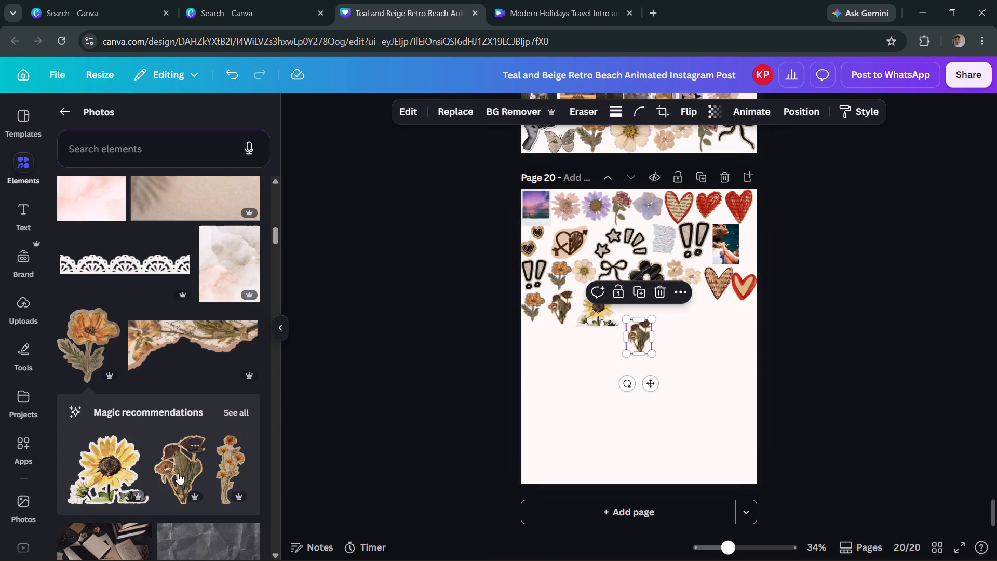
left_click_drag(637, 343, 636, 338)
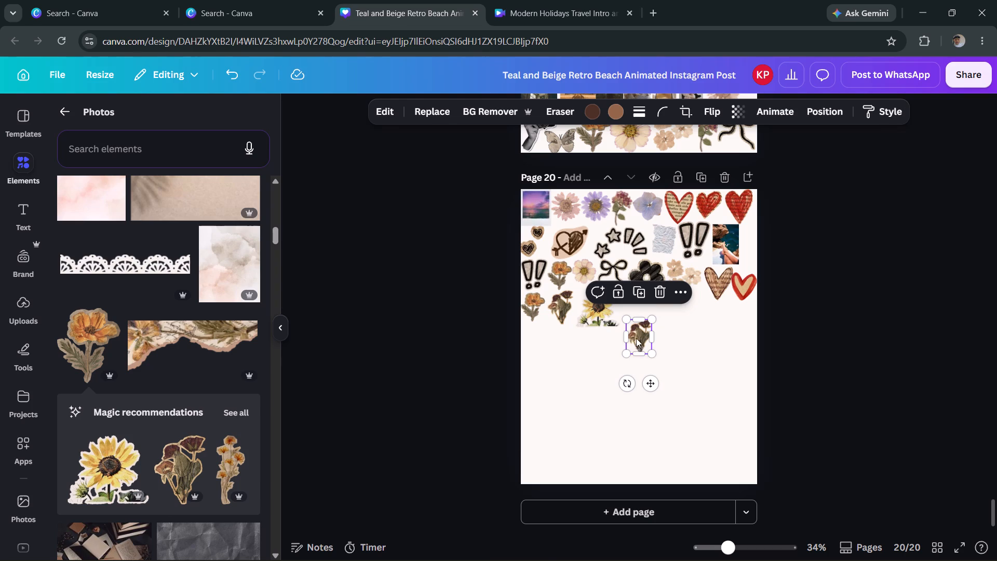
left_click_drag(636, 338, 634, 315)
left_click(526, 361)
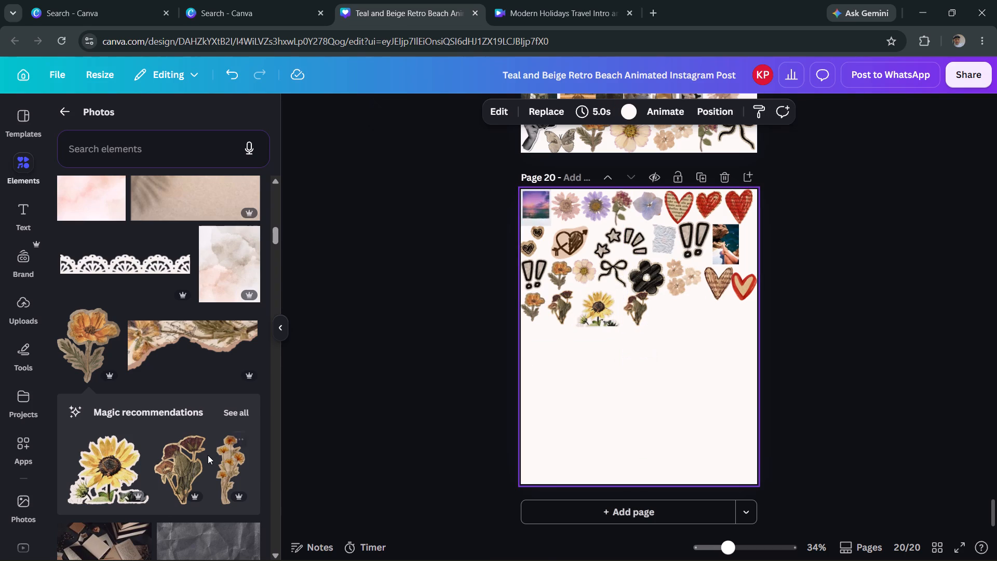
Add the trending black-outlined cutout of two four-pointed sparkles, shrunk to about row height and placed beside the second dried-flower bouquet.
scroll(175, 444, "down", 5)
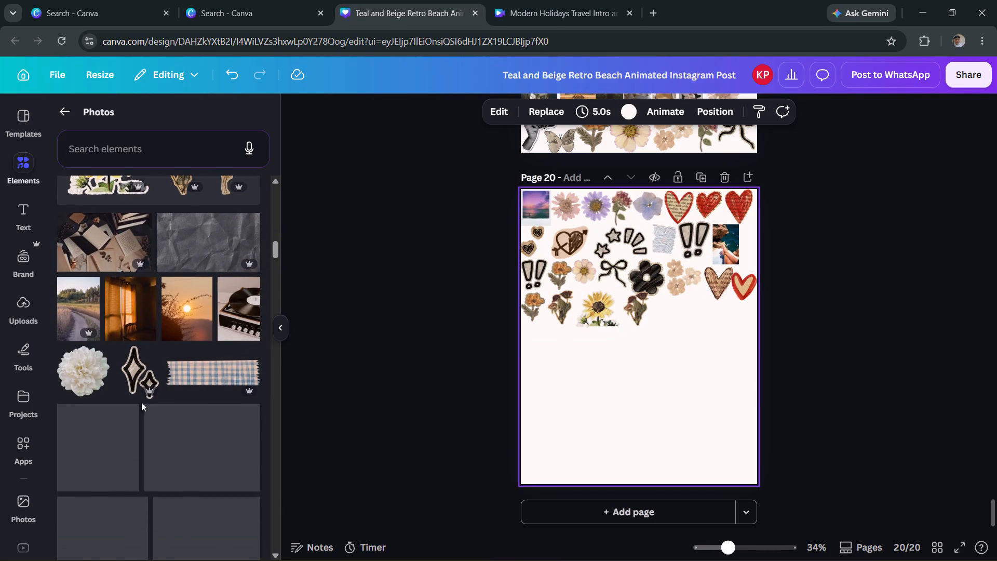
left_click(134, 376)
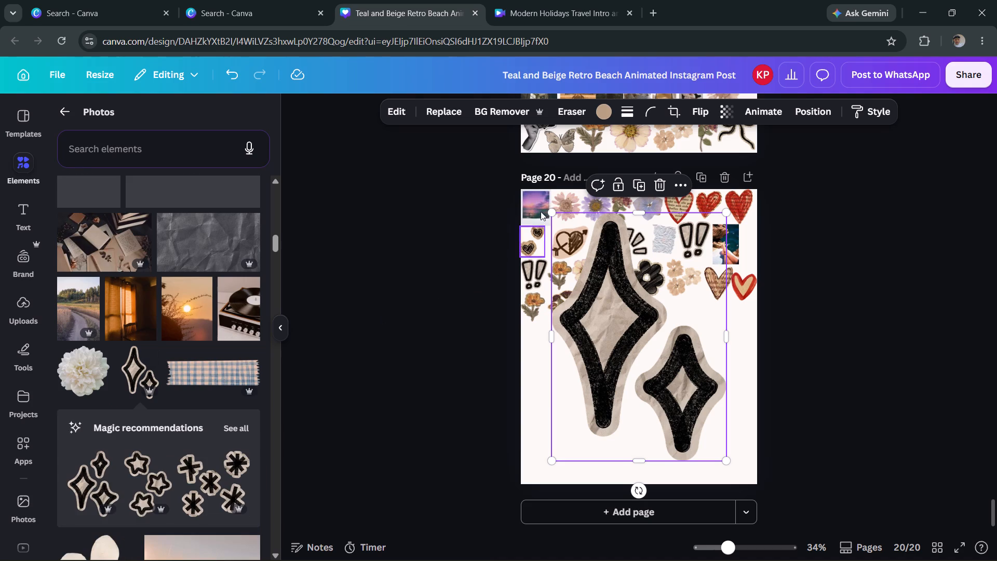
left_click_drag(549, 211, 700, 416)
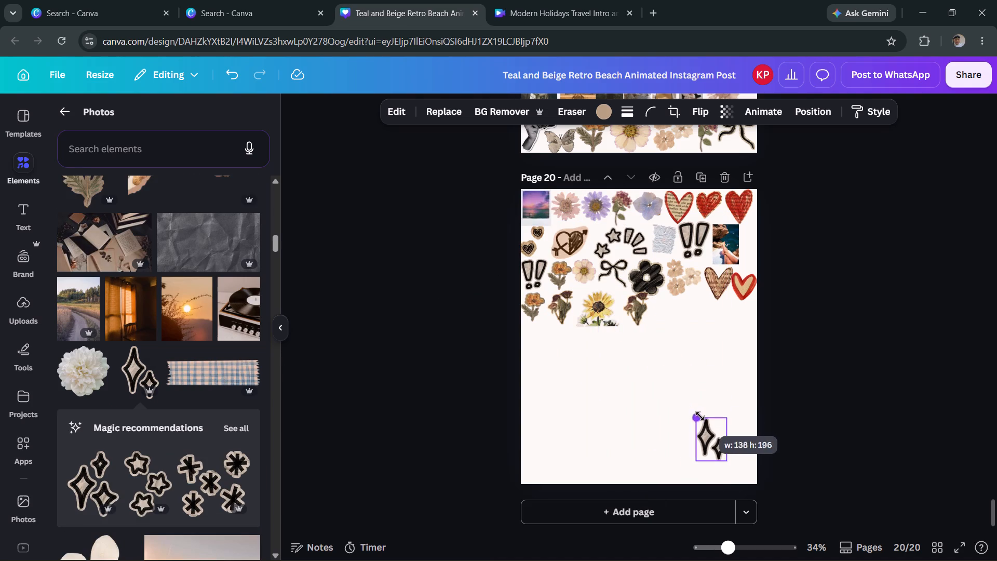
left_click_drag(700, 416, 700, 419)
left_click_drag(712, 443, 693, 358)
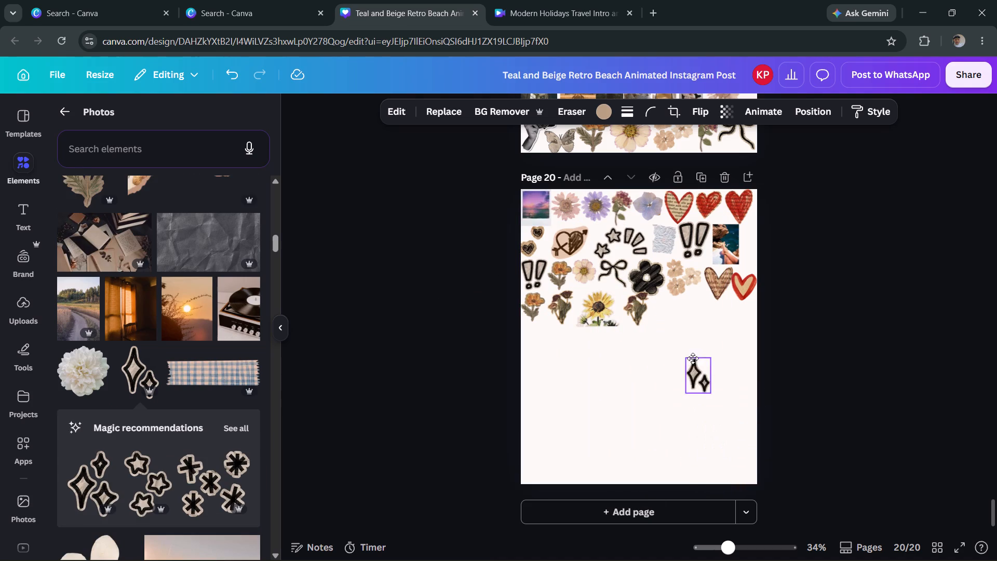
left_click_drag(693, 358, 662, 314)
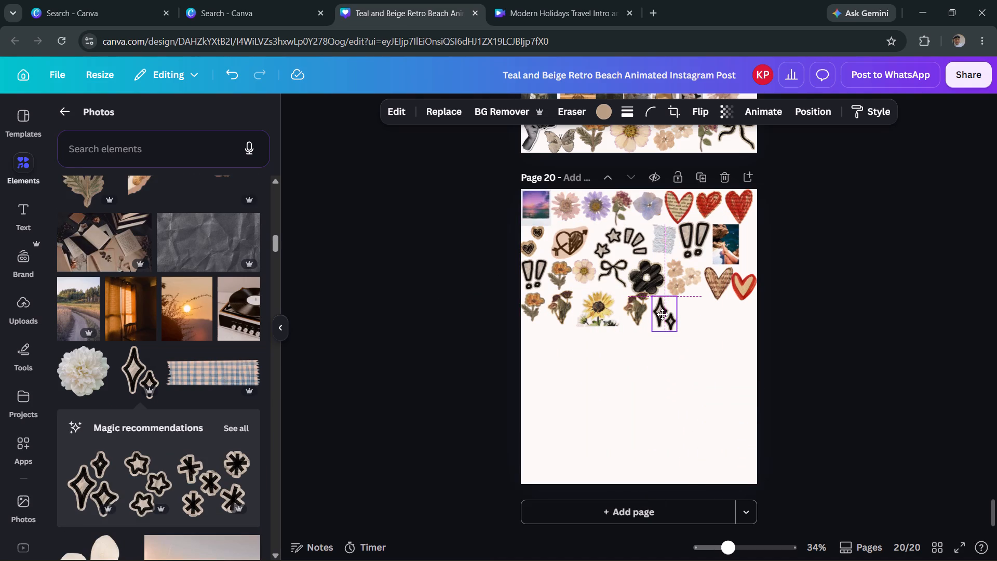
left_click_drag(662, 314, 665, 316)
left_click(580, 360)
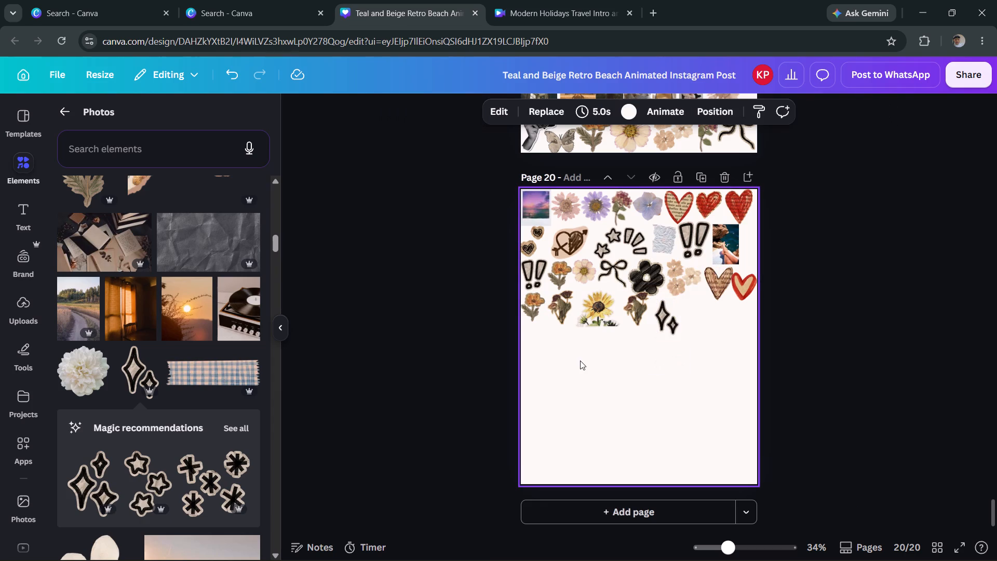
Add the trending cutout of two black scribbled stars, shrunk below row height and placed beside the fourth row's sparkles.
scroll(140, 415, "down", 3)
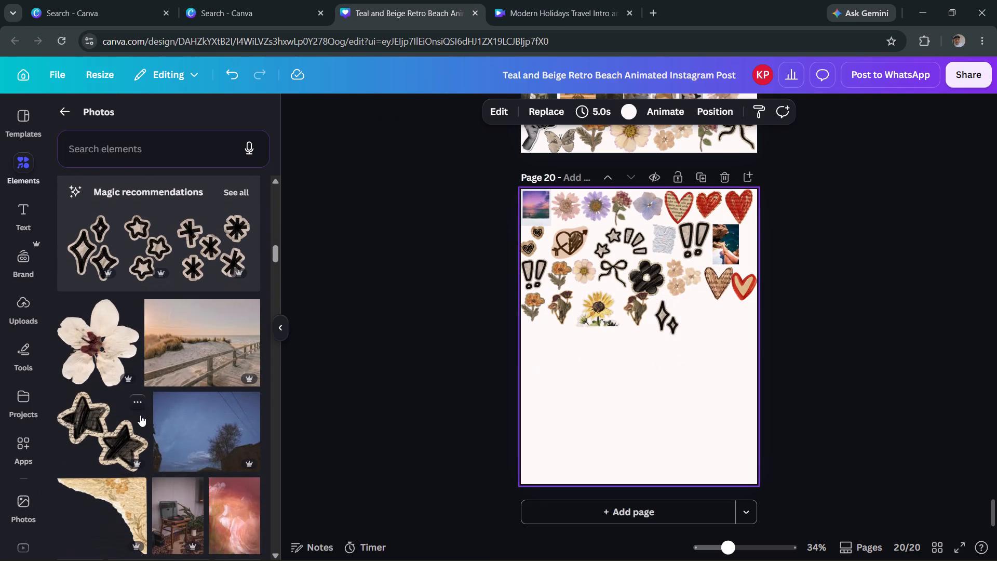
left_click(85, 418)
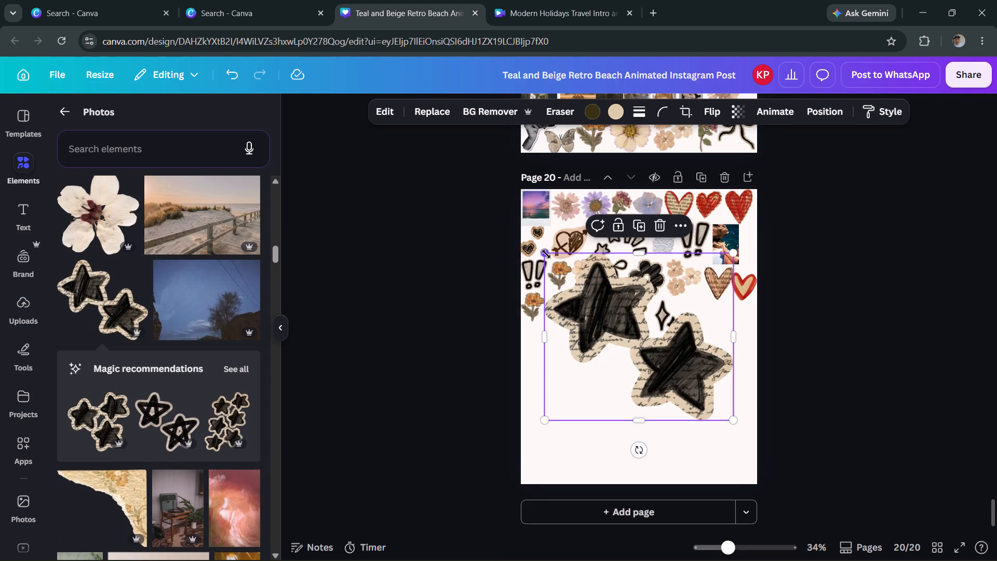
left_click_drag(547, 255, 681, 396)
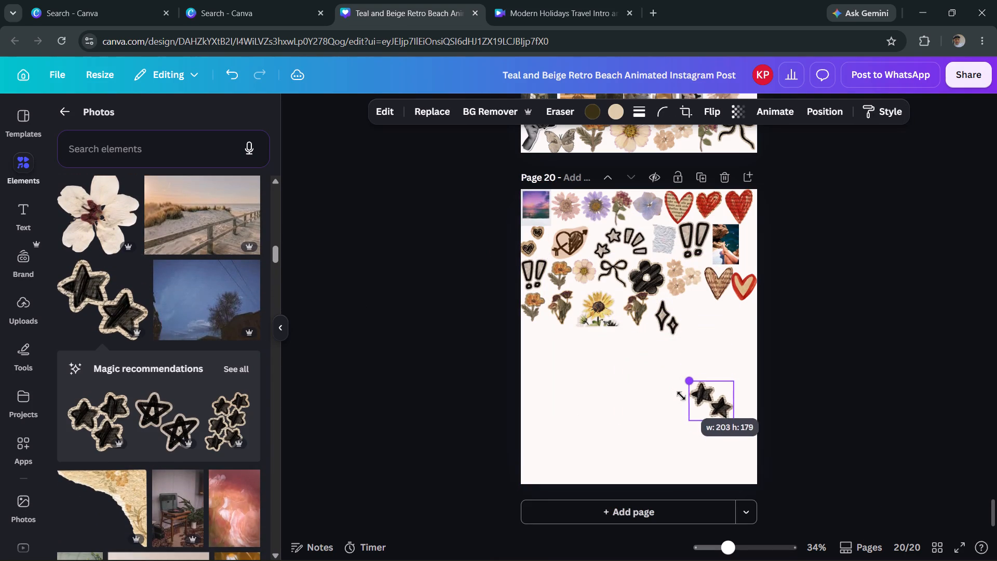
left_click_drag(681, 396, 696, 405)
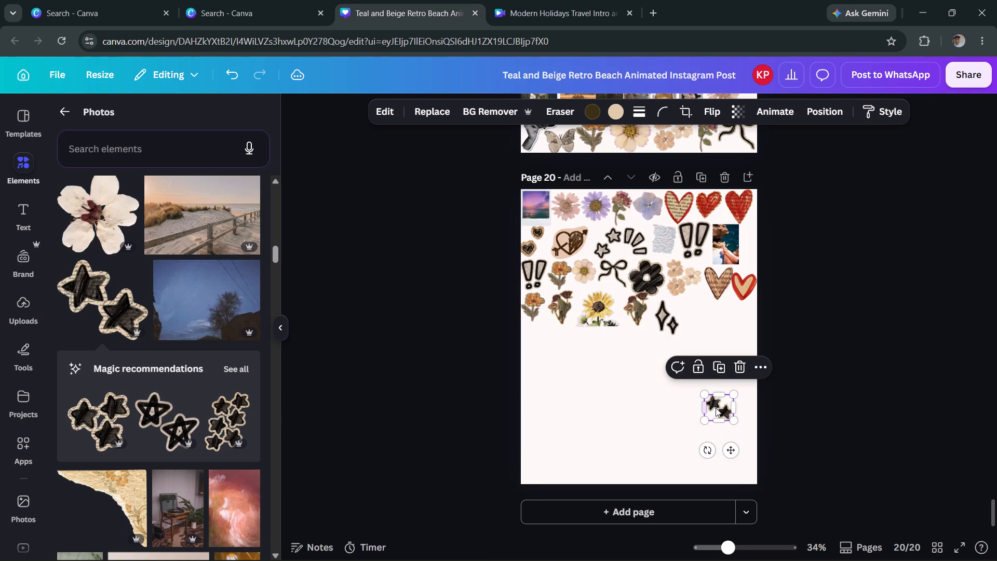
left_click_drag(716, 408, 696, 318)
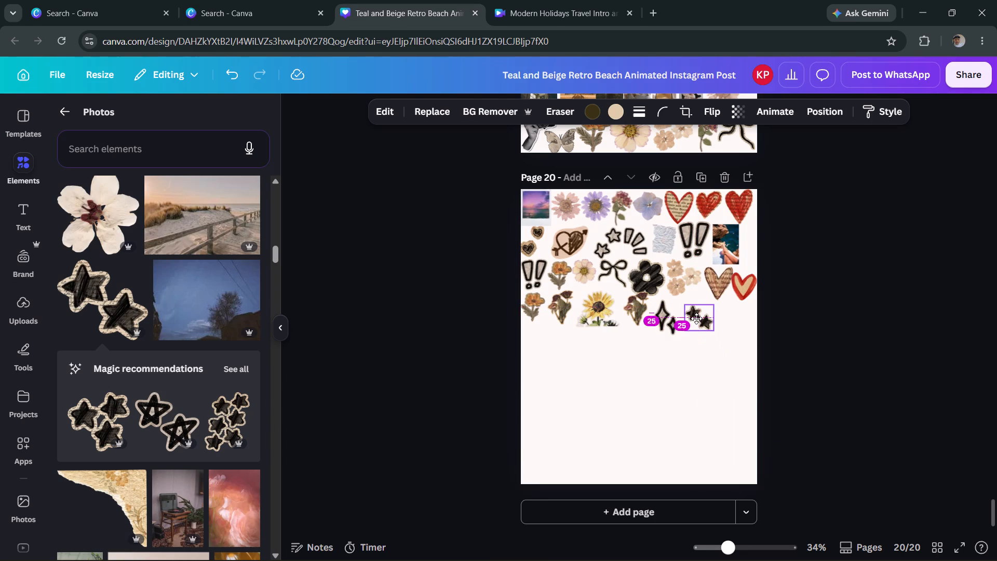
left_click_drag(696, 318, 688, 314)
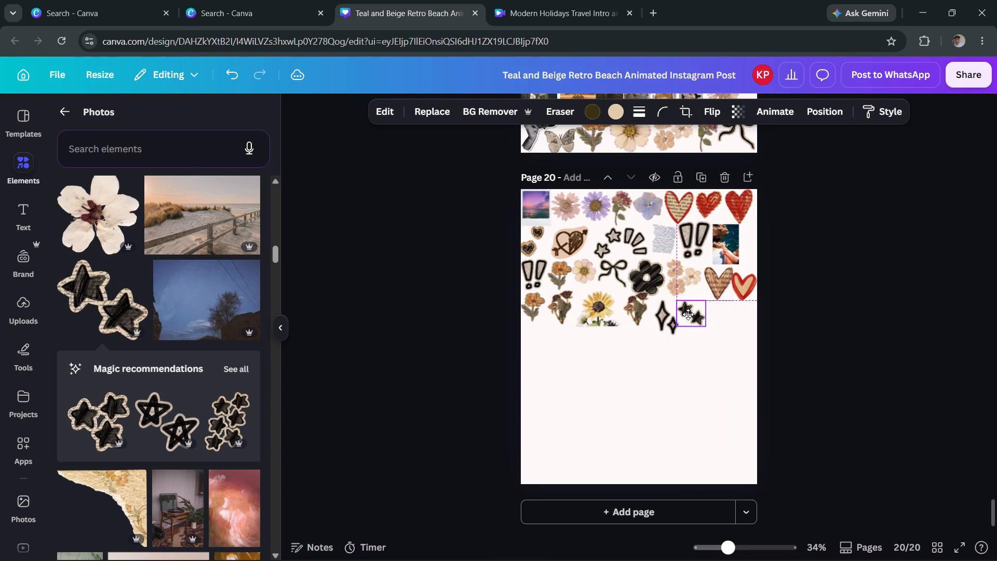
left_click_drag(688, 314, 684, 313)
left_click(552, 364)
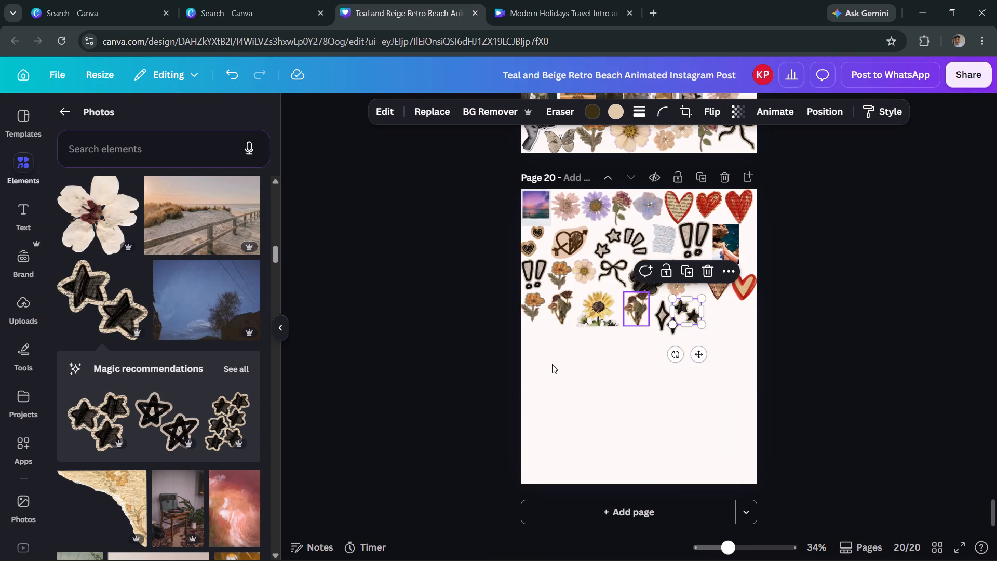
Add the recommended cutout of six small black stars, shrunk to row height and placed beside the two-star cutout.
left_click(219, 423)
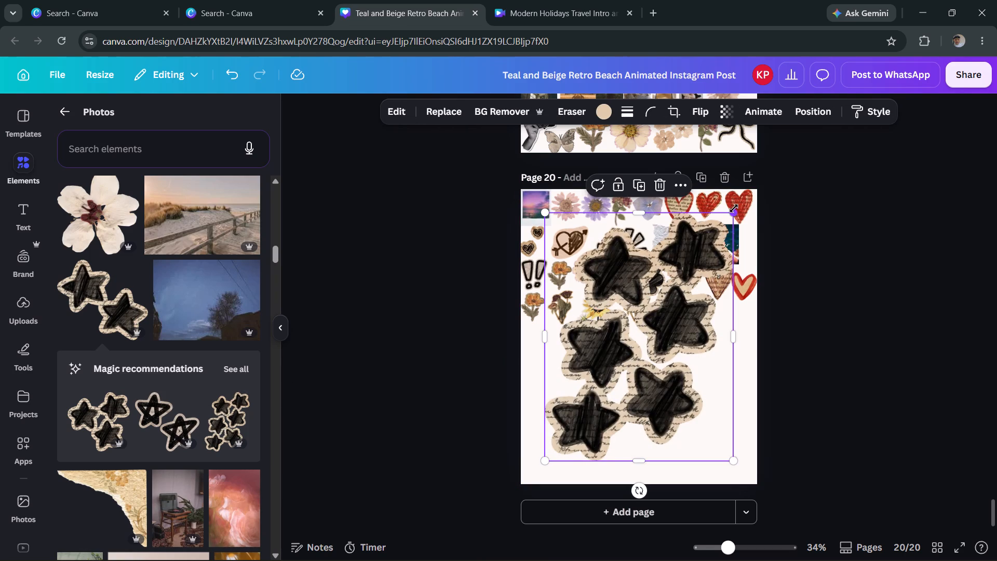
left_click_drag(732, 215, 597, 440)
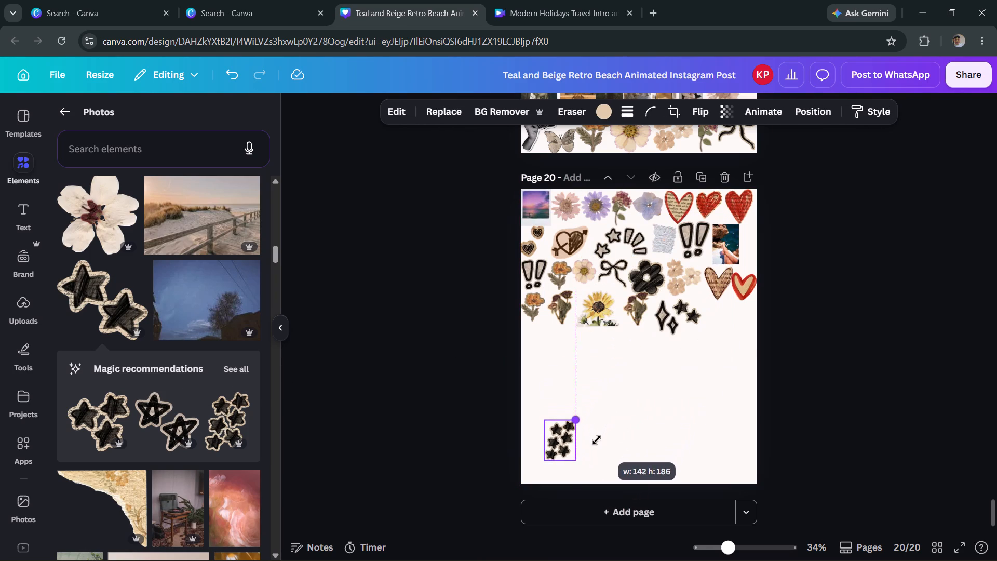
left_click_drag(597, 440, 592, 448)
left_click_drag(557, 449, 752, 325)
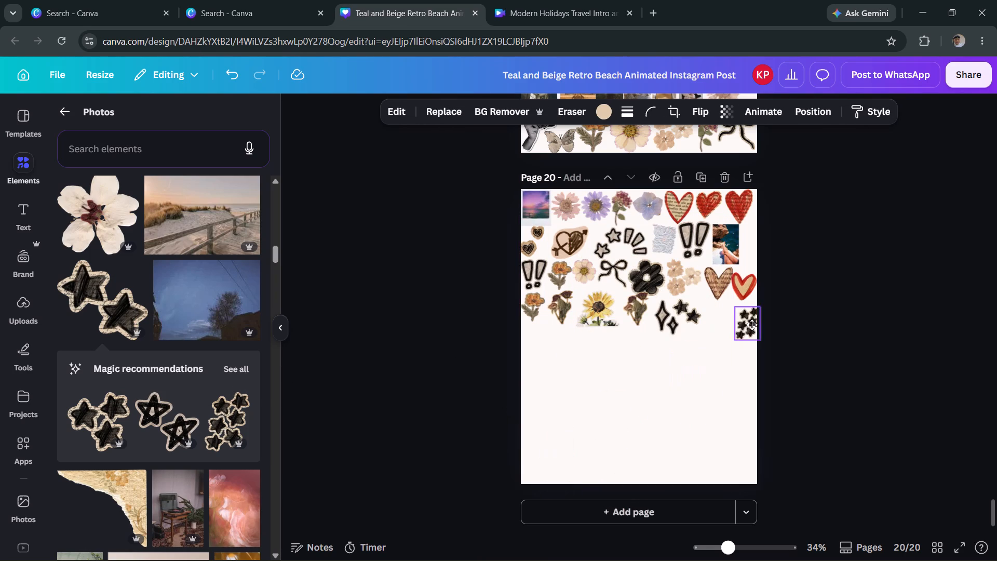
left_click_drag(752, 325, 714, 323)
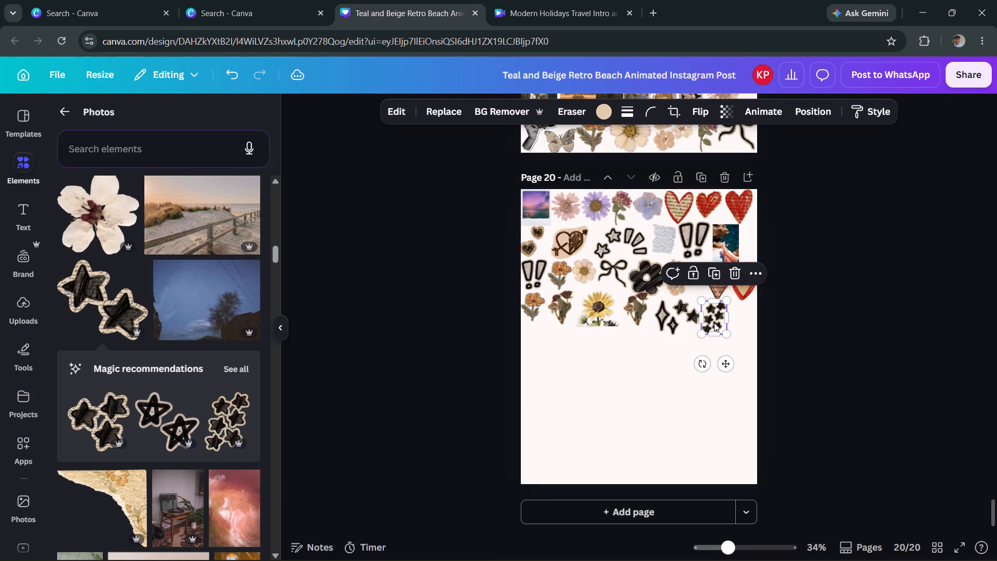
left_click(677, 391)
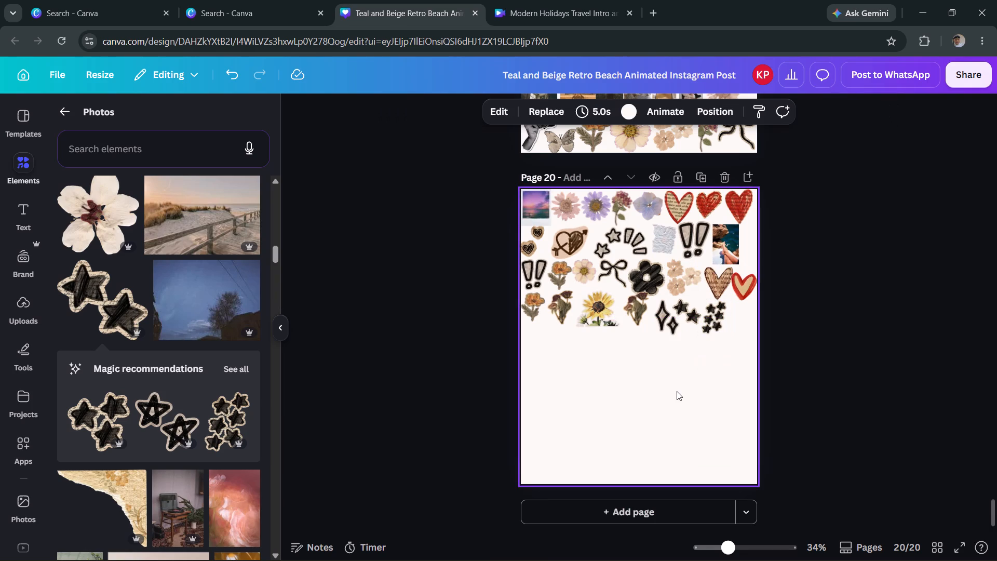
Add the dried long-stemmed flower cutout, shrunk to row height and placed at the end of the fourth row beside the six stars.
scroll(102, 432, "down", 3)
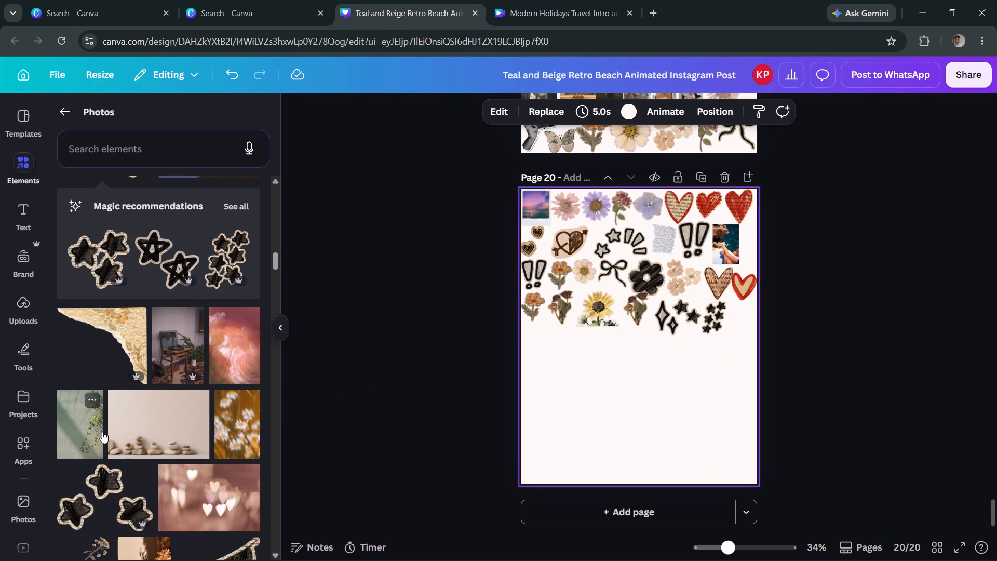
scroll(133, 458, "down", 2)
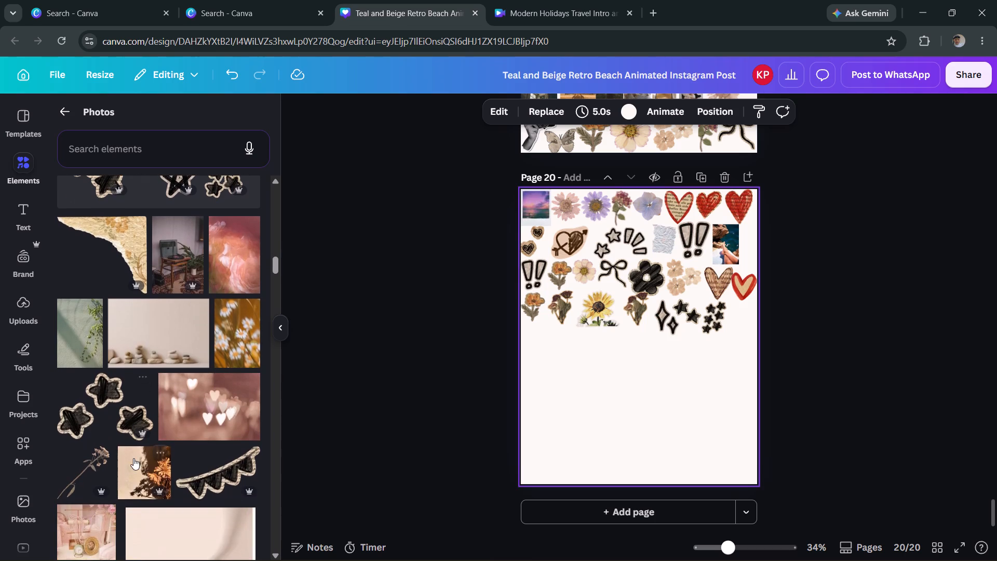
left_click_drag(96, 468, 82, 469)
left_click(82, 469)
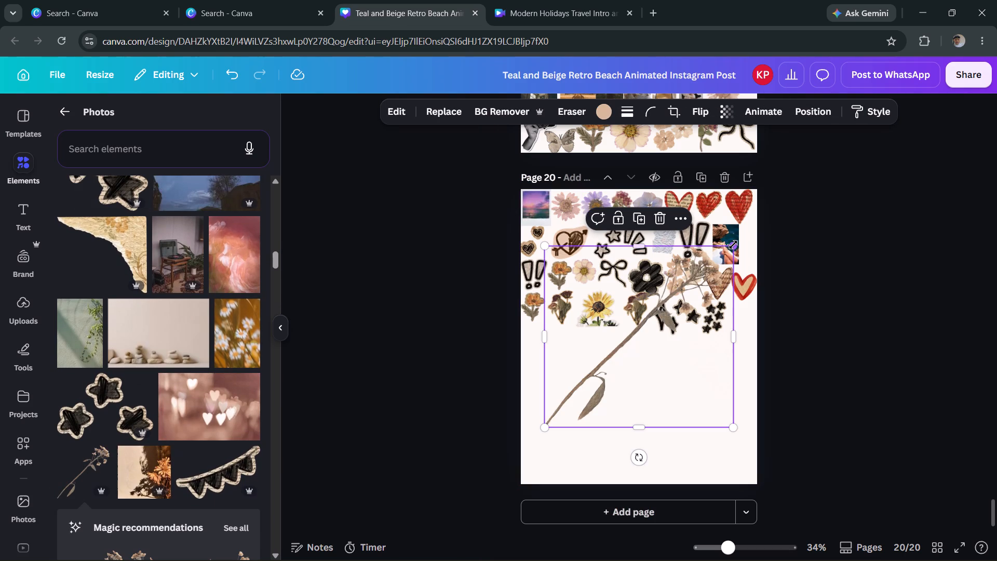
left_click_drag(733, 245, 663, 320)
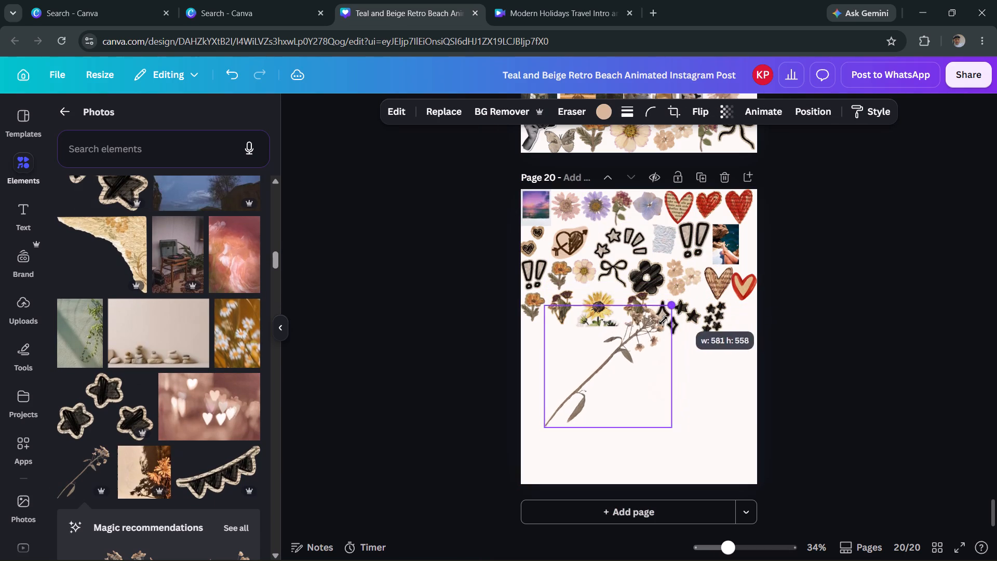
left_click_drag(663, 320, 582, 391)
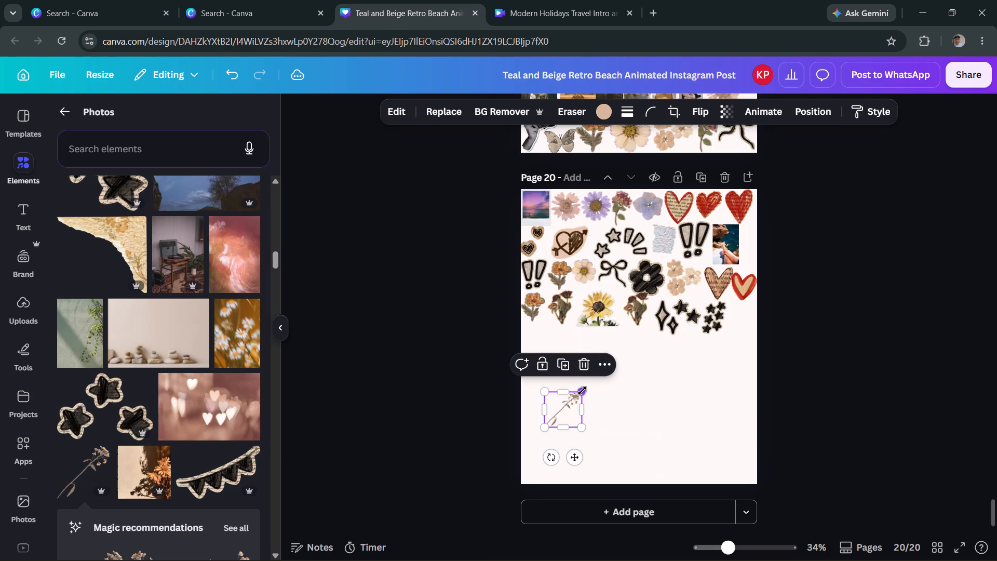
left_click_drag(561, 407, 734, 319)
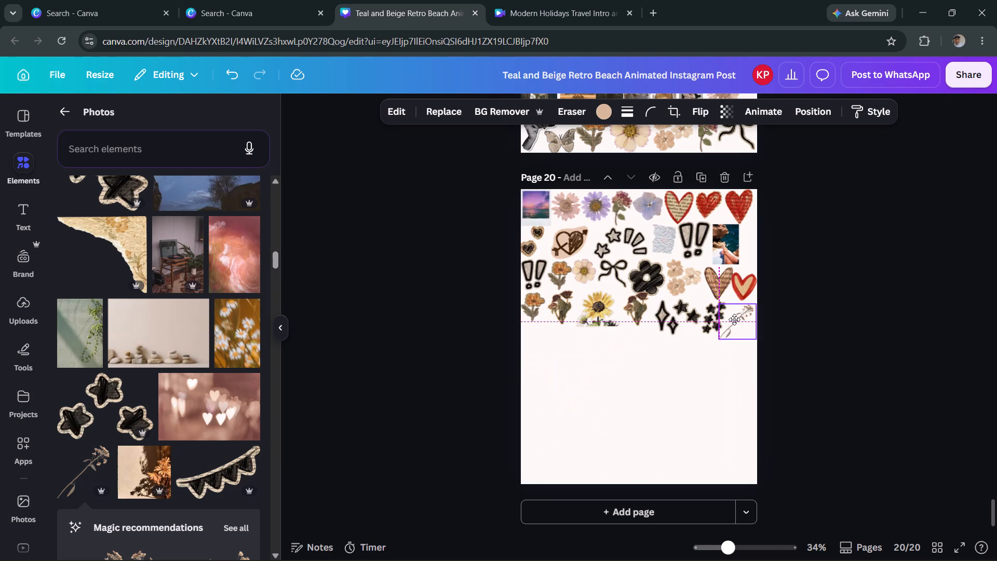
left_click_drag(734, 319, 737, 319)
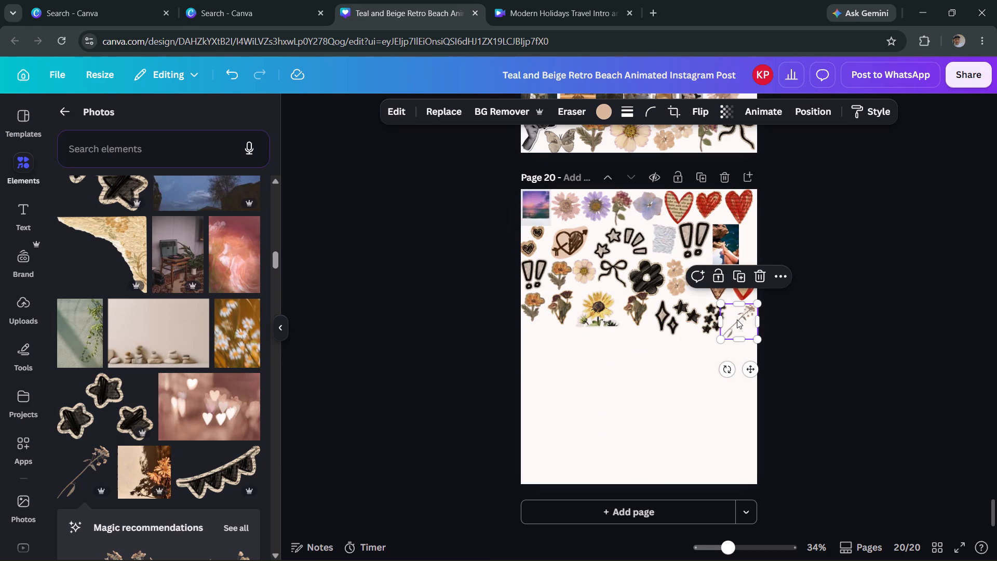
left_click(599, 396)
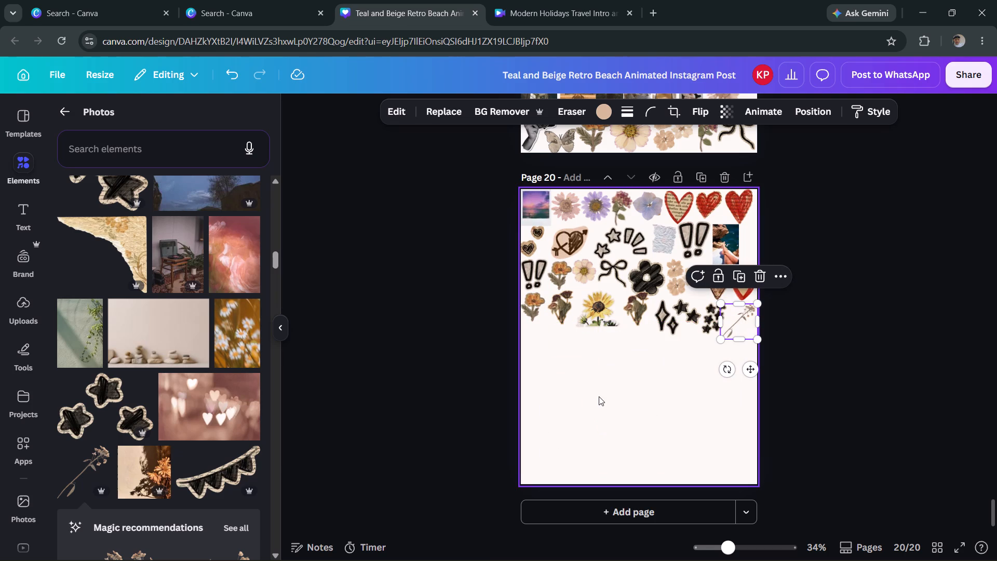
Add the black bunting garland cutout, shrunk to a small size and placed at the page's left edge to start the fifth row.
scroll(194, 420, "down", 2)
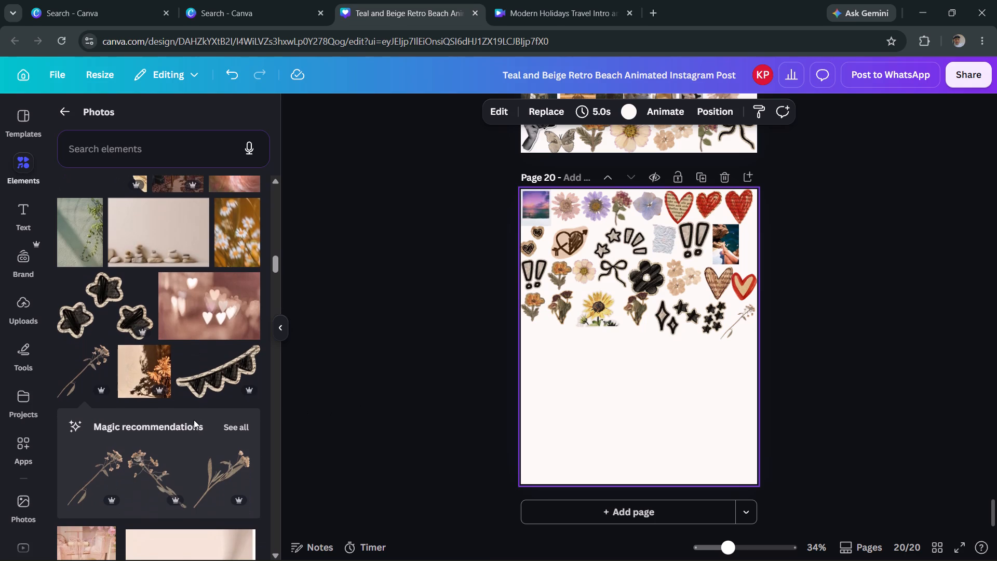
left_click(202, 378)
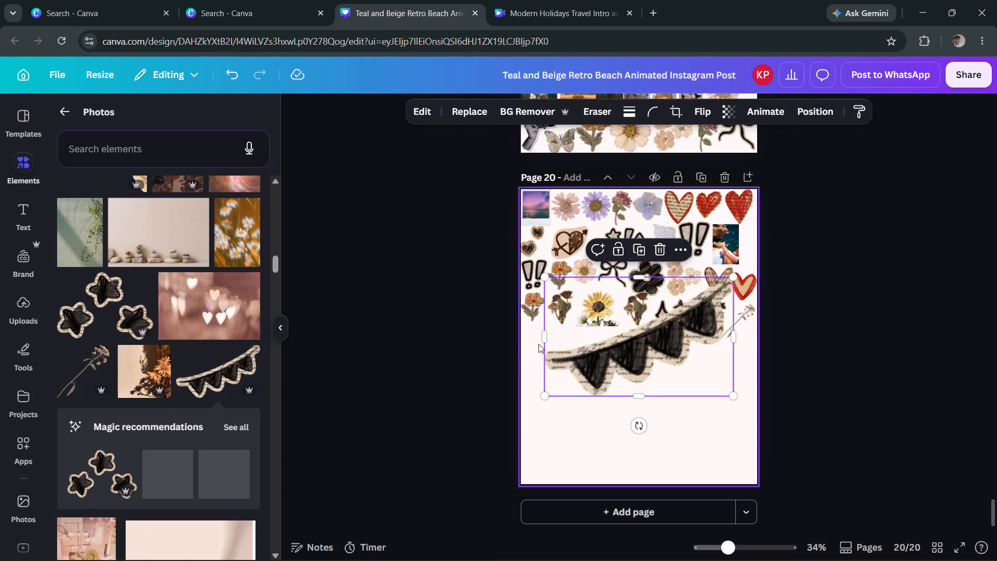
left_click_drag(559, 343, 549, 399)
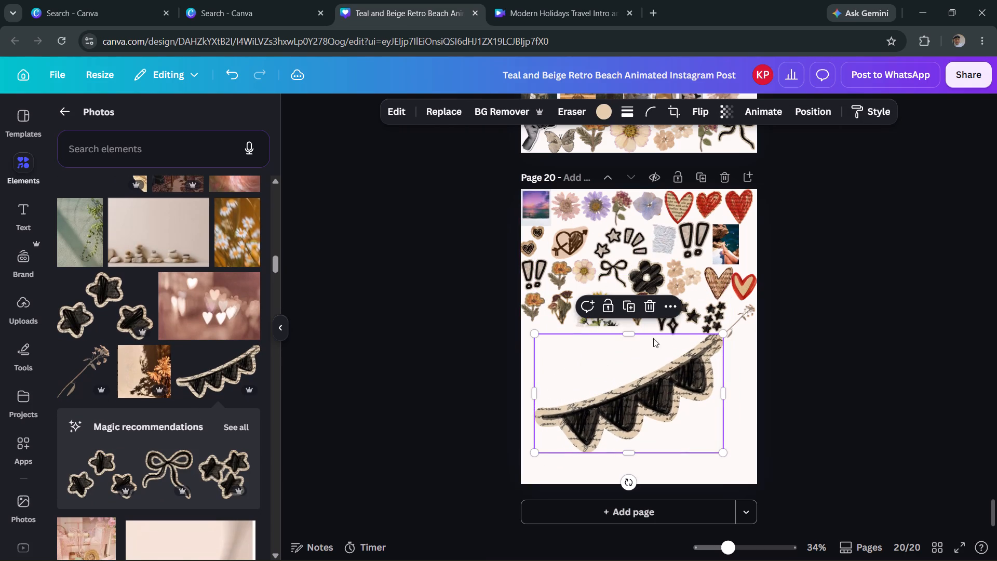
left_click_drag(723, 332, 580, 416)
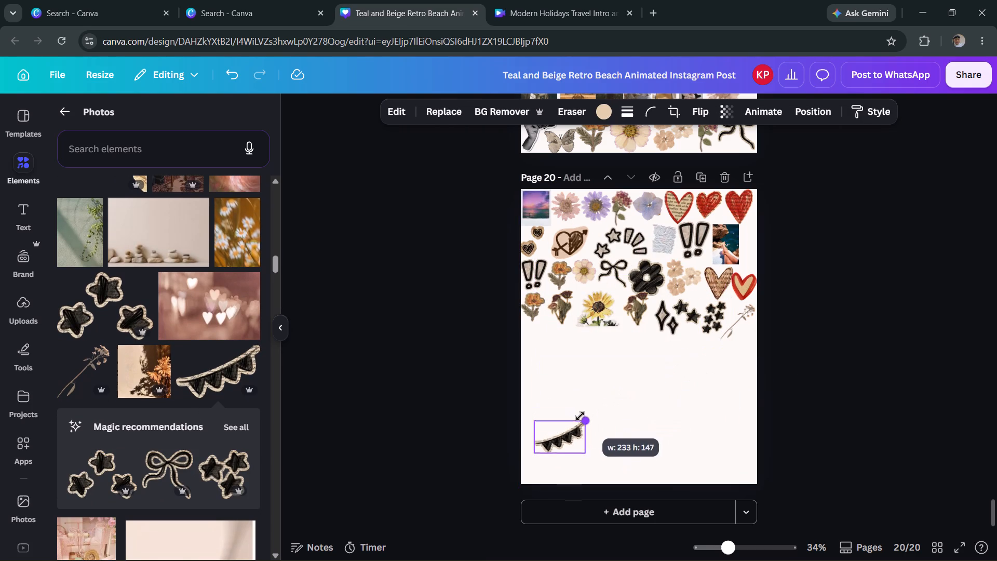
left_click_drag(580, 416, 575, 422)
left_click_drag(556, 438, 545, 351)
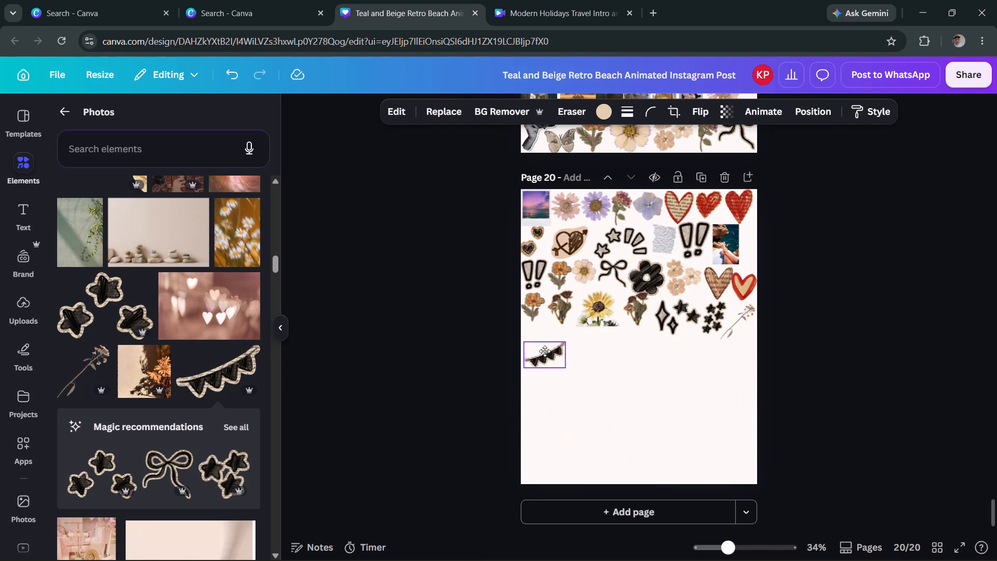
left_click_drag(545, 351, 542, 336)
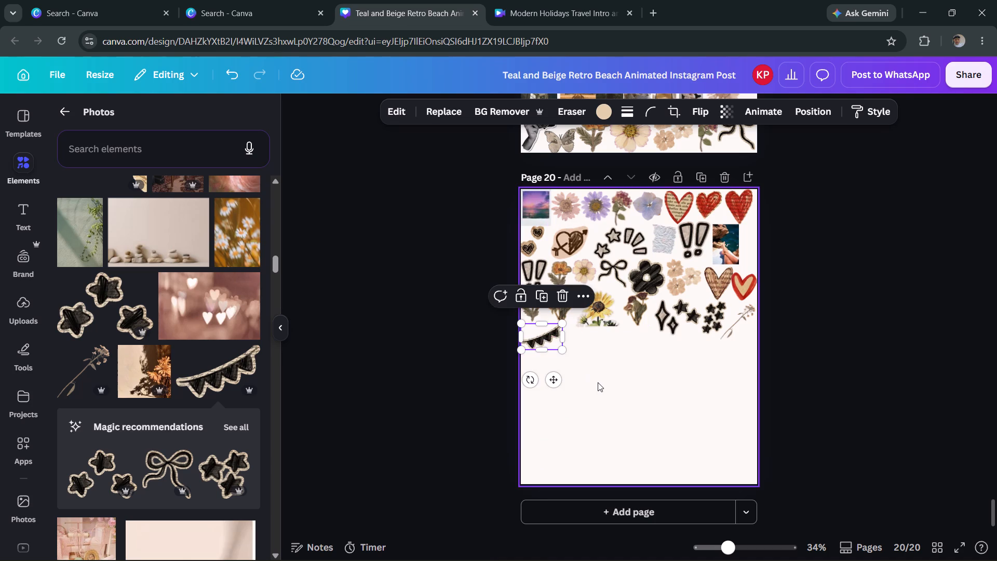
left_click(598, 382)
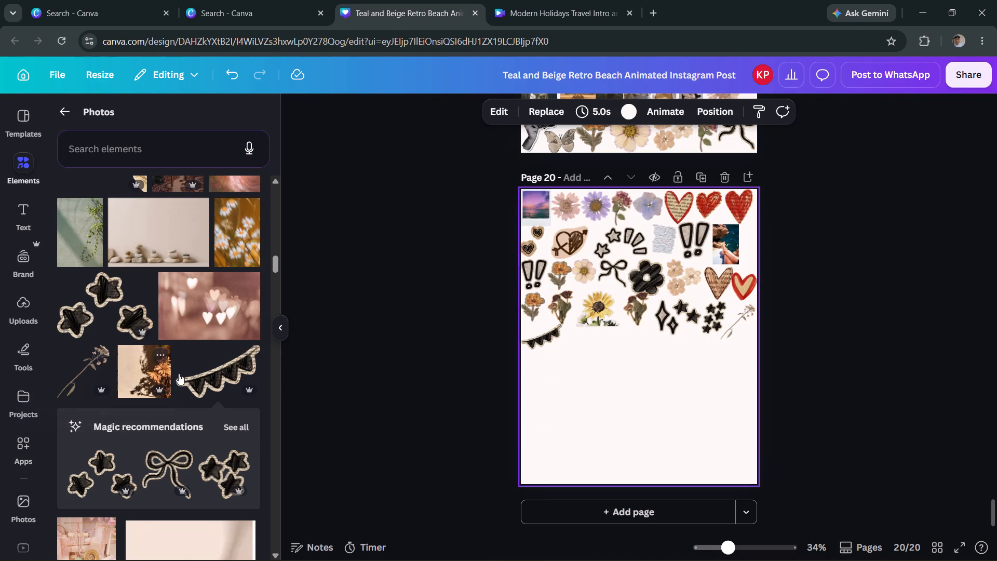
Add the crumpled-paper music notes cutout, shrunk to about row height and placed beside the bunting garland in the fifth row.
scroll(171, 461, "down", 5)
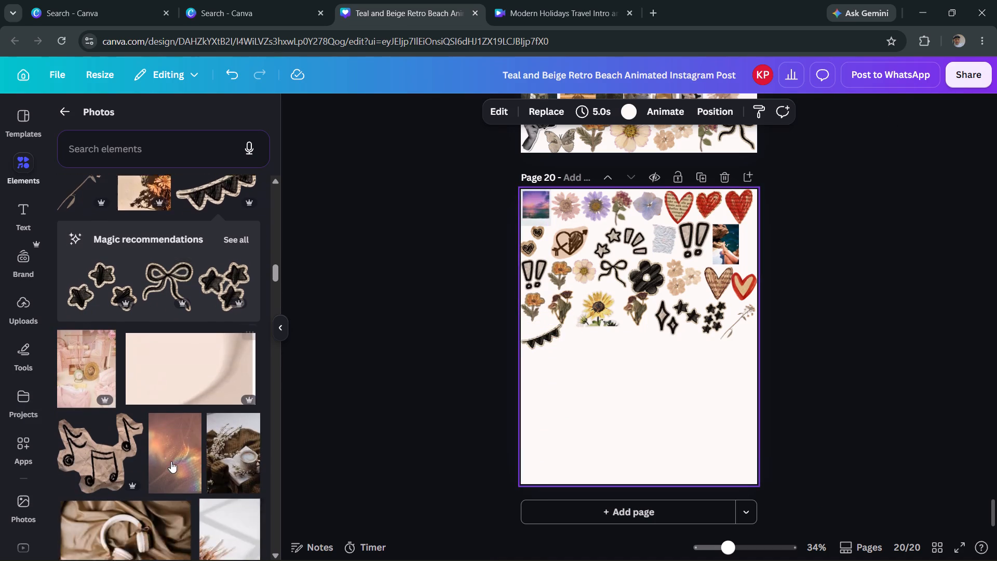
left_click(105, 404)
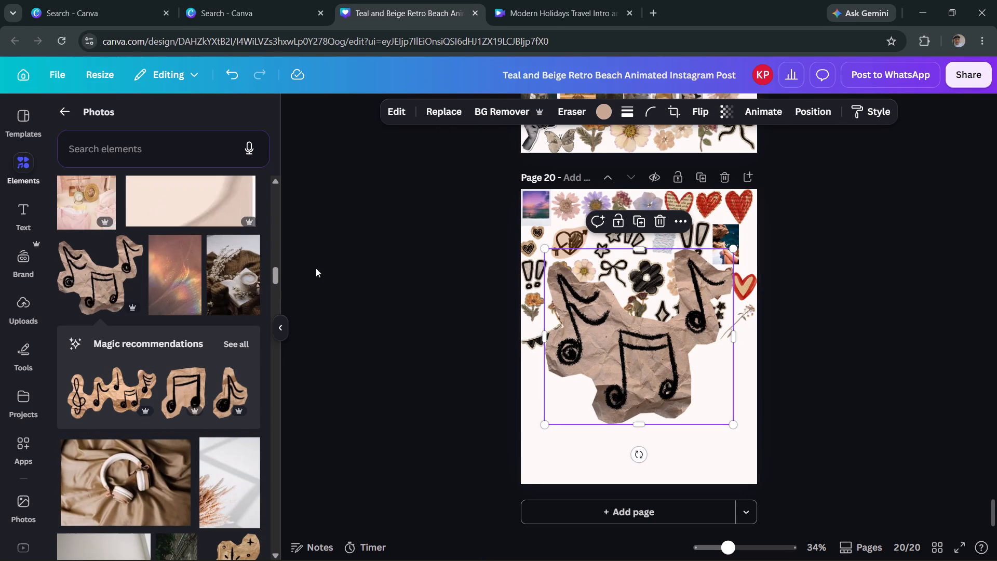
left_click_drag(544, 247, 583, 276)
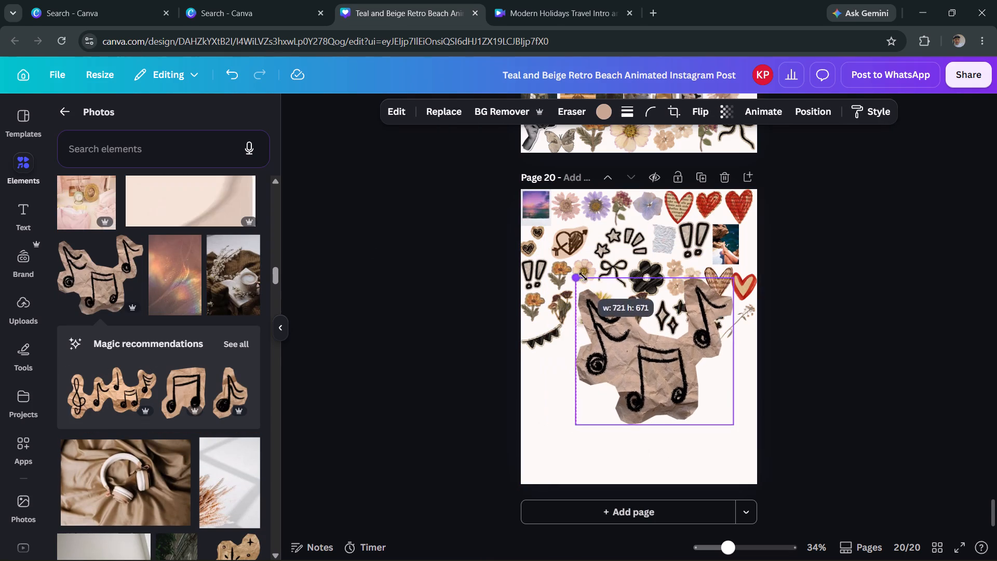
left_click_drag(583, 276, 667, 385)
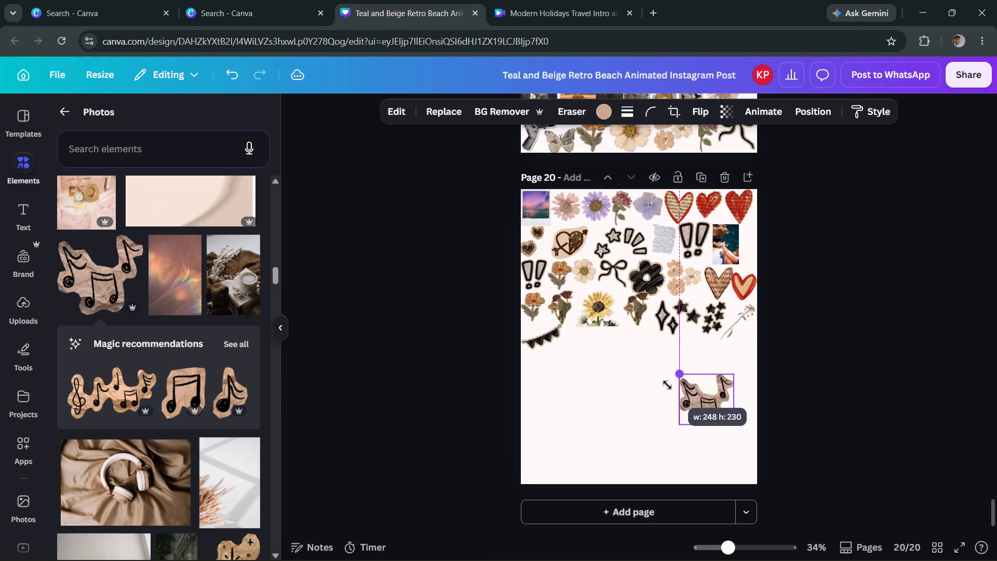
left_click_drag(667, 385, 680, 396)
left_click_drag(708, 399, 584, 345)
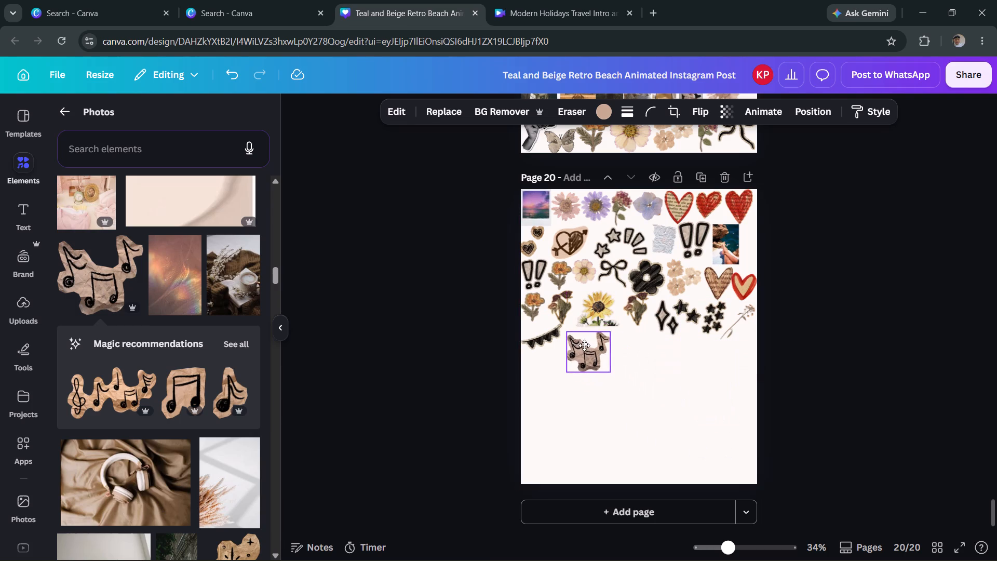
left_click_drag(584, 345, 580, 343)
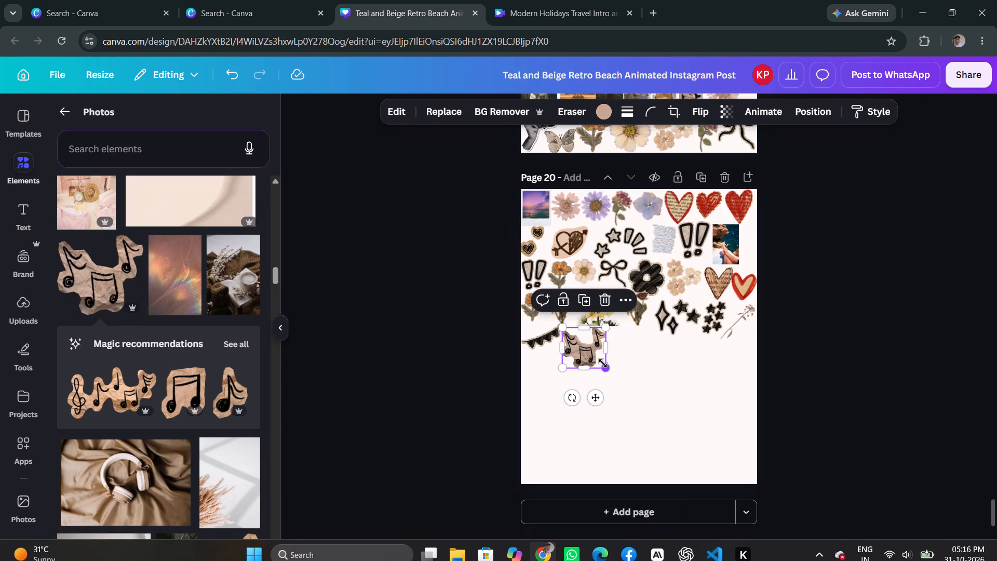
left_click_drag(604, 368, 593, 360)
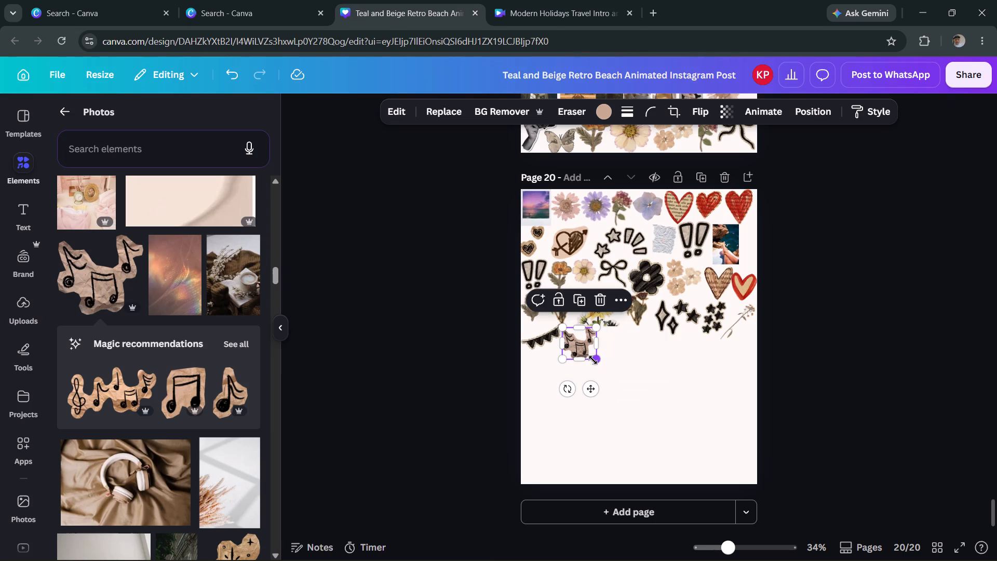
left_click(576, 346)
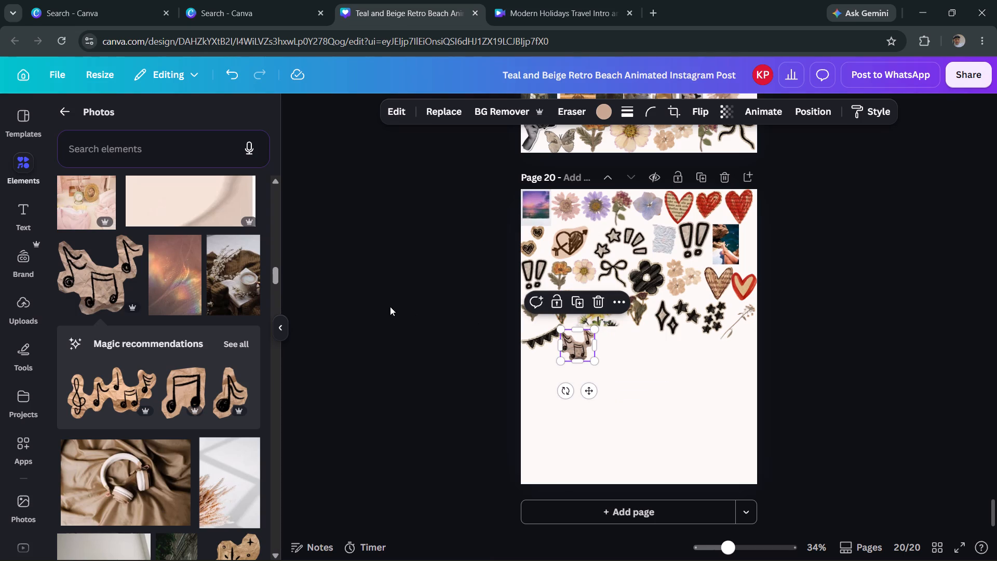
Add the recommended single music note cutout, shrunk to row height and placed beside the crumpled-paper music notes in the fifth row.
left_click(347, 300)
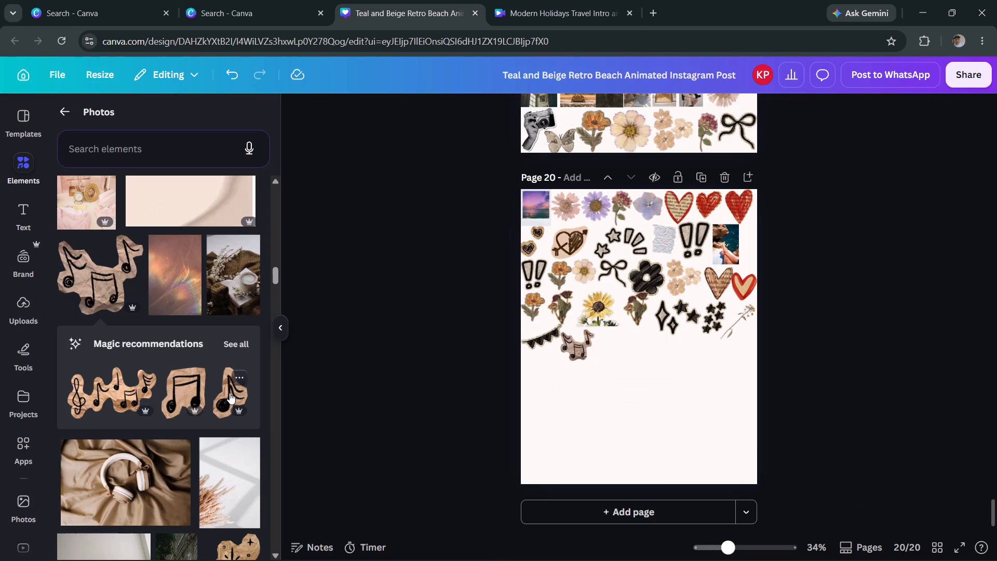
left_click(230, 393)
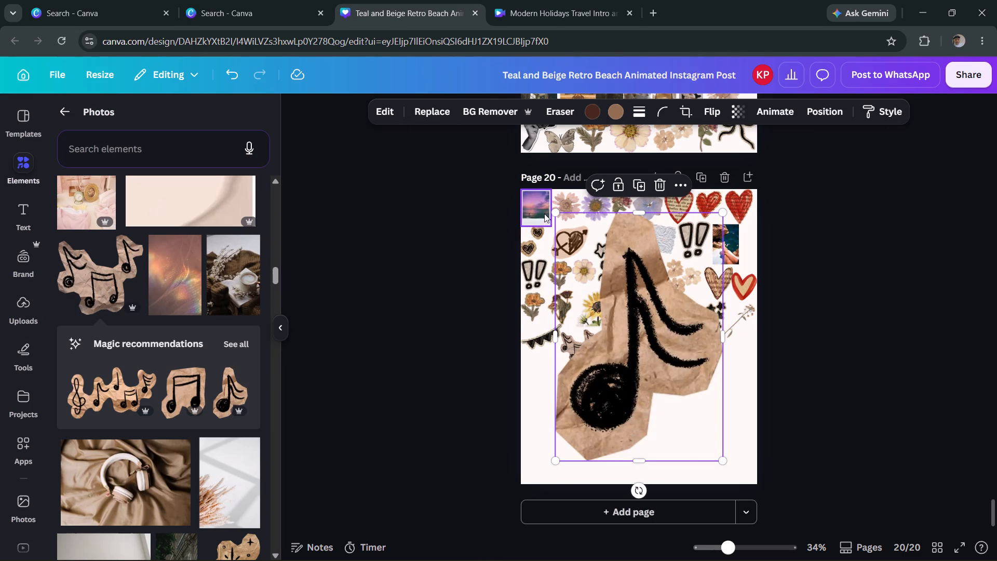
left_click_drag(551, 211, 707, 343)
scroll(629, 276, "right", 1)
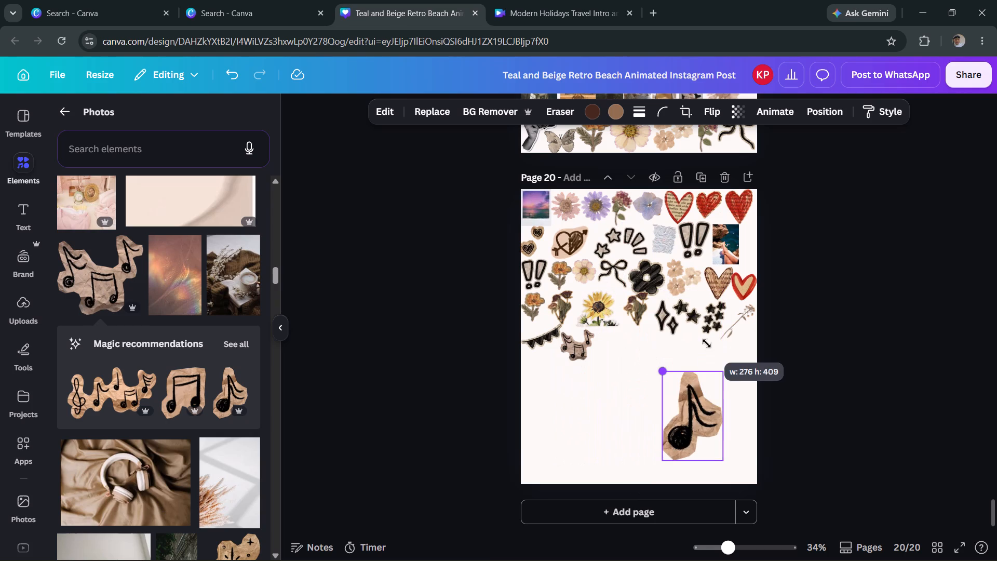
scroll(707, 343, "right", 1)
left_click_drag(707, 343, 737, 393)
scroll(712, 351, "up", 1)
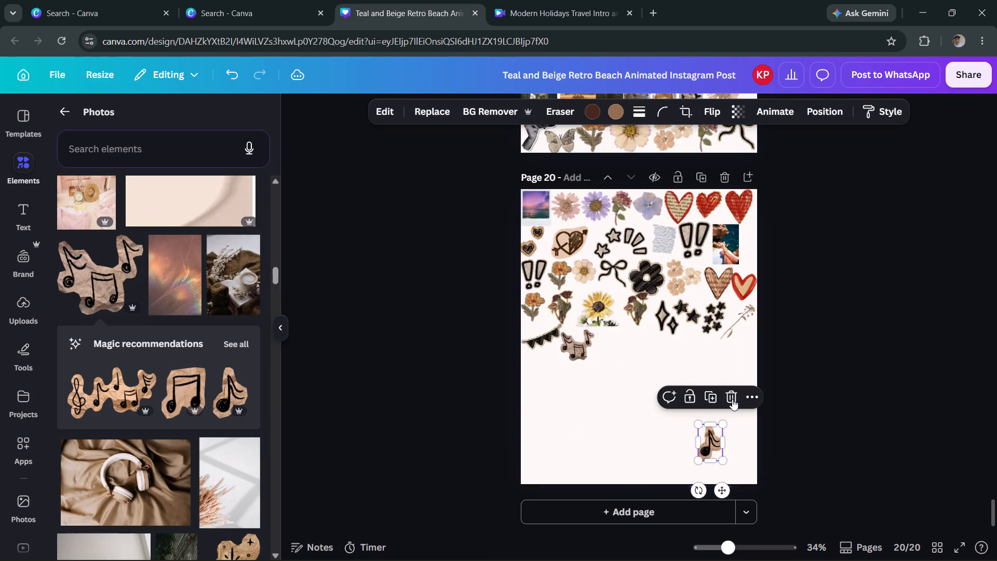
left_click(703, 452)
left_click_drag(710, 446, 603, 351)
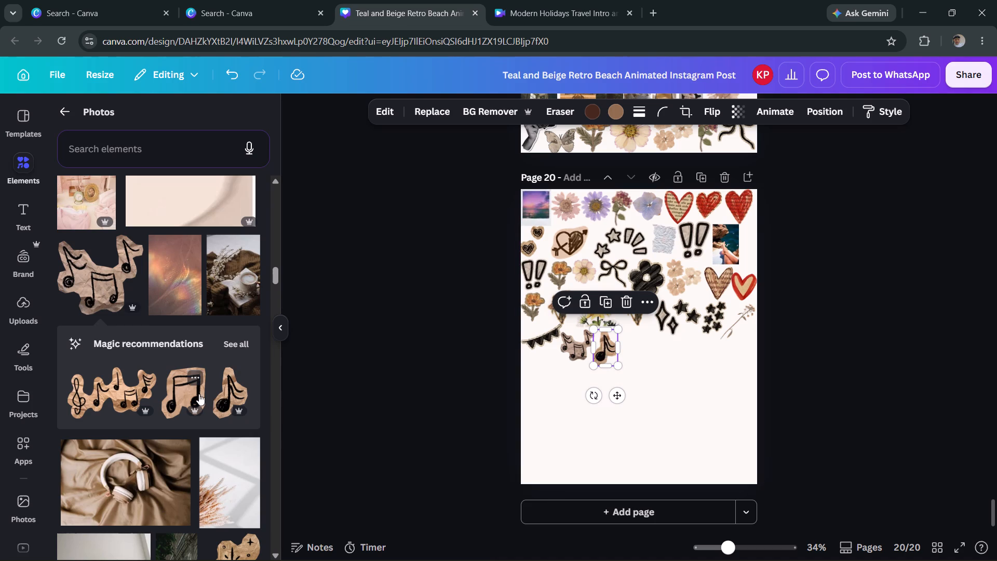
Add the recommended beamed music note cutout, shrunk to row height and placed beside the single note in the fifth row.
left_click(183, 393)
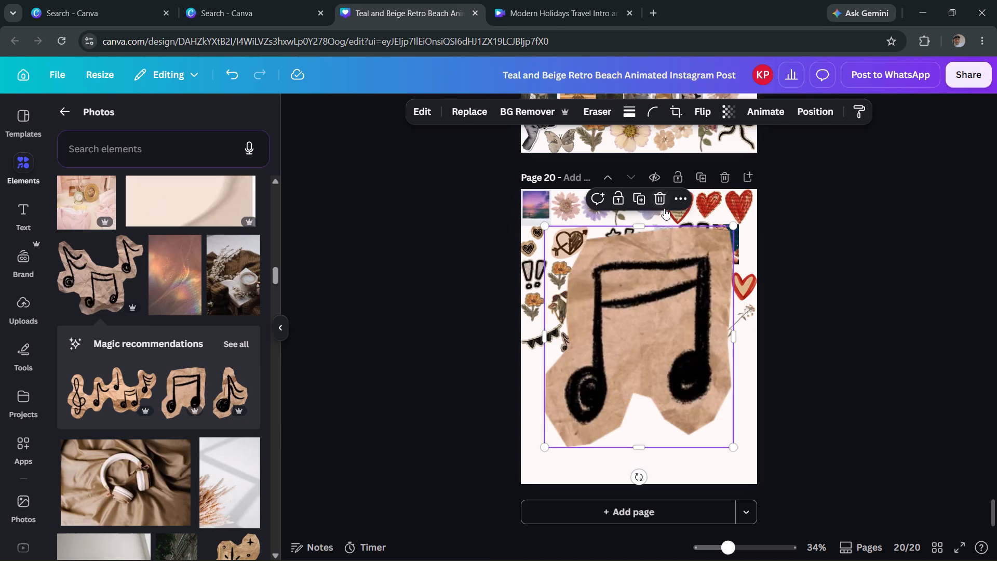
left_click_drag(732, 224, 597, 372)
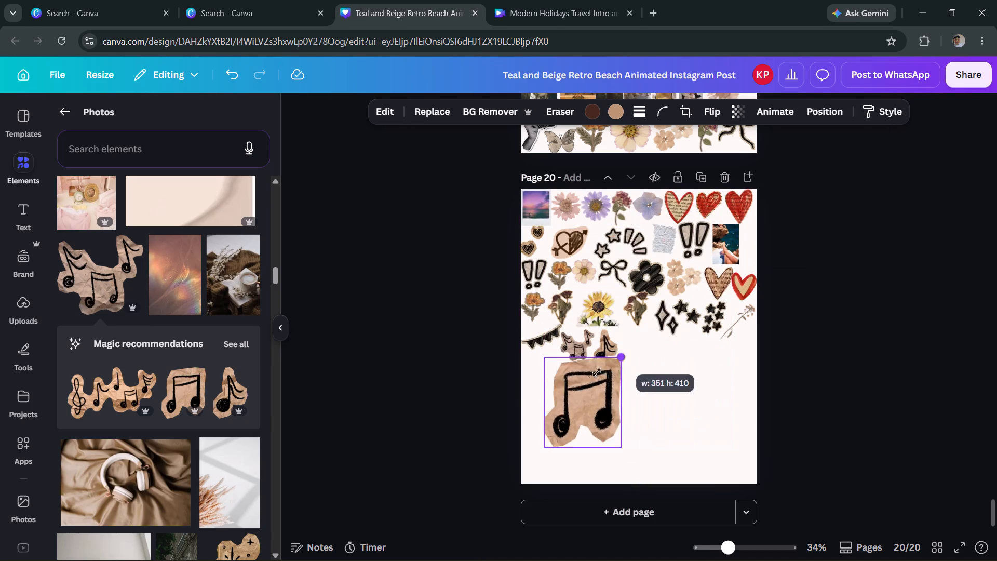
left_click_drag(597, 372, 566, 409)
left_click_drag(560, 425, 664, 372)
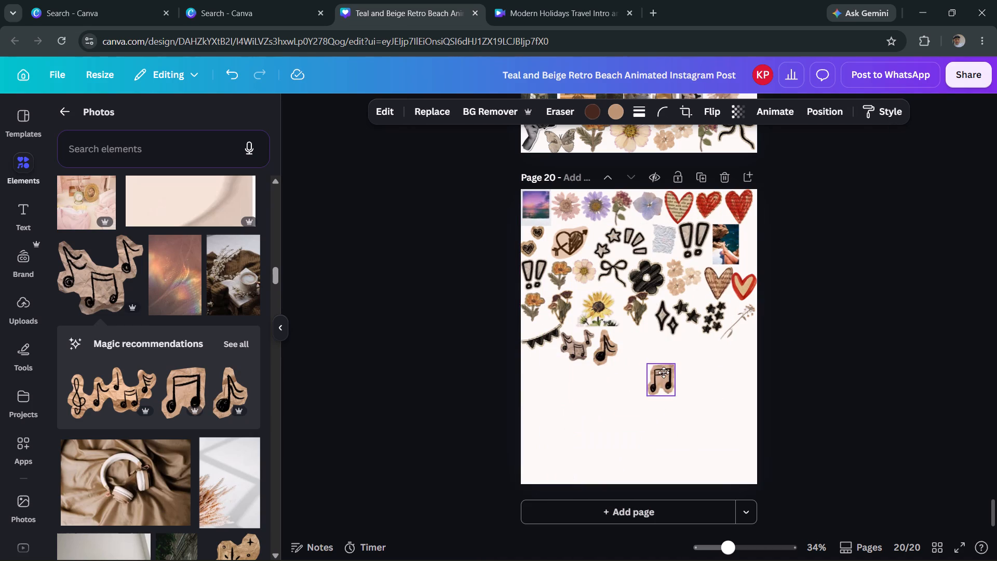
left_click_drag(664, 372, 637, 338)
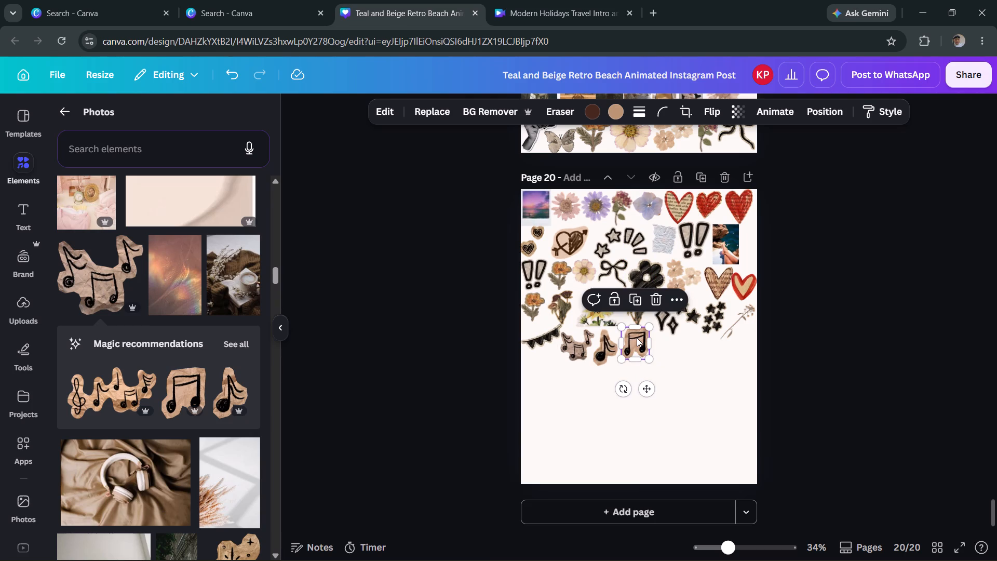
left_click(543, 384)
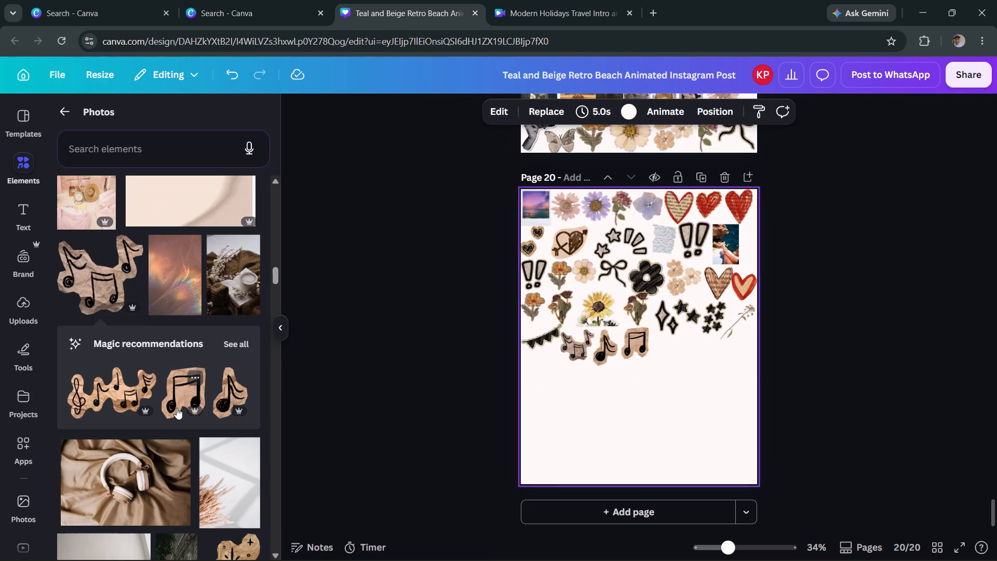
Add the crumpled-paper cutout of two scribbled hearts and place it beside the beamed music note in the fifth row.
scroll(177, 408, "down", 3)
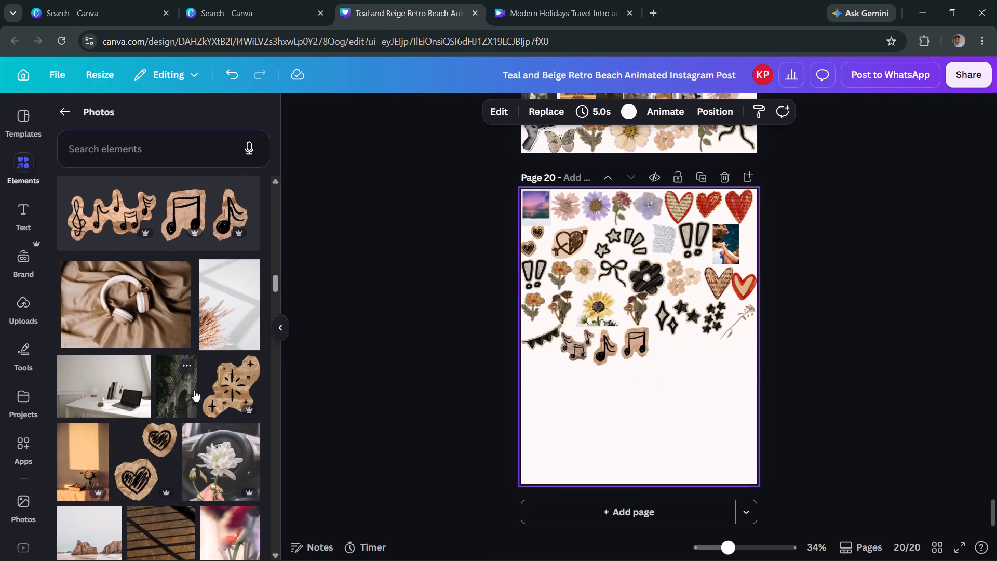
left_click(157, 455)
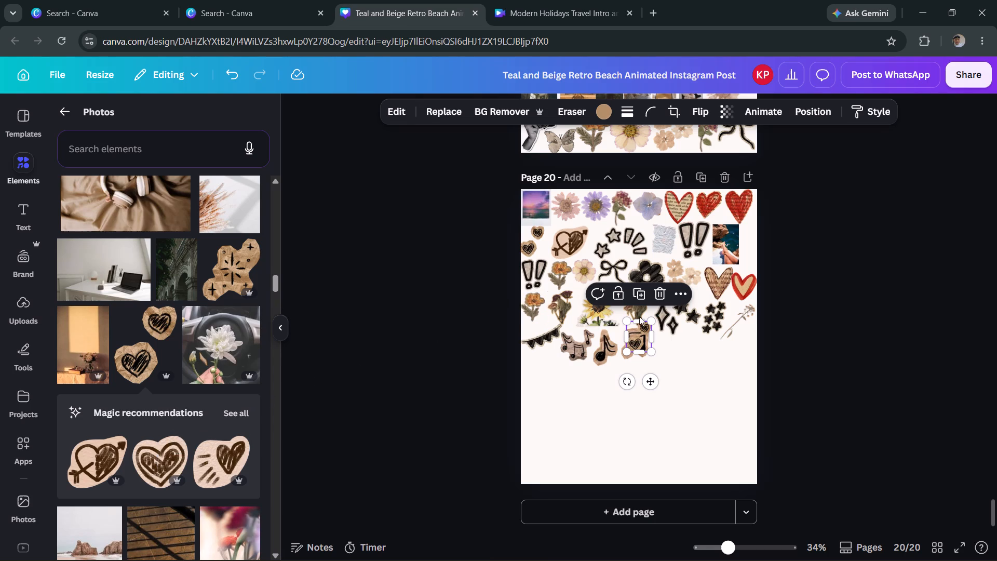
left_click_drag(643, 340, 644, 340)
left_click_drag(644, 340, 667, 351)
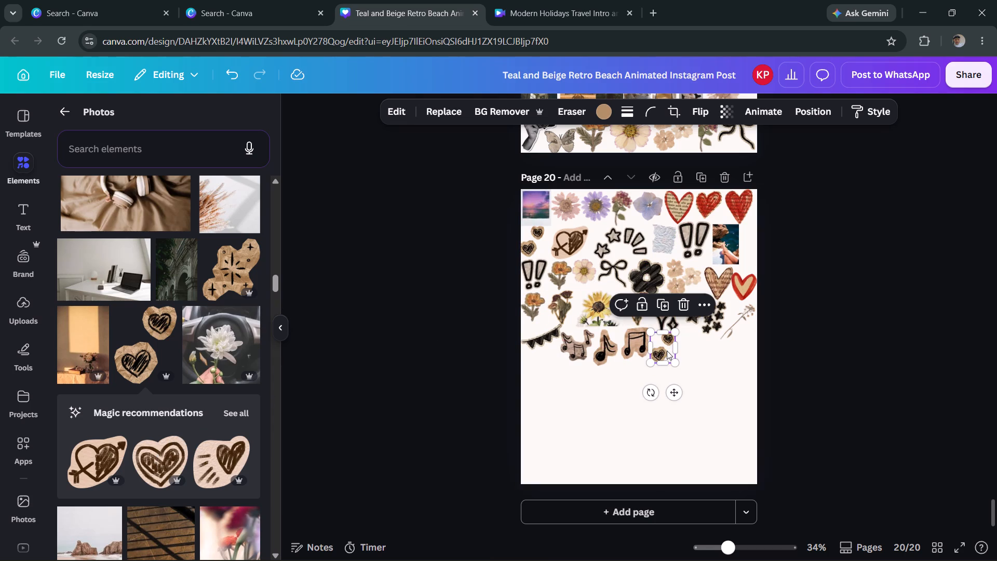
left_click(574, 403)
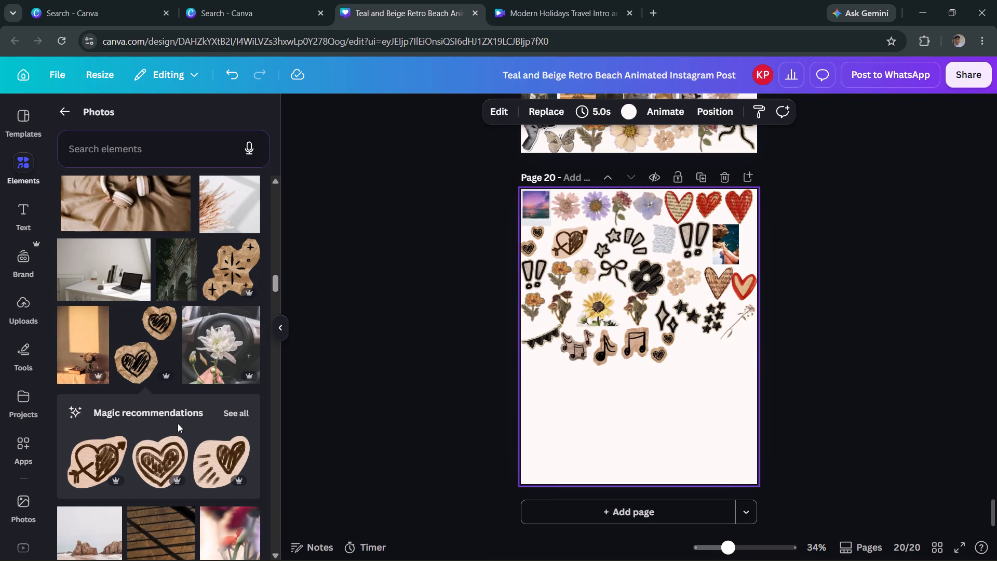
Add the recommended heart-with-arrow cutout and place it beside the two scribbled hearts in the fifth row.
left_click(100, 462)
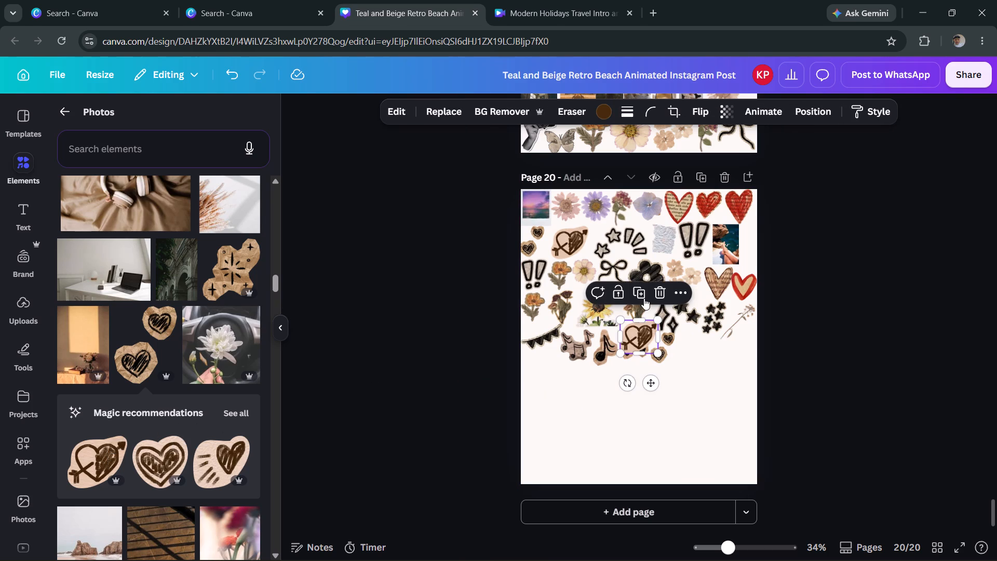
left_click_drag(640, 334, 699, 343)
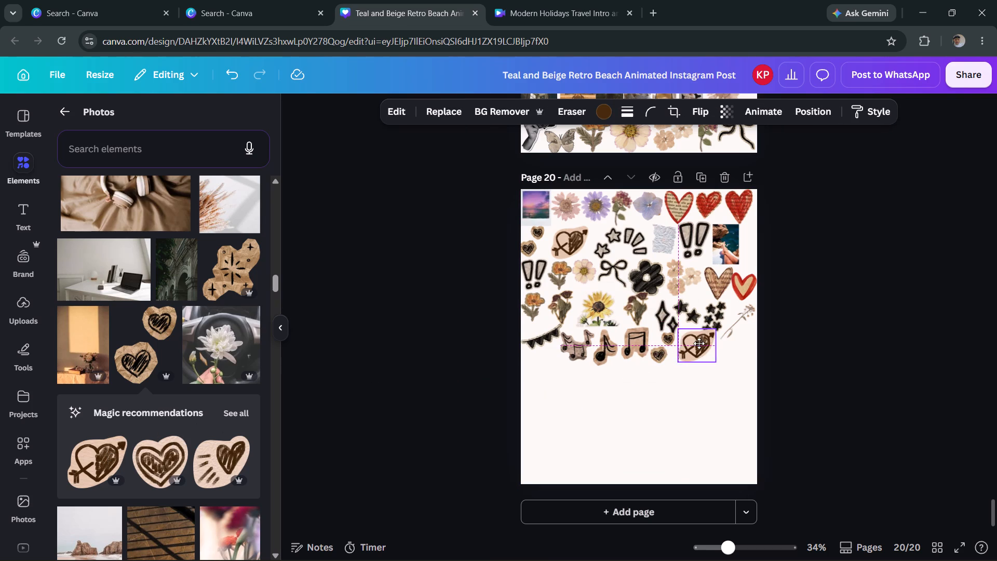
left_click_drag(699, 343, 695, 346)
left_click(389, 371)
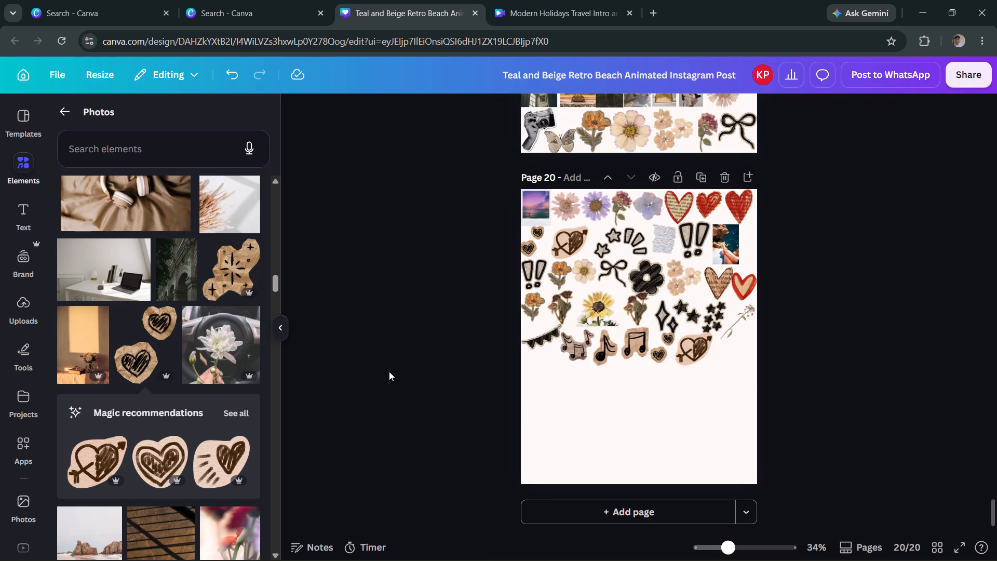
Add the dark airplane windows photo, shrunk to about row height and placed at the end of the fifth row beside the arrow heart.
scroll(160, 342, "down", 3)
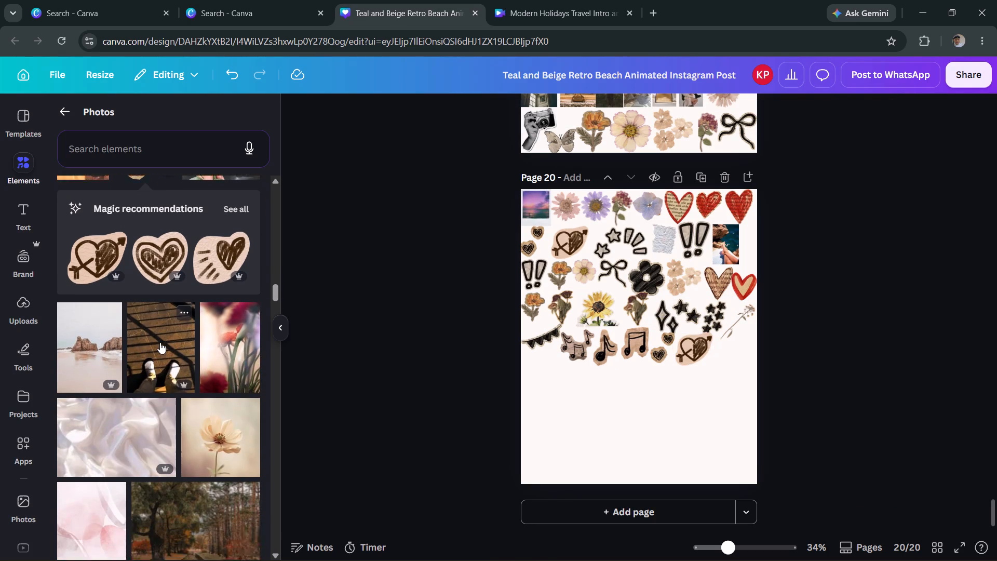
scroll(160, 342, "down", 3)
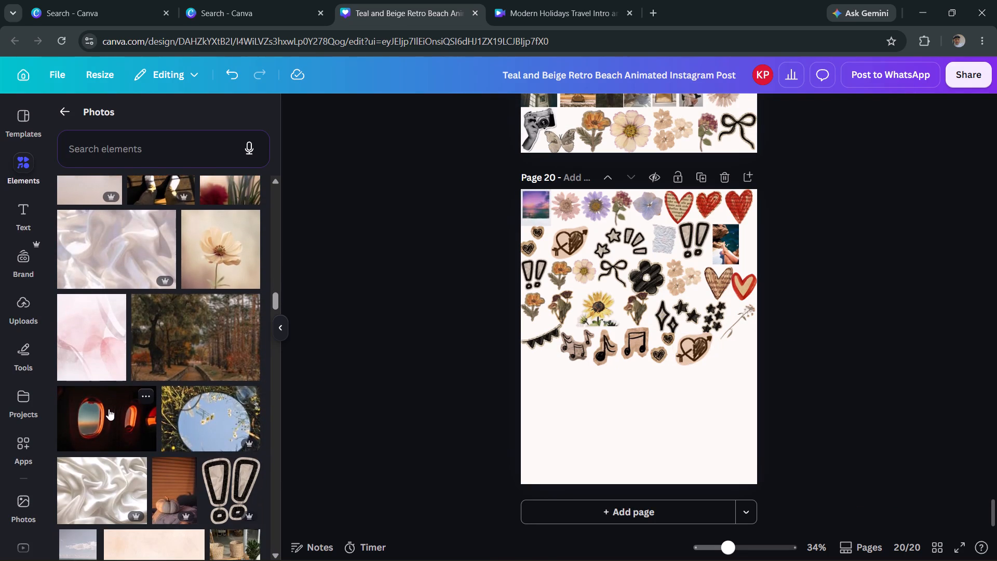
left_click(109, 409)
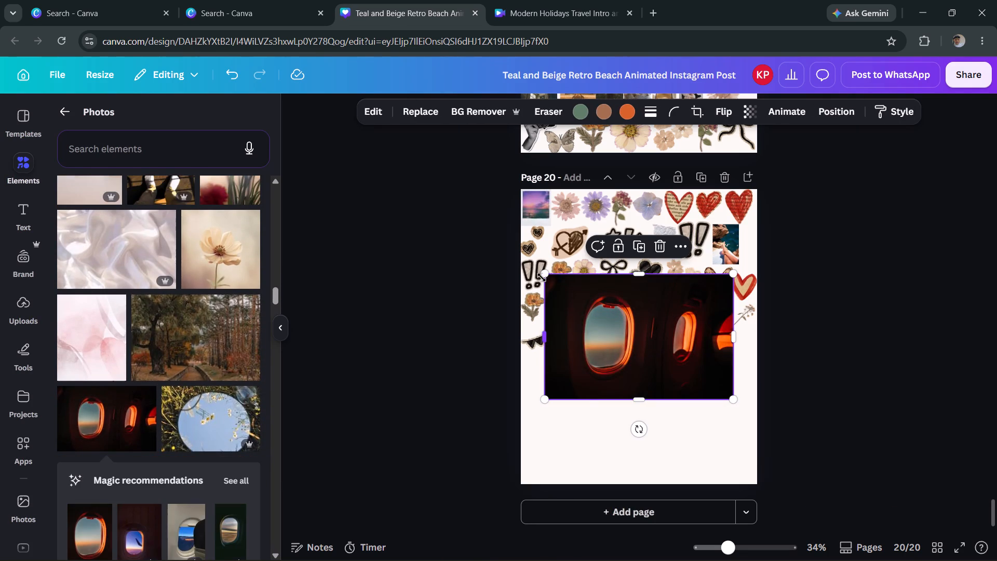
left_click_drag(542, 276, 702, 354)
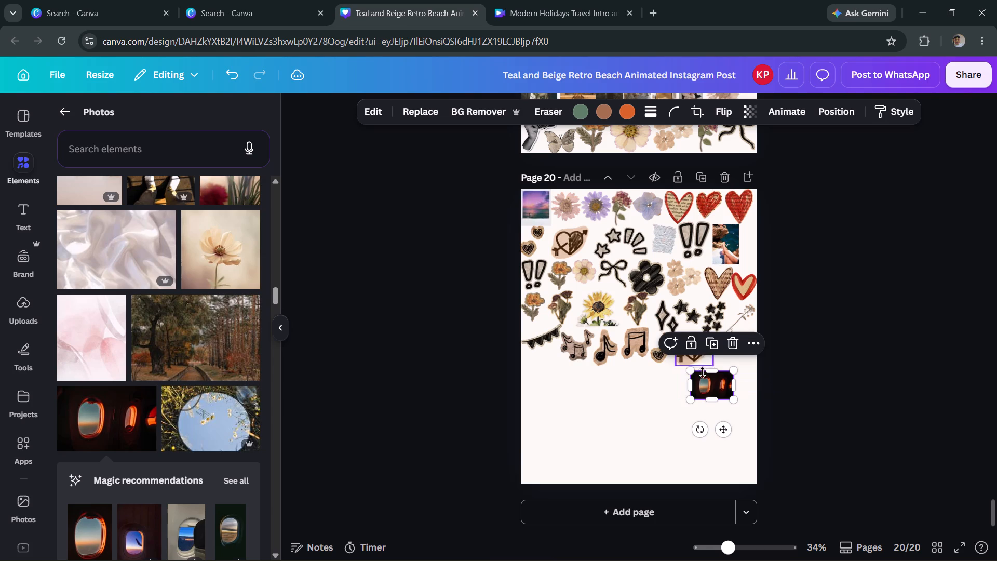
left_click_drag(704, 385, 725, 356)
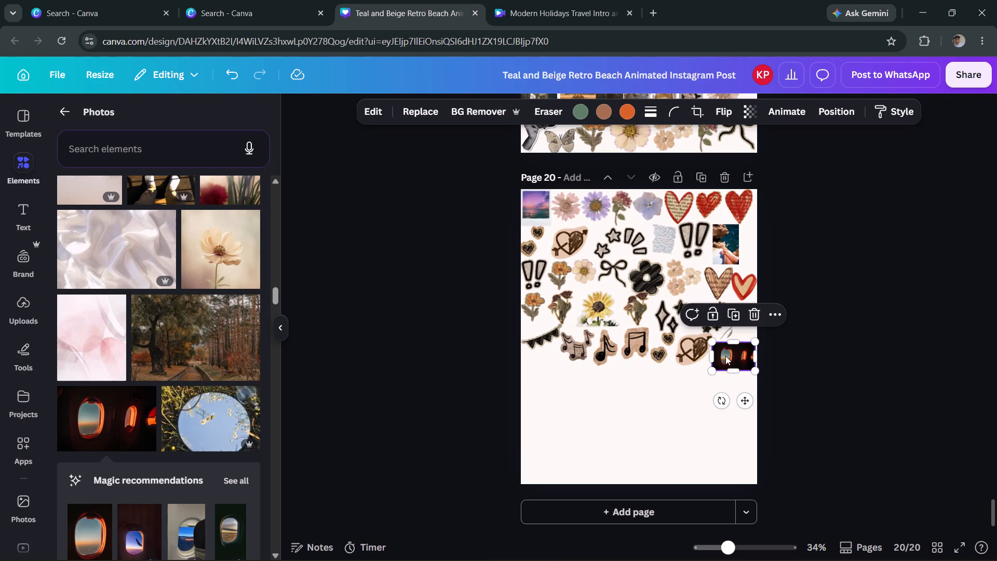
Add the dried brown flower bouquet cutout, shrunk to about row height and placed at the start of a new sixth row.
left_click(424, 363)
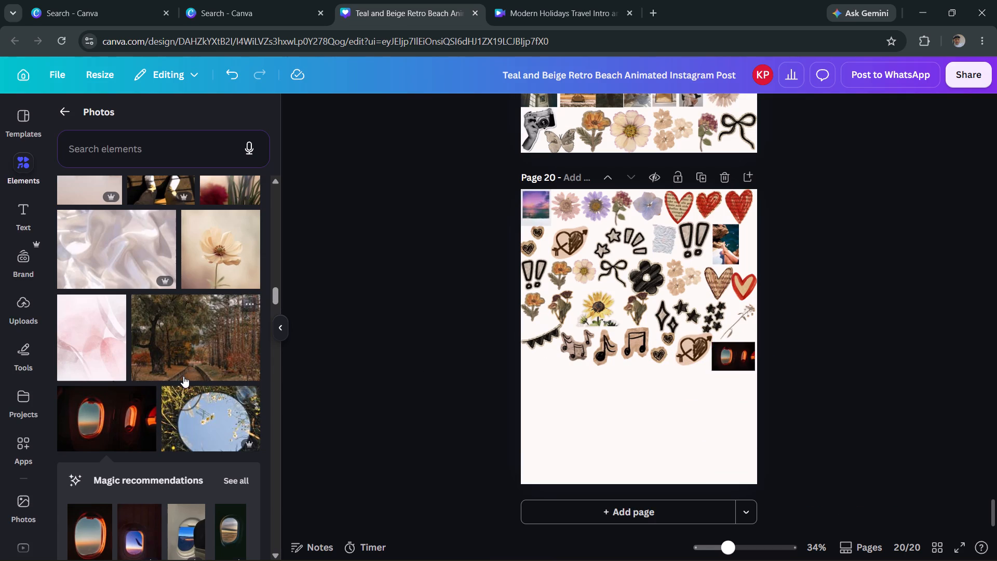
scroll(183, 376, "down", 5)
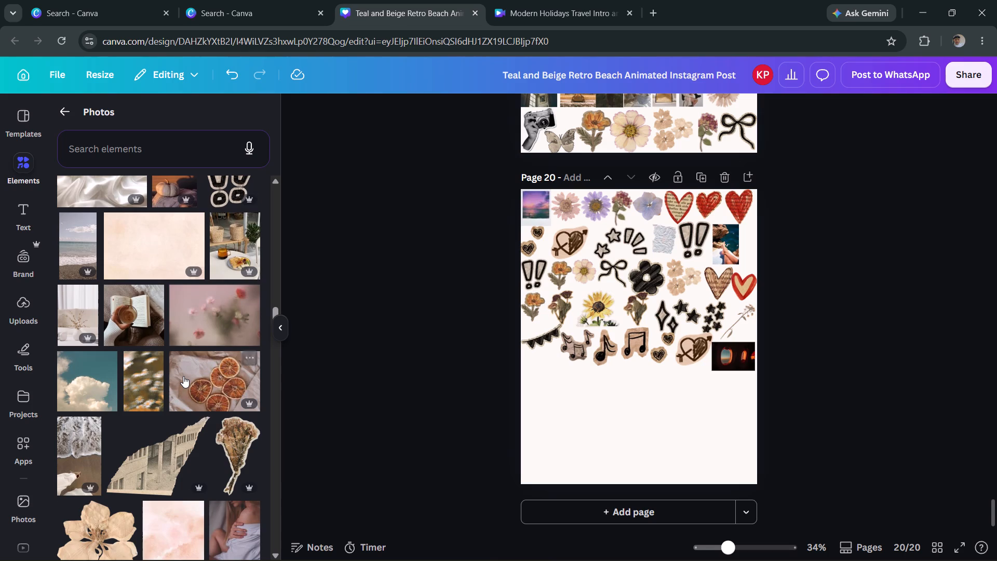
scroll(183, 376, "down", 2)
left_click(236, 339)
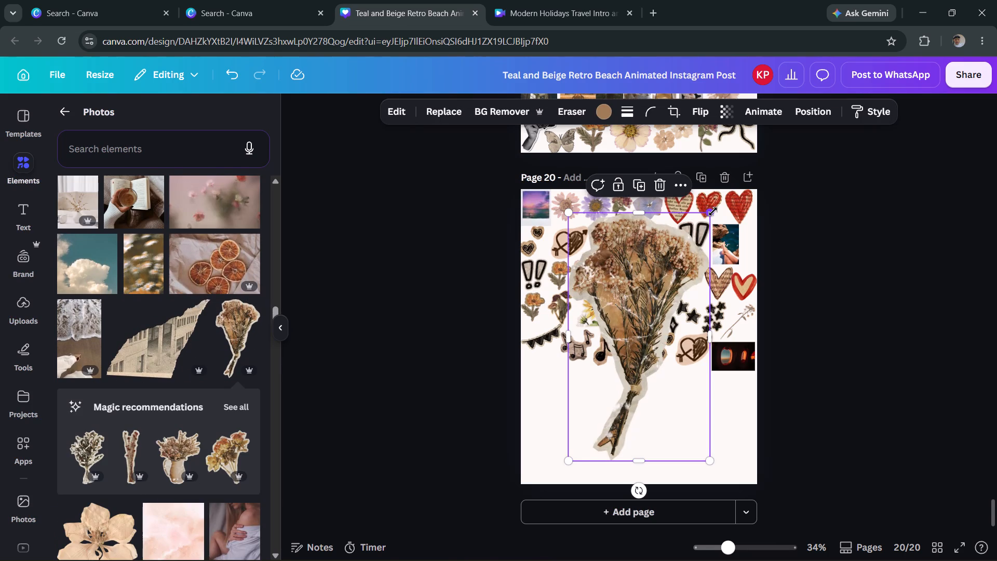
left_click_drag(711, 213, 607, 409)
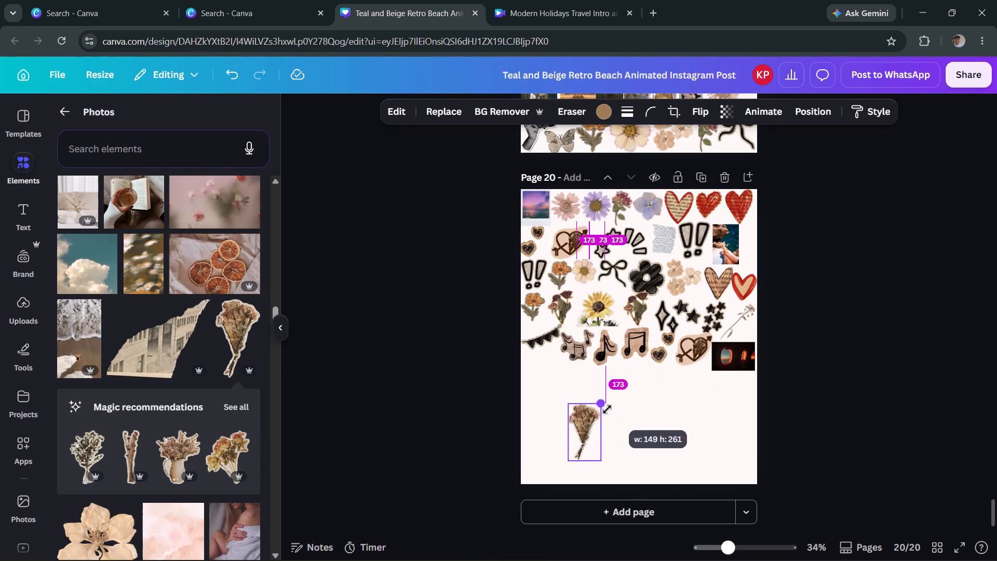
left_click_drag(607, 409, 607, 410)
left_click_drag(581, 431, 533, 378)
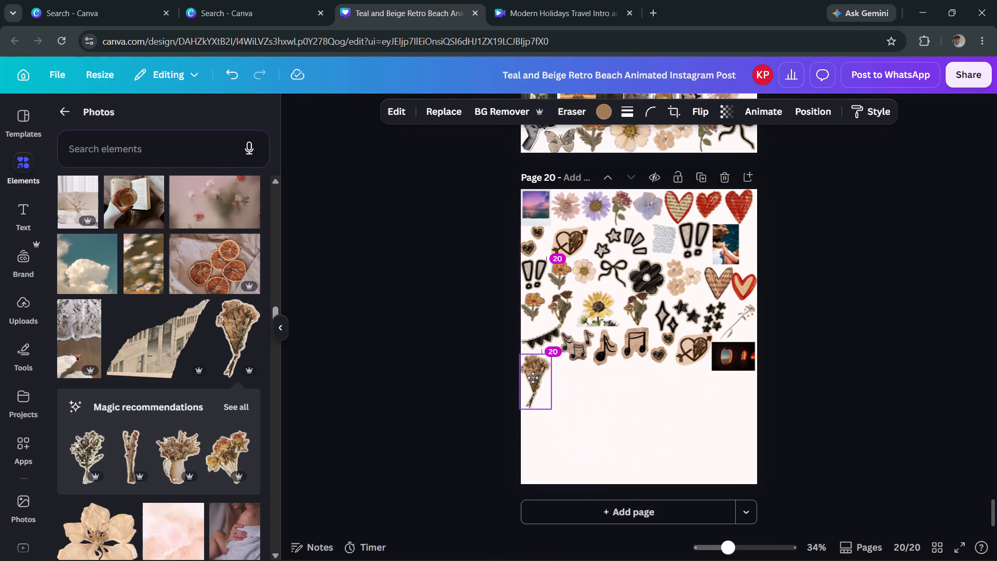
left_click_drag(533, 378, 531, 378)
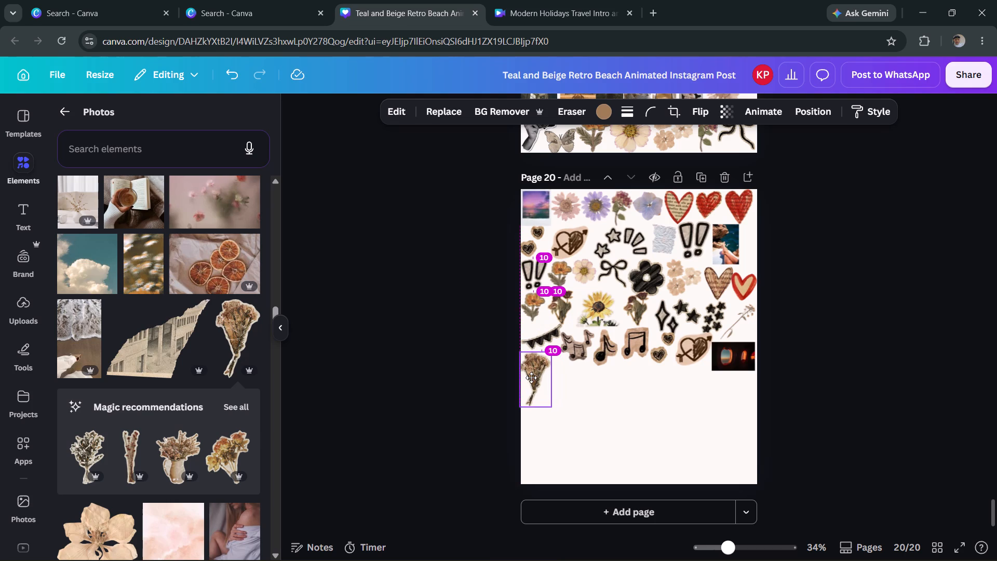
left_click_drag(531, 378, 534, 378)
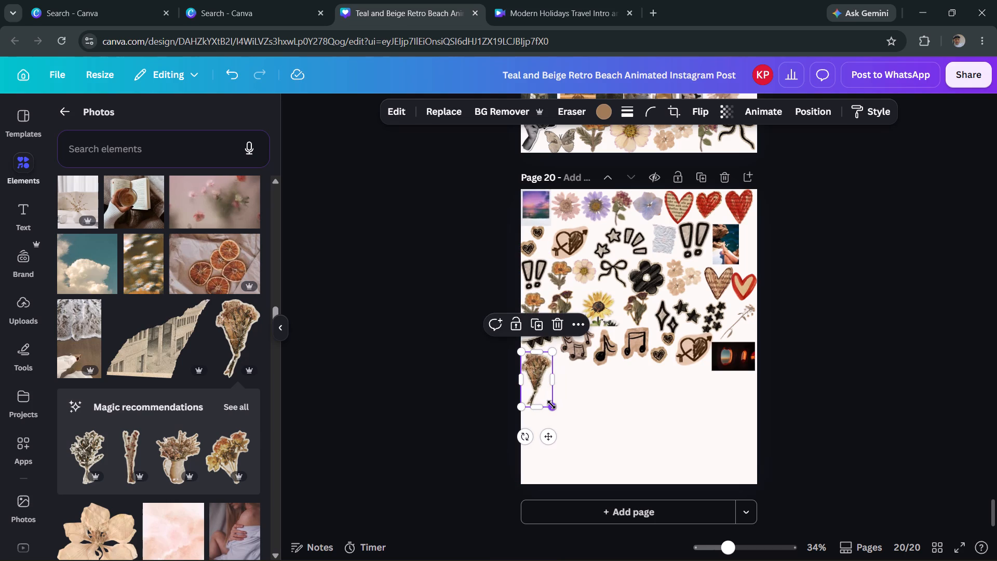
left_click_drag(551, 405, 547, 395)
left_click(400, 381)
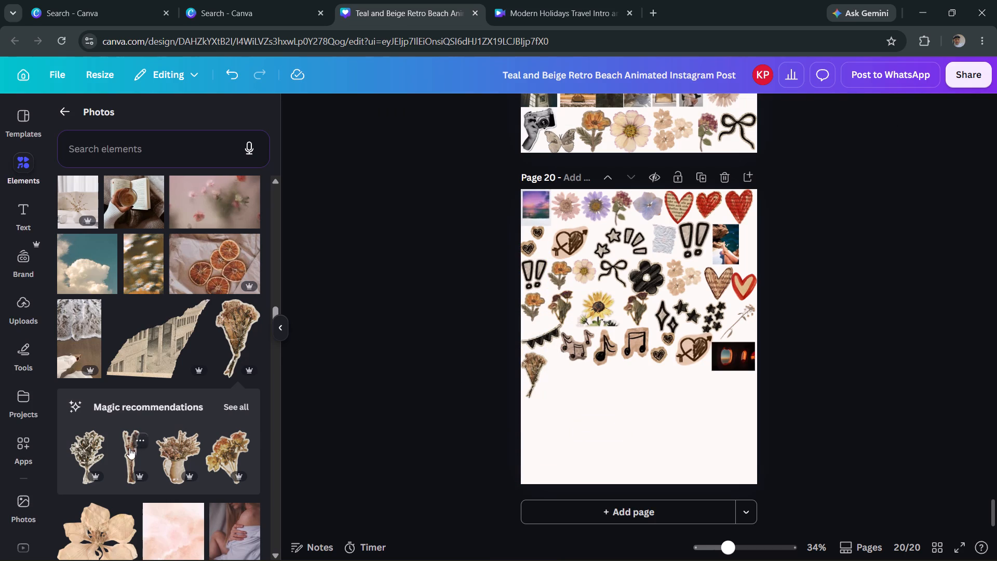
Add the recommended dark leafy bouquet cutout, shrunk to row height and placed beside the dried flower bouquet in the sixth row.
left_click(89, 451)
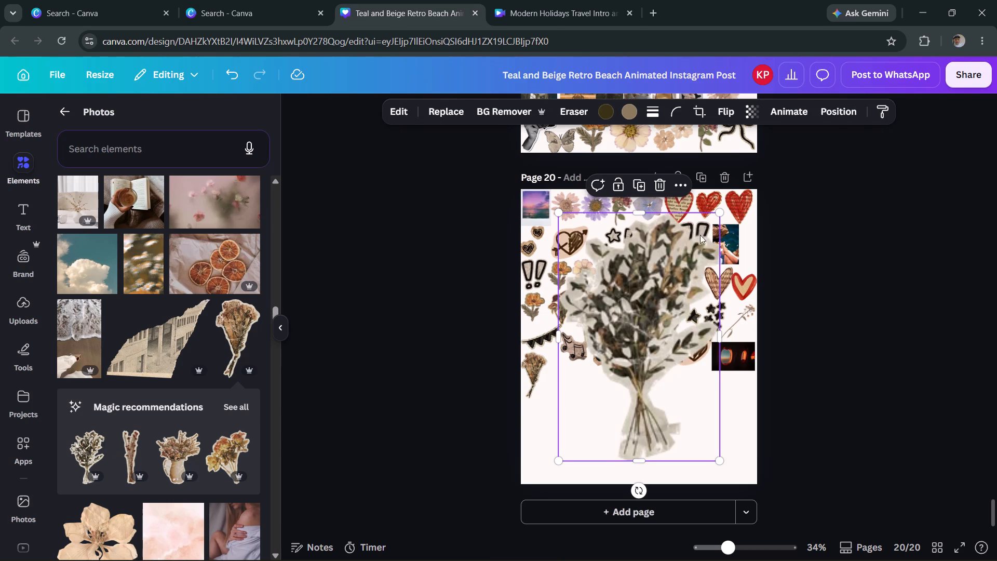
left_click_drag(718, 211, 599, 390)
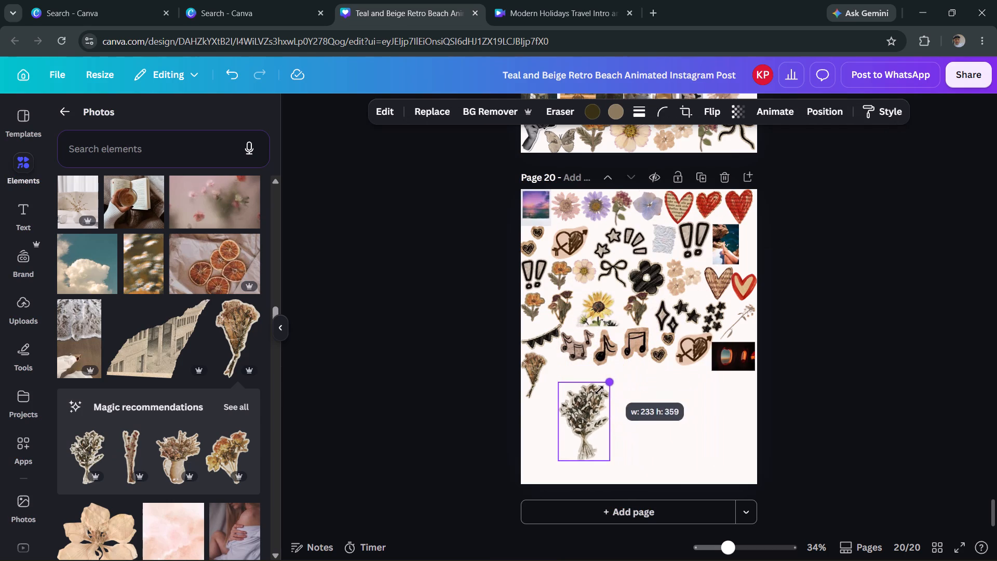
left_click_drag(599, 390, 585, 417)
left_click_drag(568, 439, 565, 392)
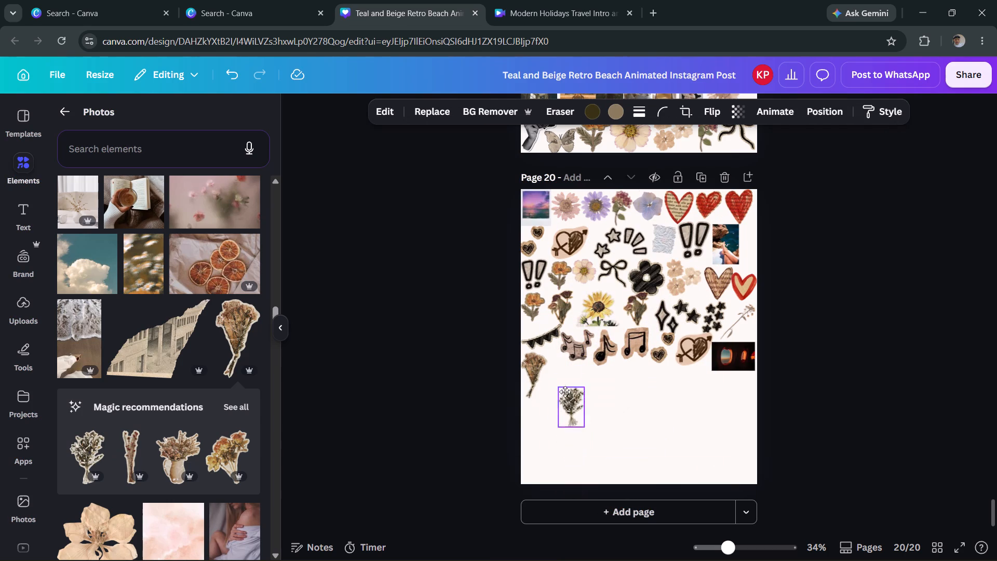
left_click_drag(565, 392, 555, 374)
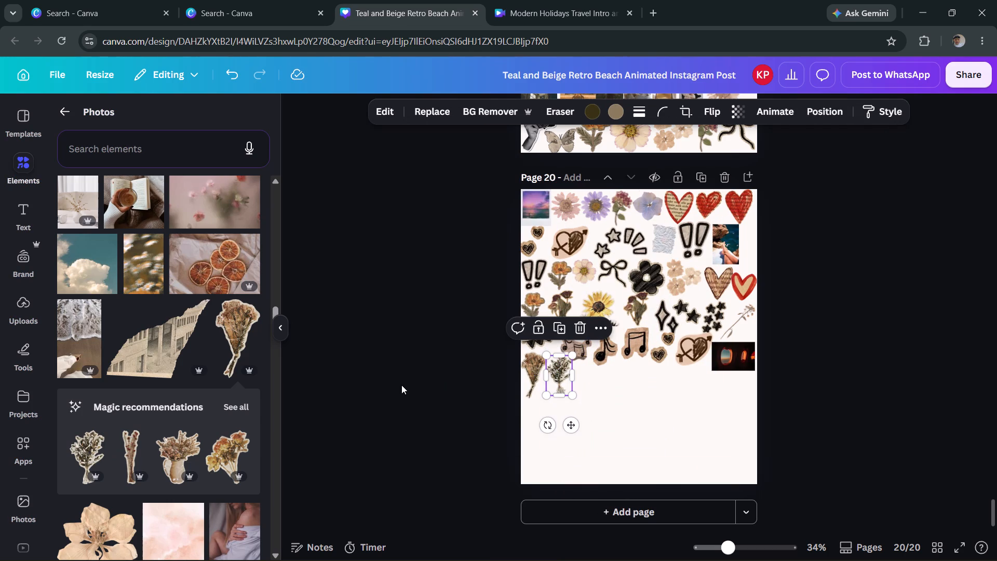
Add the recommended orange-yellow dried flower bouquet cutout, shrunk and placed beside the small leafy bouquet in the sixth row.
left_click(401, 385)
left_click(230, 447)
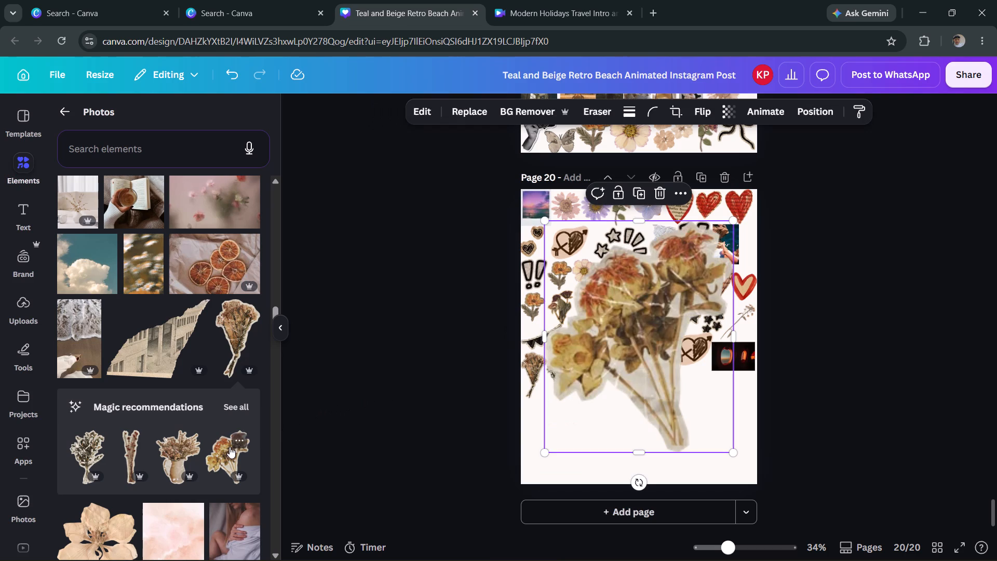
left_click_drag(541, 218, 611, 274)
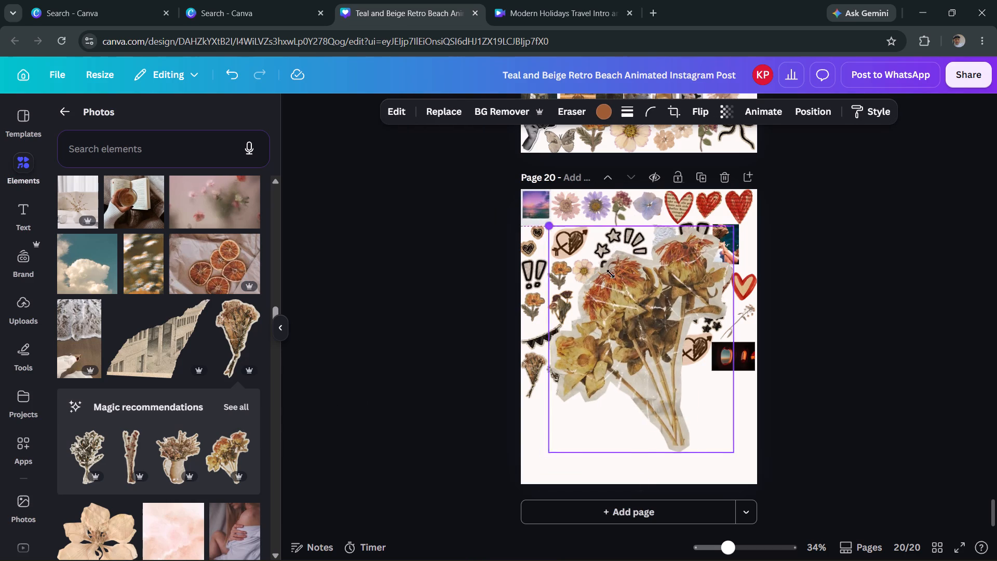
left_click_drag(611, 274, 678, 433)
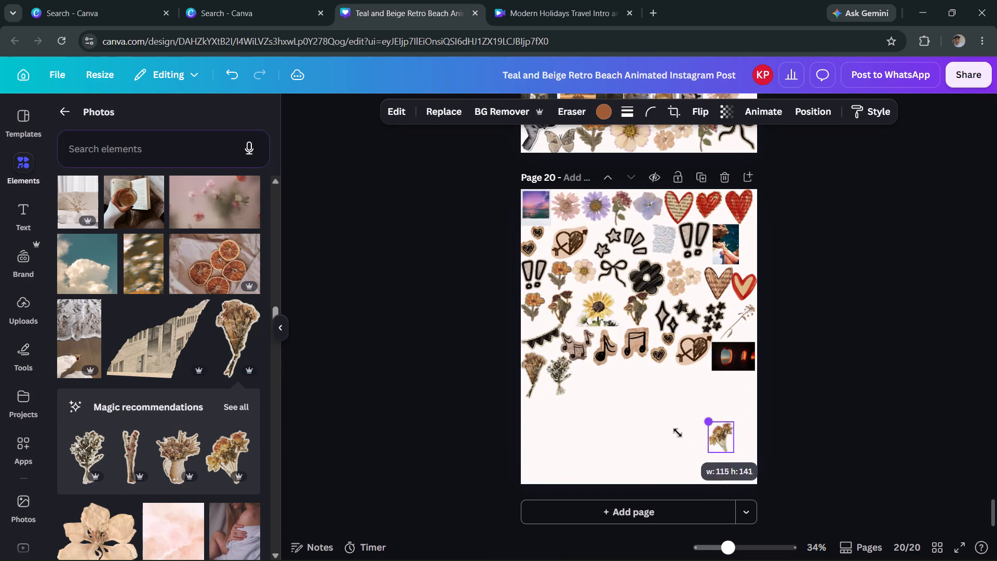
left_click_drag(678, 433, 668, 415)
left_click_drag(713, 429, 591, 404)
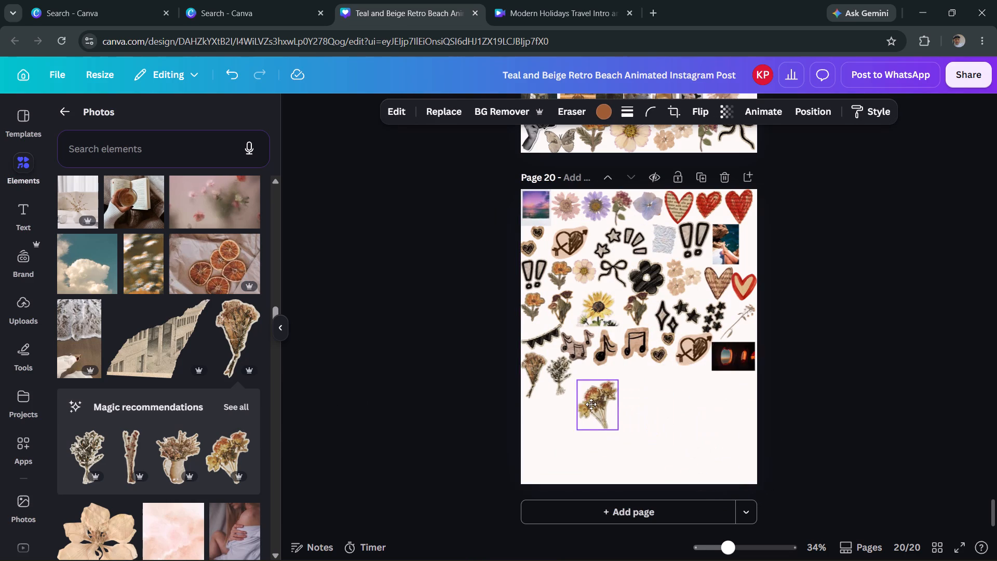
left_click_drag(591, 404, 589, 394)
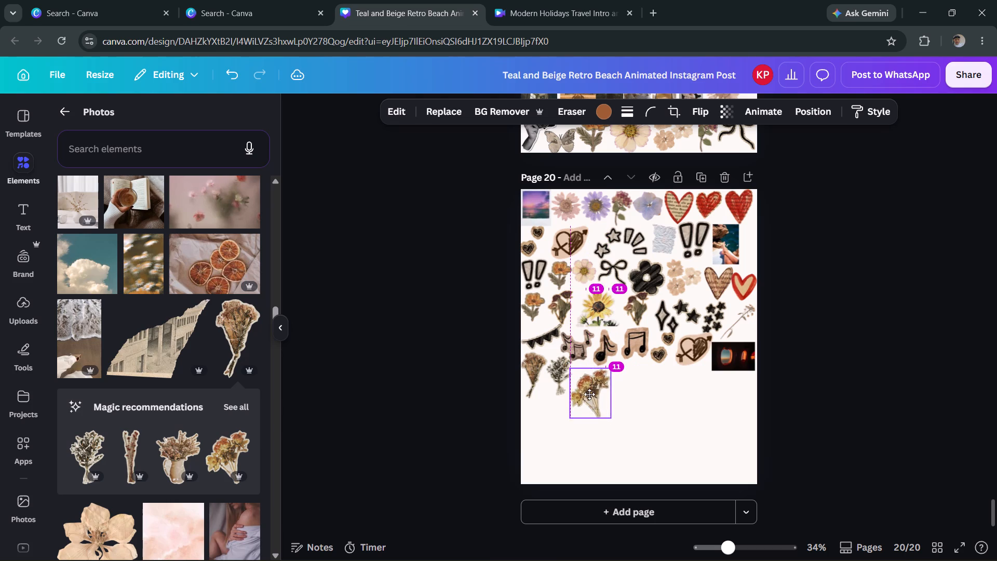
left_click_drag(589, 394, 588, 394)
left_click(495, 420)
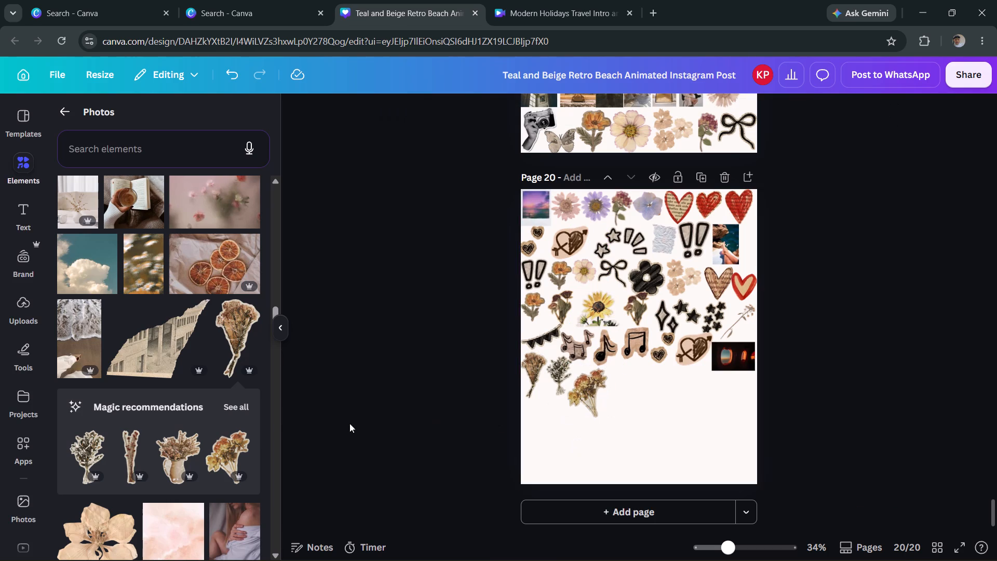
Add the beige pressed five-petal flower cutout, shrunk and placed beside the orange-yellow dried bouquet in the sixth row.
scroll(227, 438, "down", 2)
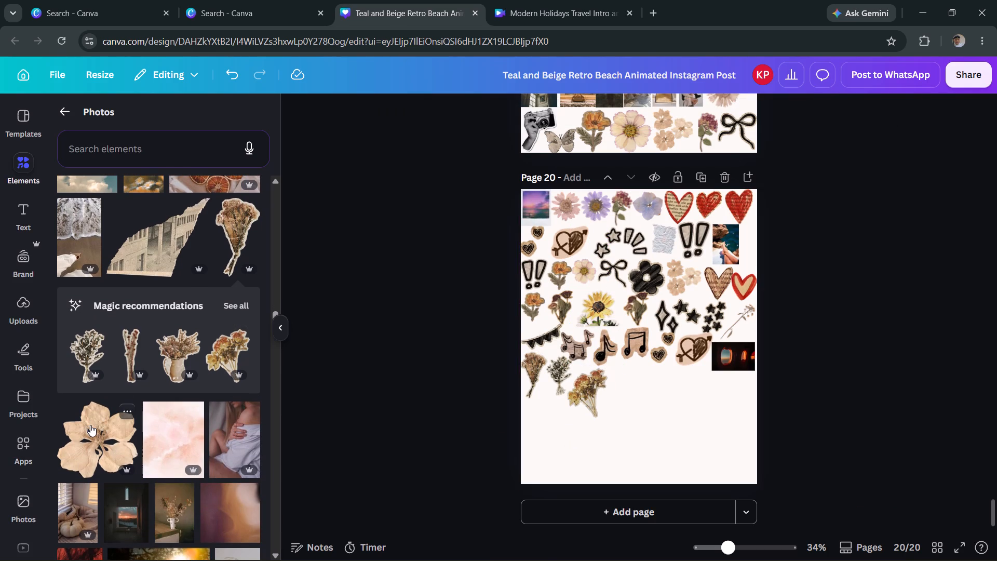
left_click(90, 425)
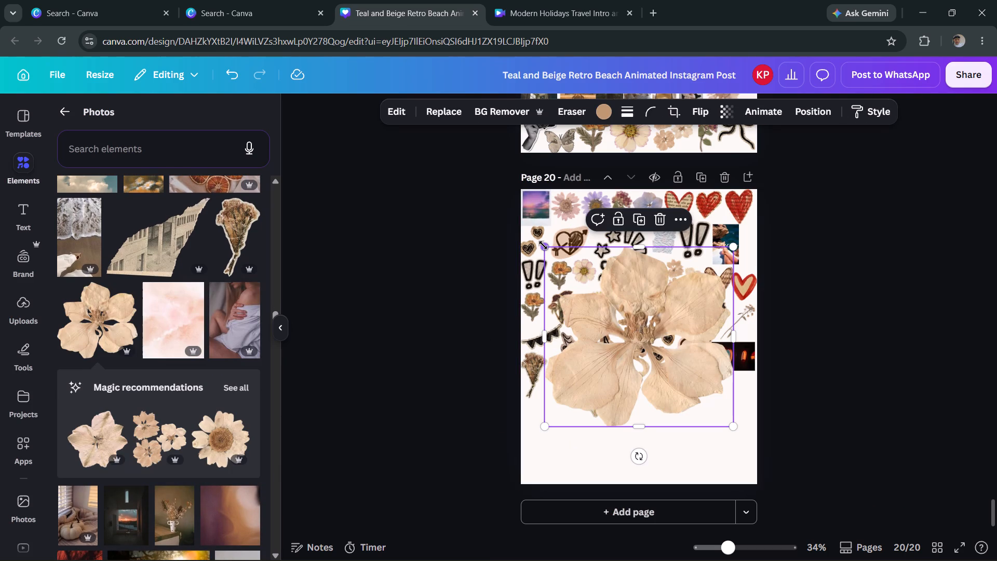
left_click_drag(543, 245, 669, 391)
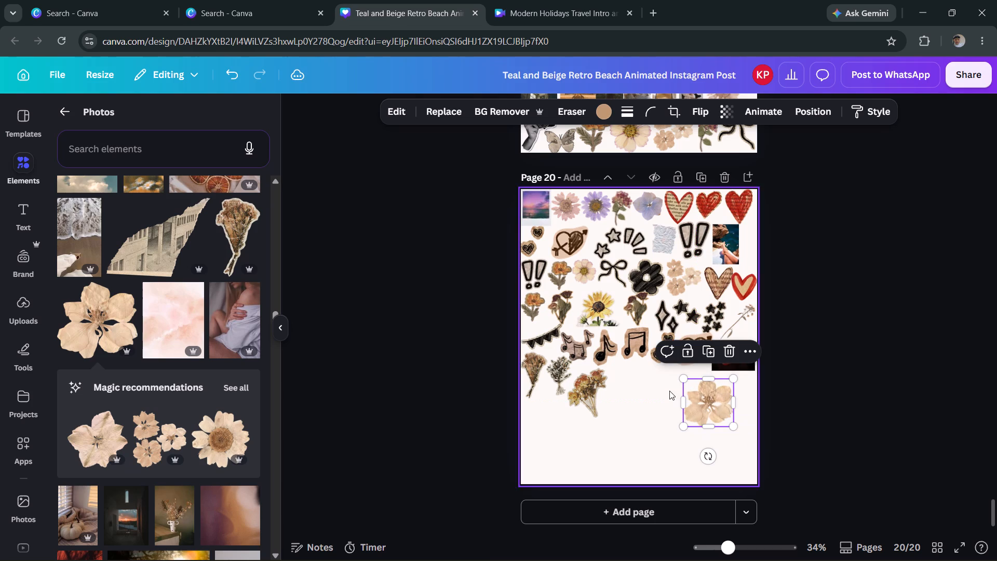
left_click_drag(700, 399, 628, 383)
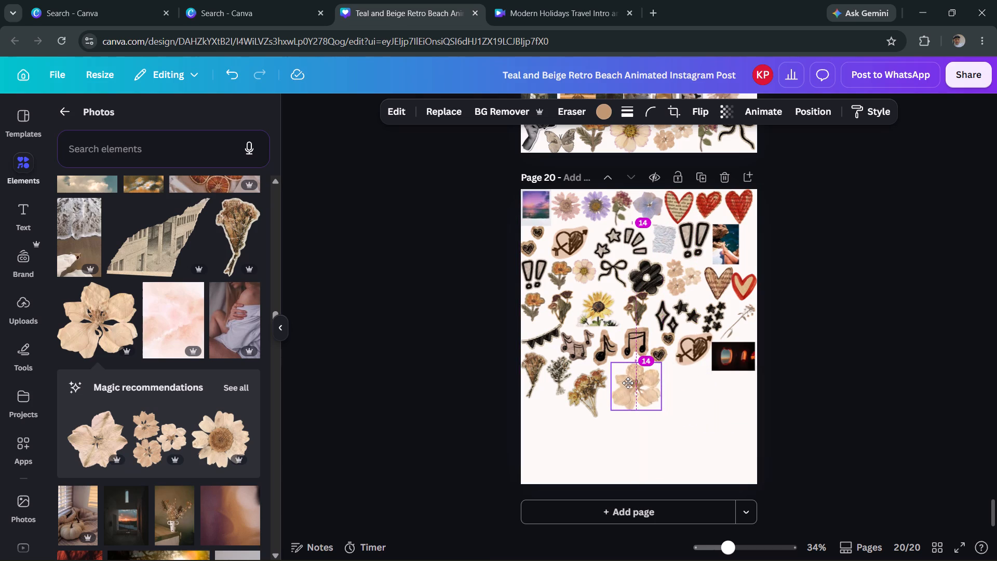
left_click_drag(628, 383, 625, 383)
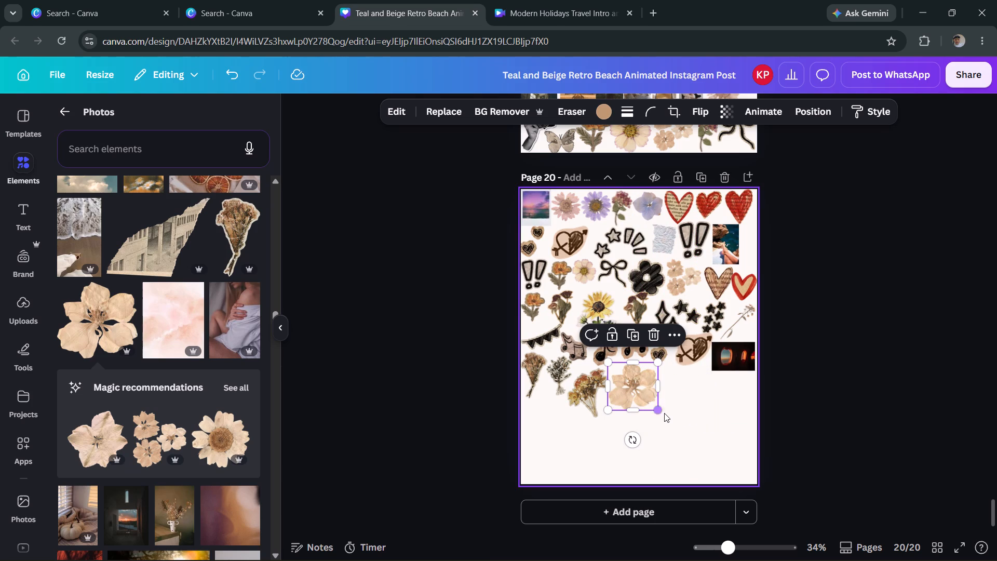
left_click(664, 413)
left_click(649, 397)
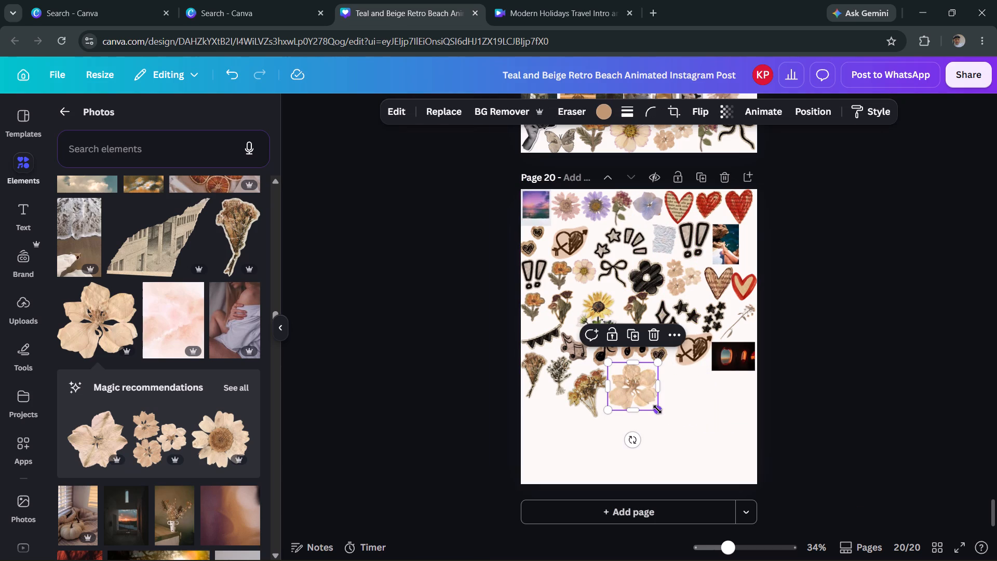
left_click_drag(657, 409, 644, 396)
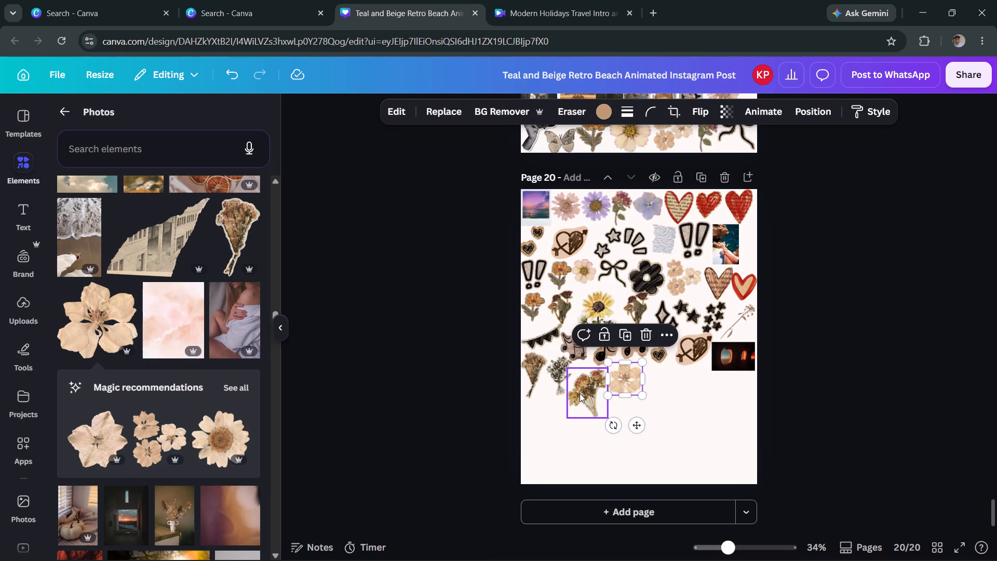
Shrink the orange-yellow dried flower bouquet in the sixth row slightly.
left_click(580, 393)
left_click_drag(606, 418, 599, 409)
left_click(546, 418)
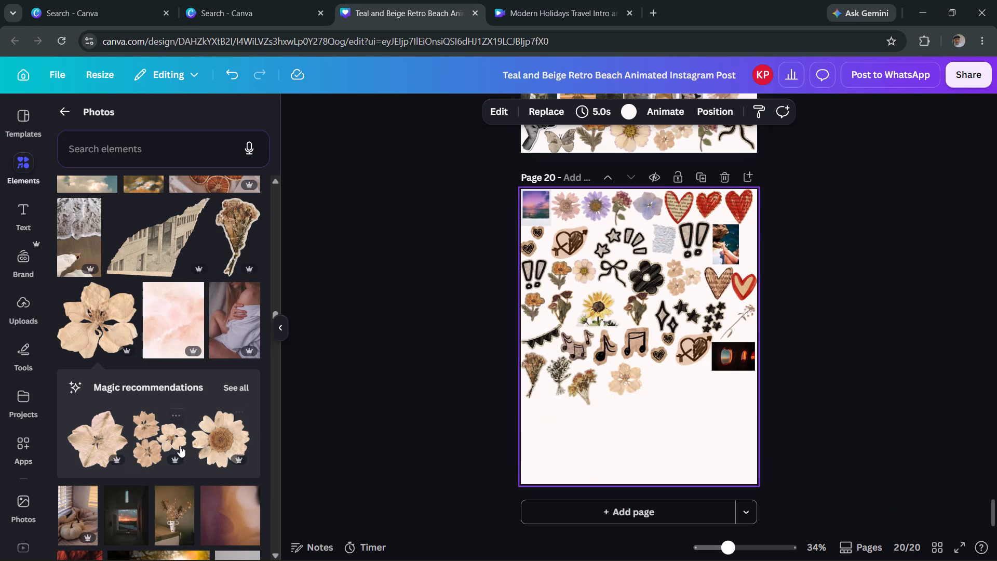
Add the recommended beige three-flower cluster cutout, placed beside the beige five-petal flower in the sixth row.
left_click(162, 447)
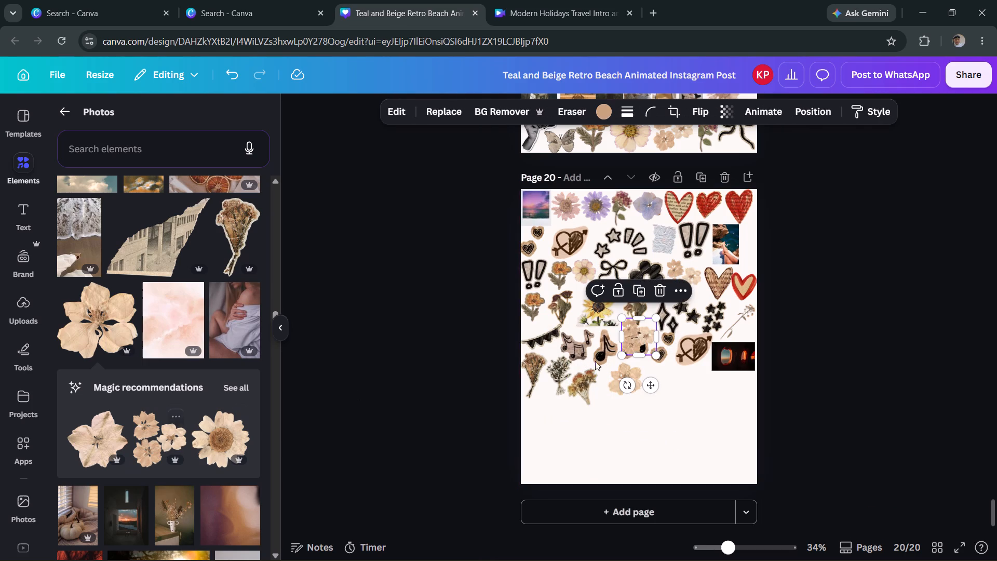
left_click_drag(638, 340, 665, 379)
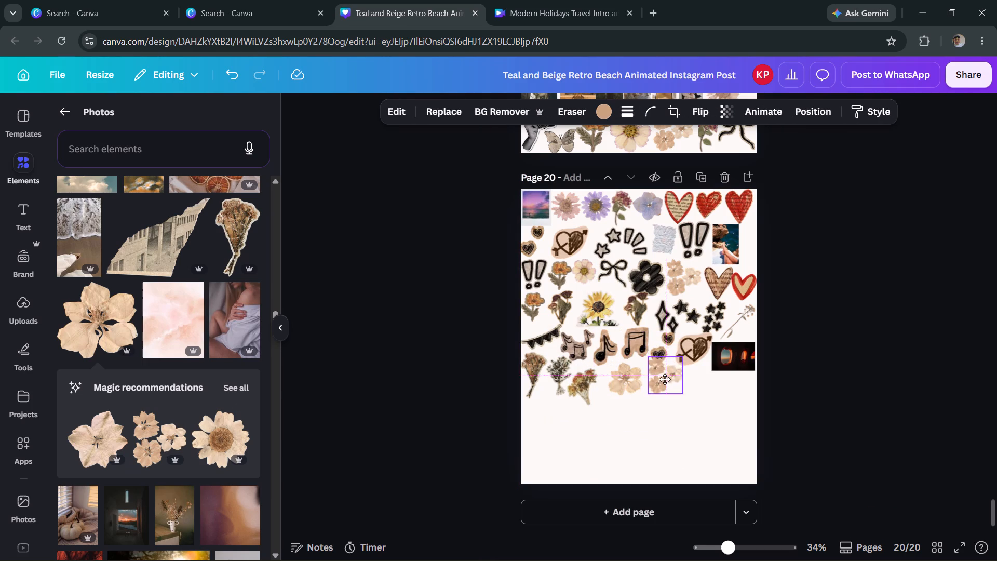
left_click_drag(665, 379, 661, 385)
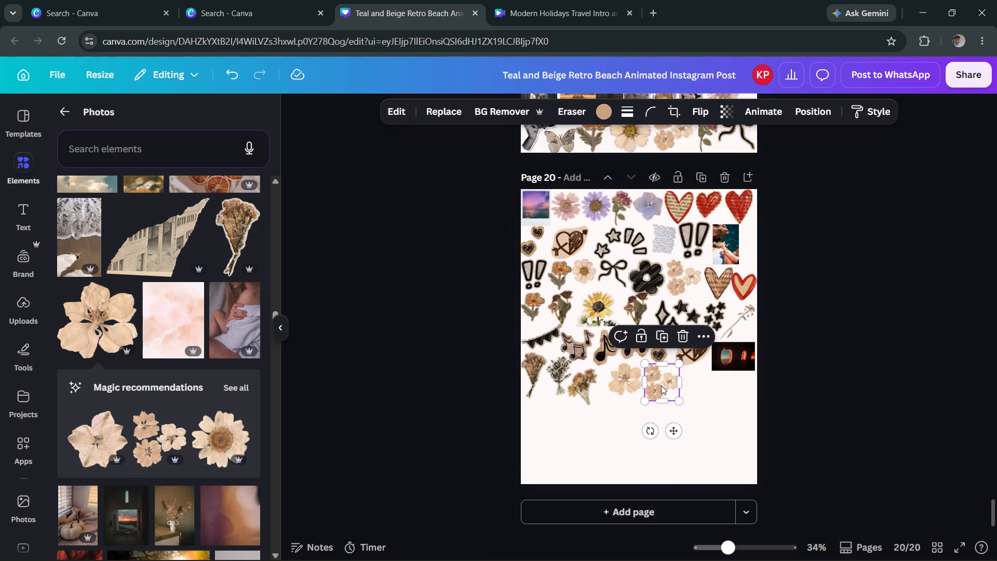
left_click(596, 423)
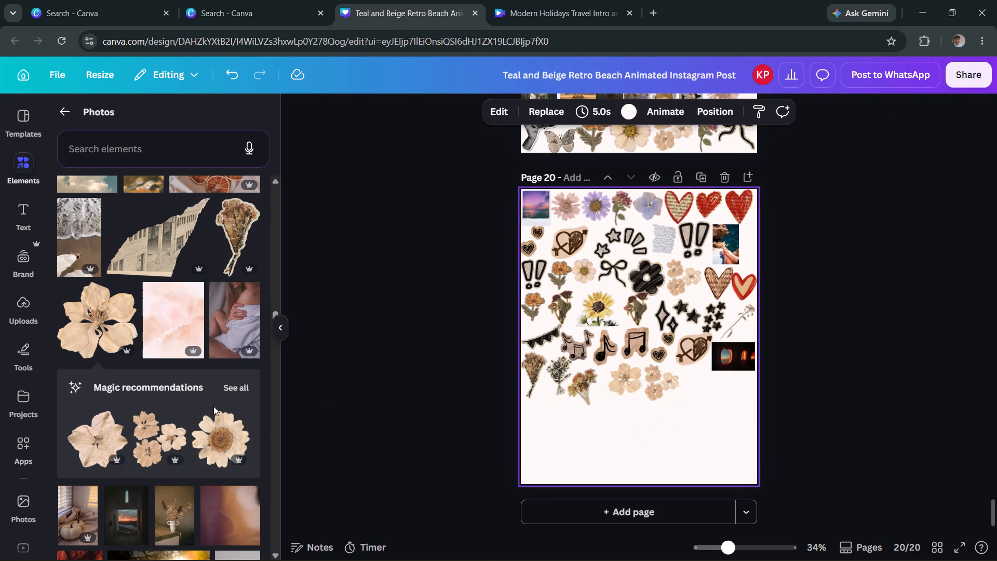
Add the torn crumpled beige paper cutout, shrunk to about 128 by 204 and placed beside the flower cluster in the sixth row.
scroll(213, 406, "down", 4)
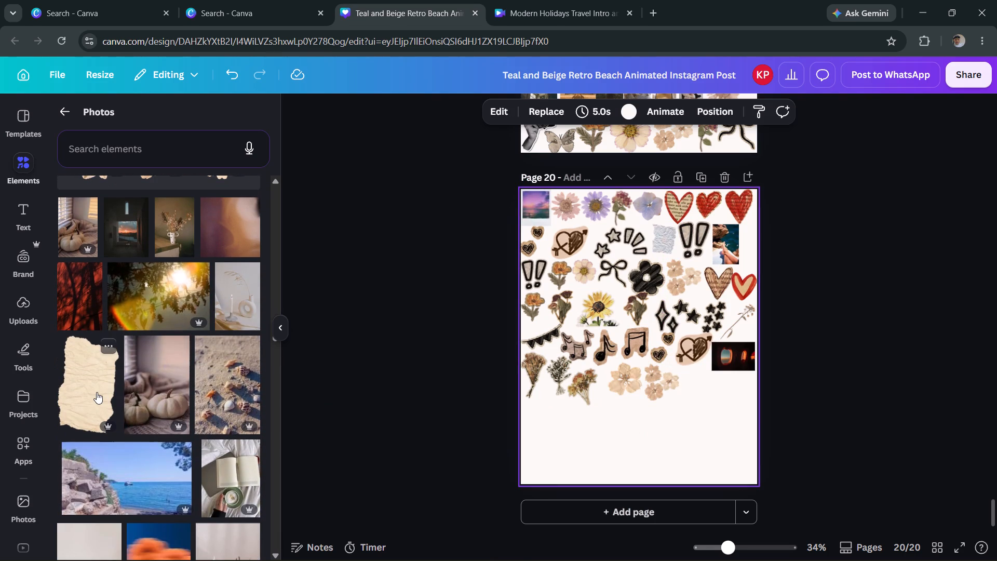
left_click(97, 392)
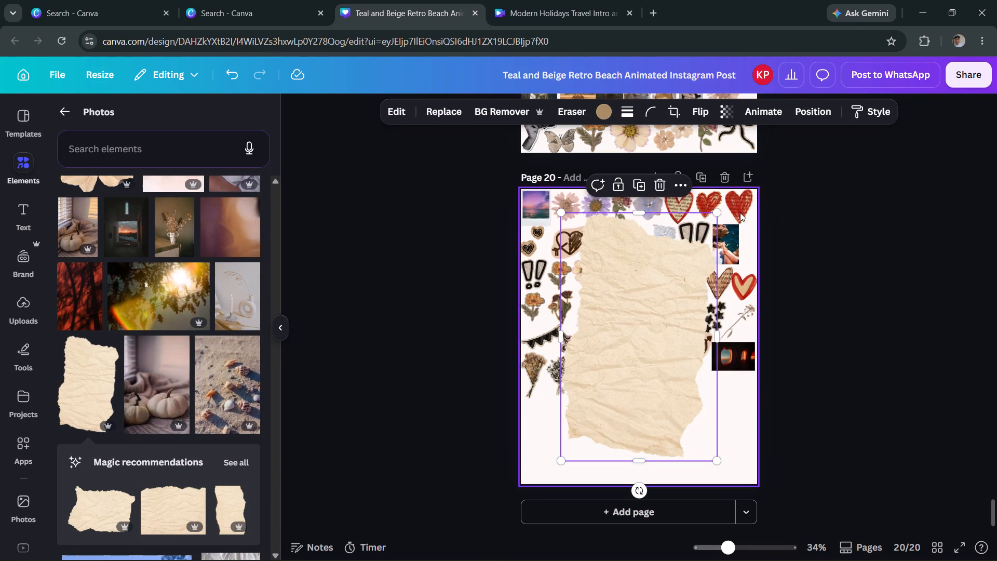
left_click_drag(716, 212, 598, 424)
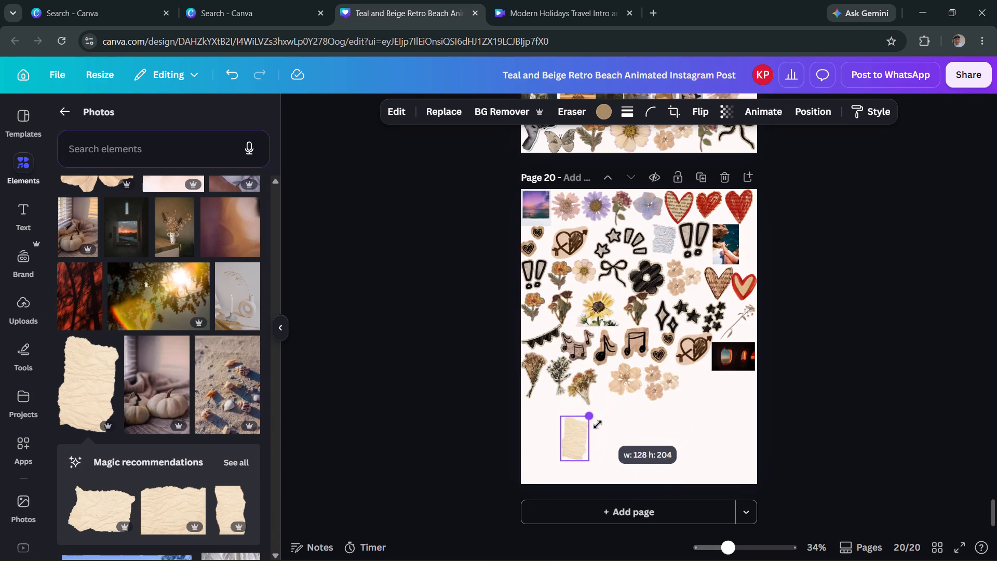
left_click_drag(598, 424, 597, 425)
left_click_drag(573, 440, 709, 393)
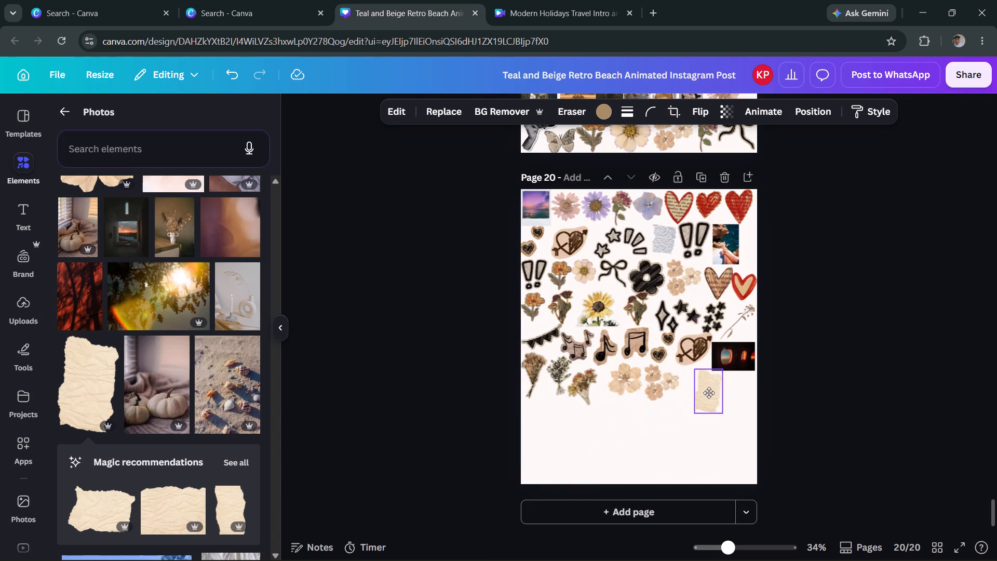
left_click_drag(709, 393, 693, 392)
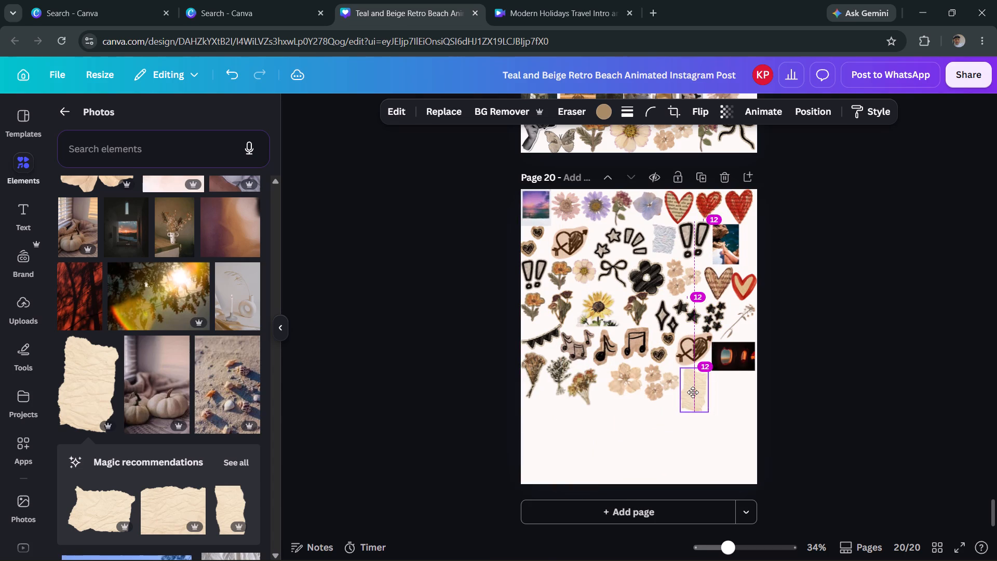
left_click_drag(693, 392, 692, 393)
left_click(702, 372)
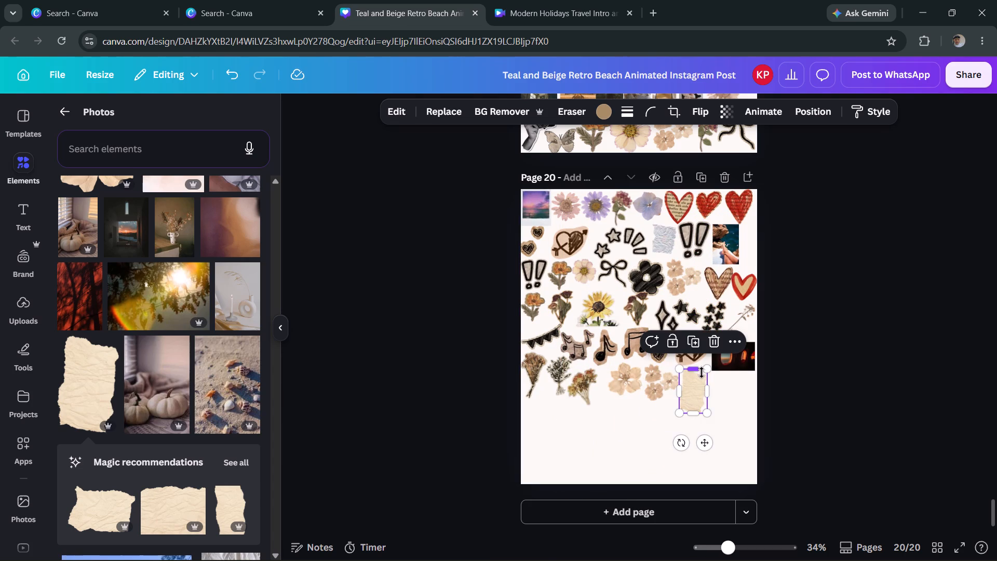
left_click(698, 382)
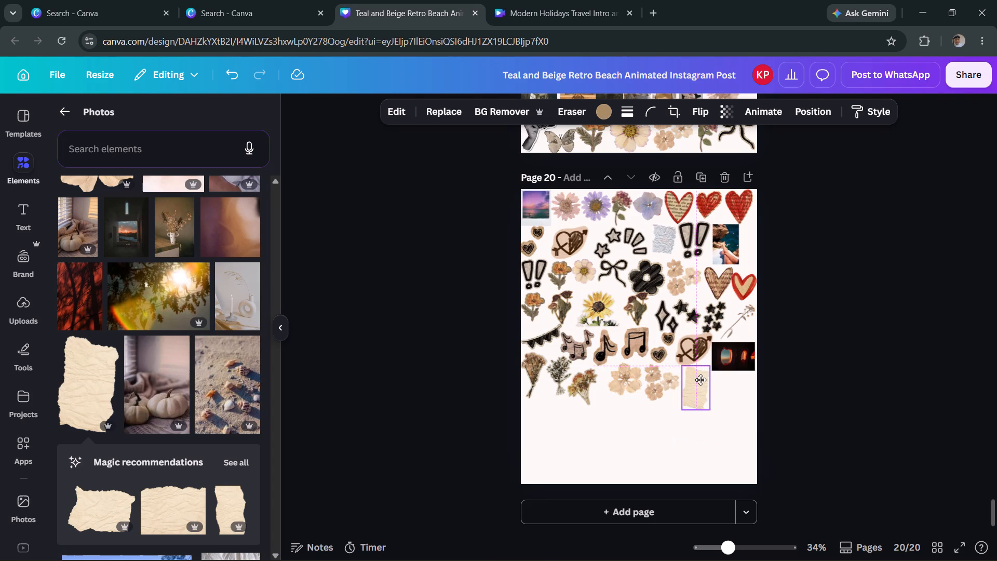
left_click(438, 399)
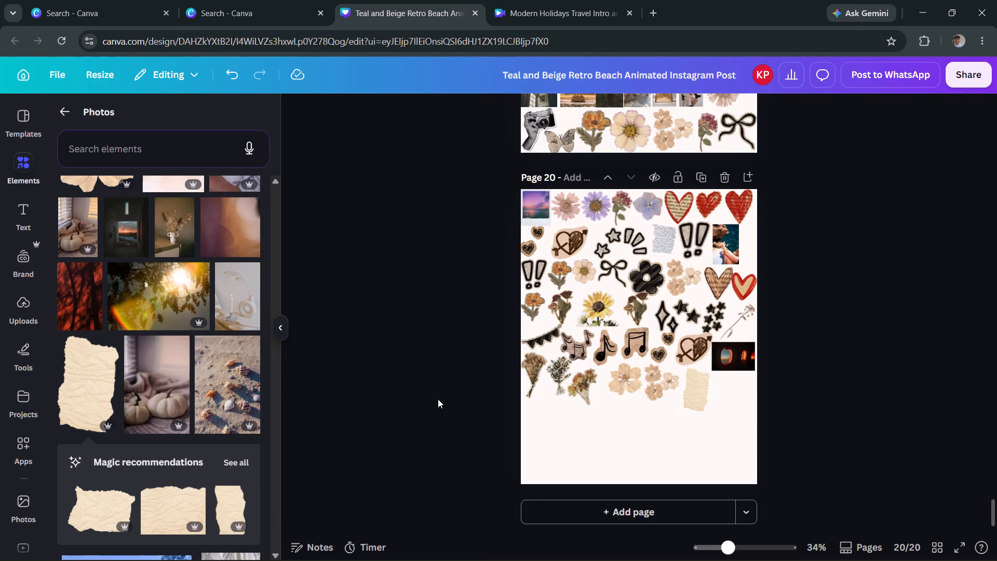
Add the blurred orange gerbera photo on blue, shrunk to about row height and placed at the end of the sixth row beside the torn paper.
scroll(148, 422, "down", 3)
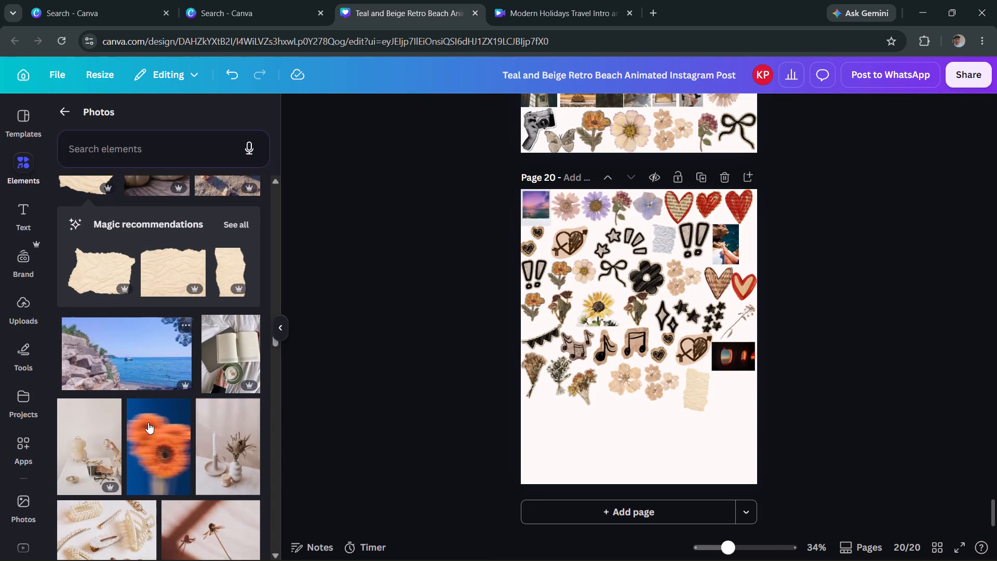
scroll(148, 422, "down", 1)
left_click(161, 435)
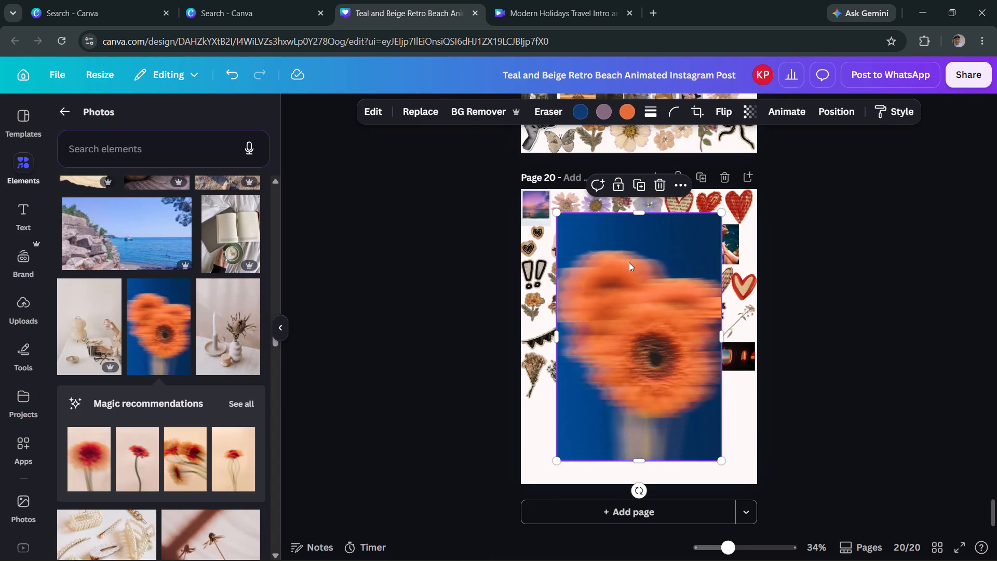
left_click_drag(556, 213, 606, 297)
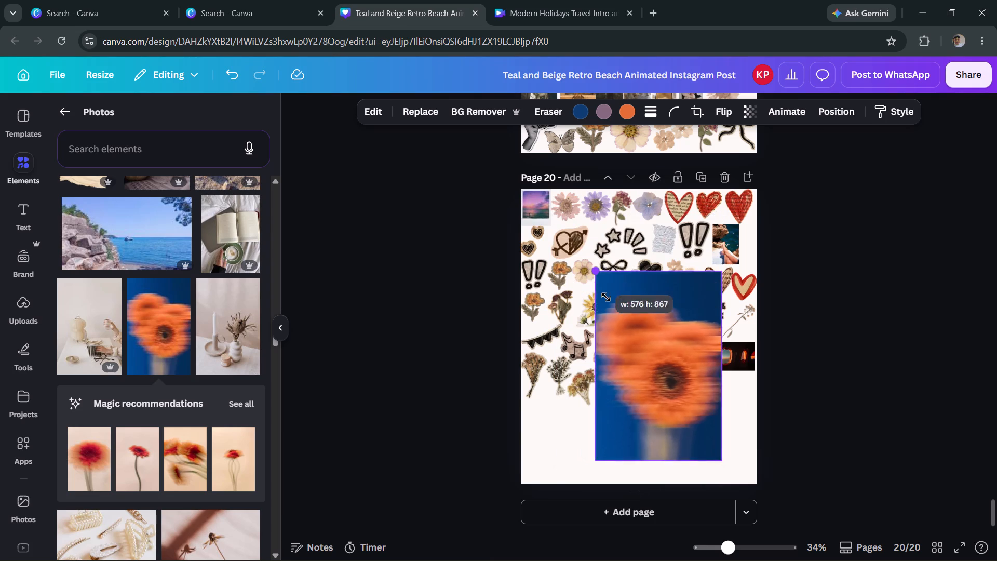
left_click_drag(606, 297, 671, 425)
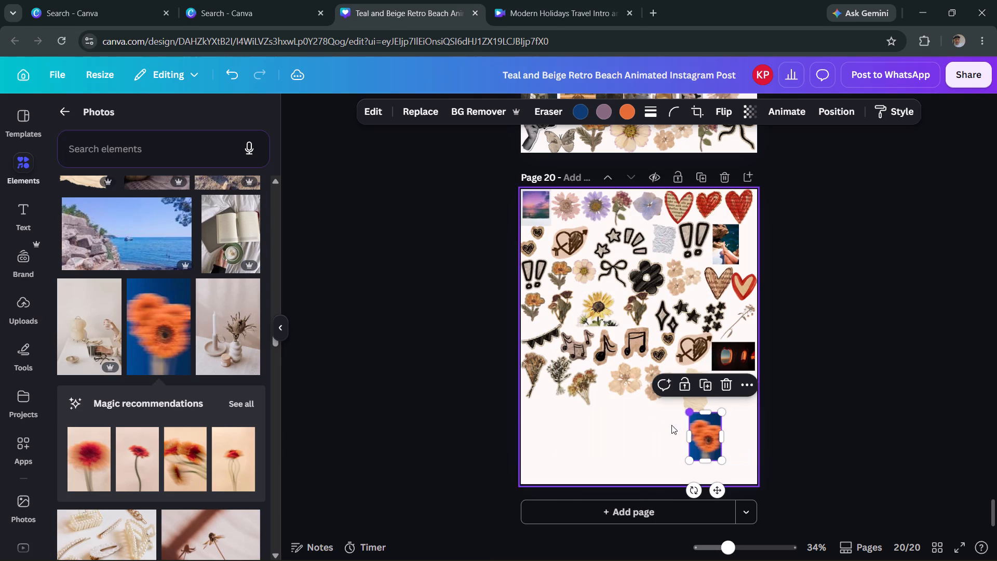
left_click_drag(702, 436, 732, 394)
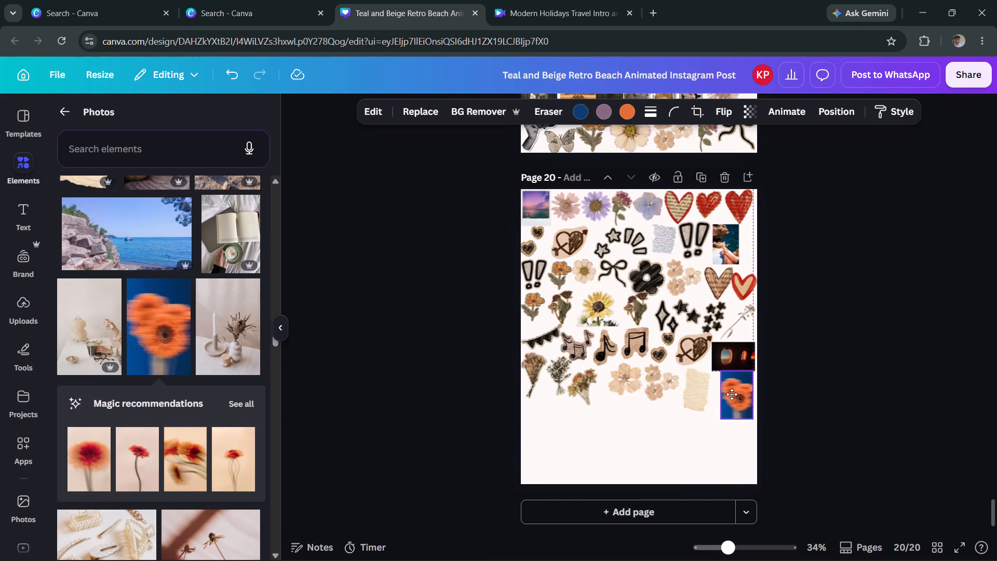
left_click_drag(732, 394, 725, 397)
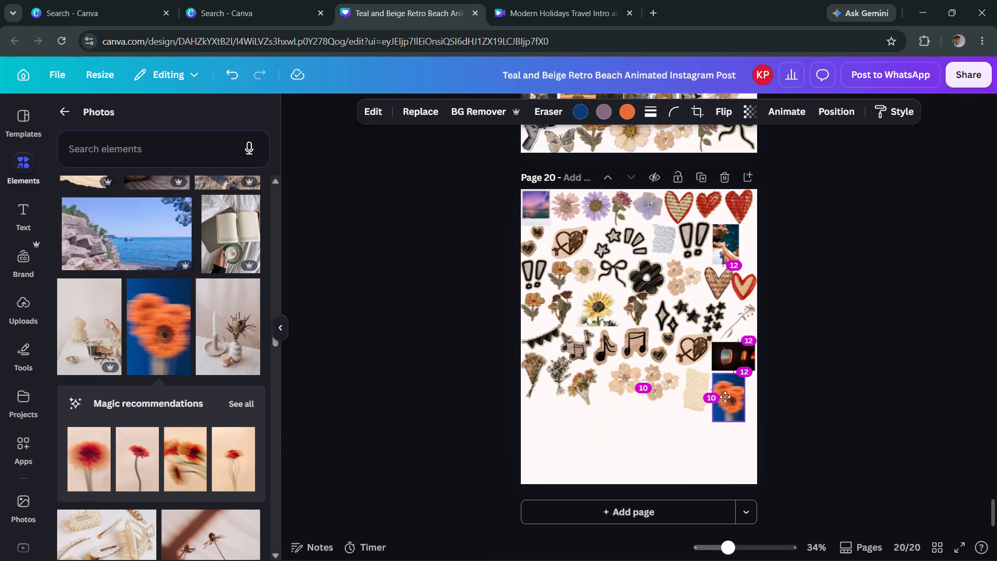
left_click_drag(725, 397, 724, 396)
left_click(636, 413)
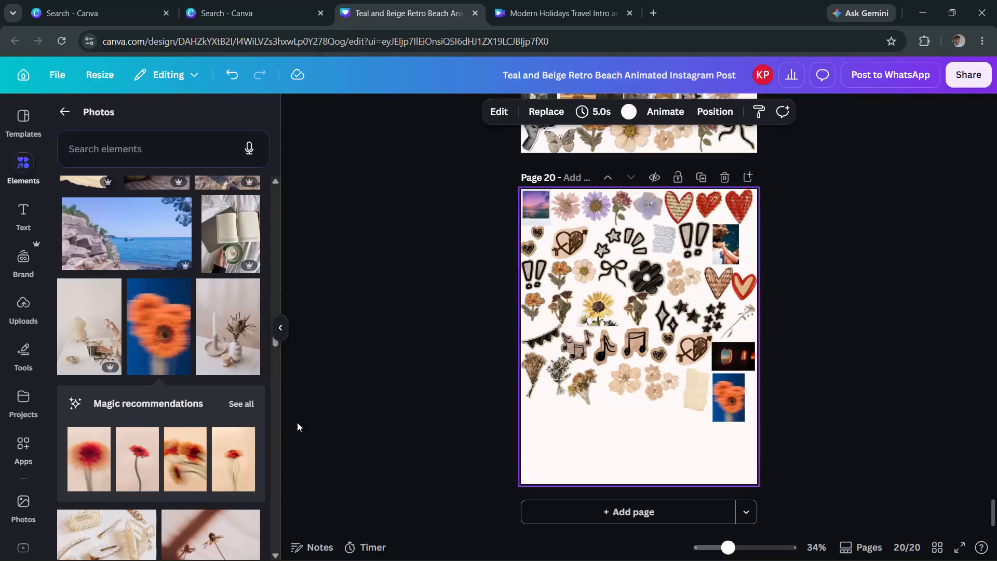
Add the torn-paper classical bust cutout, shrunk to row height and placed at the start of the seventh row.
scroll(161, 428, "down", 7)
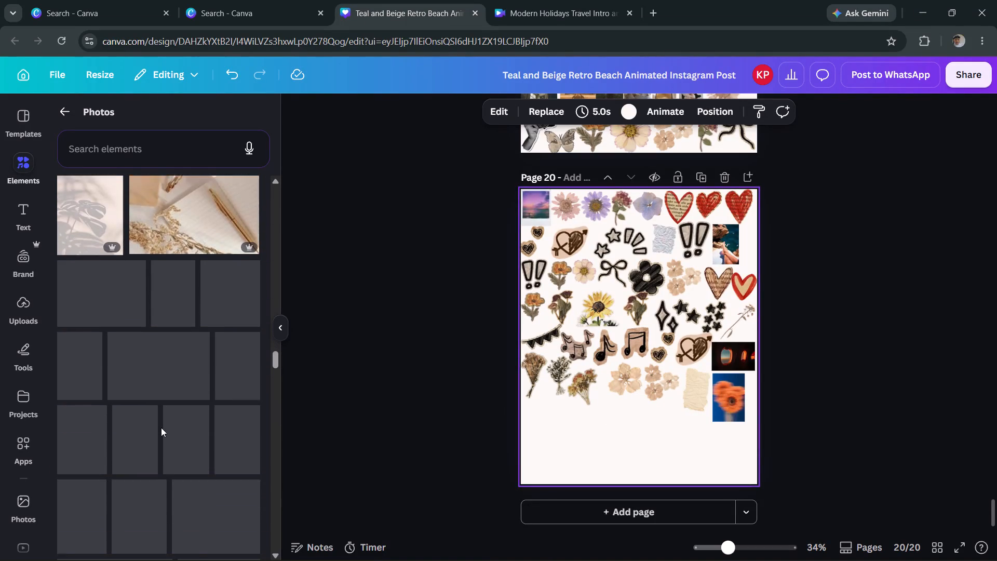
scroll(161, 428, "up", 3)
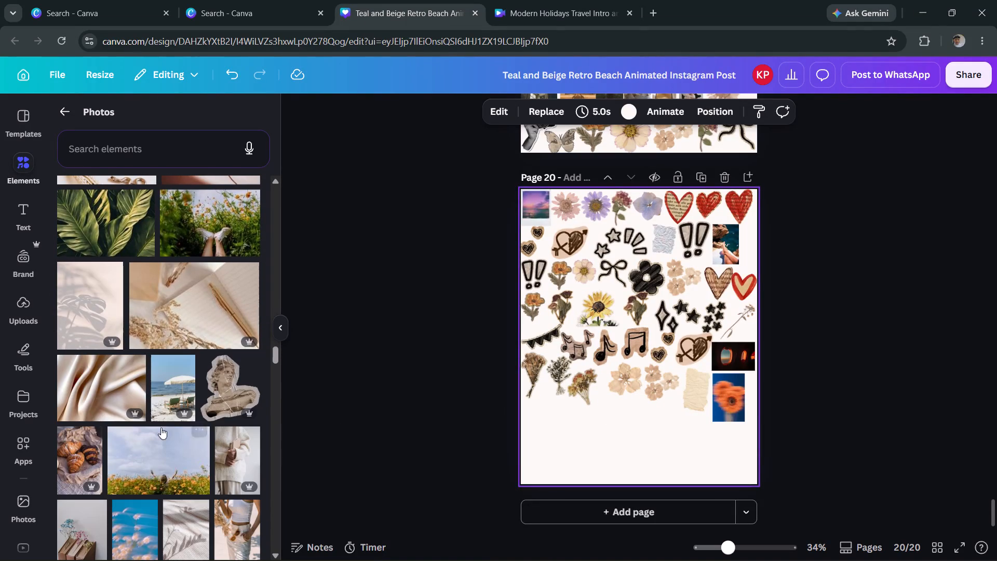
left_click(229, 373)
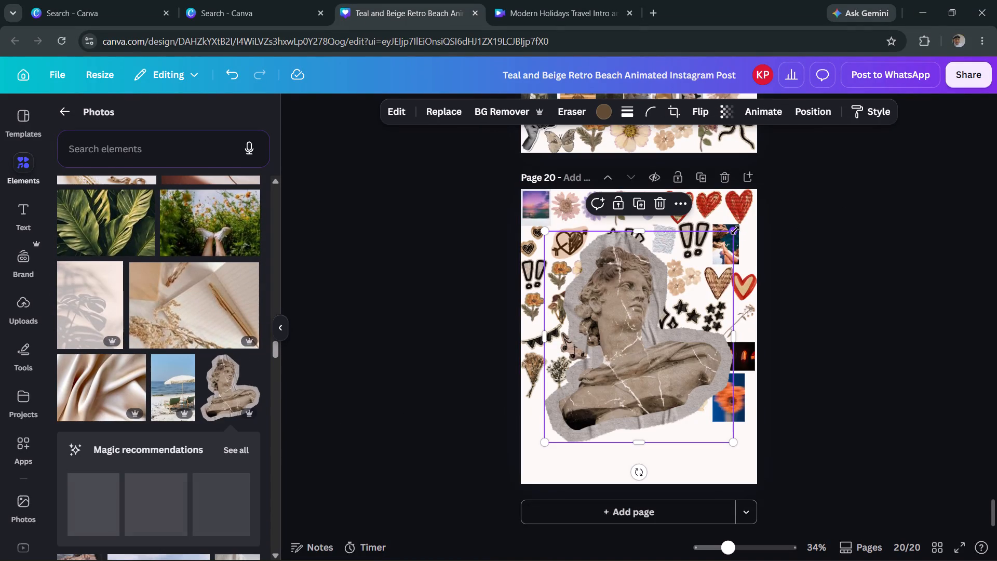
left_click_drag(735, 230, 592, 407)
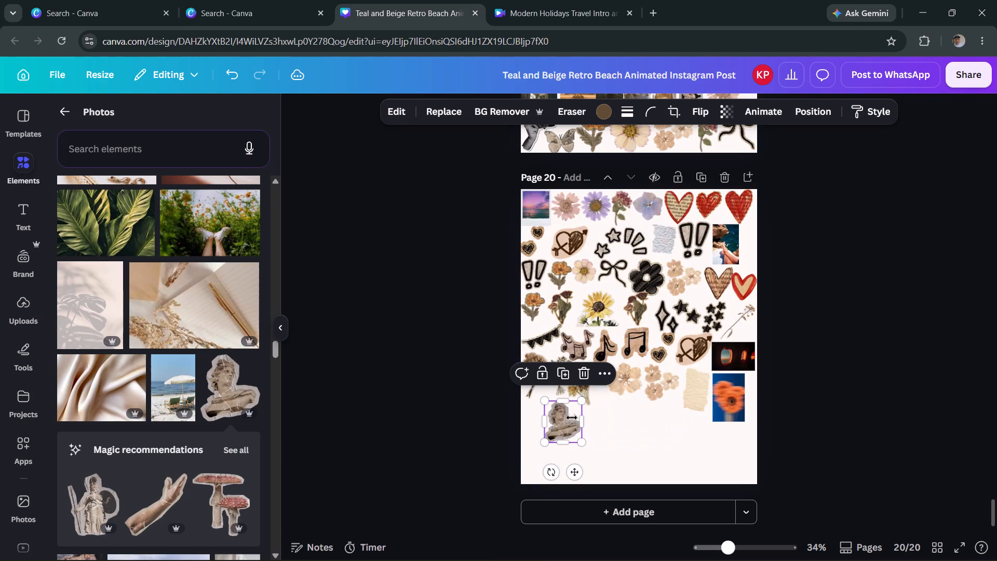
left_click_drag(560, 424, 536, 424)
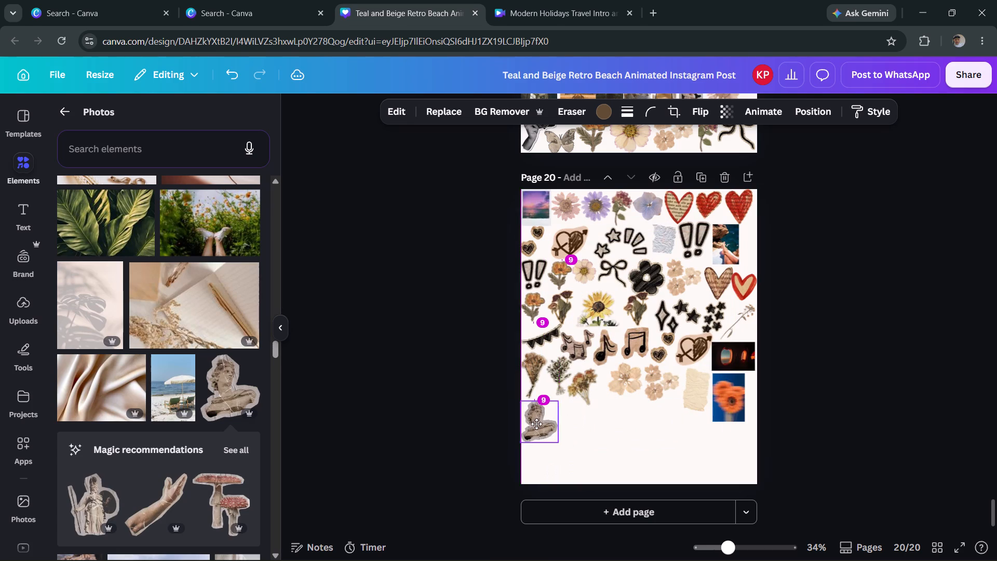
left_click_drag(536, 424, 536, 424)
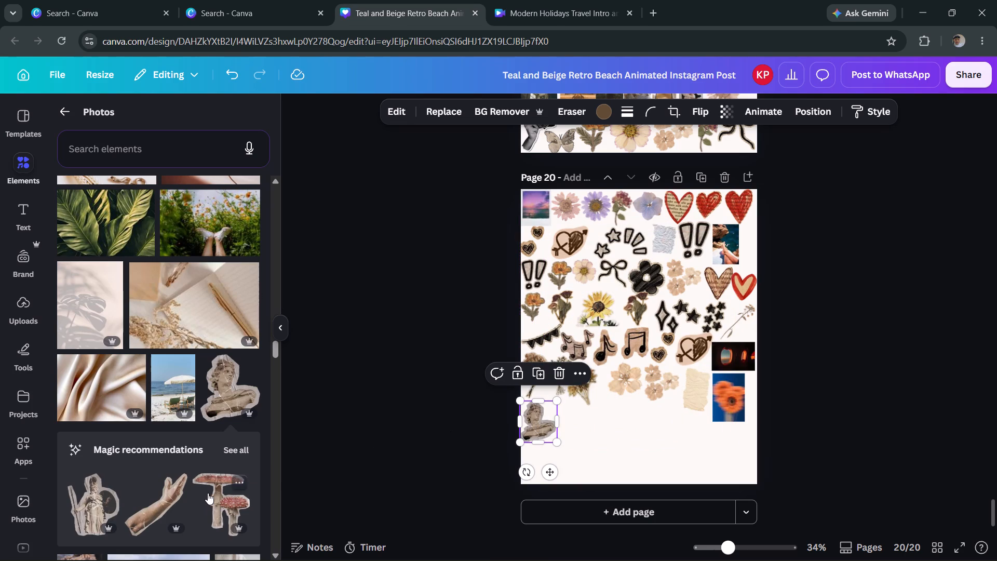
Add the recommended red mushrooms cutout, shrunk and placed beside the classical bust in the seventh row.
left_click(208, 495)
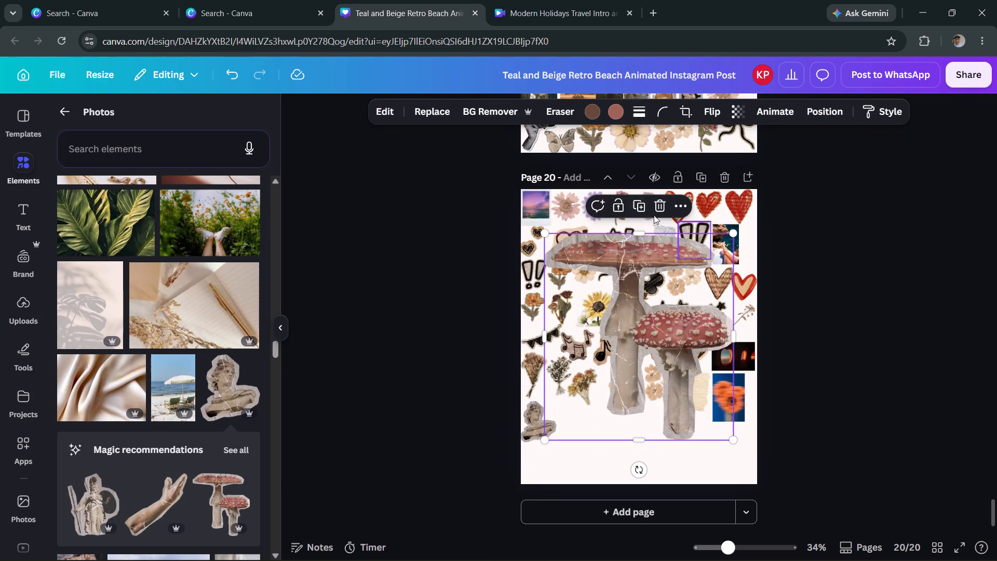
left_click_drag(547, 234, 632, 324)
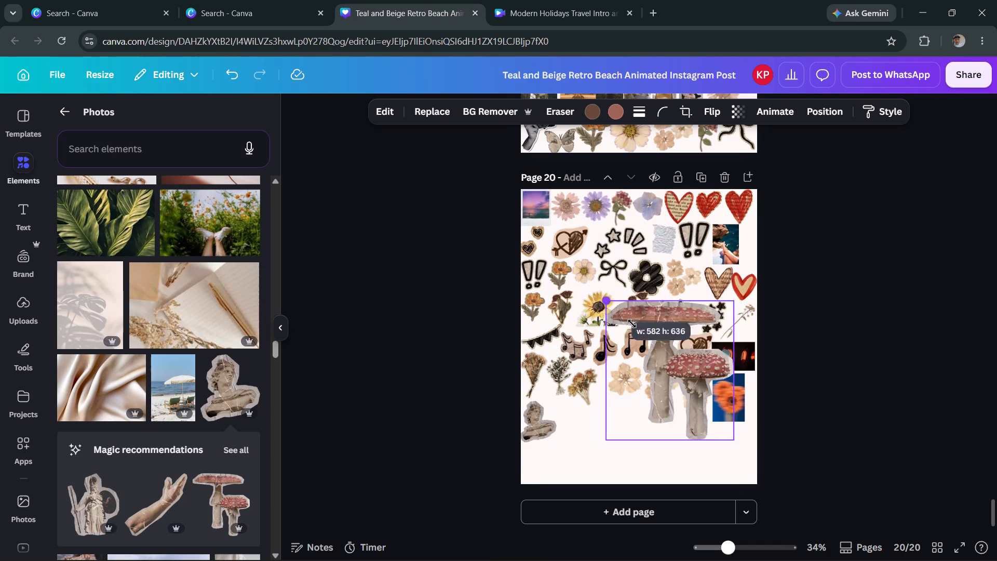
left_click_drag(632, 324, 676, 429)
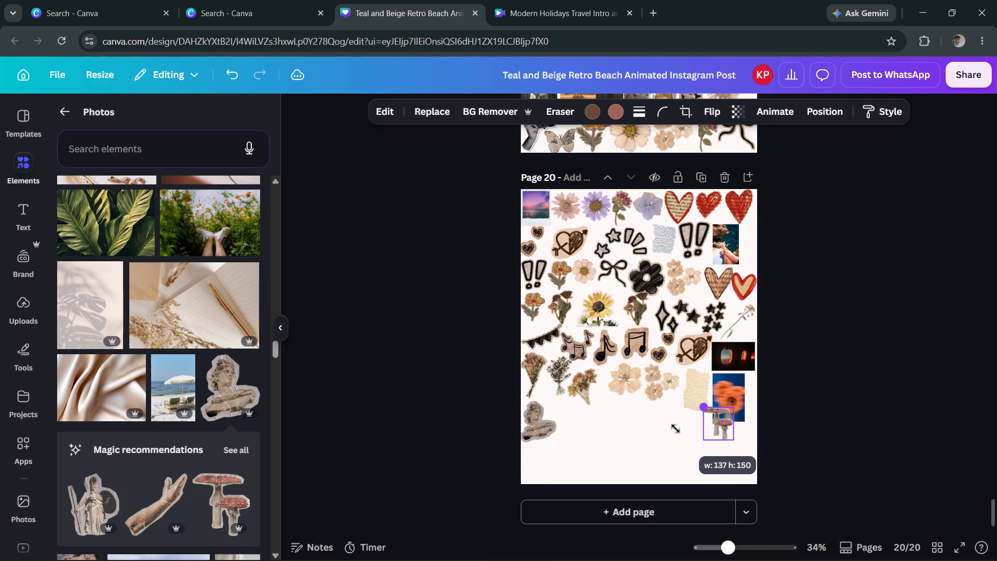
left_click_drag(676, 429, 668, 420)
left_click_drag(710, 419, 625, 422)
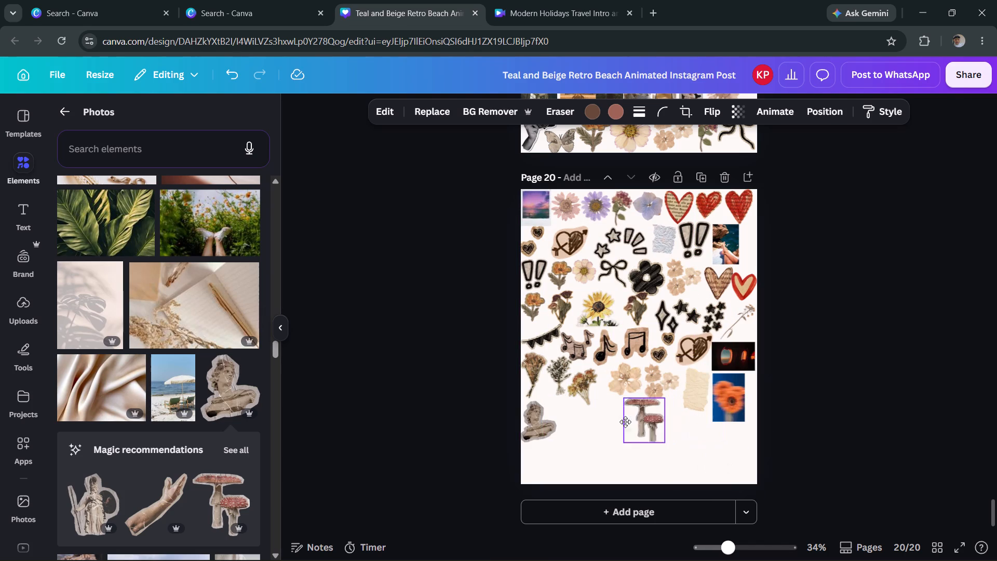
left_click_drag(625, 422, 575, 430)
left_click(539, 473)
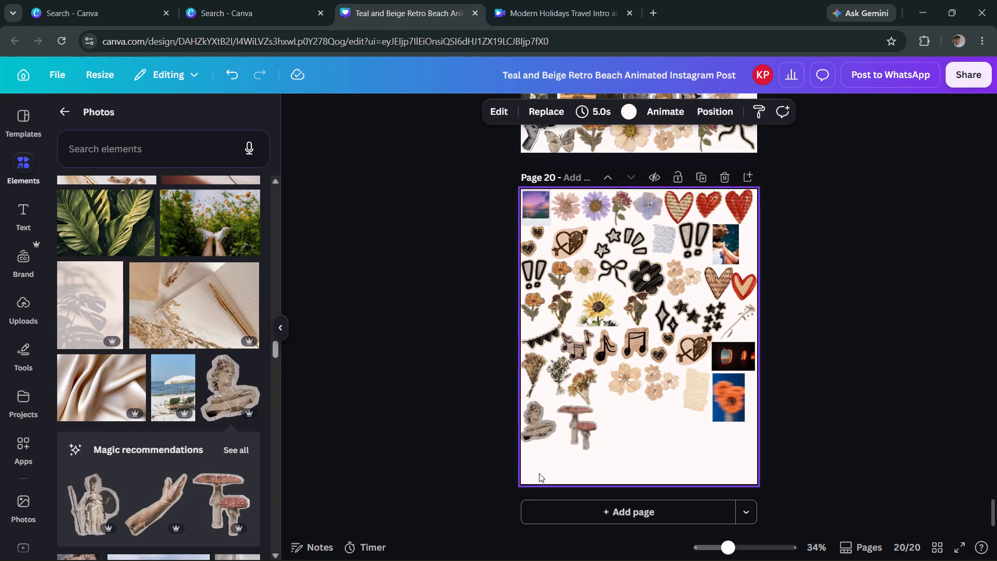
Add the recommended statue cutout with spear and shield, shrunk and placed beside the mushrooms in the seventh row.
scroll(219, 444, "down", 3)
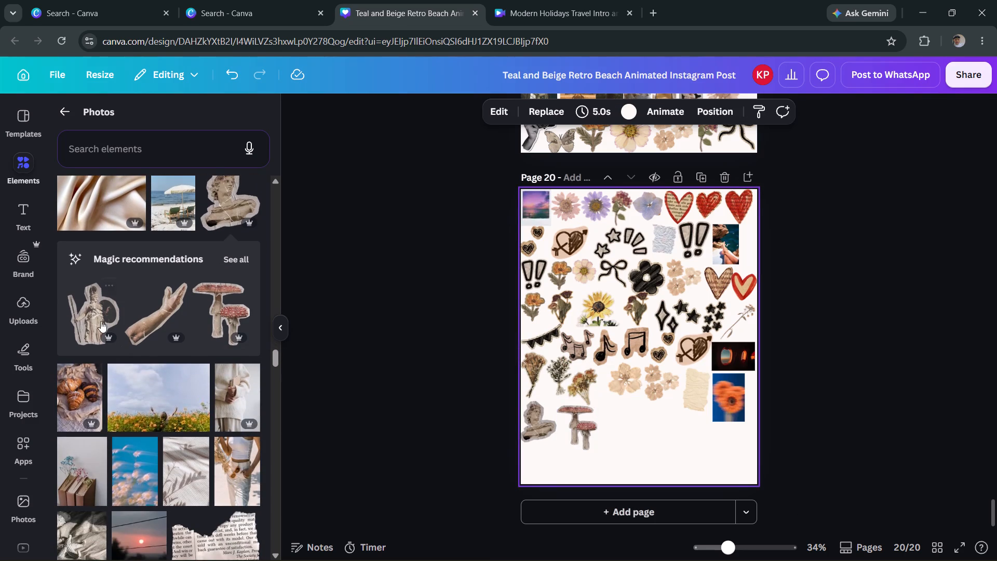
left_click(92, 318)
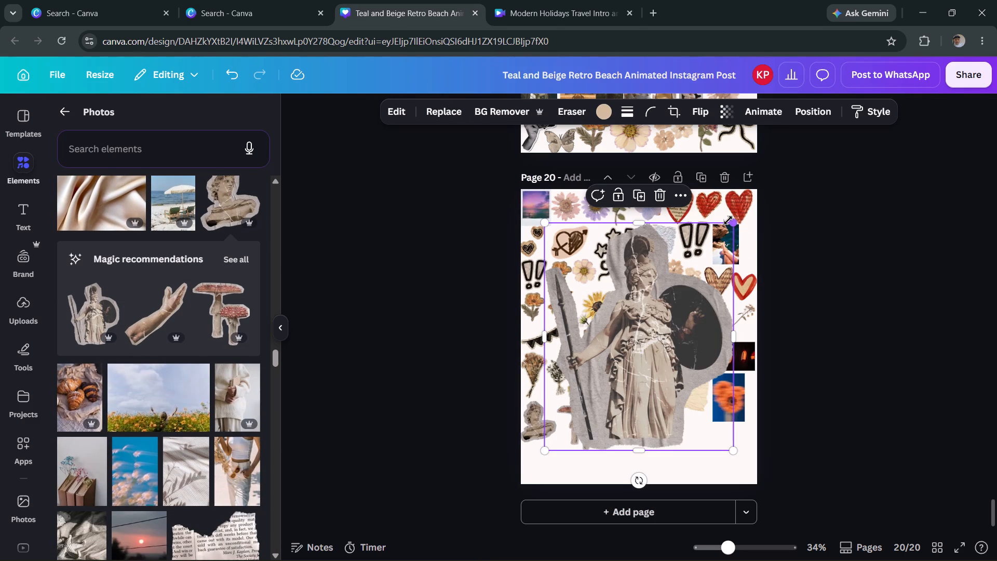
left_click_drag(732, 222, 622, 351)
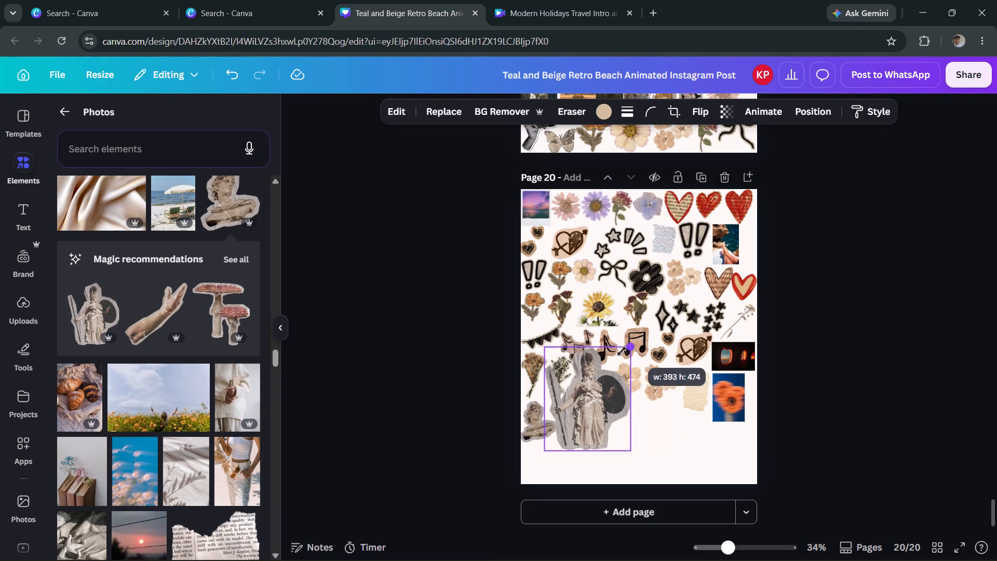
left_click_drag(622, 351, 582, 429)
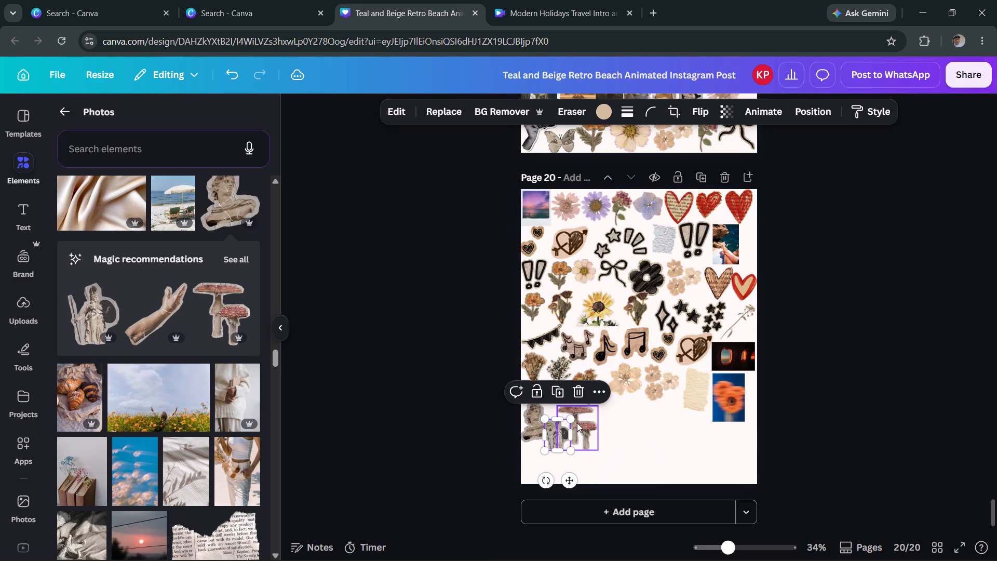
left_click_drag(570, 420, 580, 412)
left_click_drag(561, 425, 613, 407)
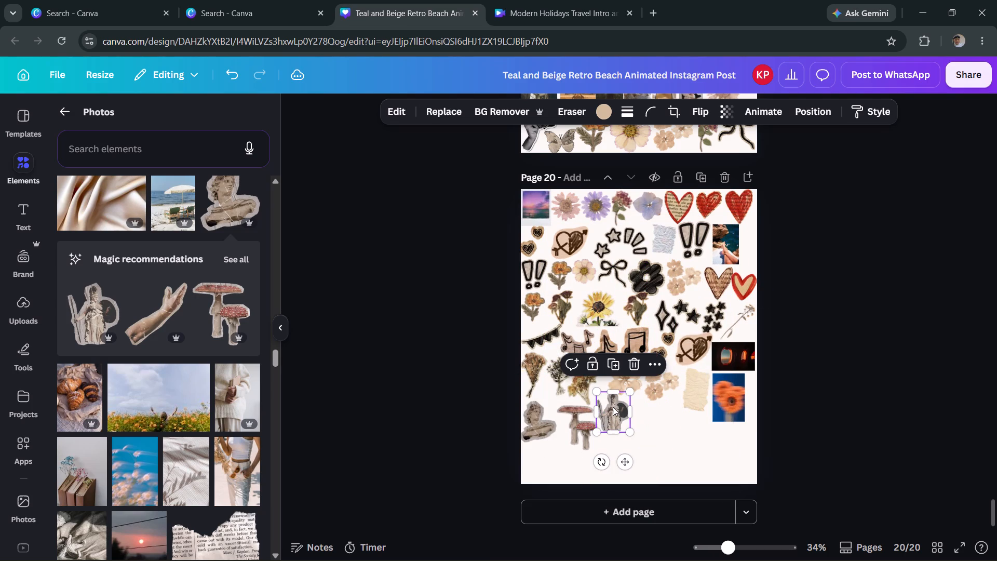
left_click(399, 450)
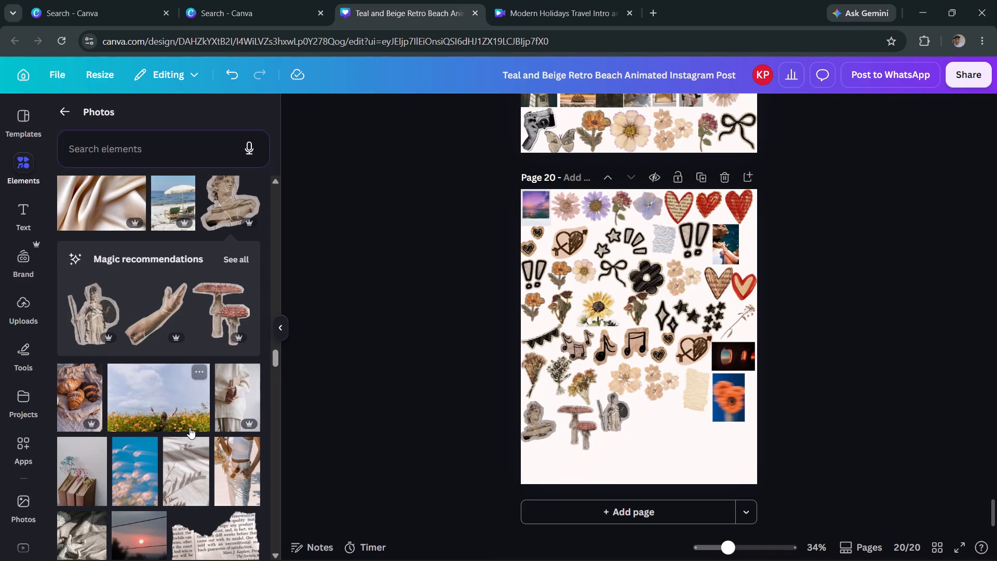
scroll(190, 428, "down", 5)
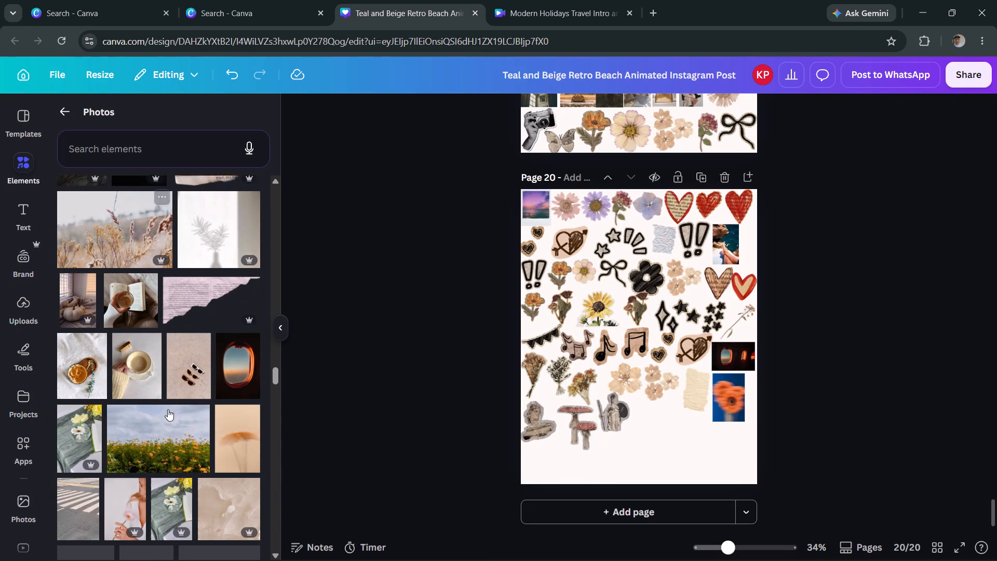
scroll(168, 409, "down", 2)
scroll(166, 477, "down", 1)
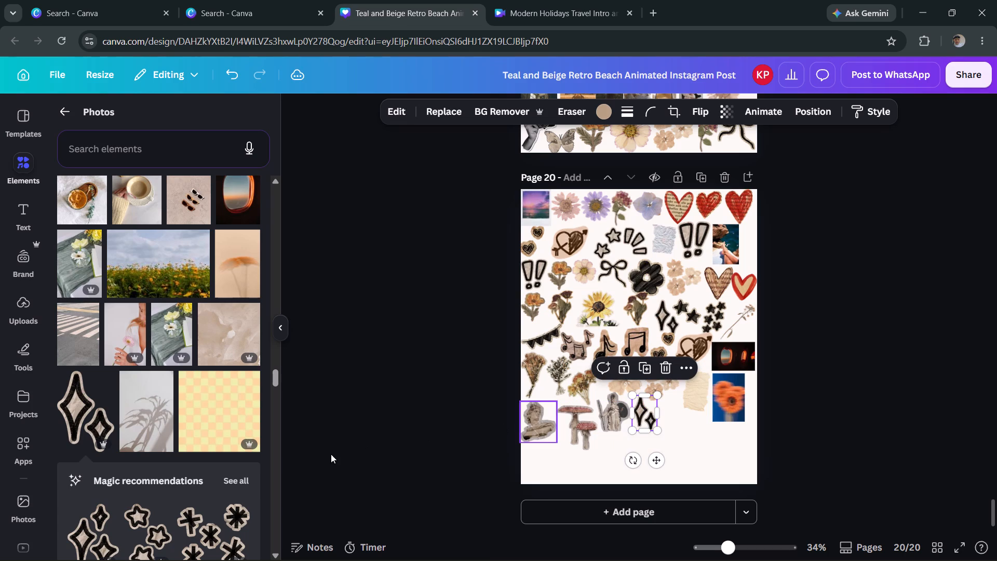
Add the recommended black asterisks cutout, shrunk and placed at the start of the bottom row below the classical bust.
scroll(331, 454, "down", 1)
scroll(177, 429, "down", 2)
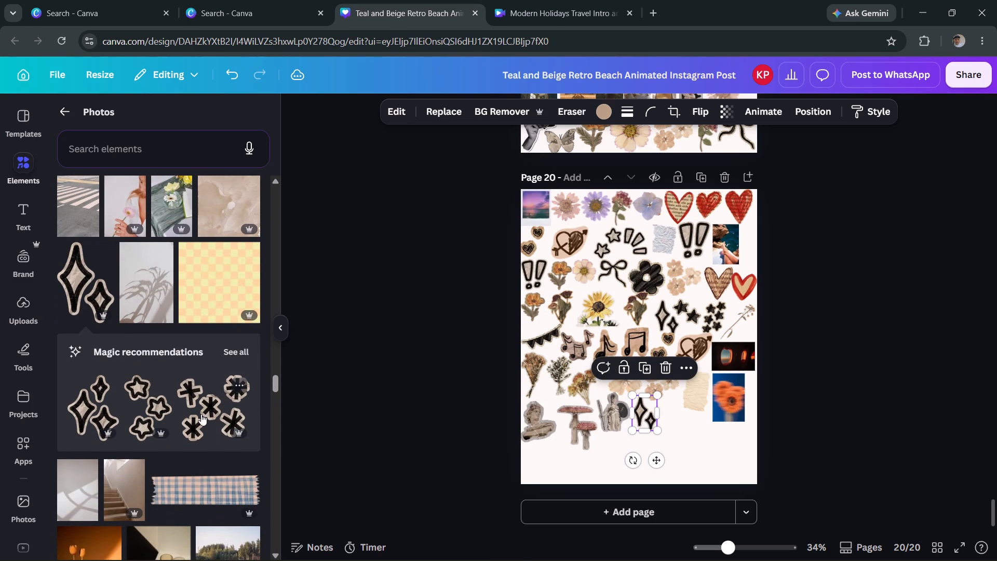
left_click(202, 413)
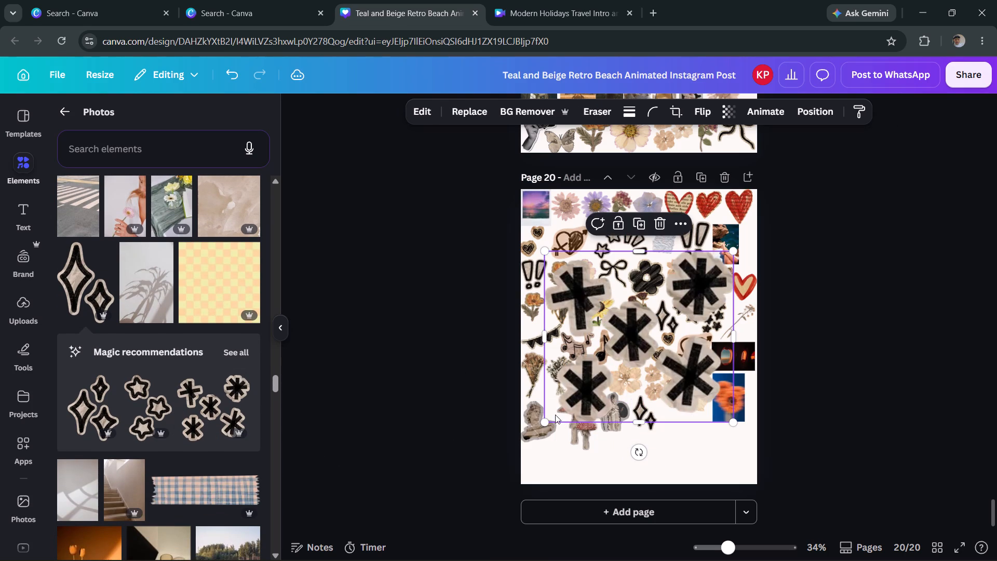
left_click_drag(545, 423, 699, 319)
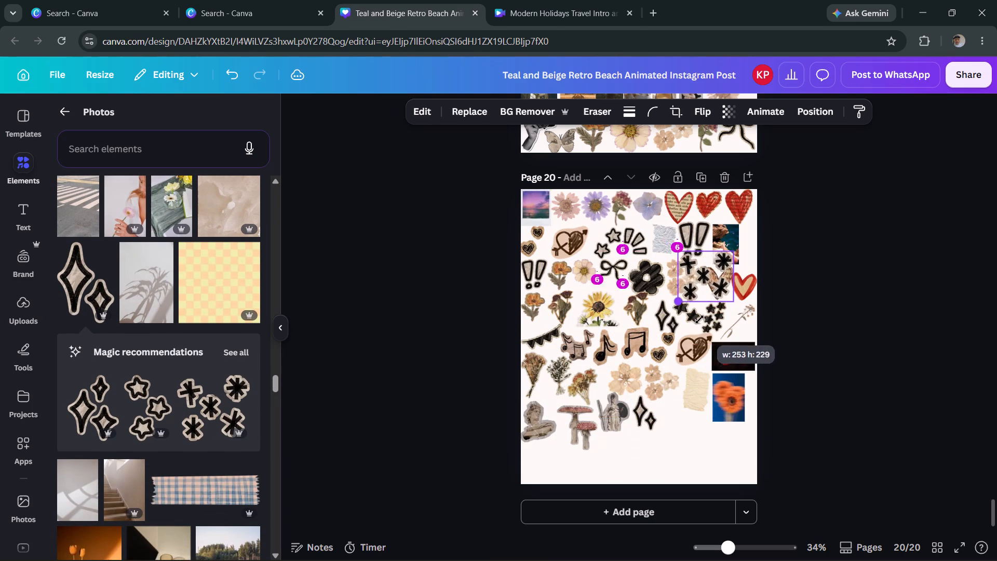
left_click_drag(699, 319, 706, 310)
left_click_drag(718, 269, 681, 422)
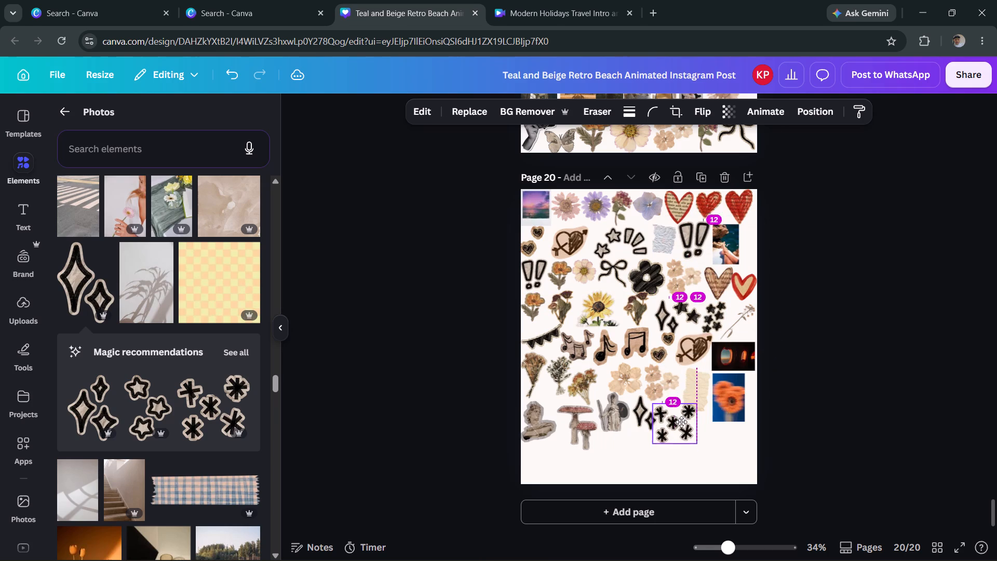
left_click_drag(681, 422, 550, 462)
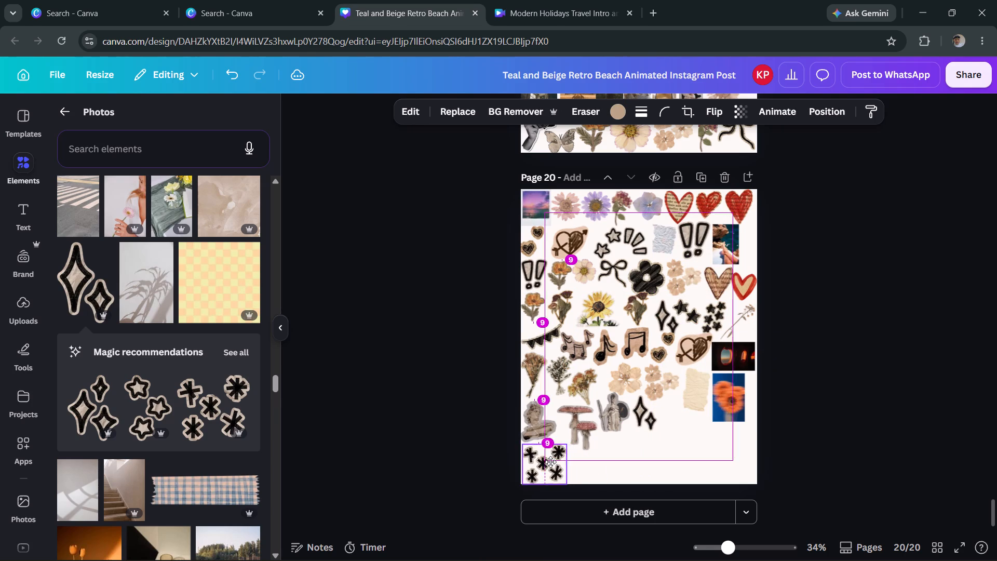
Settle the black asterisks cutout at the start of page 20's bottom row and deselect it.
left_click_drag(550, 462, 551, 461)
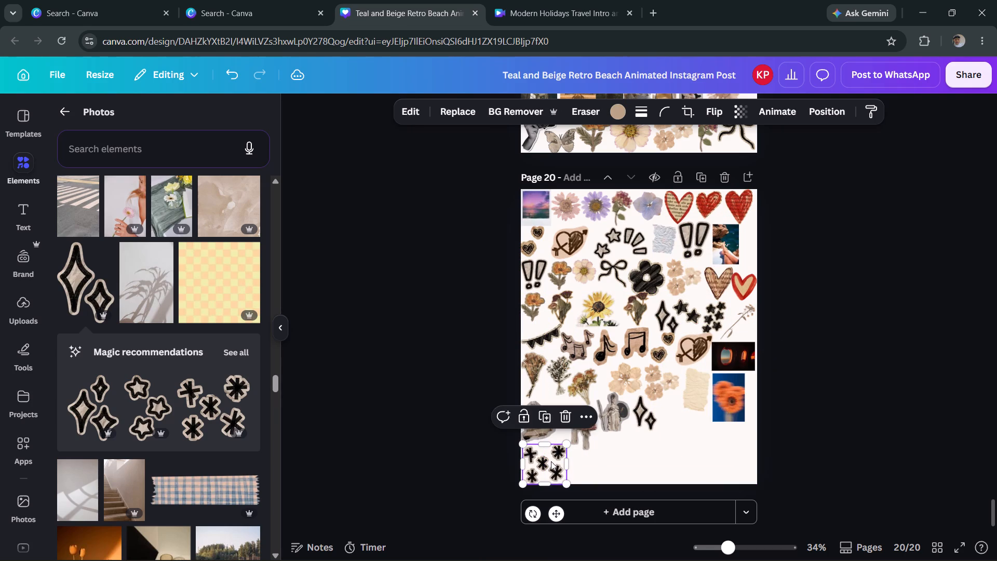
left_click(434, 464)
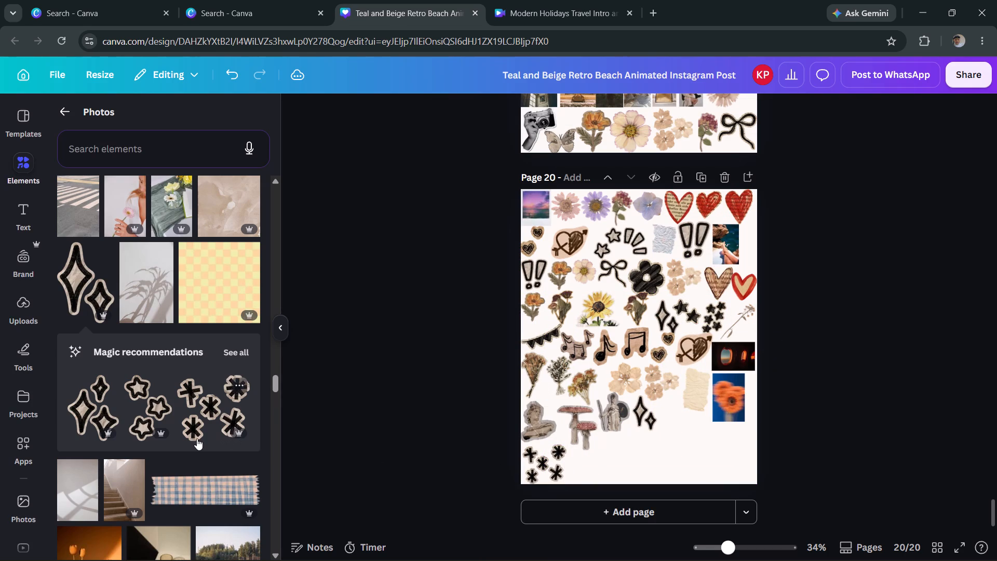
Add the orange tulips-in-a-vase photo, shrunk to about 104 × 156, and place it beside the asterisks in the bottom row.
scroll(197, 438, "down", 3)
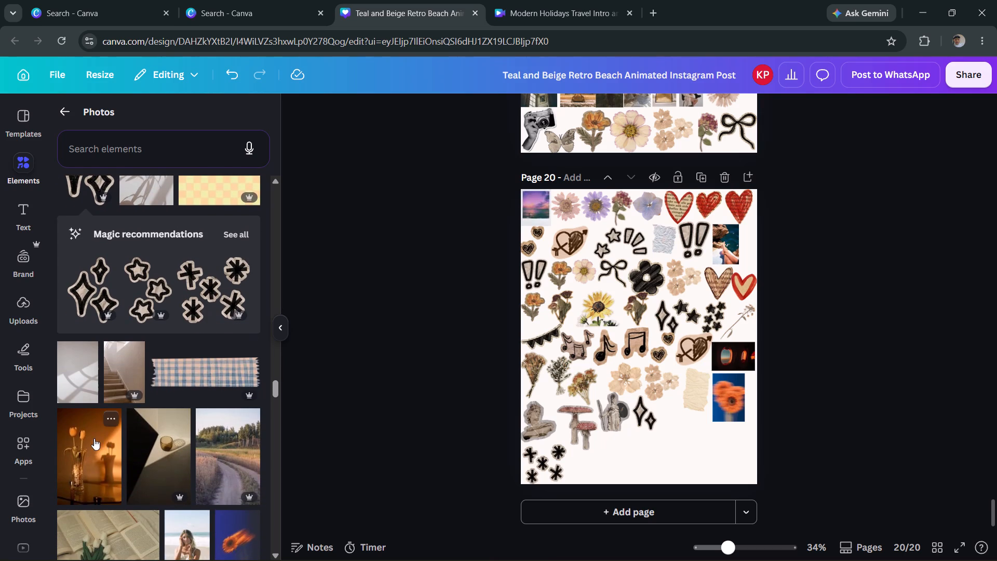
left_click(79, 458)
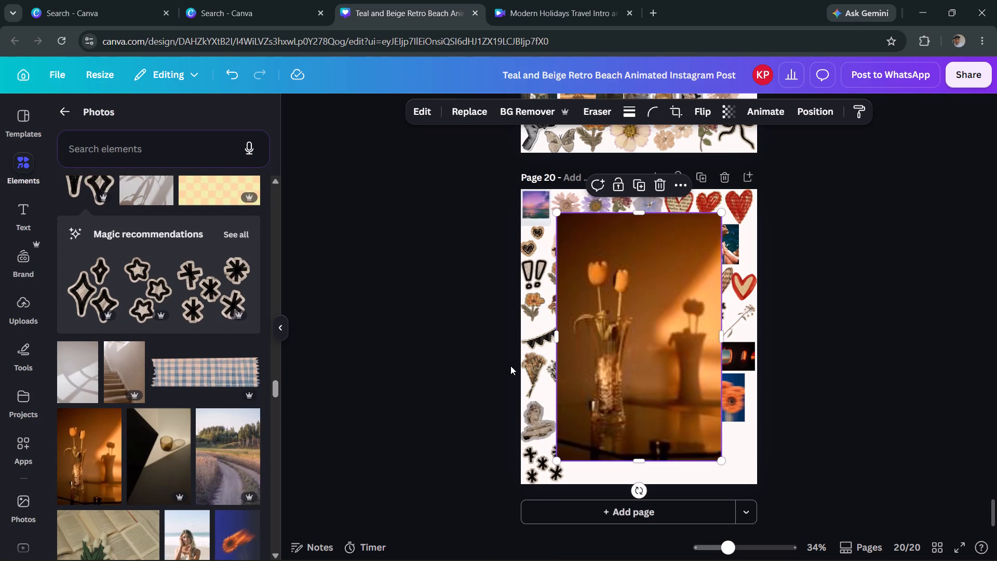
left_click_drag(557, 210, 603, 250)
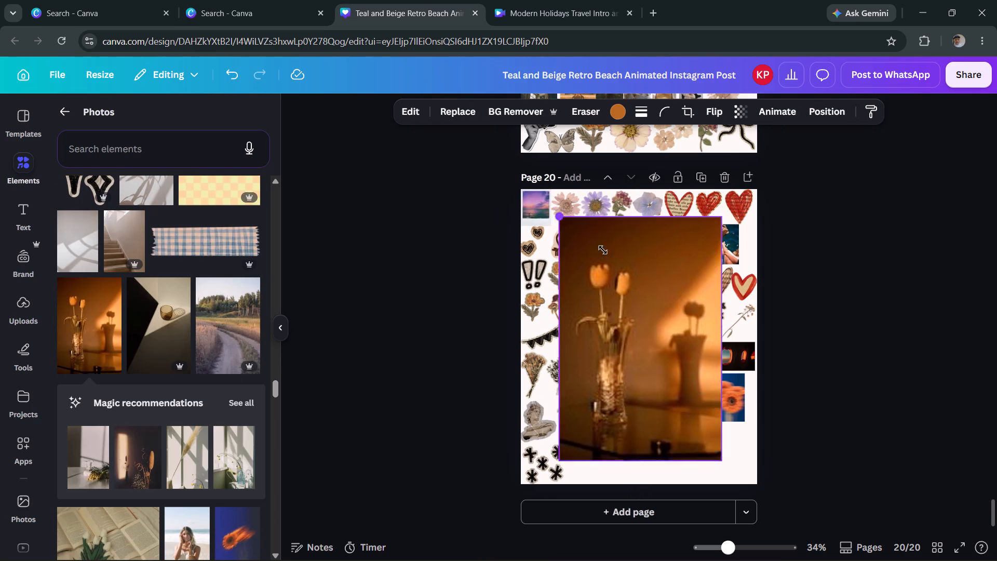
left_click_drag(603, 250, 693, 413)
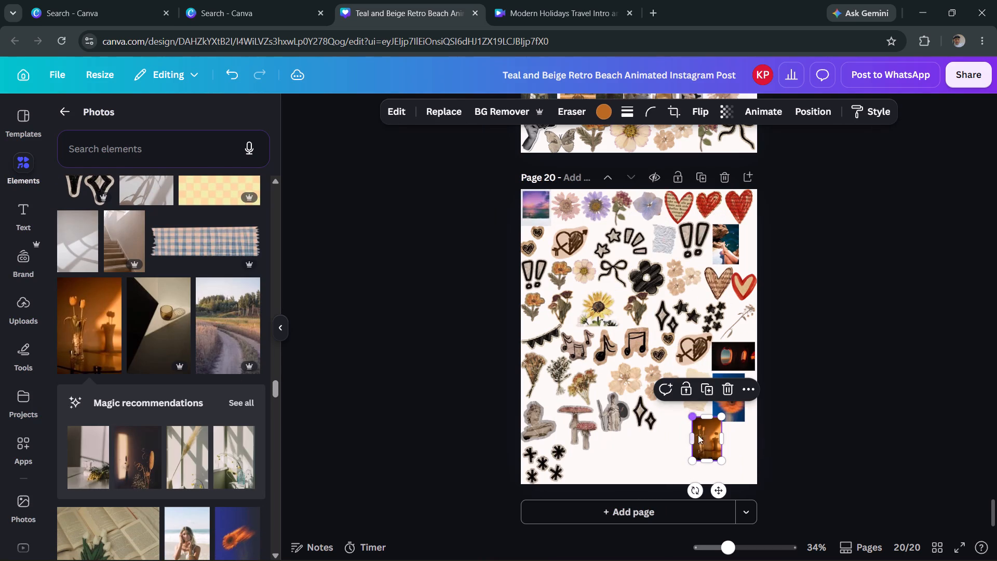
left_click_drag(700, 445, 589, 466)
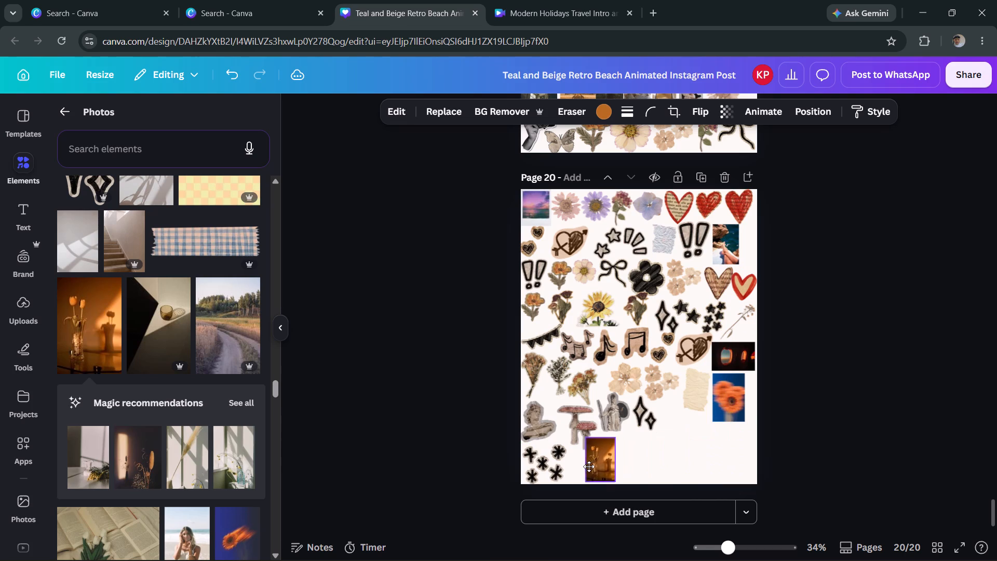
left_click_drag(589, 466, 621, 461)
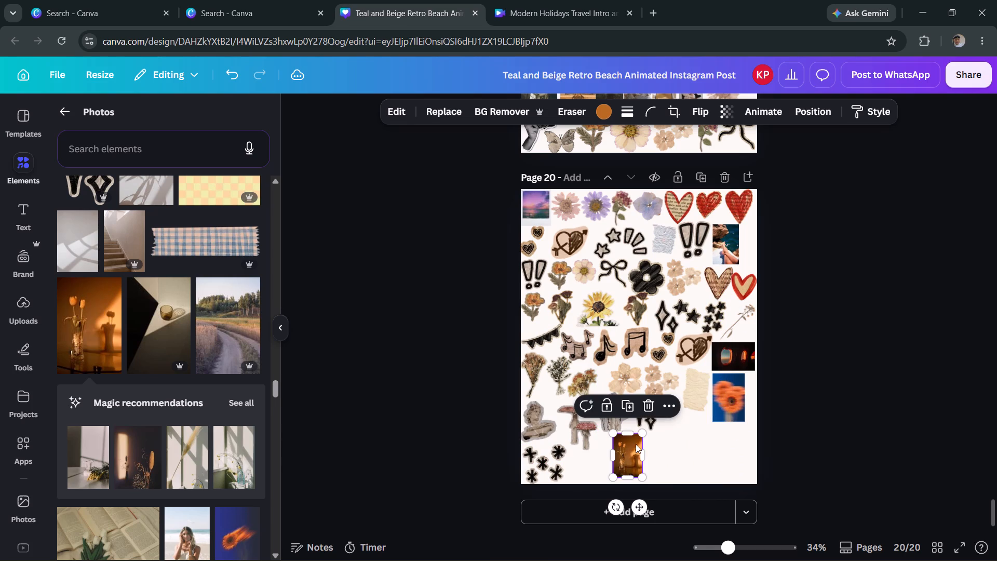
left_click_drag(641, 436, 639, 450)
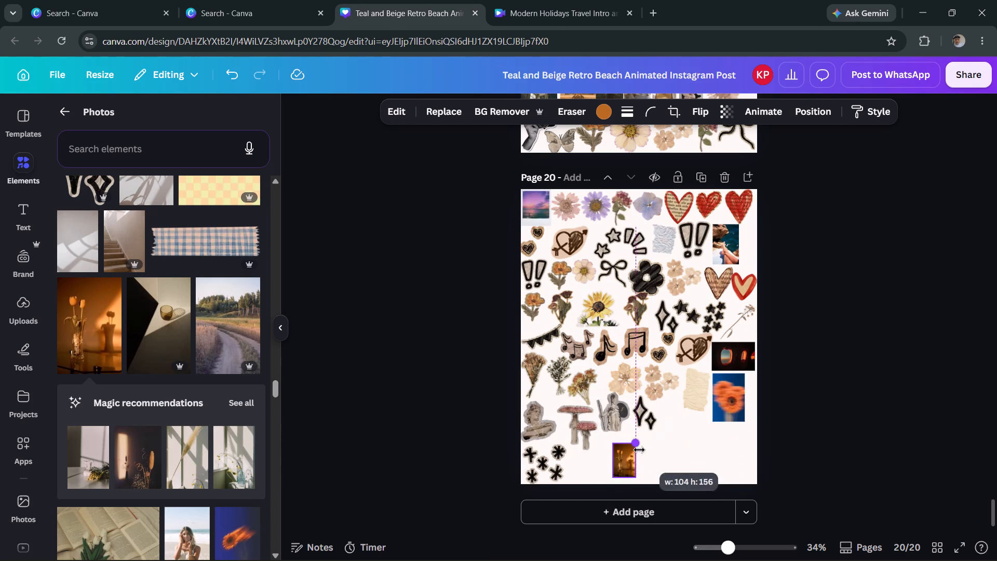
left_click_drag(623, 459, 578, 466)
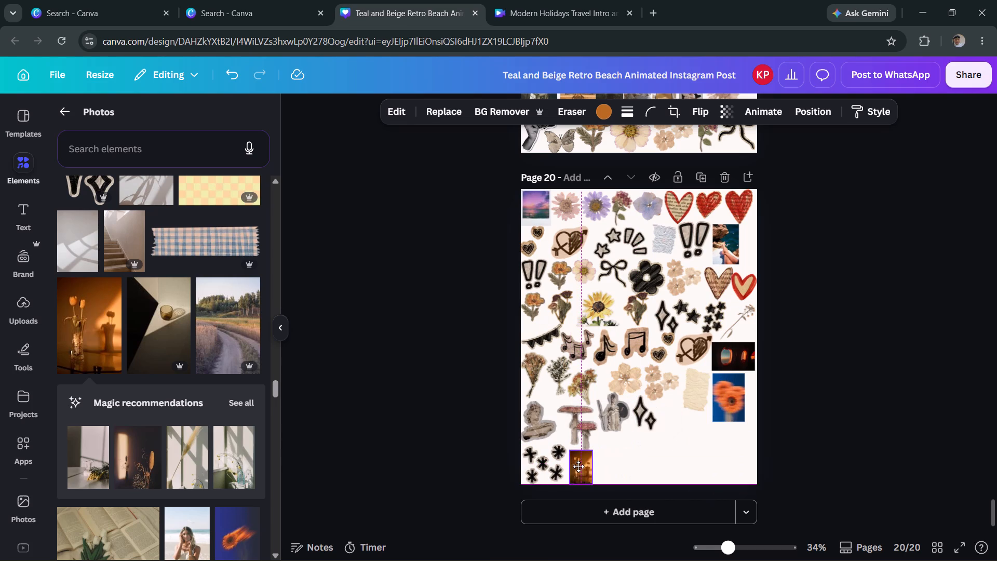
left_click_drag(578, 466, 579, 465)
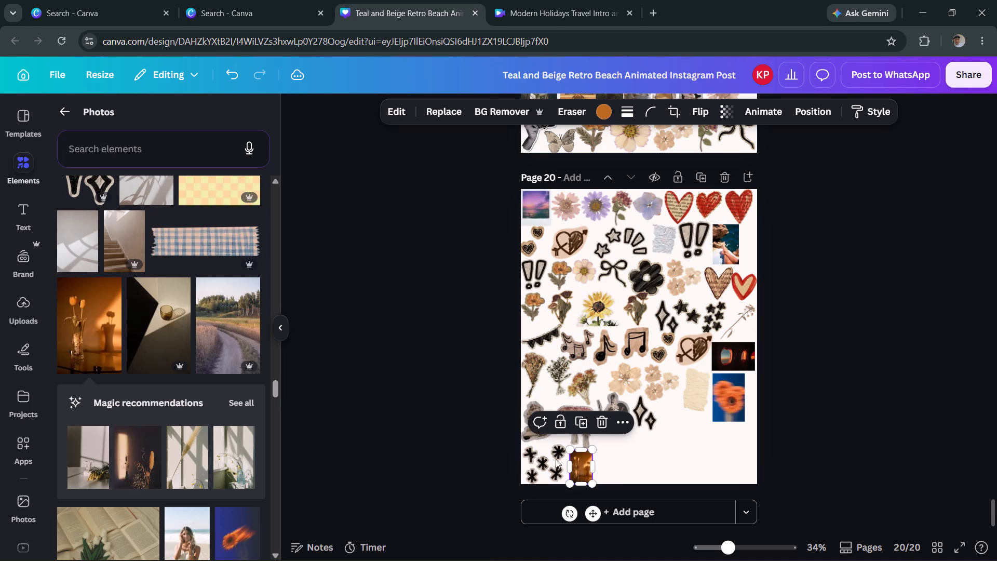
Add the black-outlined star cutout for the bottom row beside the tulips photo.
scroll(196, 474, "down", 2)
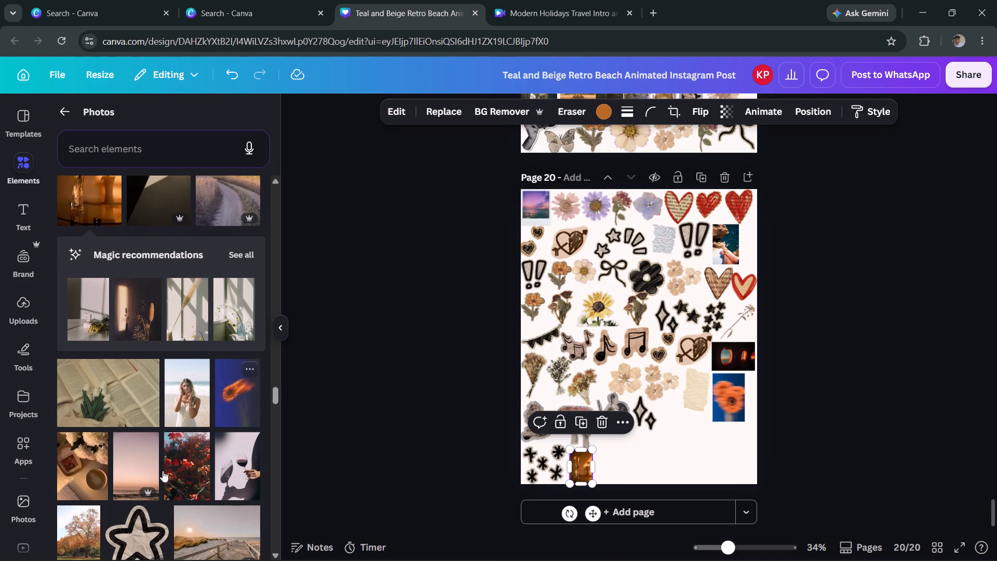
left_click(120, 536)
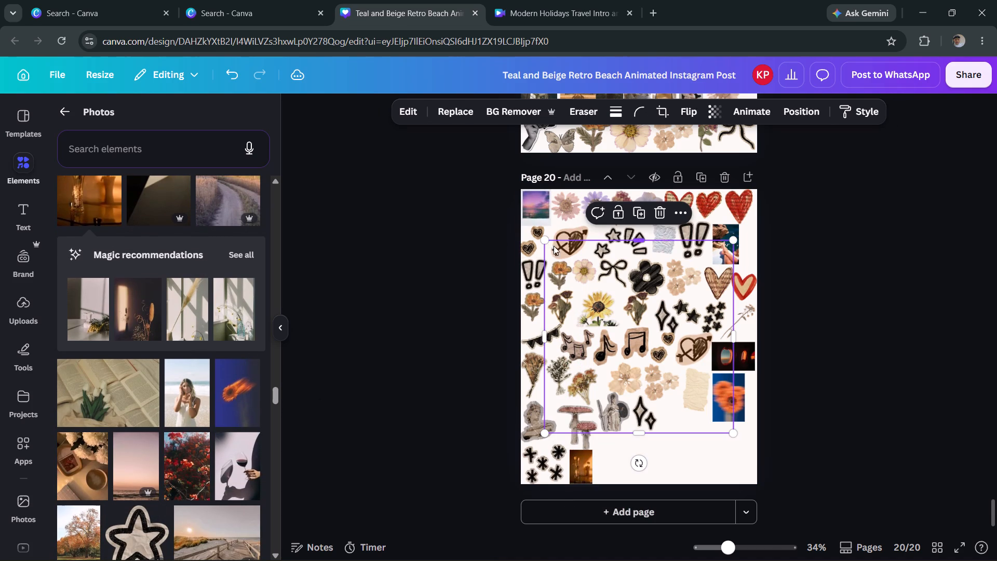
Shrink the black-outlined star cutout to a small thumbnail, place it beside the tulips photo in page 20's bottom row, and deselect it.
left_click_drag(545, 242, 680, 374)
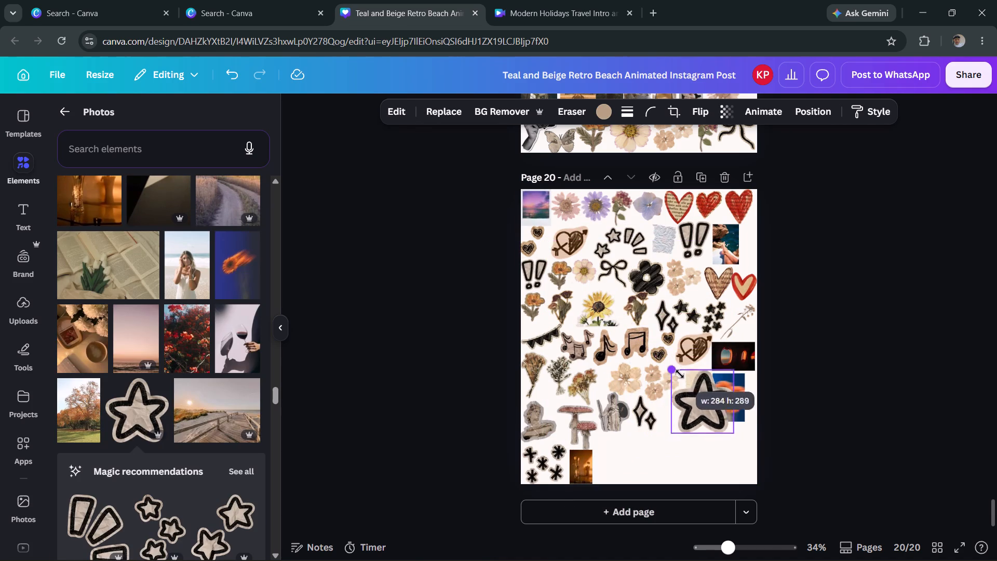
left_click_drag(680, 374, 693, 391)
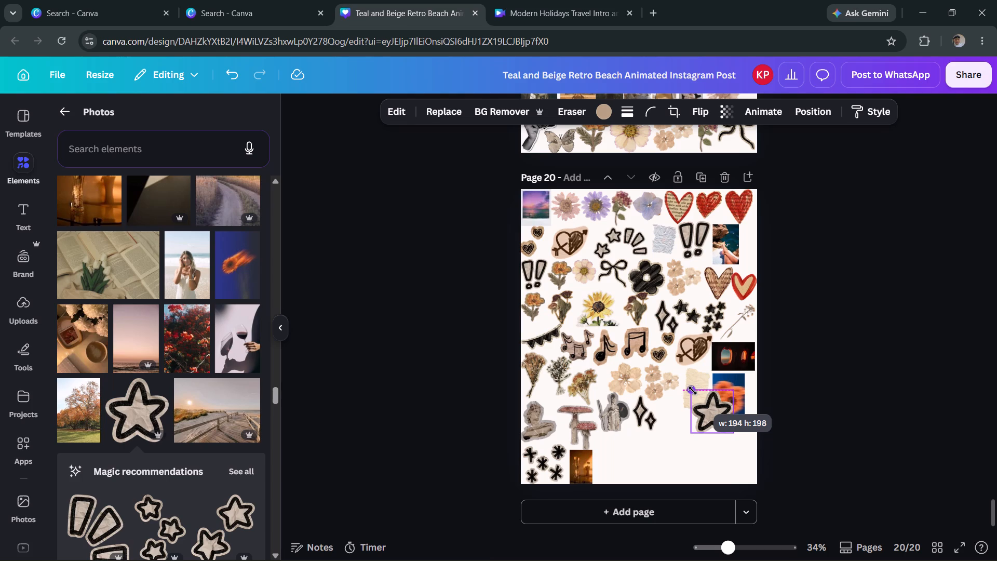
left_click_drag(693, 391, 696, 394)
left_click_drag(716, 418, 615, 458)
left_click(451, 465)
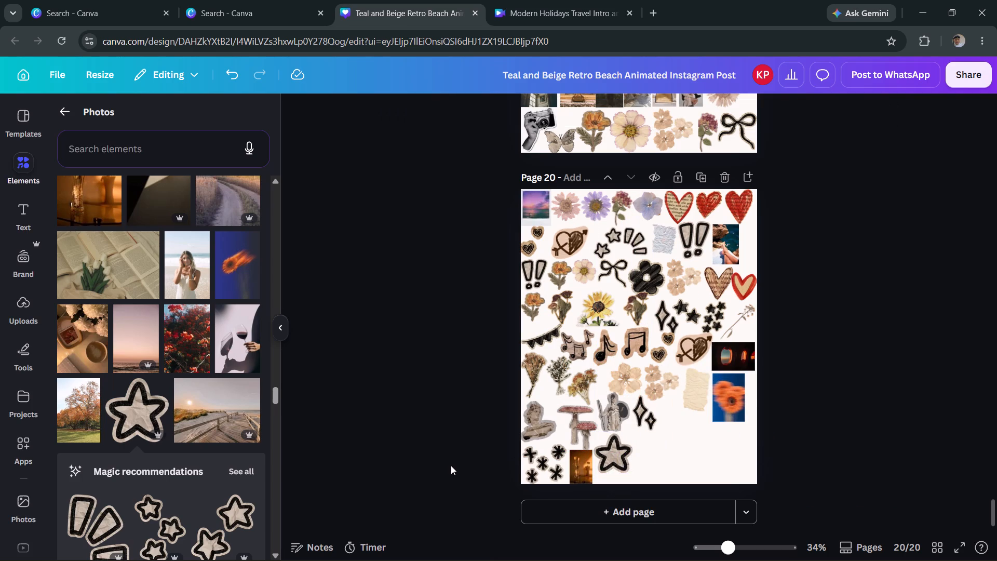
Add the blurred purple flowers photo, shrunk to a small thumbnail, and place it after the black sparkles cutout, below the pressed flowers.
scroll(174, 430, "down", 5)
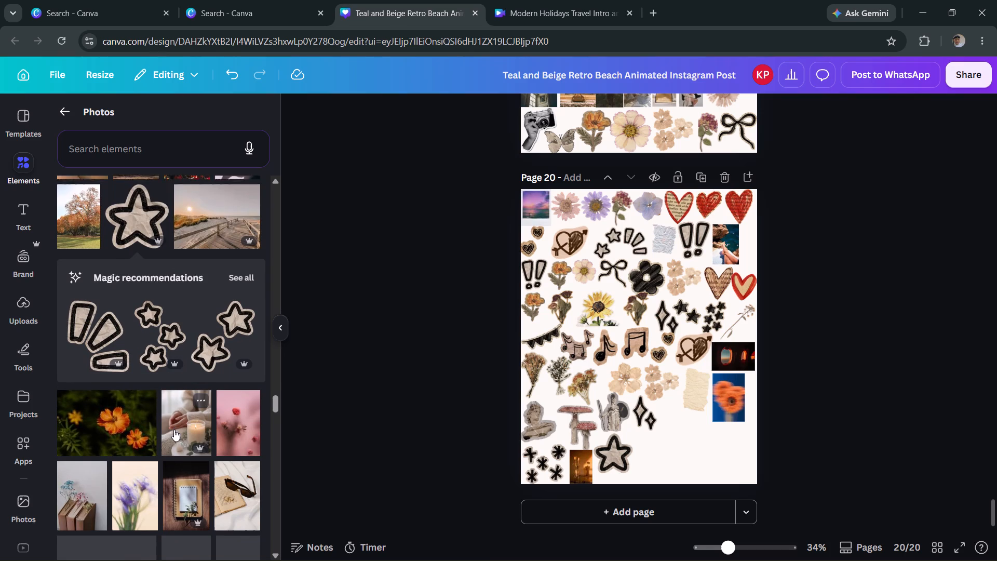
scroll(174, 430, "down", 2)
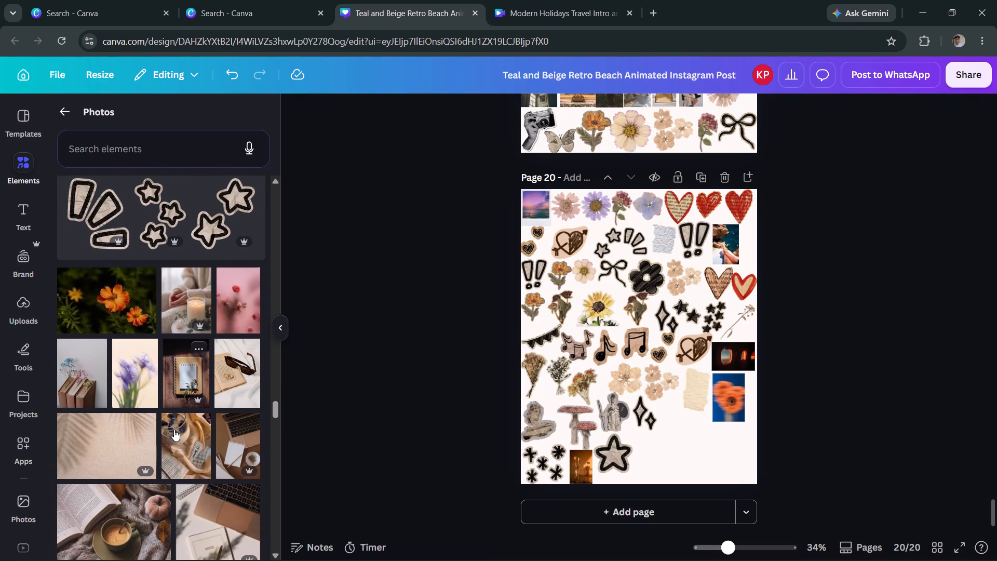
scroll(174, 430, "down", 1)
left_click(132, 381)
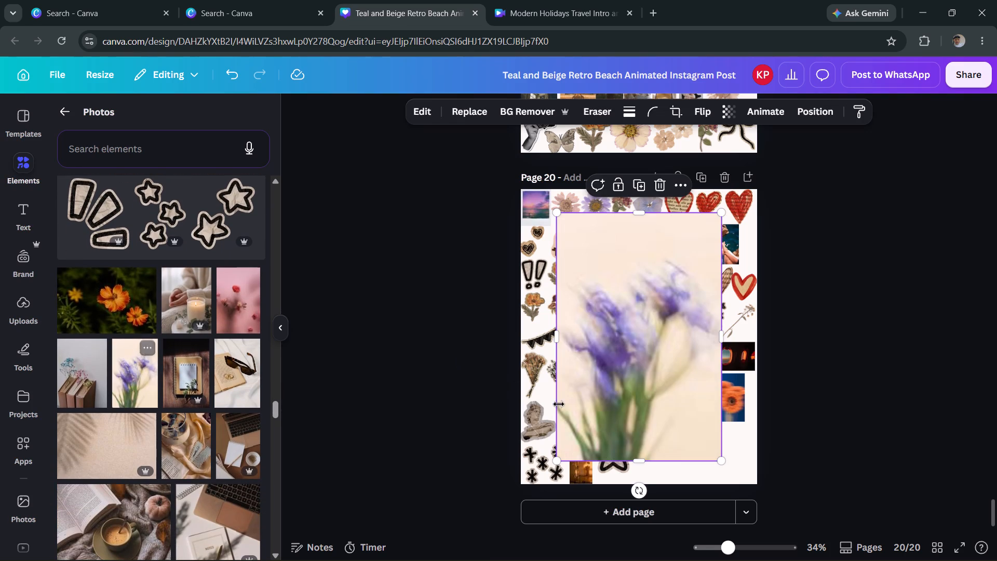
left_click_drag(556, 462, 671, 251)
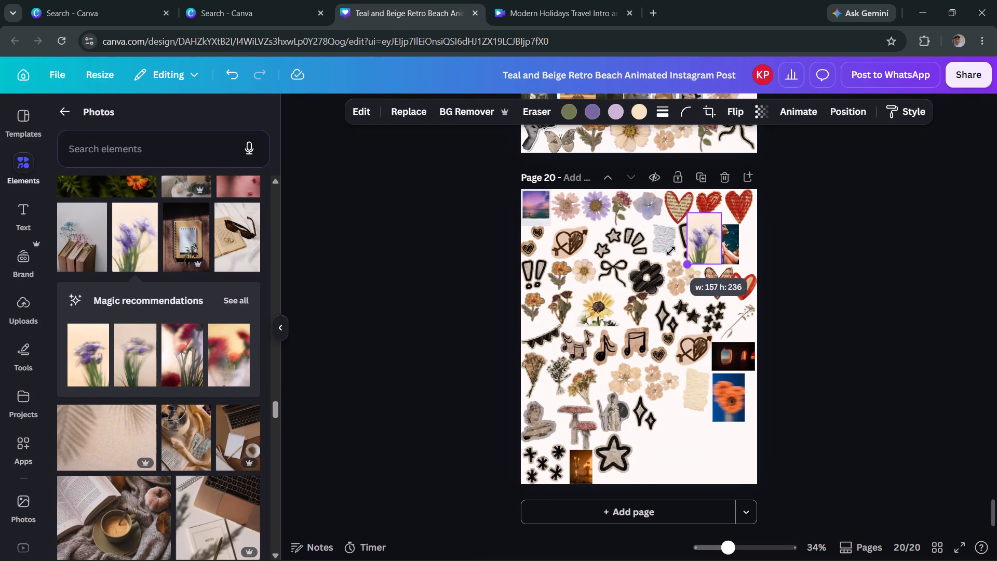
left_click_drag(671, 251, 675, 247)
left_click_drag(716, 233, 699, 277)
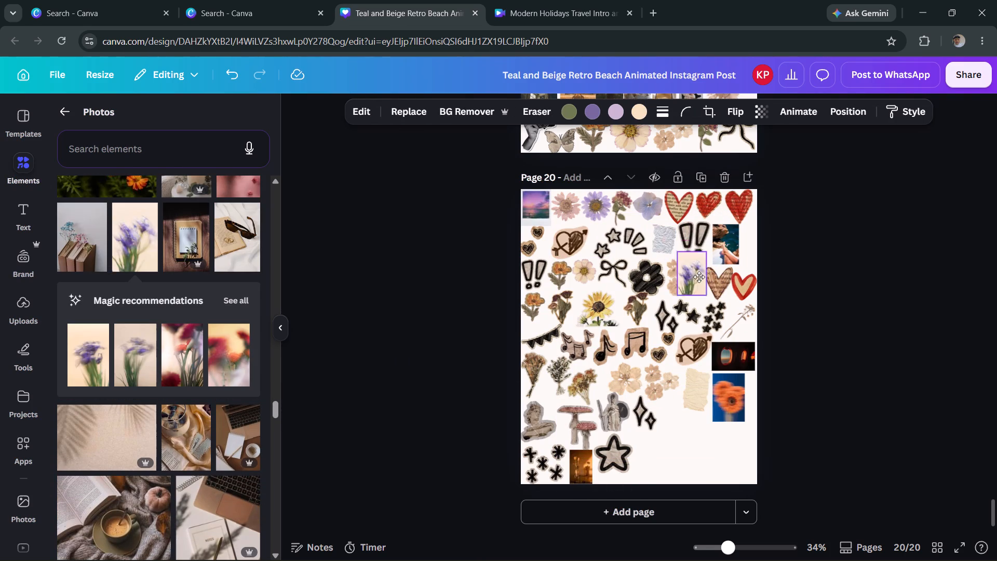
left_click_drag(699, 277, 685, 430)
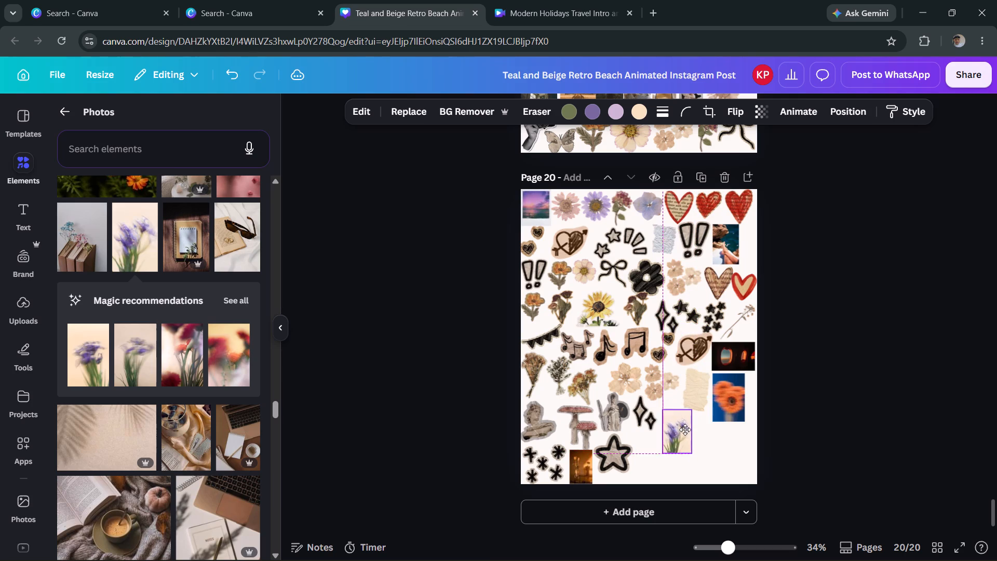
left_click_drag(685, 430, 685, 430)
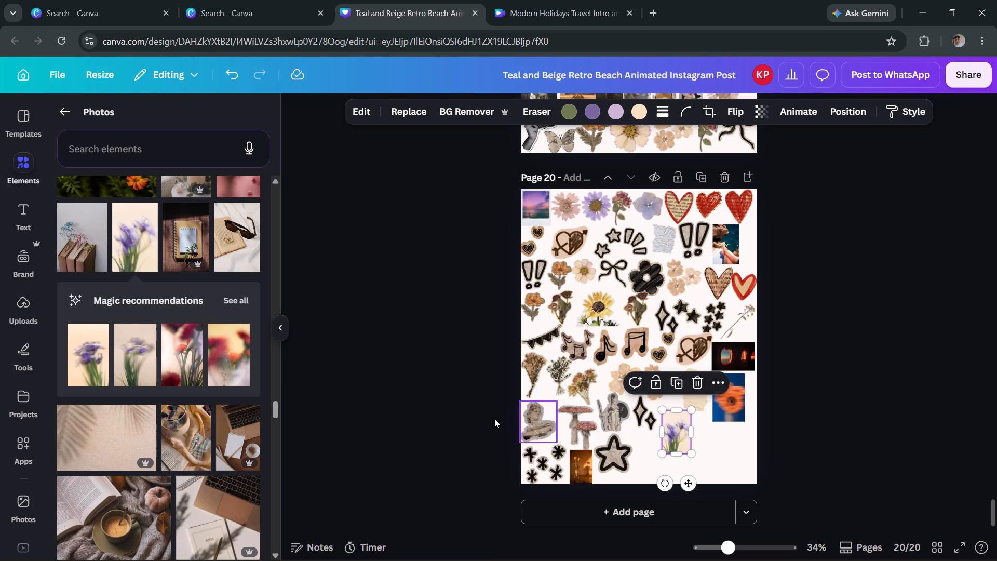
Add the single brown mushroom cutout to page 20 and shrink it to about 232 × 261 near the purple flowers photo.
scroll(222, 436, "down", 2)
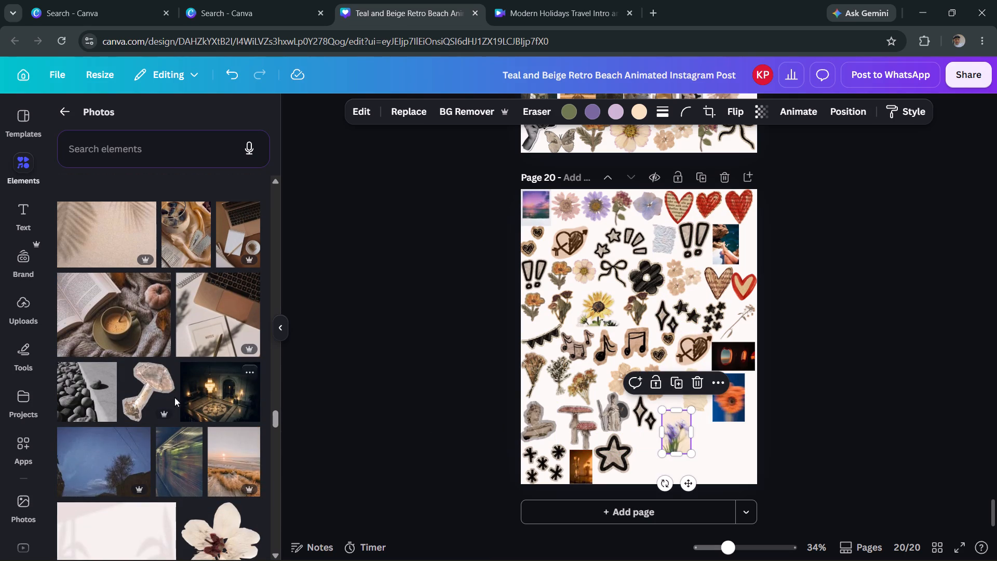
left_click(153, 397)
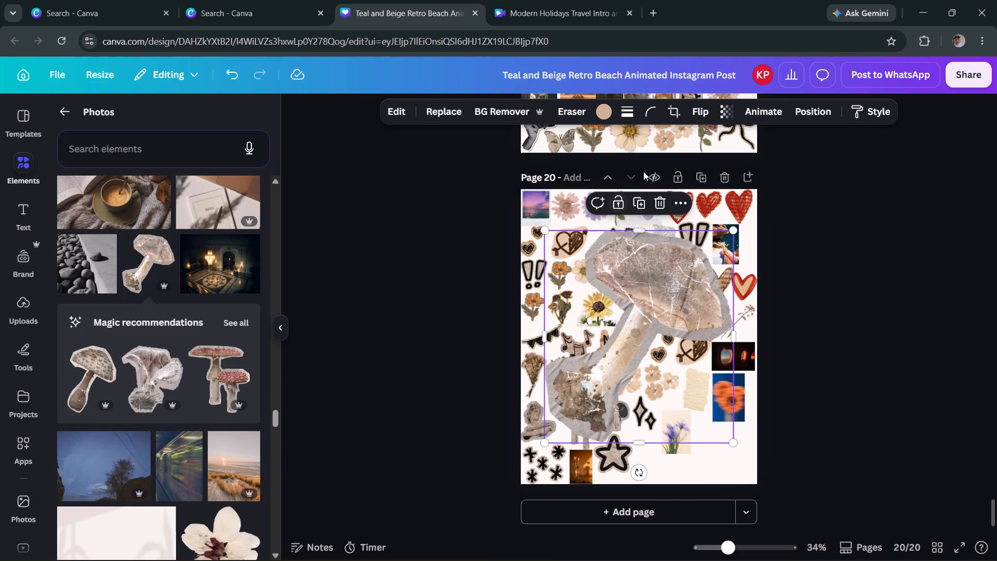
left_click_drag(543, 228, 682, 384)
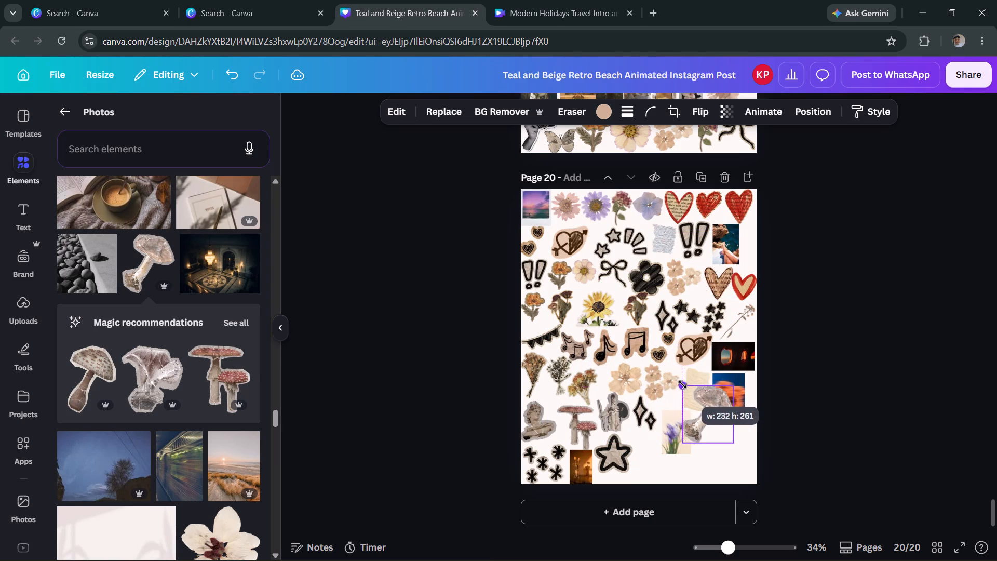
Shrink the pale single mushroom cutout and place it at the end of the bottom row in the page's lower-right corner.
left_click_drag(682, 384, 689, 428)
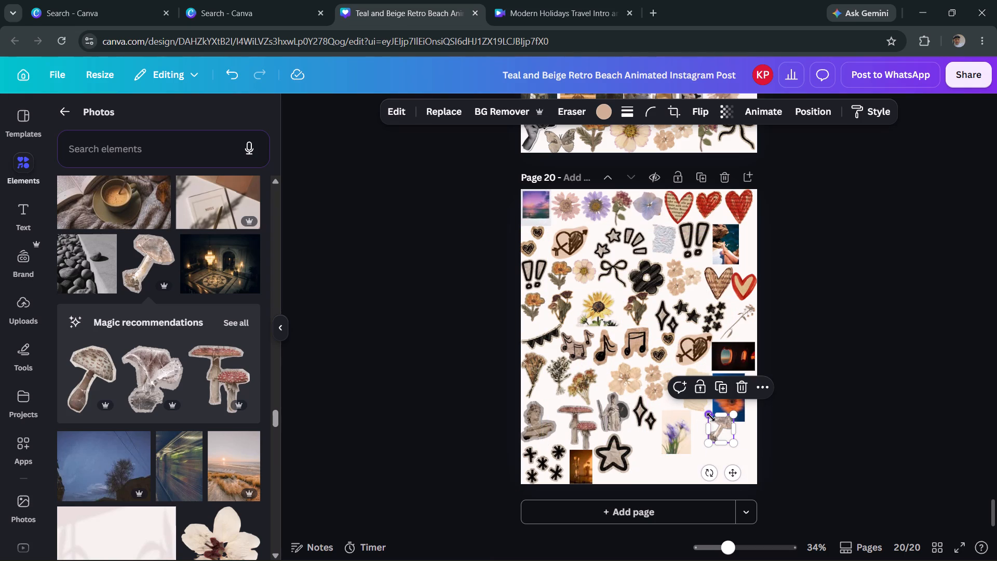
left_click_drag(711, 417, 688, 407)
left_click_drag(712, 417, 662, 452)
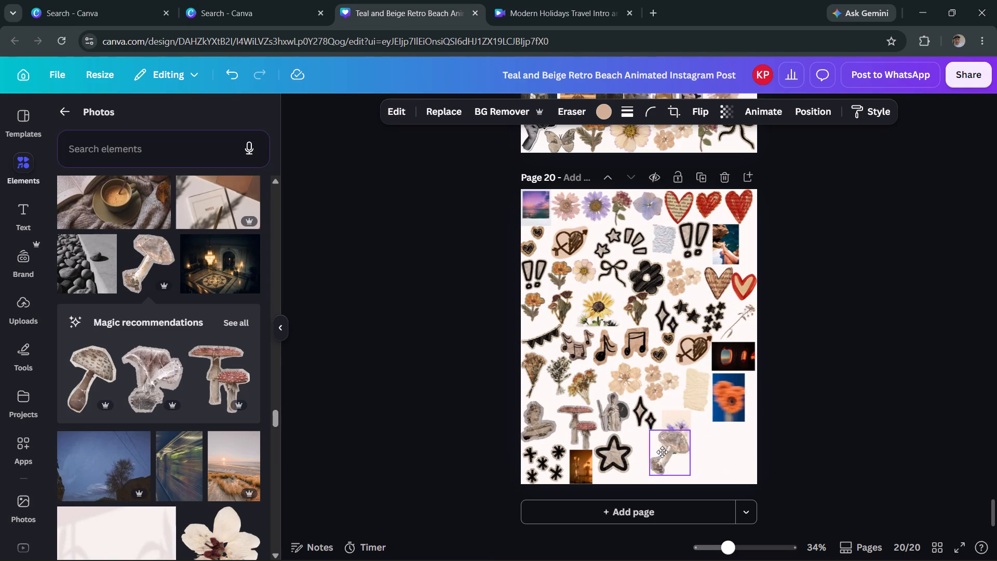
left_click_drag(662, 452, 731, 456)
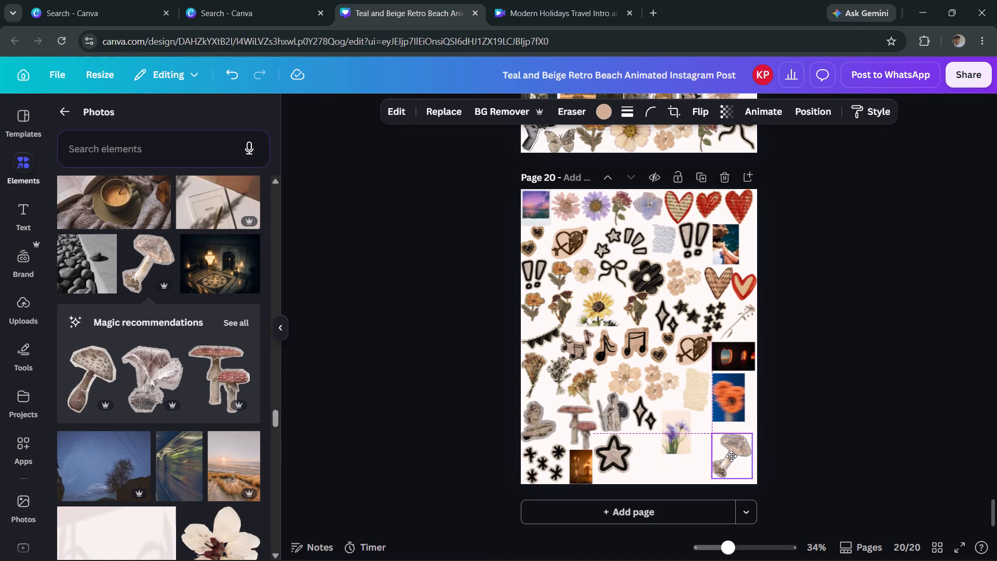
left_click_drag(731, 456, 737, 459)
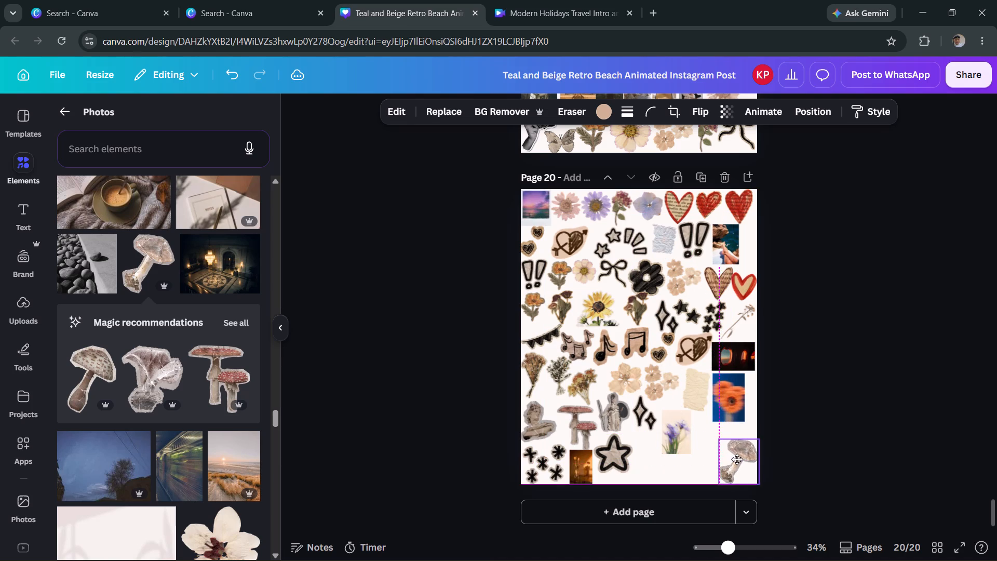
left_click_drag(737, 459, 736, 459)
left_click(800, 444)
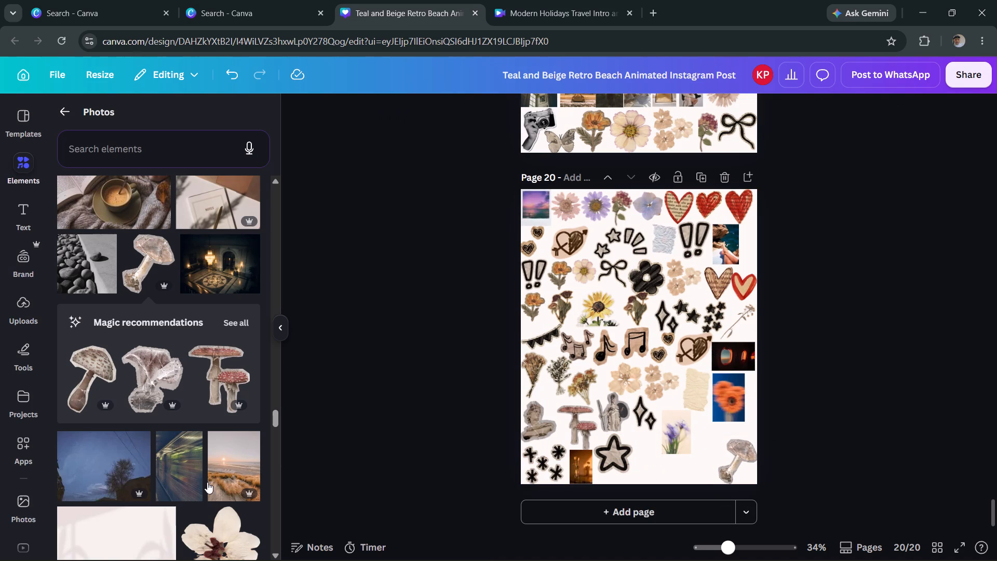
Add the white flower cutout with a dark red centre, shrunk and placed beside the star in the bottom row.
scroll(167, 391, "down", 4)
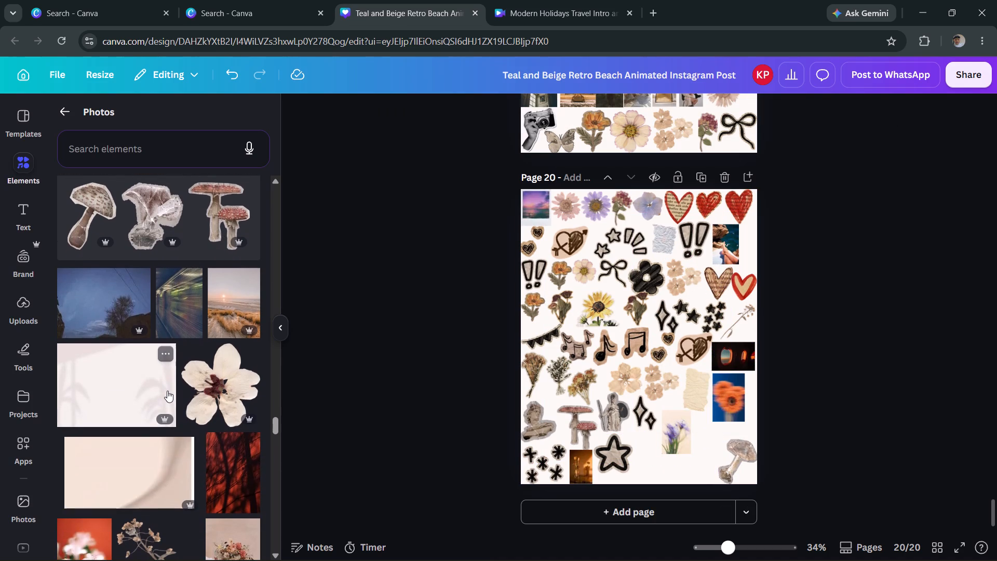
scroll(167, 391, "down", 1)
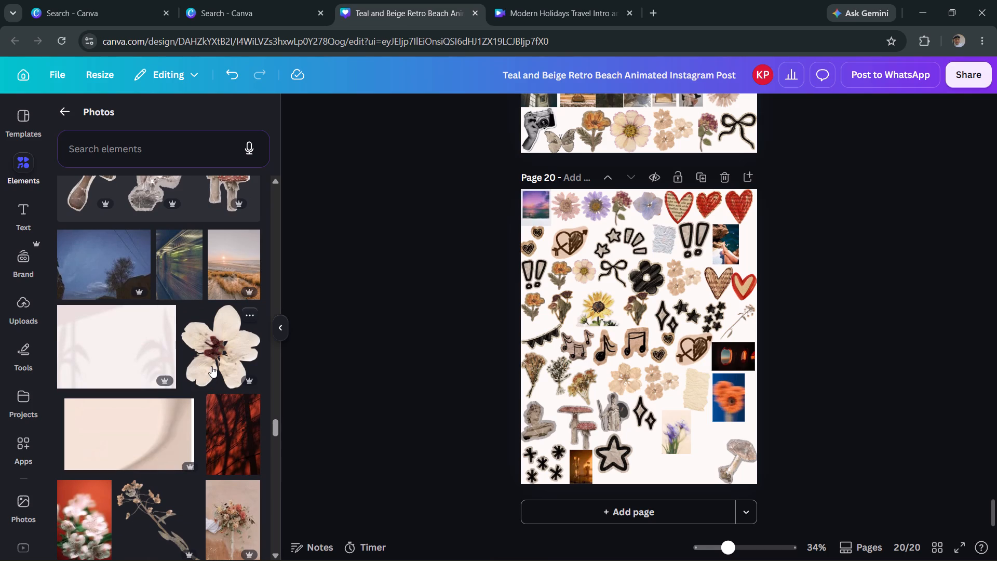
left_click(211, 366)
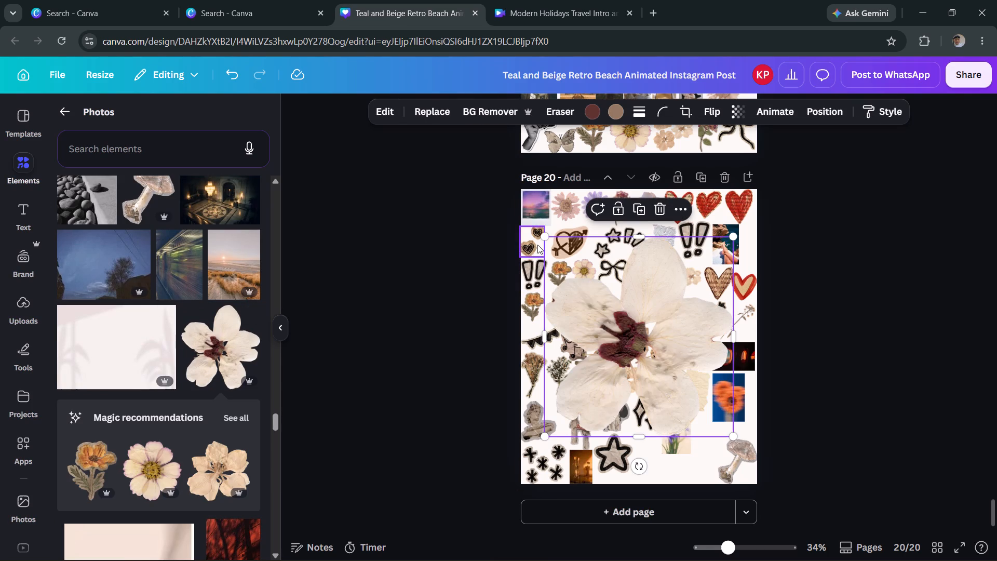
left_click_drag(545, 238, 661, 322)
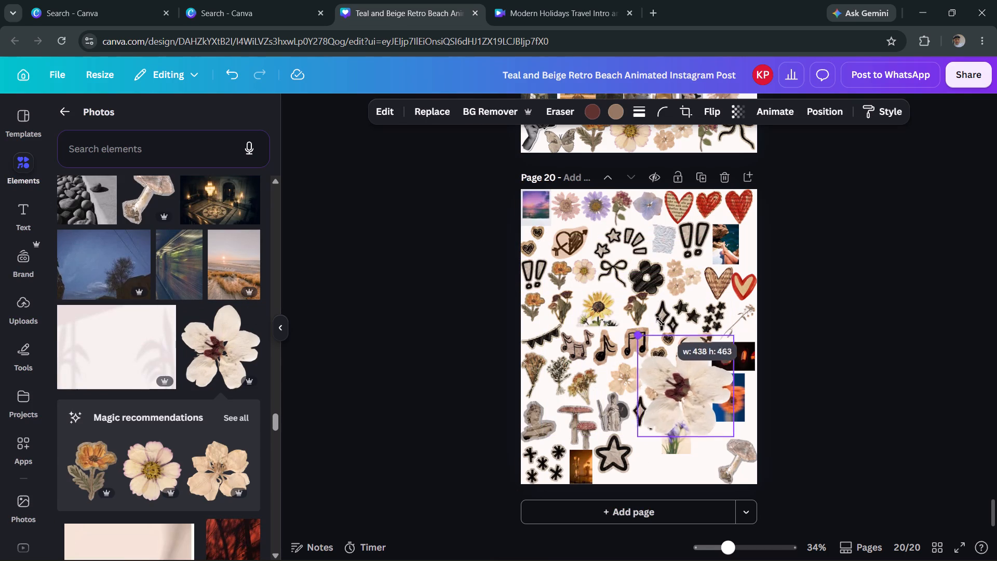
left_click_drag(661, 322, 699, 397)
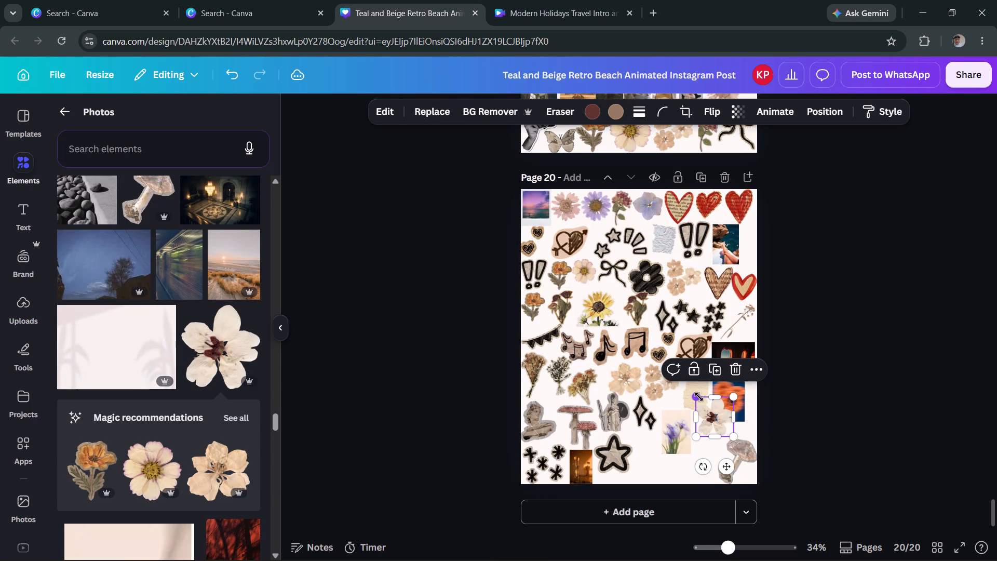
left_click_drag(709, 417, 644, 459)
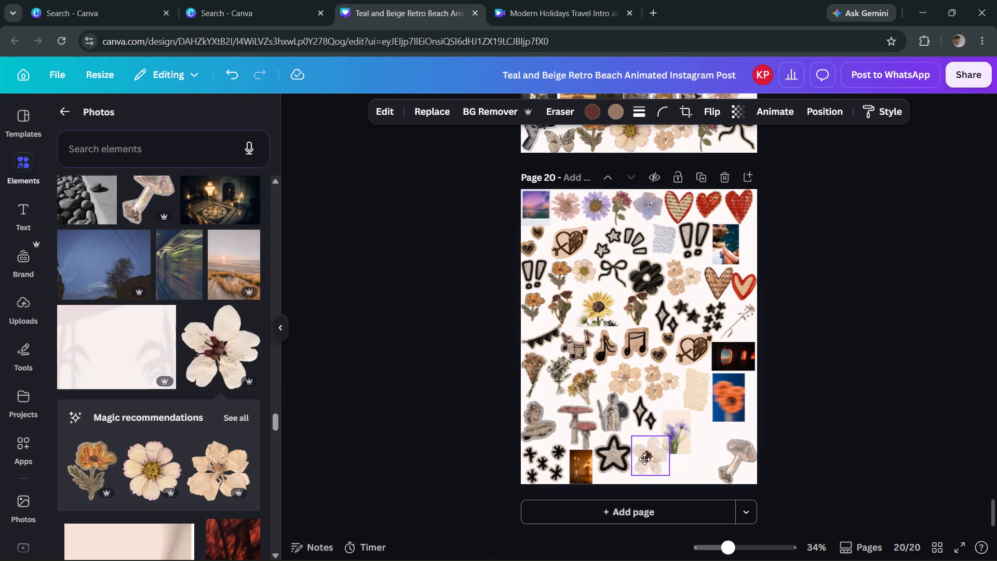
left_click_drag(644, 459, 644, 464)
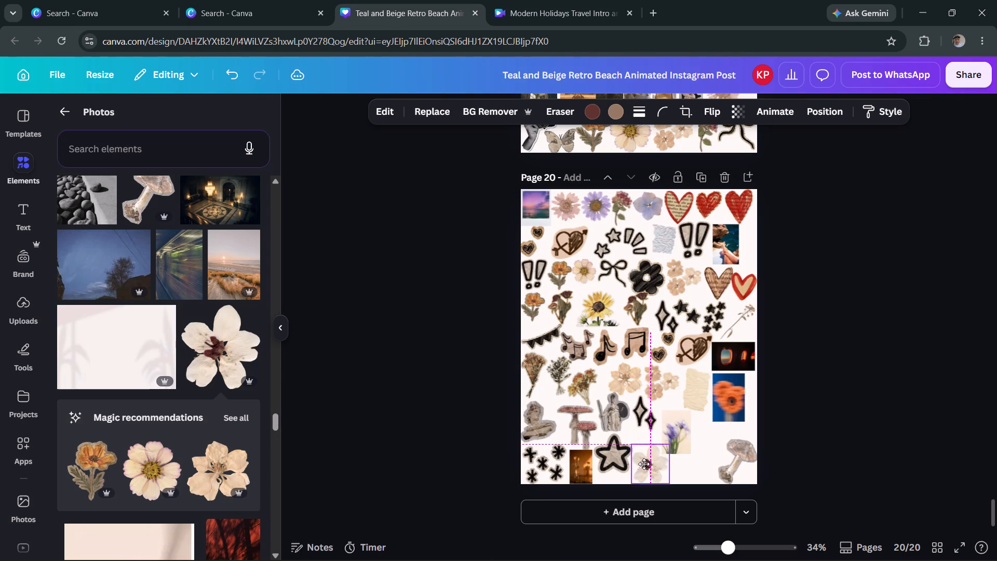
left_click_drag(644, 464, 644, 464)
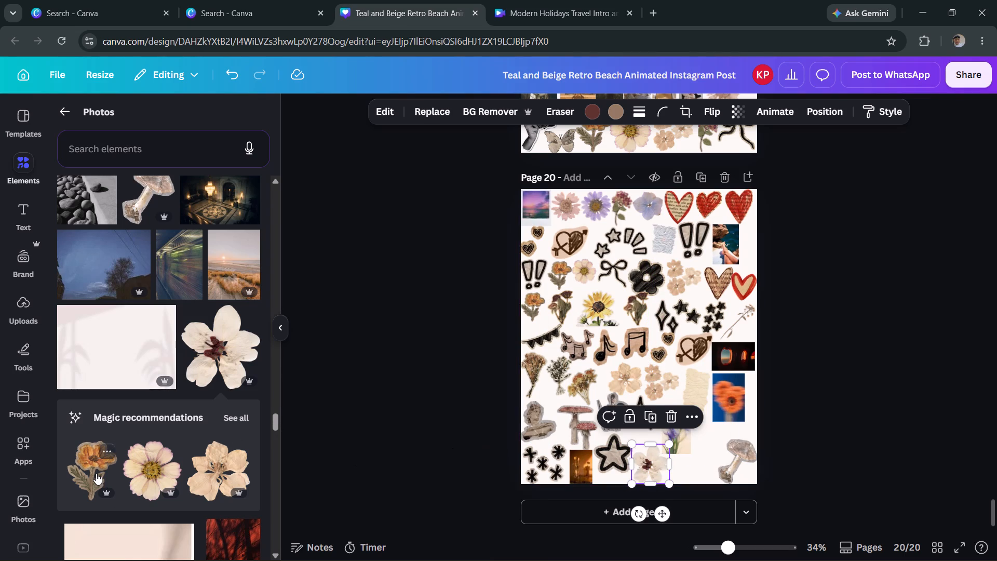
Add the recommended orange flower cutout with leaves and place it beside the purple iris photo, above the bottom row.
left_click(96, 473)
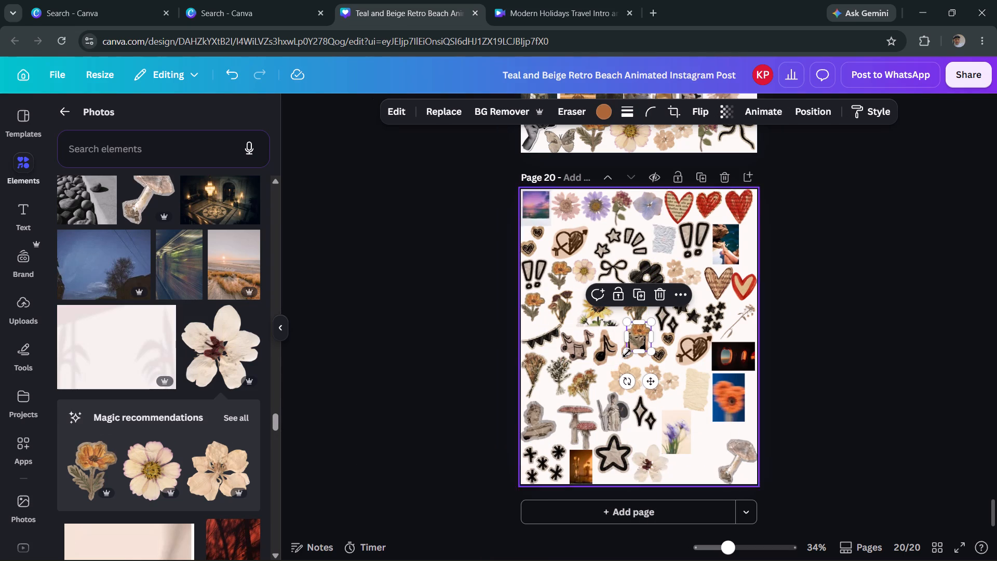
left_click_drag(638, 340, 683, 404)
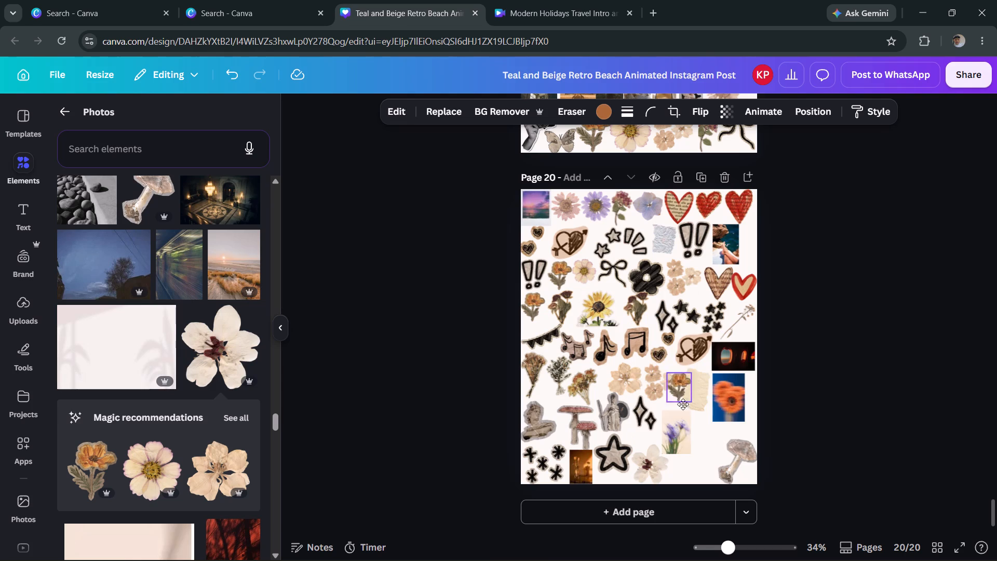
left_click_drag(683, 404, 705, 447)
left_click(705, 447)
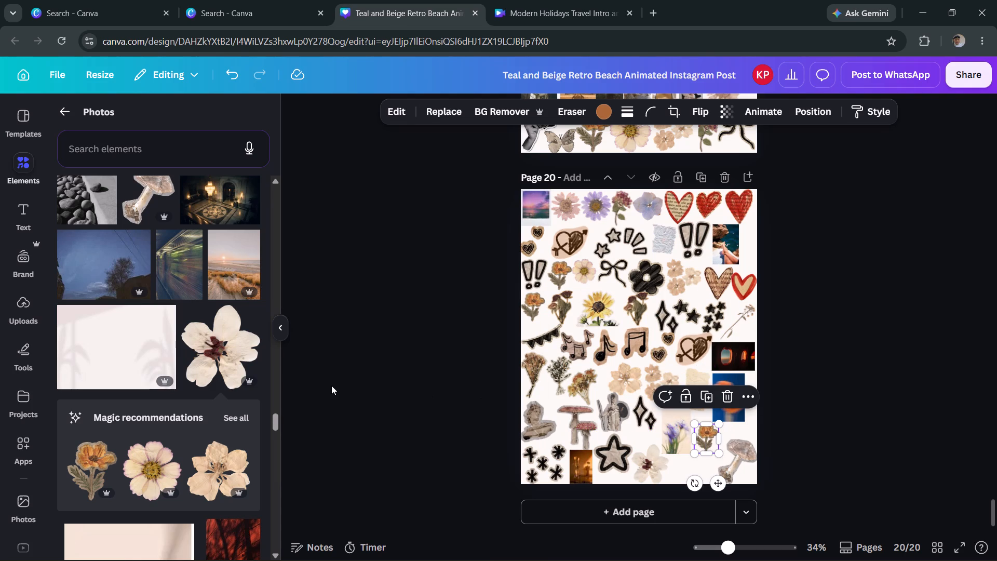
Add the recommended beige pressed-flower cutout and place it between the white flower and the mushroom in the bottom row.
left_click(209, 457)
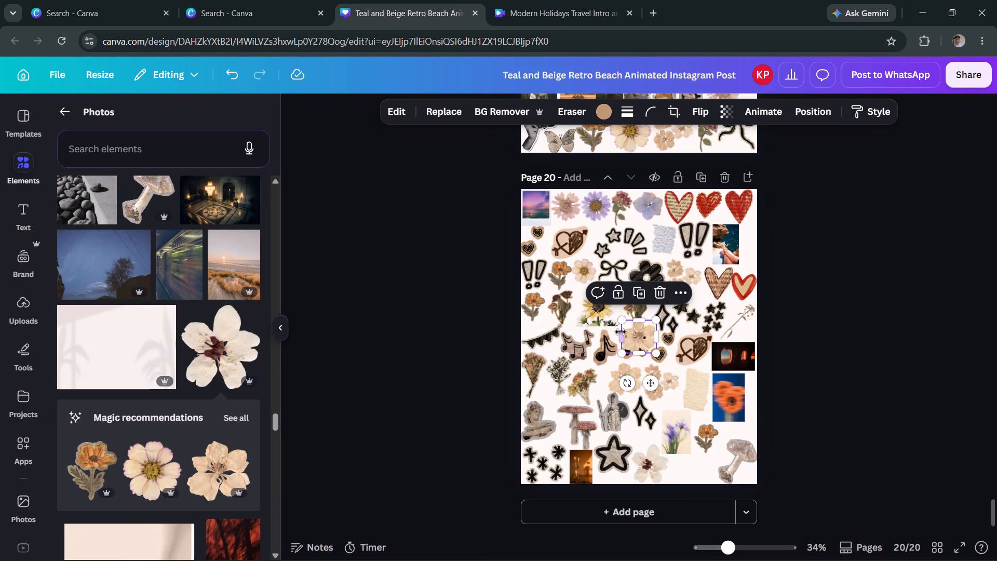
left_click_drag(644, 335, 697, 456)
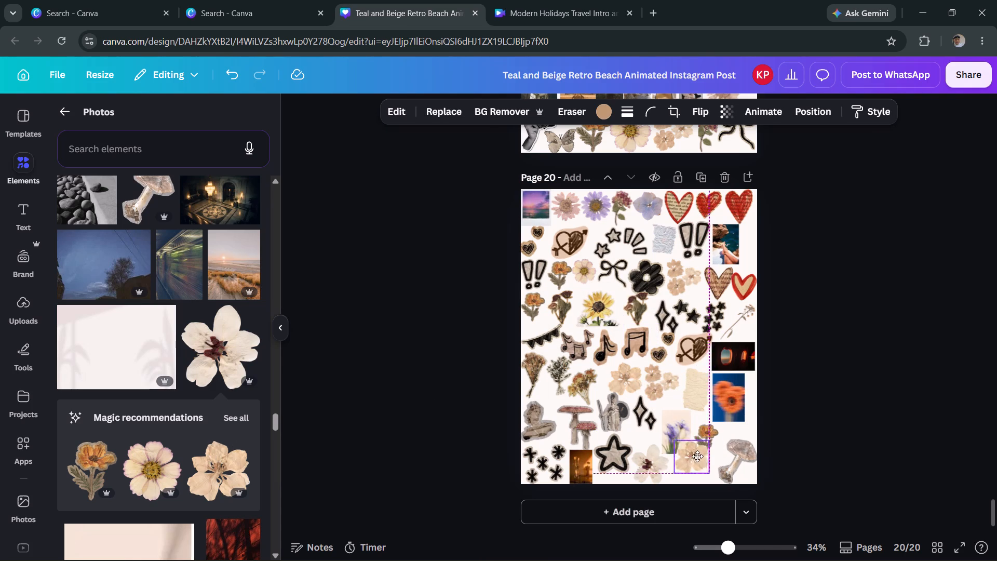
left_click_drag(697, 456, 700, 469)
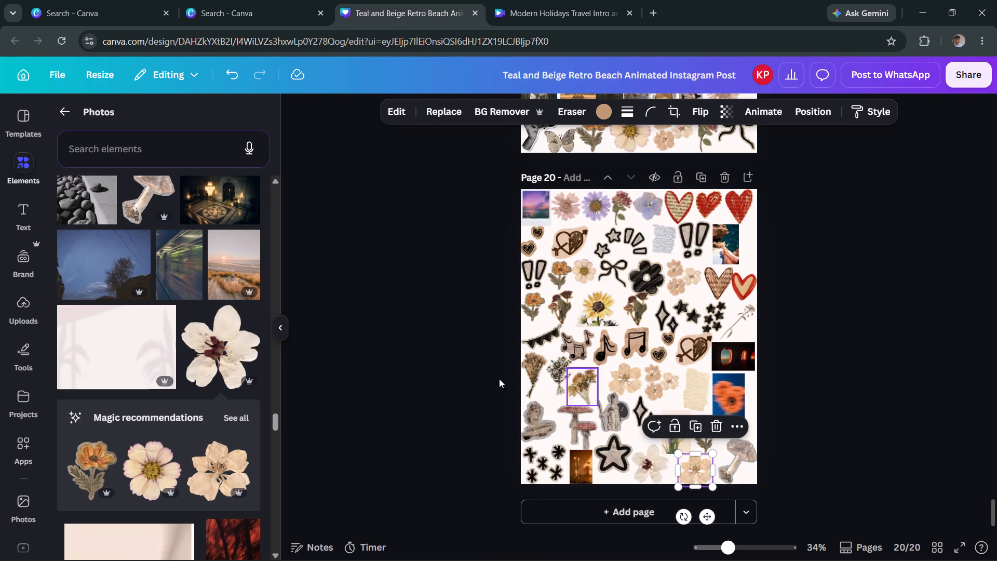
Add the dried flower branch cutout to page 20, shrunk and placed between the orange flower photo and the mushroom.
scroll(200, 286, "down", 5)
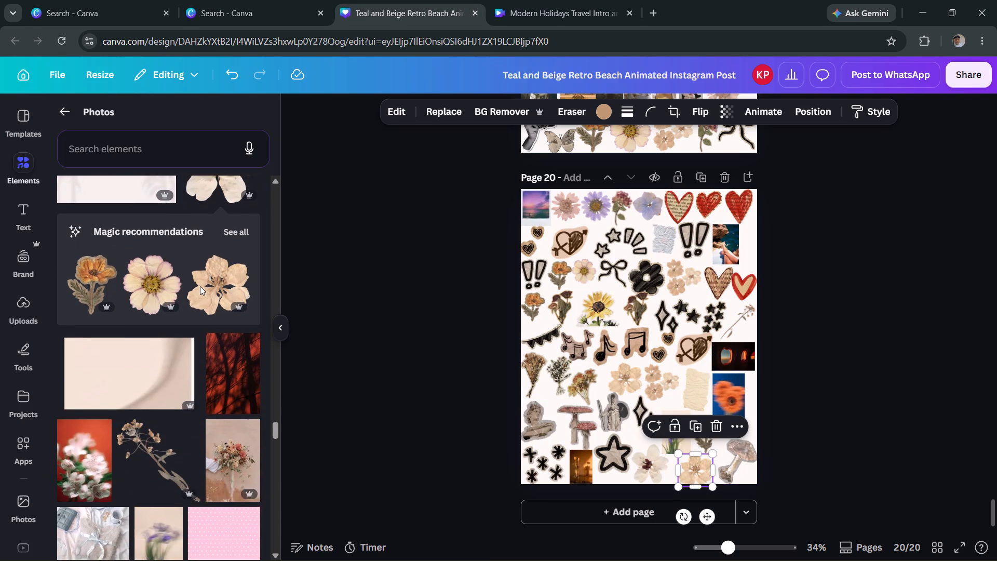
left_click(133, 426)
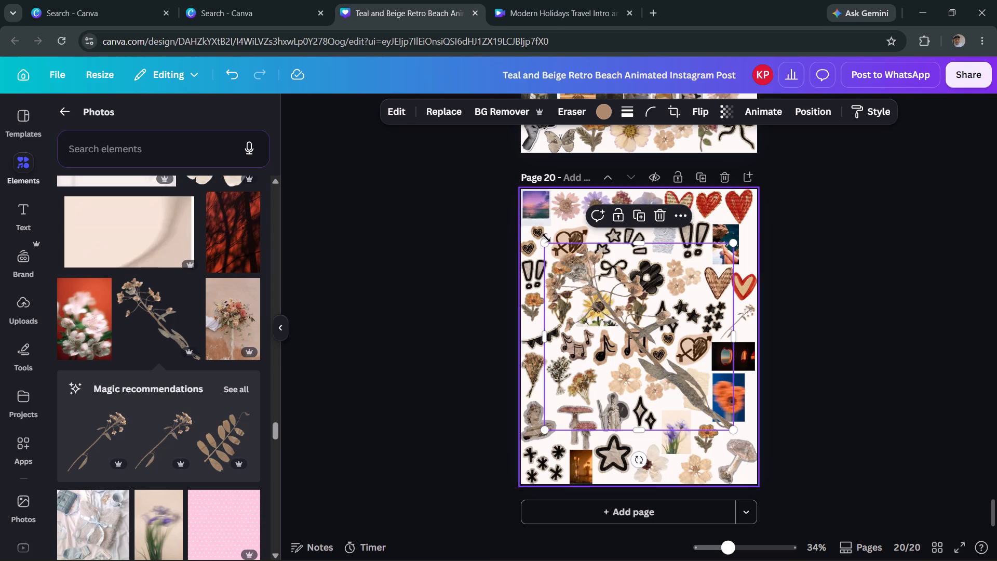
left_click_drag(548, 242, 646, 320)
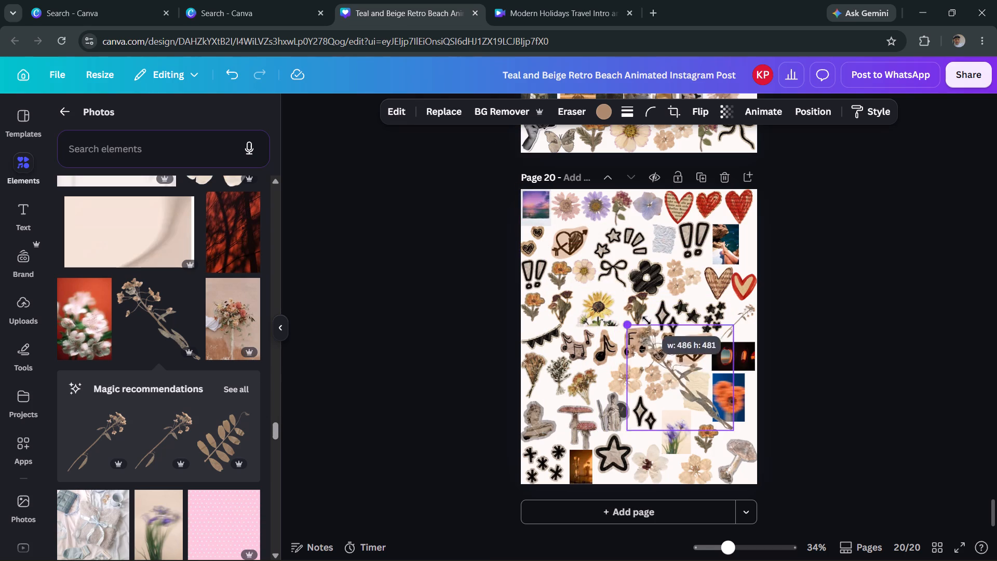
left_click_drag(646, 320, 709, 405)
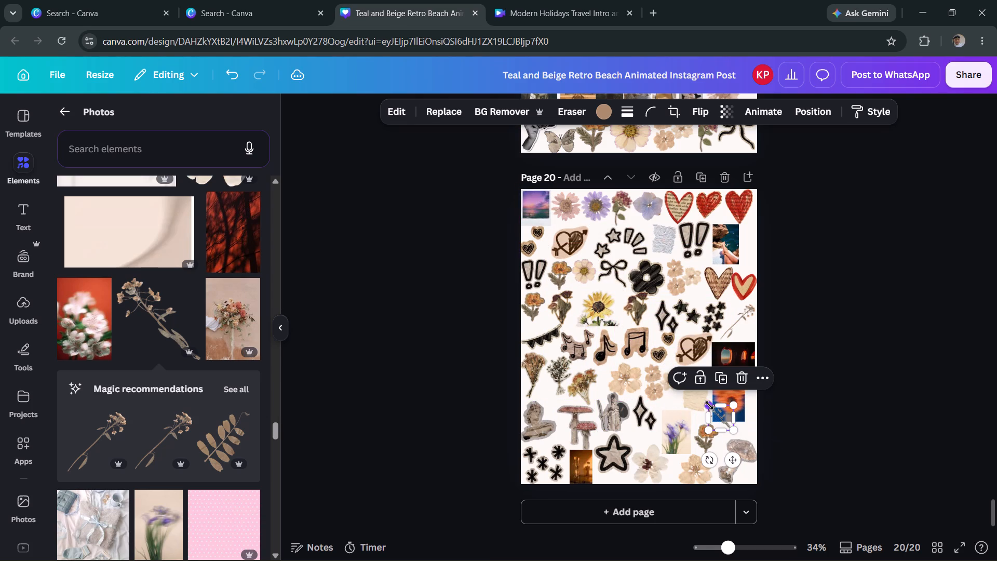
left_click_drag(725, 422, 746, 433)
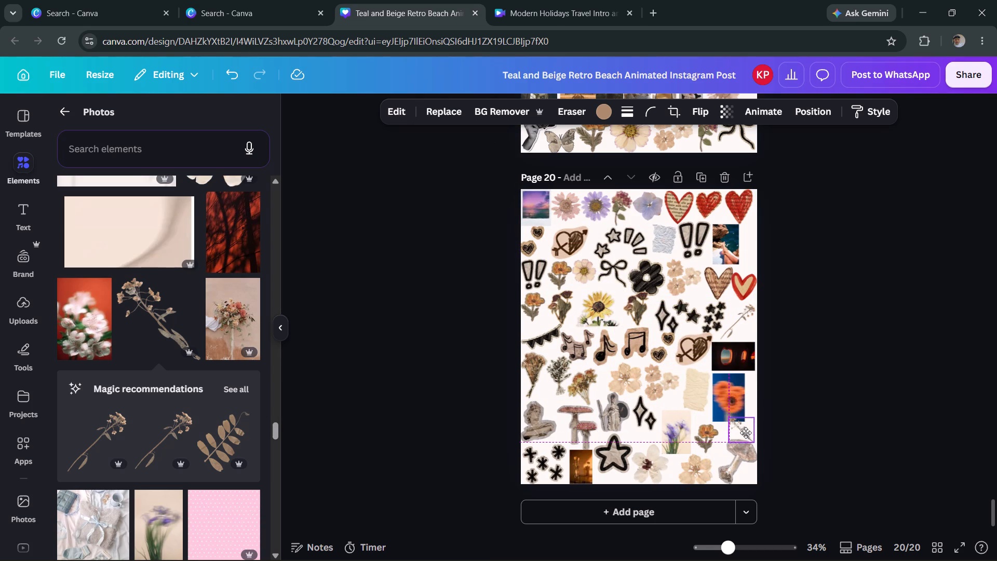
left_click_drag(746, 433, 746, 433)
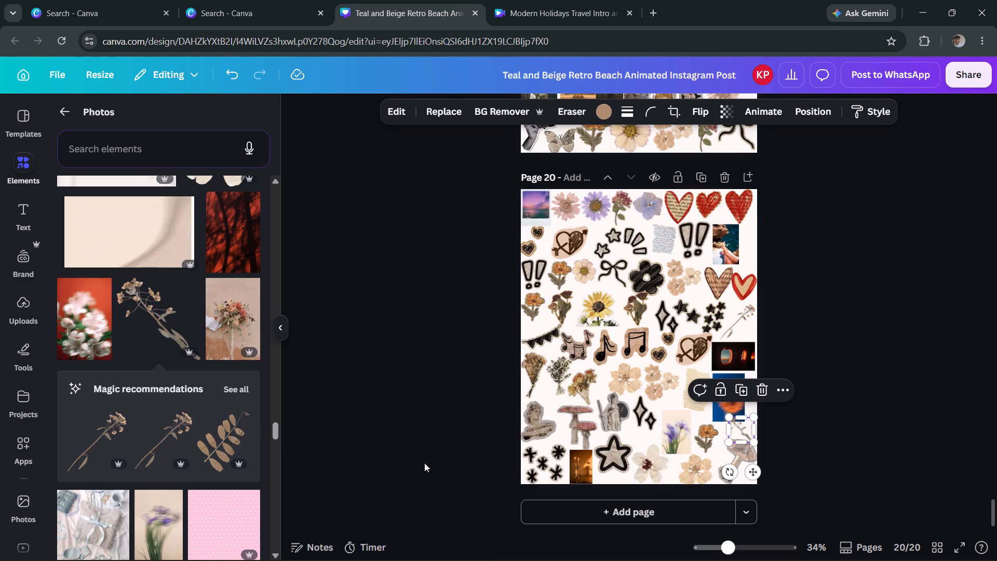
Add page 21 and place the recommended dried flower stem, shrunk, in the page's upper-left corner.
left_click(618, 511)
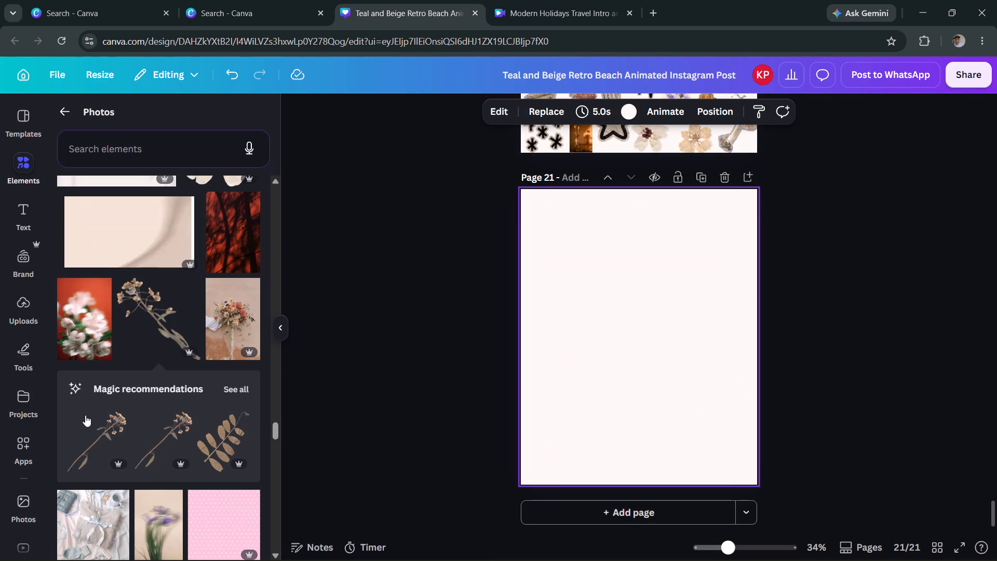
left_click(93, 426)
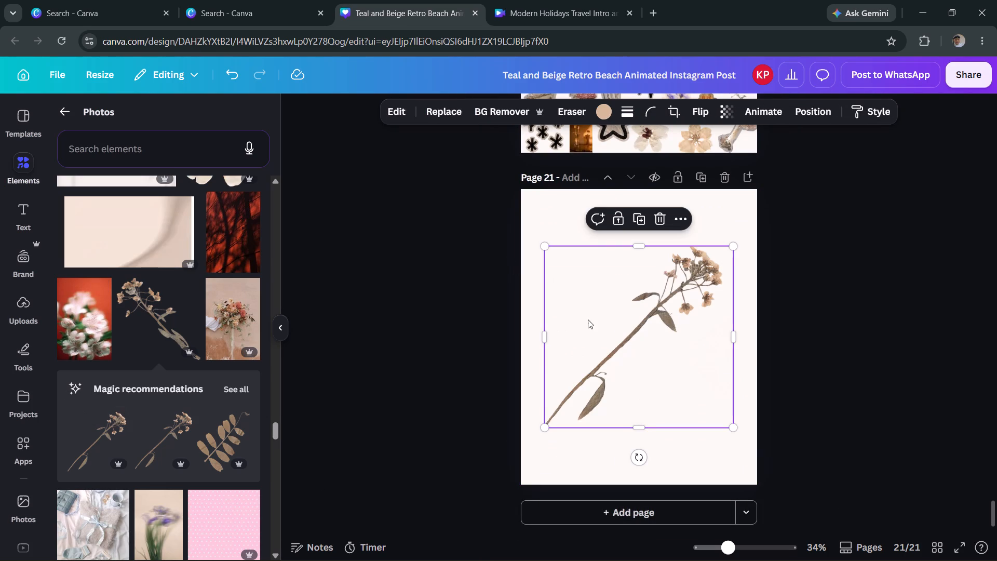
left_click_drag(588, 319, 565, 262)
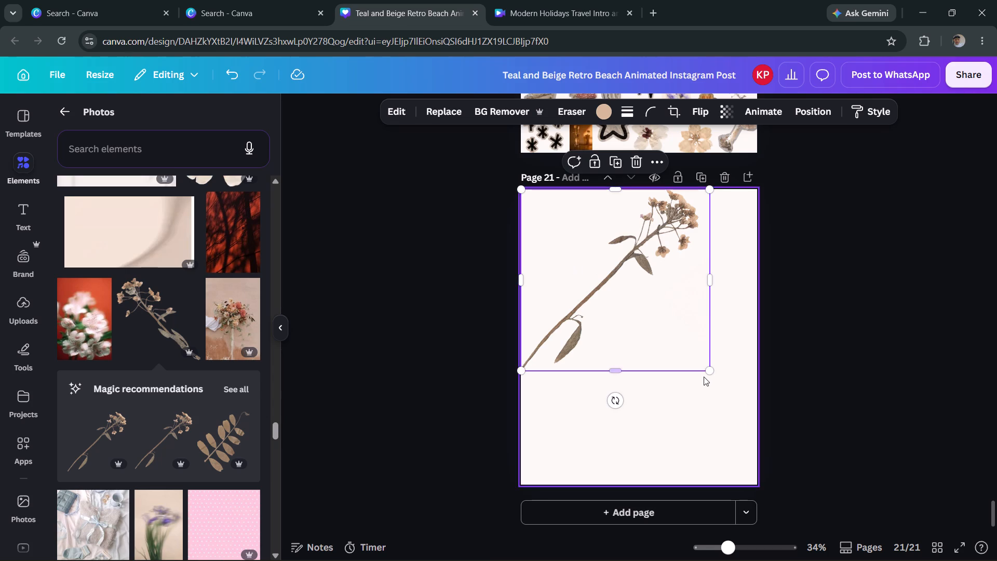
left_click_drag(708, 373, 539, 221)
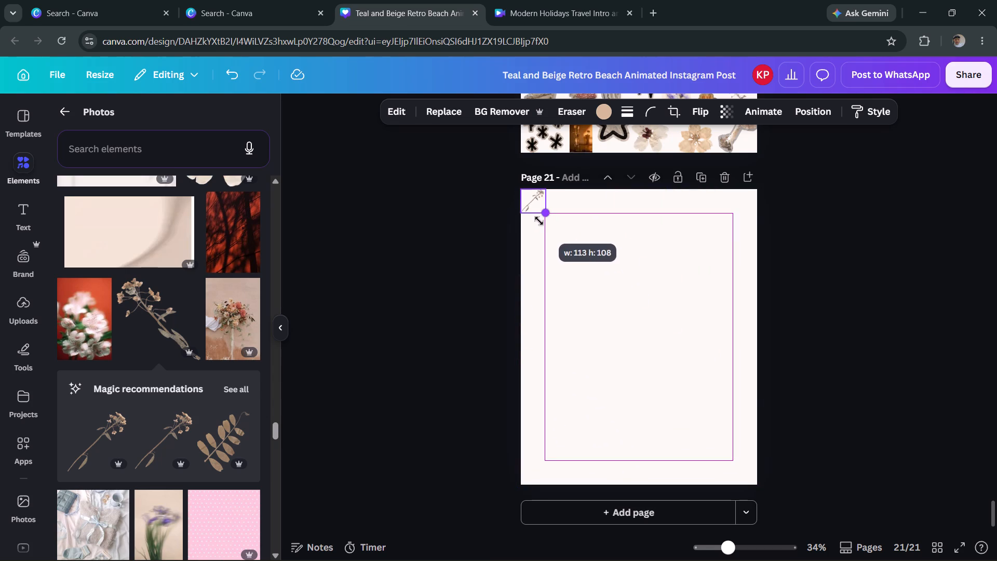
left_click_drag(539, 221, 552, 236)
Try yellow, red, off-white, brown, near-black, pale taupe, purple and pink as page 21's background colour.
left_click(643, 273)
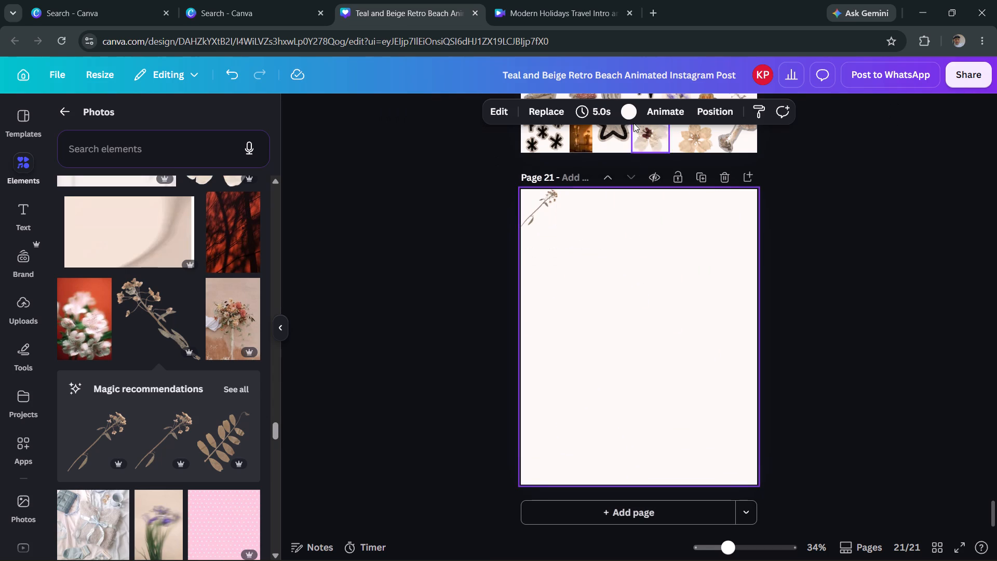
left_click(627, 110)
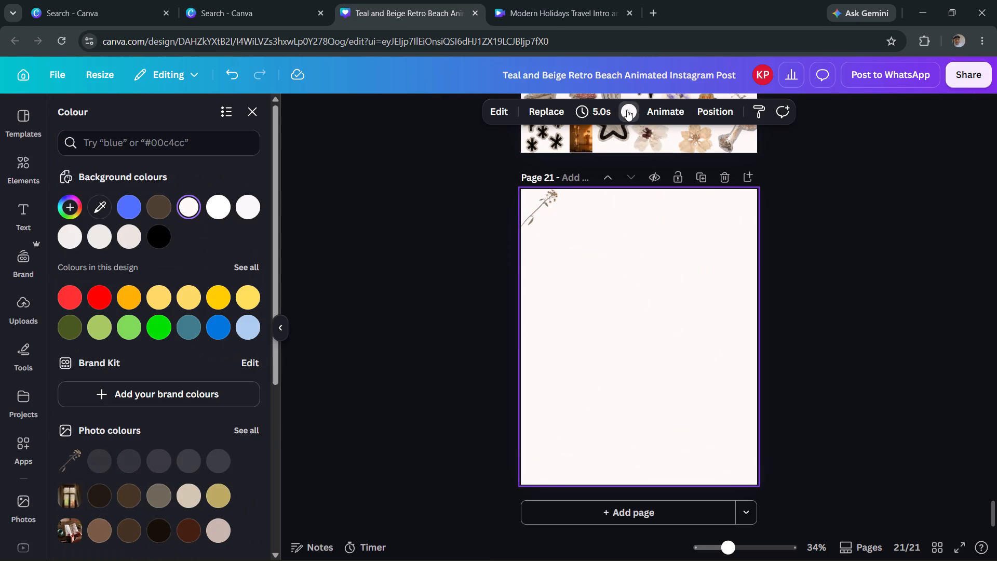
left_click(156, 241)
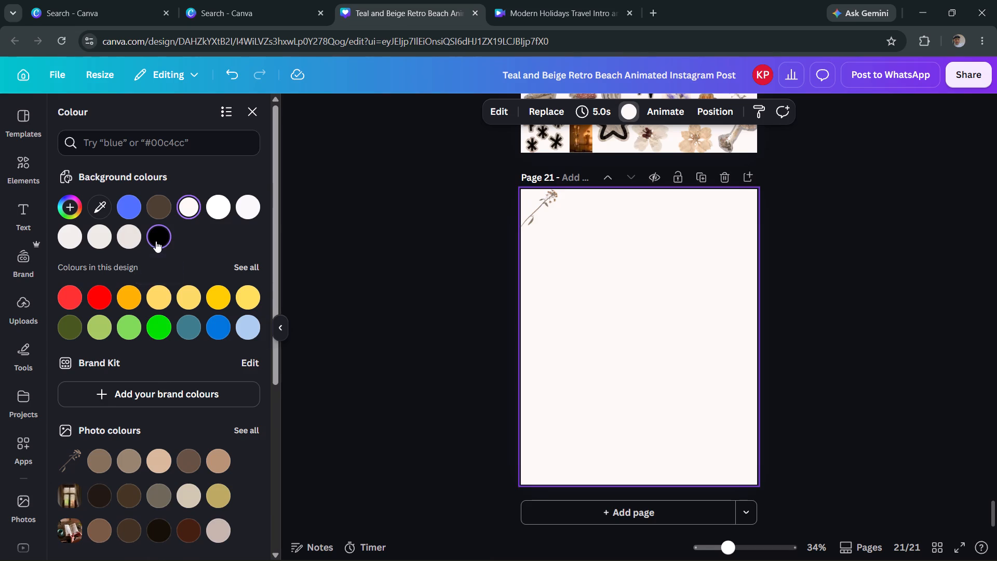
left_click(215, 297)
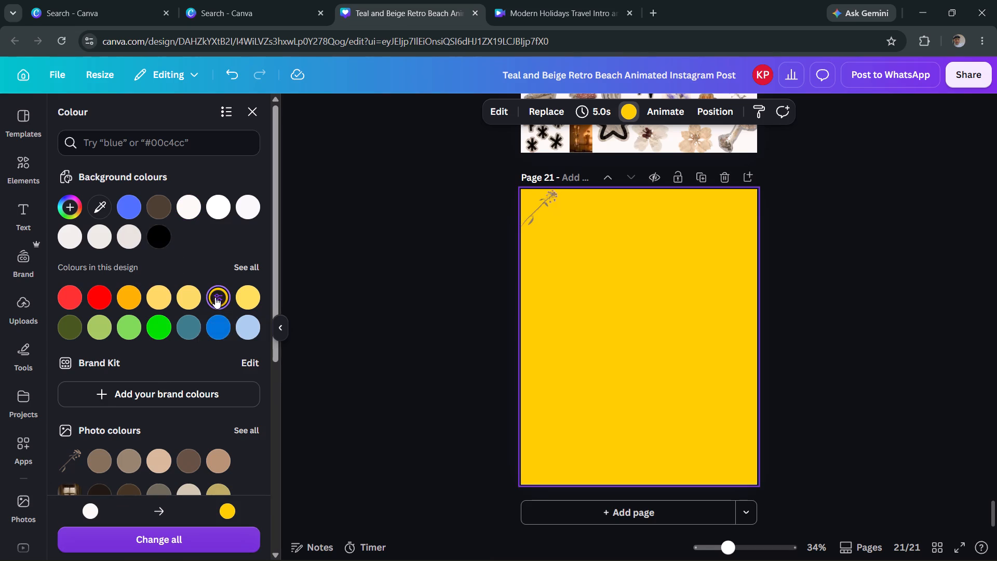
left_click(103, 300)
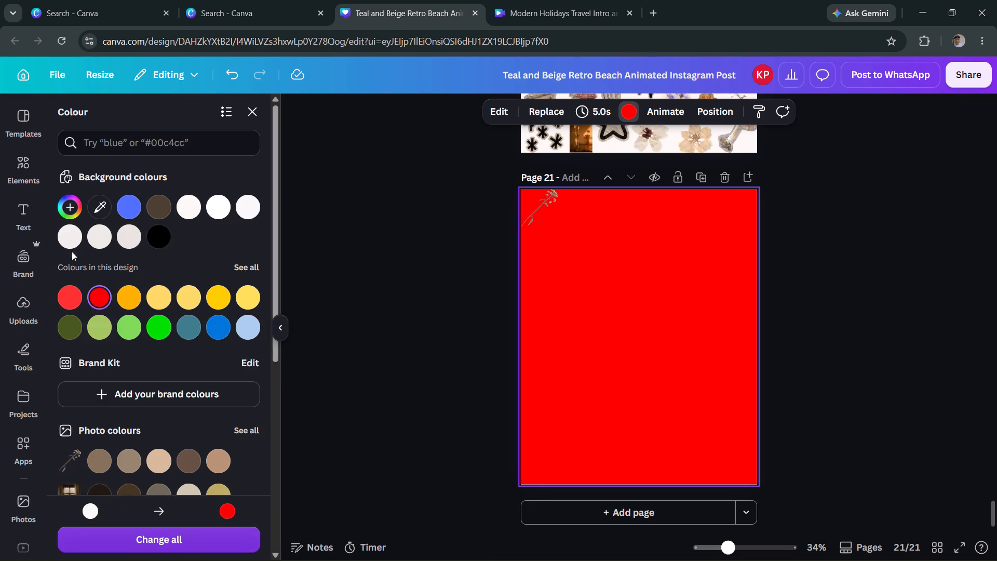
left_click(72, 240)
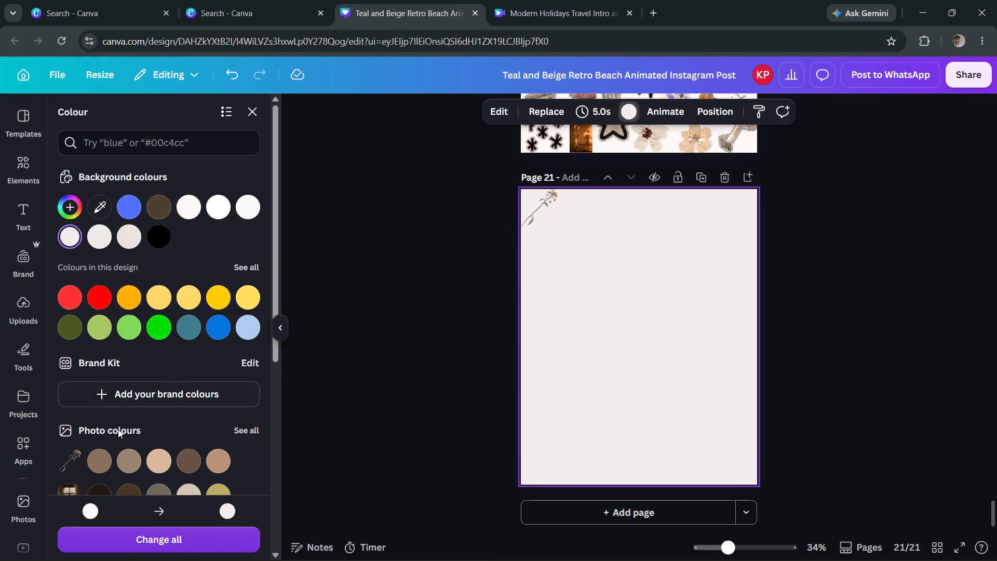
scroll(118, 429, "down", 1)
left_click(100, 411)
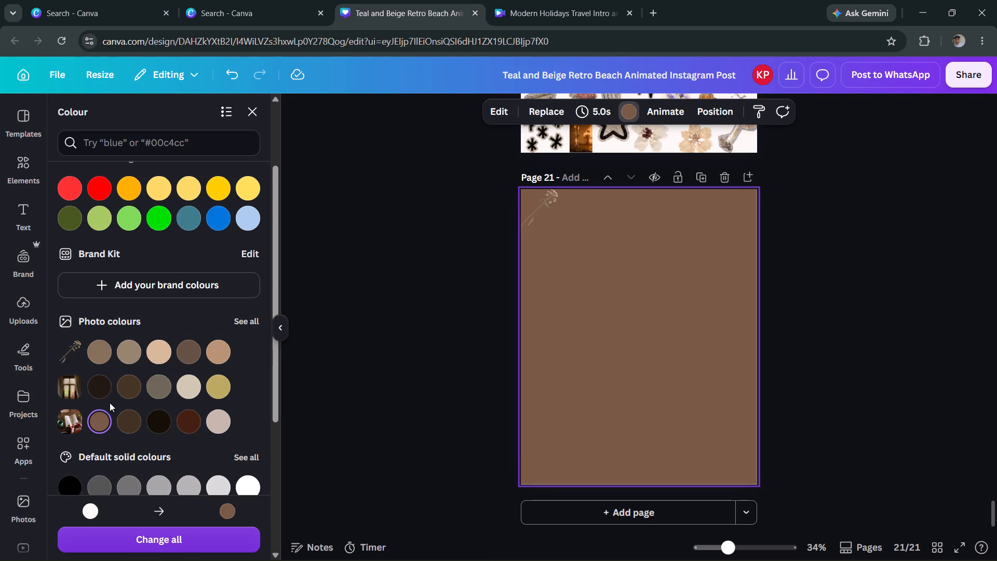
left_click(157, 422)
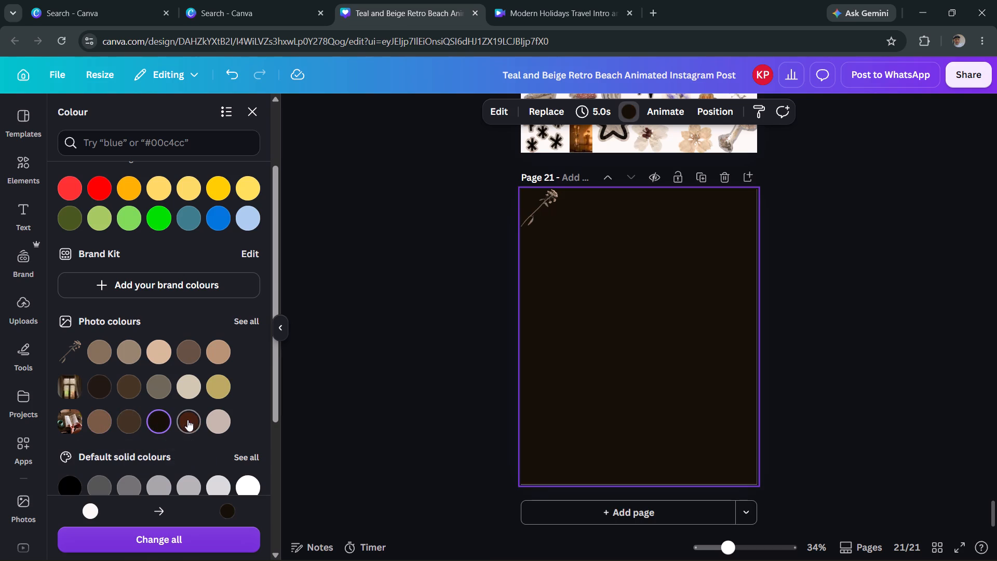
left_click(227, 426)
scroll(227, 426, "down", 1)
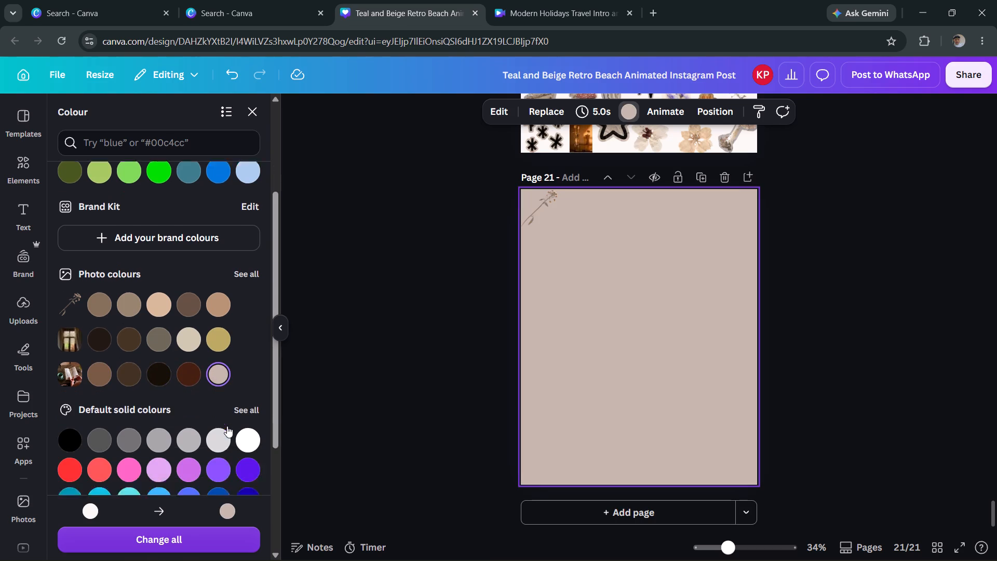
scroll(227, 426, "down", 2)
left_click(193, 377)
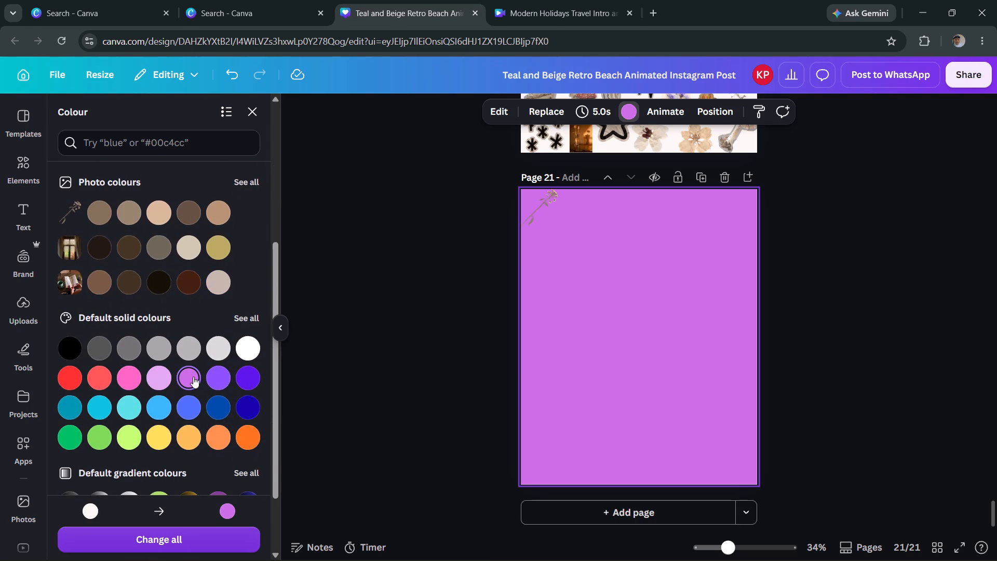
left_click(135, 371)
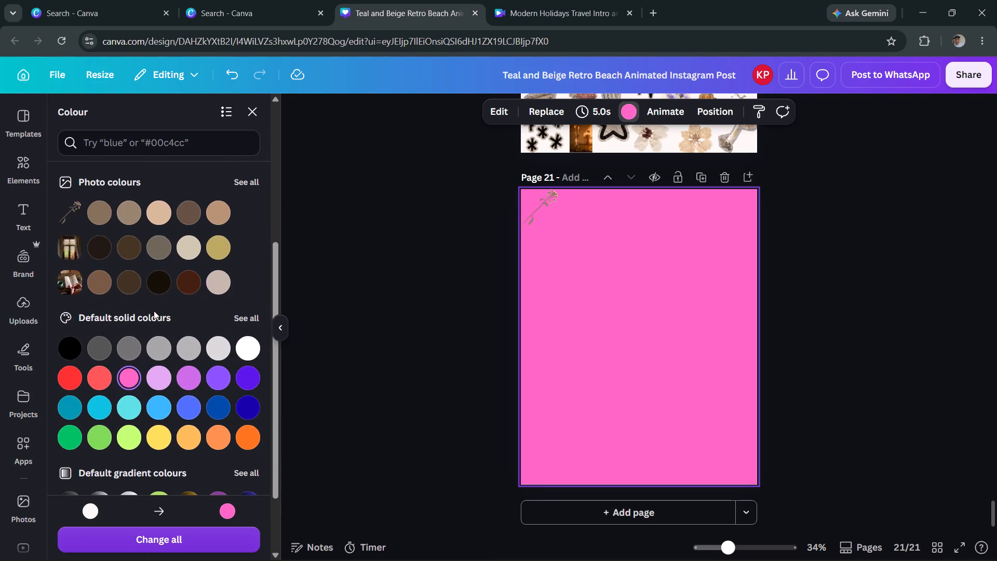
Set page 21's background to solid black.
left_click(69, 350)
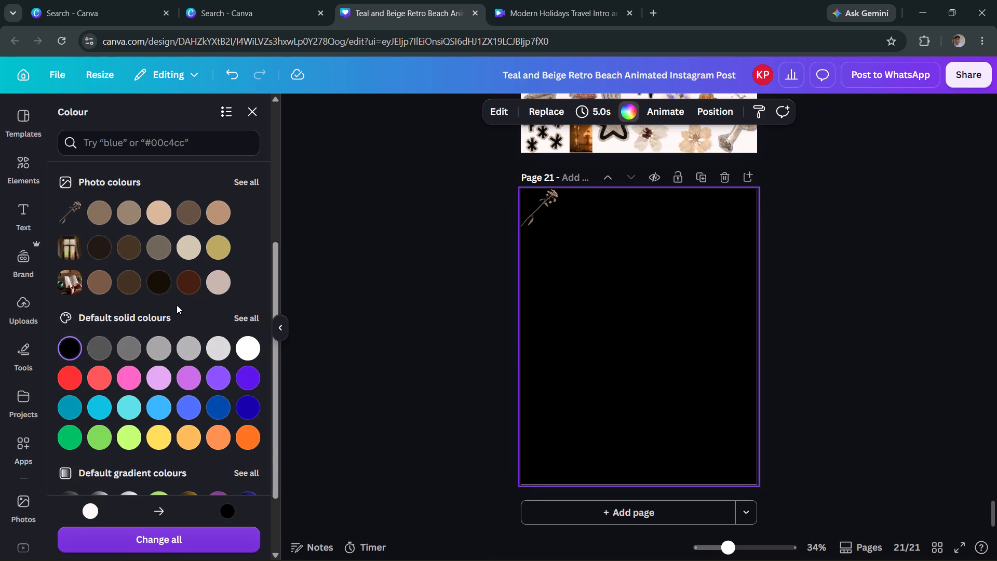
scroll(177, 305, "up", 4)
left_click(322, 223)
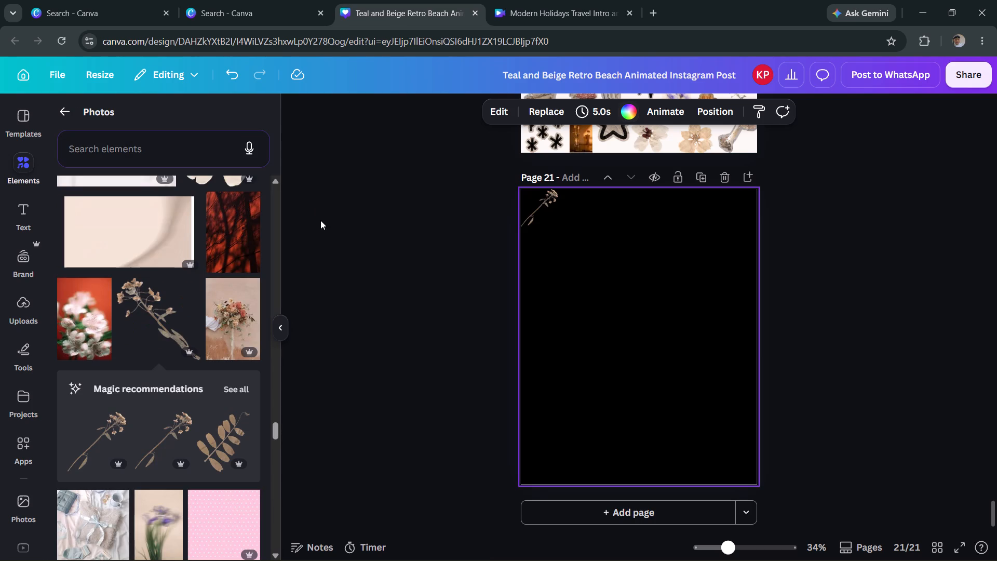
Add the dried flower branch cutout to page 21, shrunk and placed in the page's lower-right corner.
left_click(155, 317)
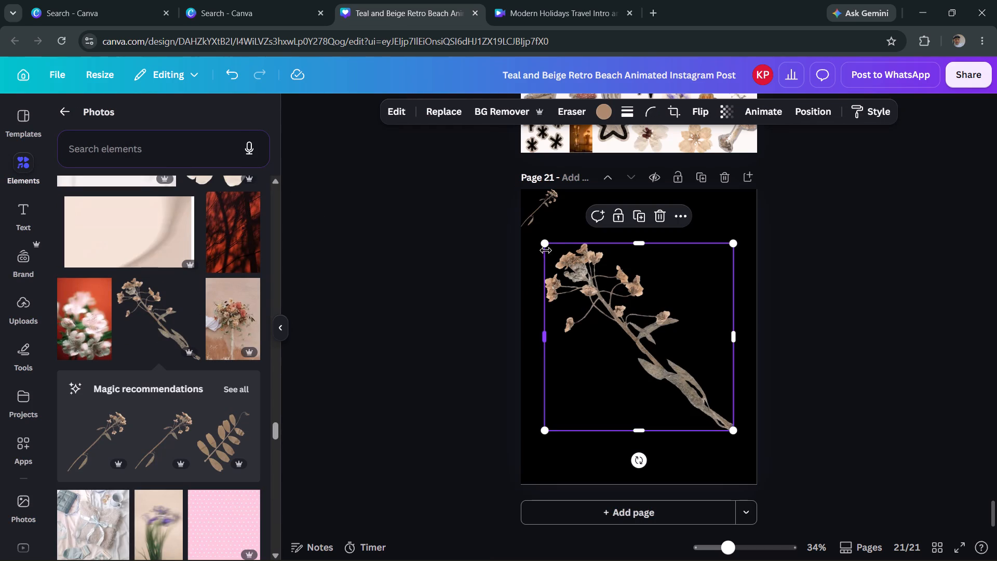
left_click_drag(545, 246, 671, 408)
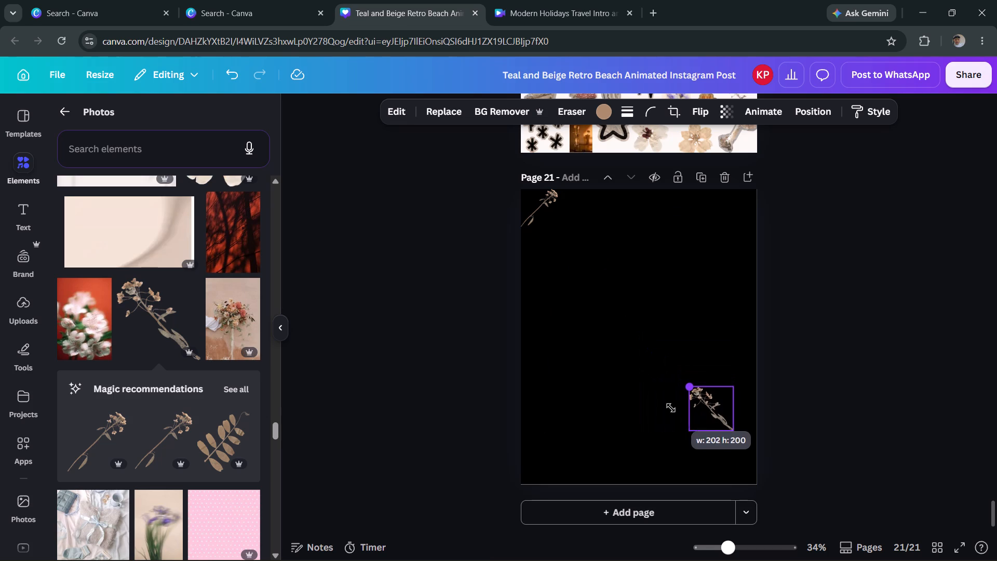
left_click_drag(671, 408, 678, 410)
left_click_drag(712, 412, 718, 435)
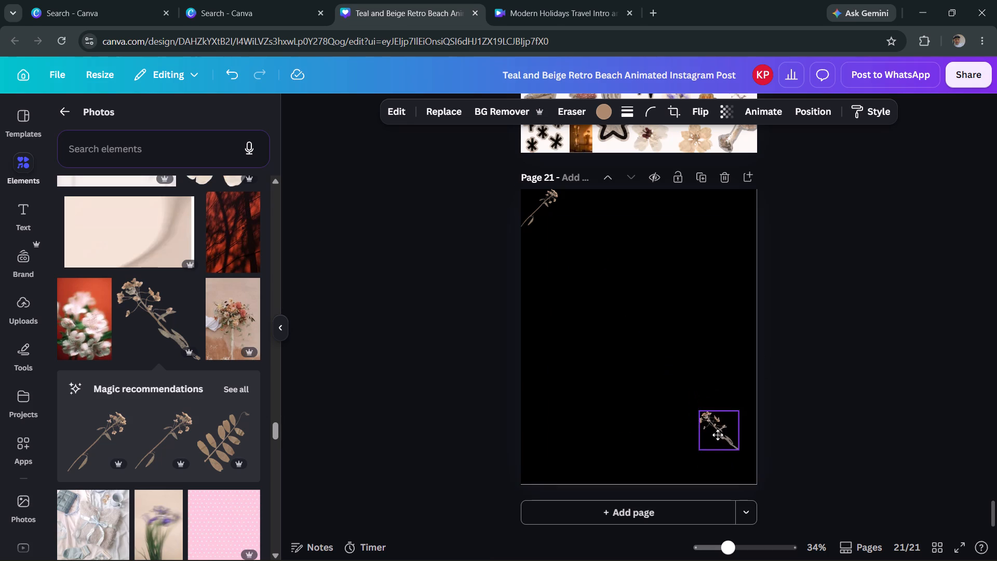
left_click_drag(718, 435, 733, 466)
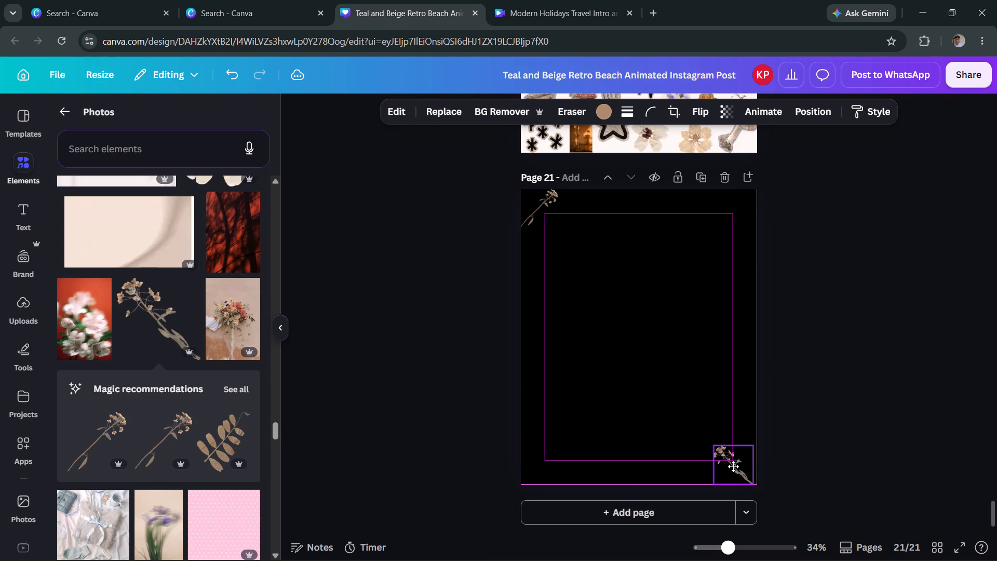
left_click_drag(733, 466, 735, 469)
left_click(417, 400)
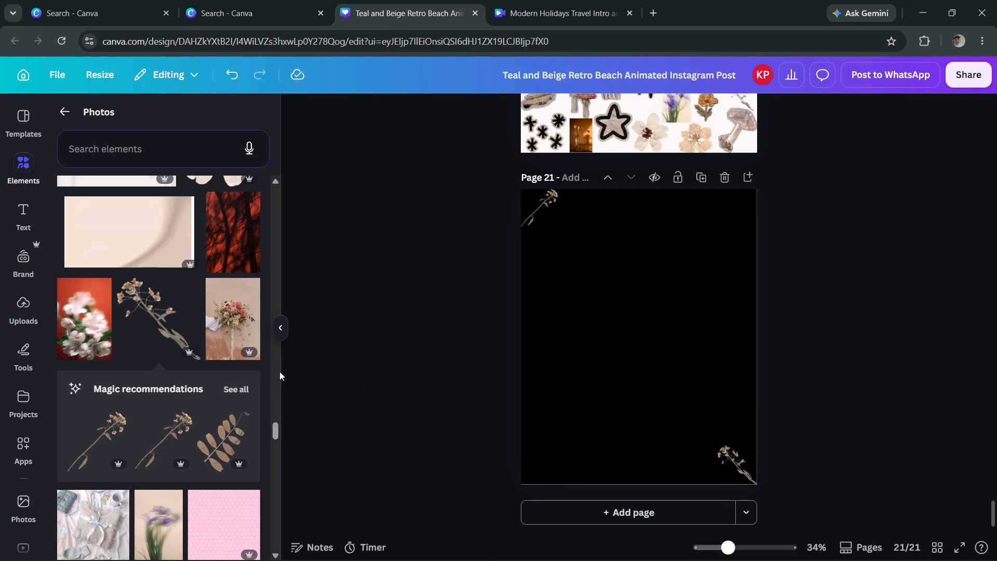
Add the photo of white flowers on a red background, shrunk and placed in page 21's lower-left corner.
left_click(78, 326)
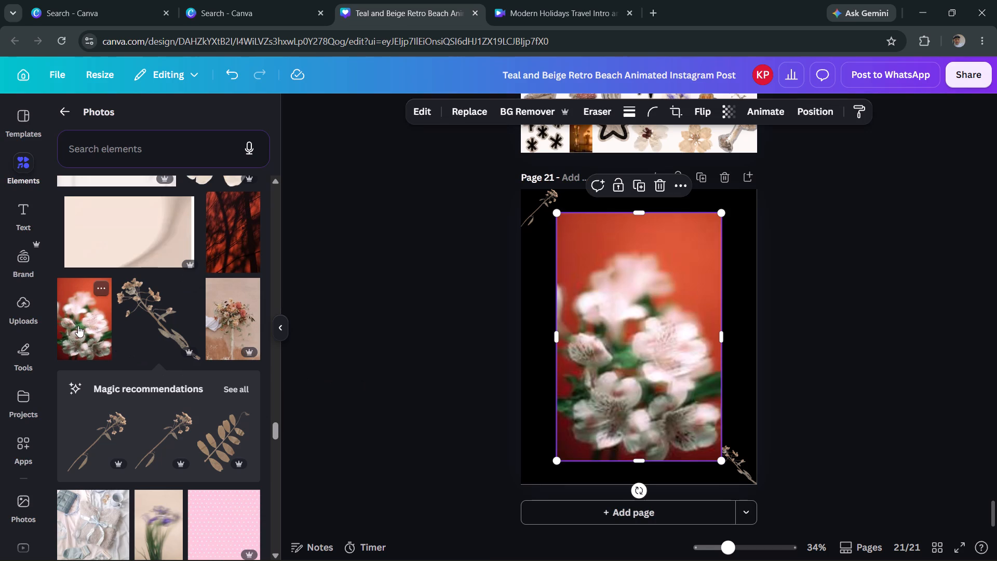
left_click_drag(720, 212, 604, 400)
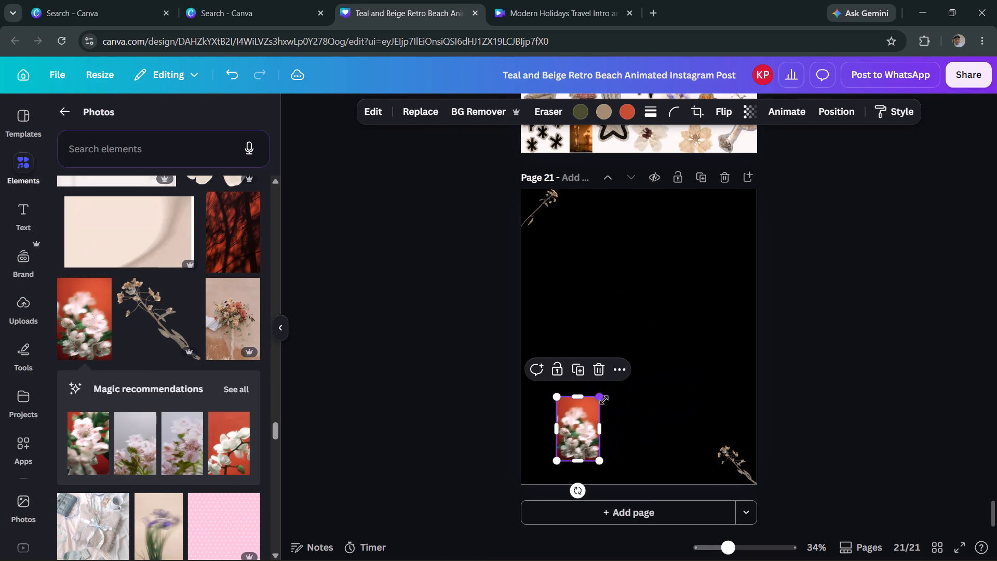
left_click_drag(573, 428, 542, 451)
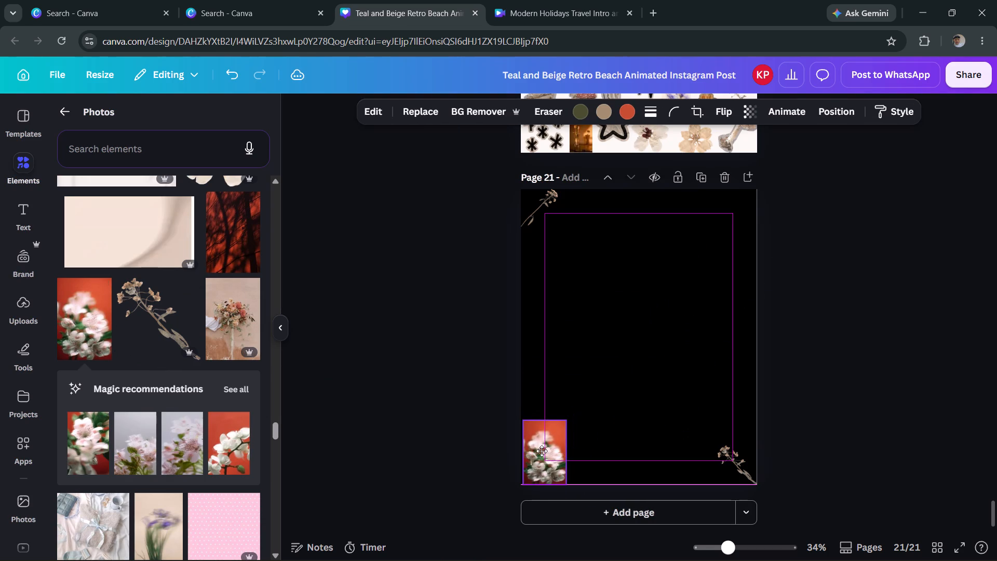
left_click_drag(542, 451, 538, 452)
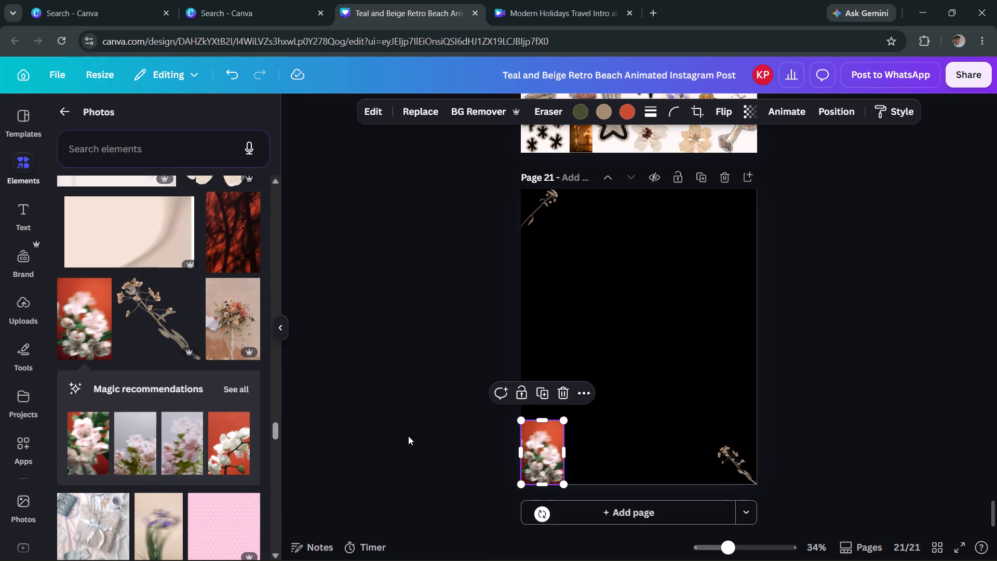
left_click(368, 424)
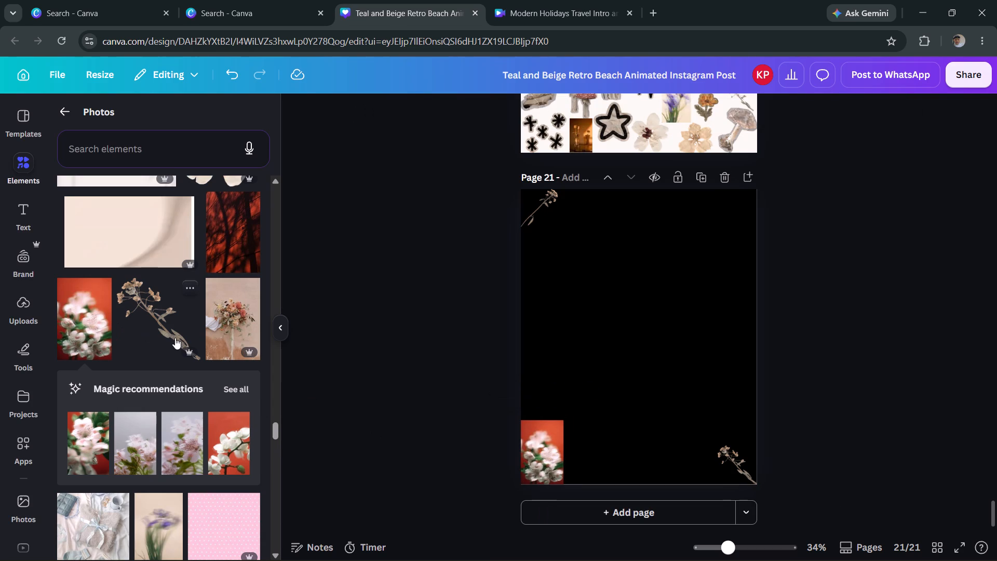
Add the blurred purple flower photo to page 21, shrunk to match and placed directly beside the red-background flower photo.
scroll(175, 338, "down", 4)
left_click(170, 327)
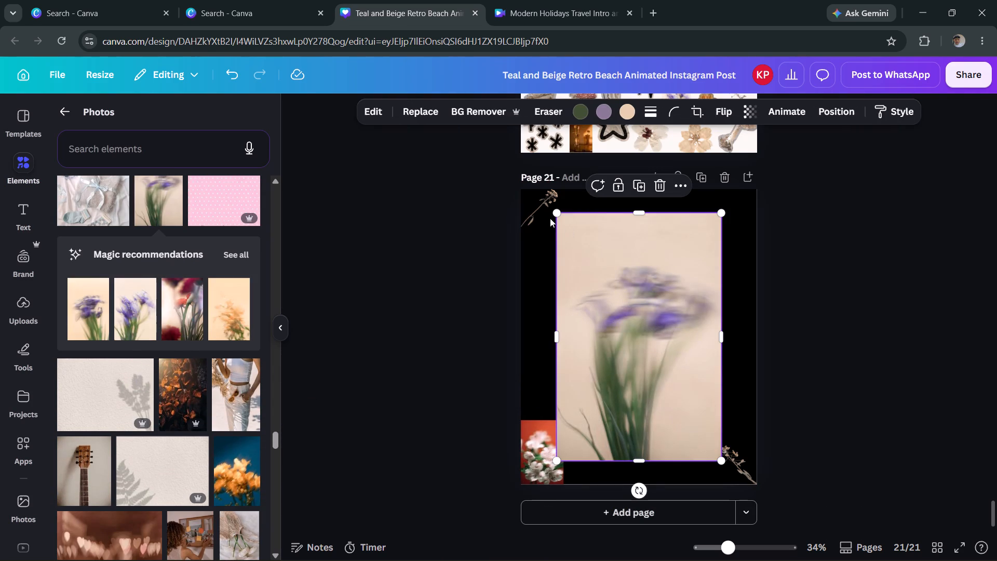
left_click_drag(555, 212, 693, 381)
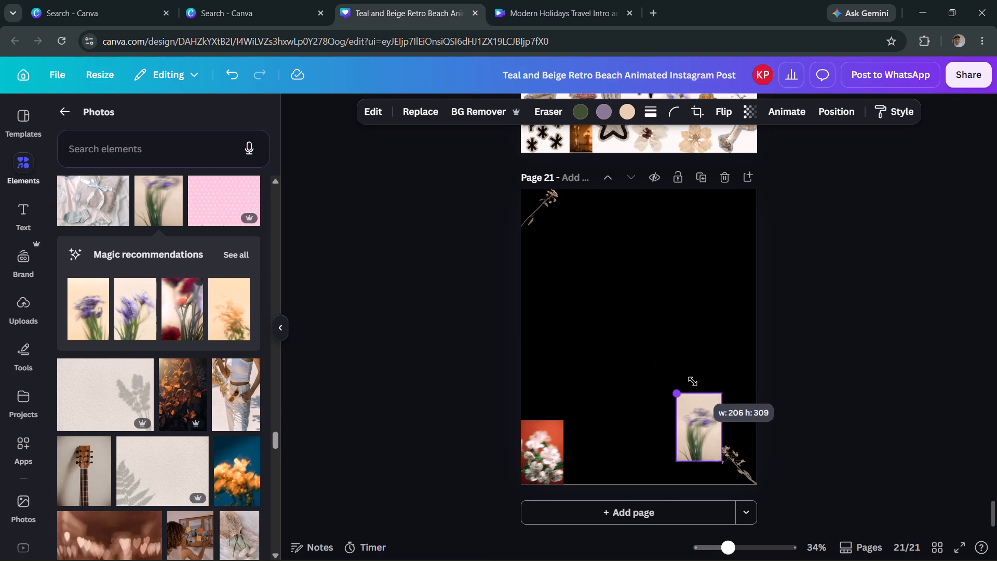
left_click_drag(693, 381, 694, 382)
left_click_drag(695, 425, 603, 442)
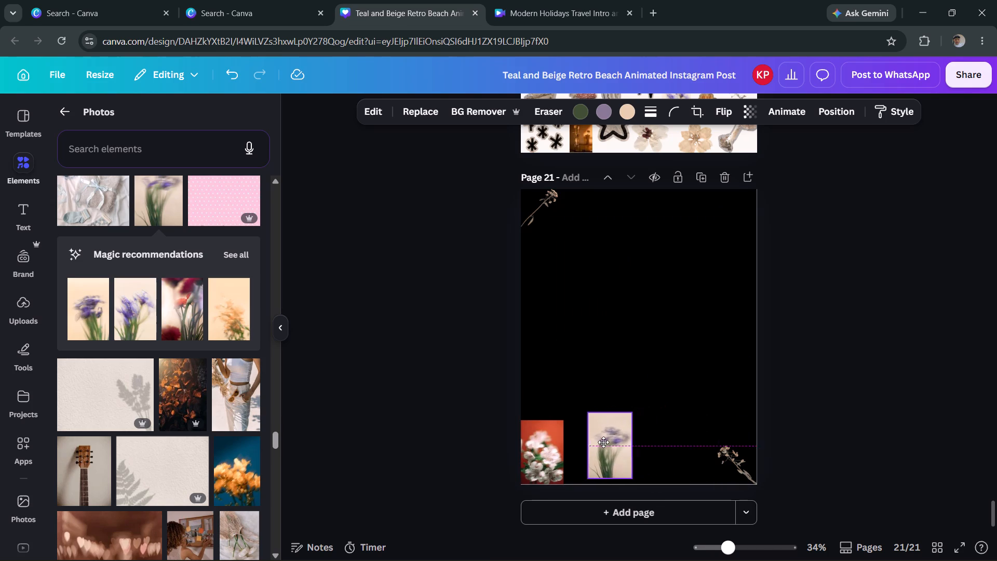
left_click_drag(603, 442, 583, 446)
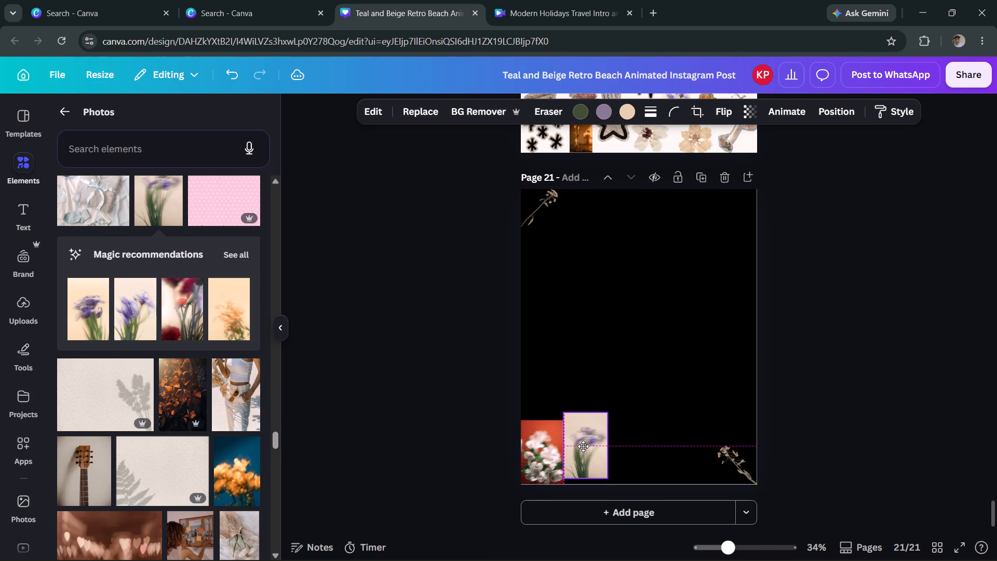
left_click_drag(583, 446, 584, 449)
left_click(608, 419)
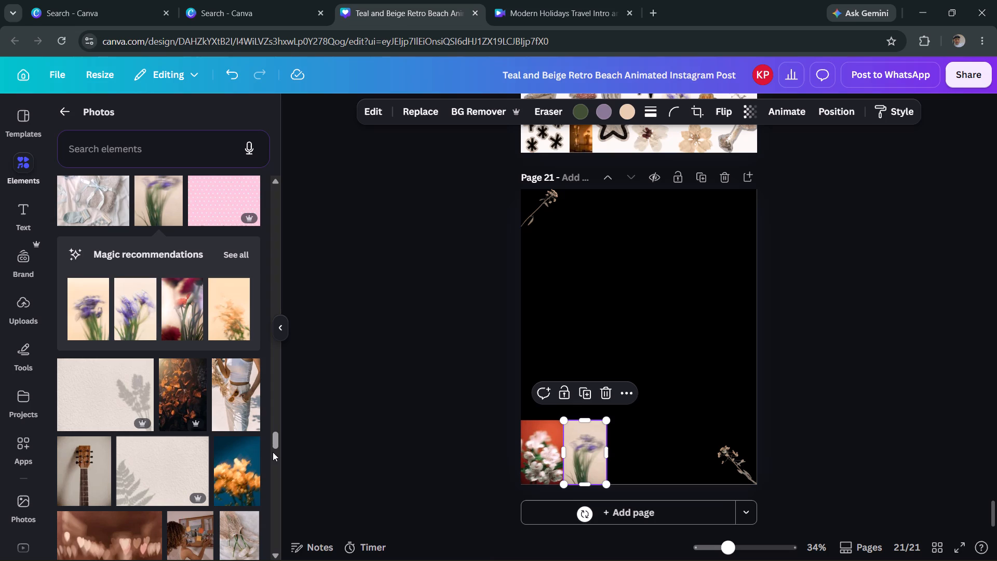
Add the photo of orange flowers on blue, sized to the bottom row's height and placed beside the purple flower photo.
left_click(237, 468)
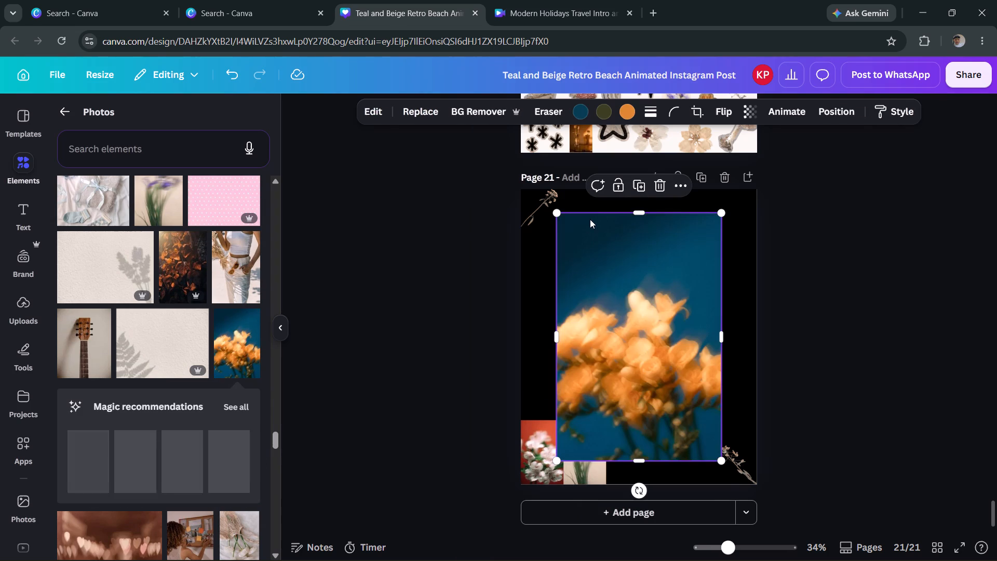
left_click_drag(554, 213, 677, 359)
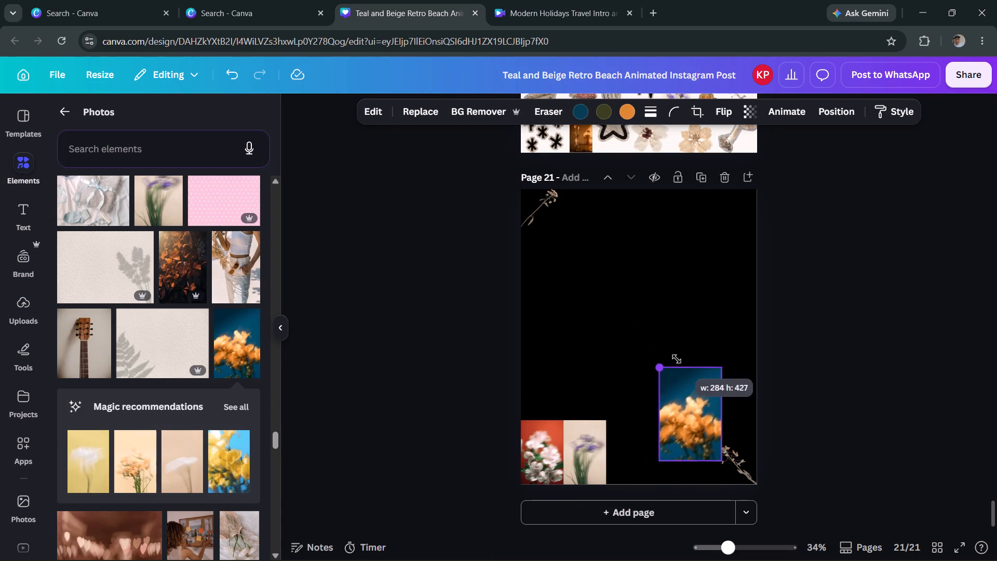
left_click_drag(677, 359, 696, 398)
left_click_drag(697, 423, 657, 433)
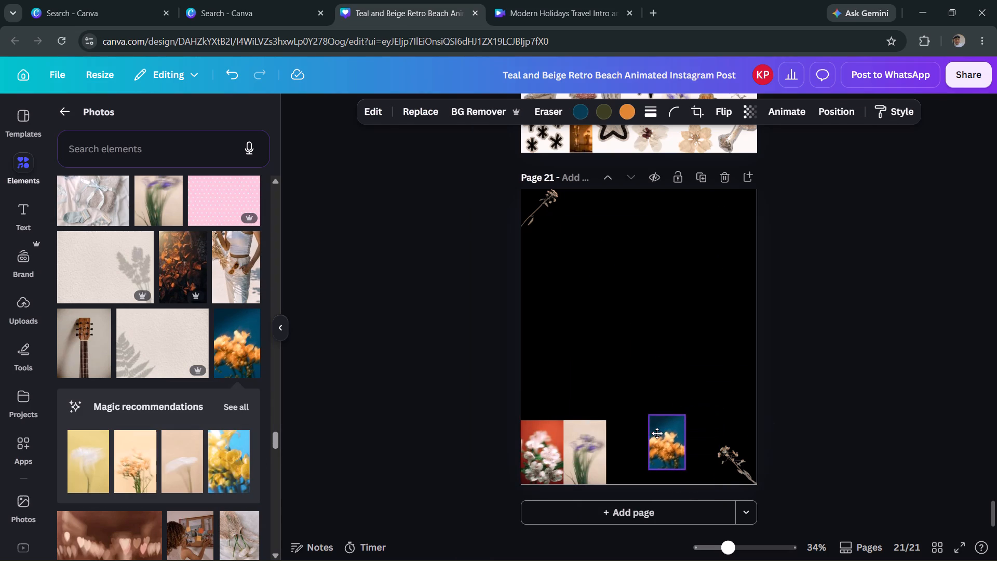
left_click_drag(657, 433, 619, 446)
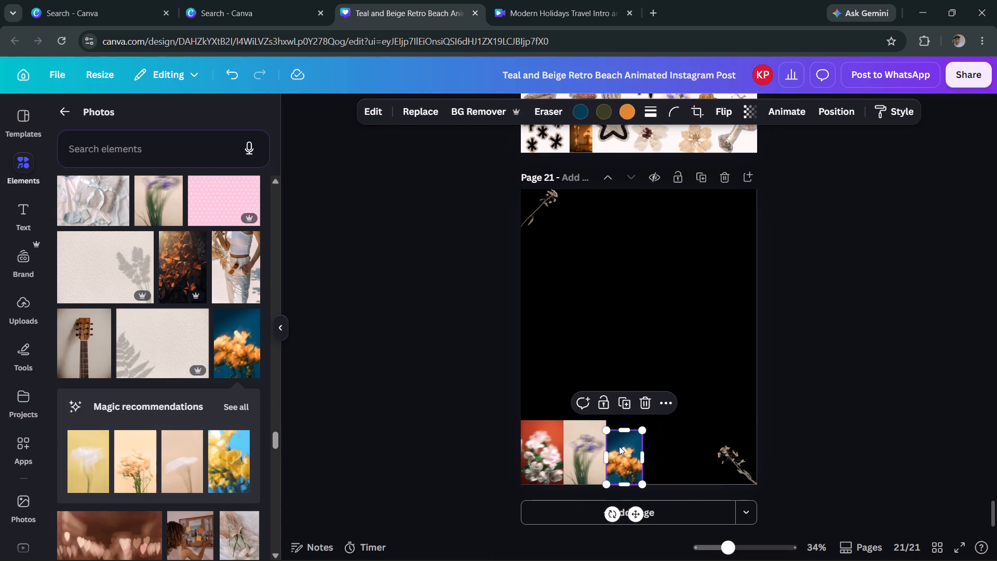
left_click_drag(642, 430, 648, 420)
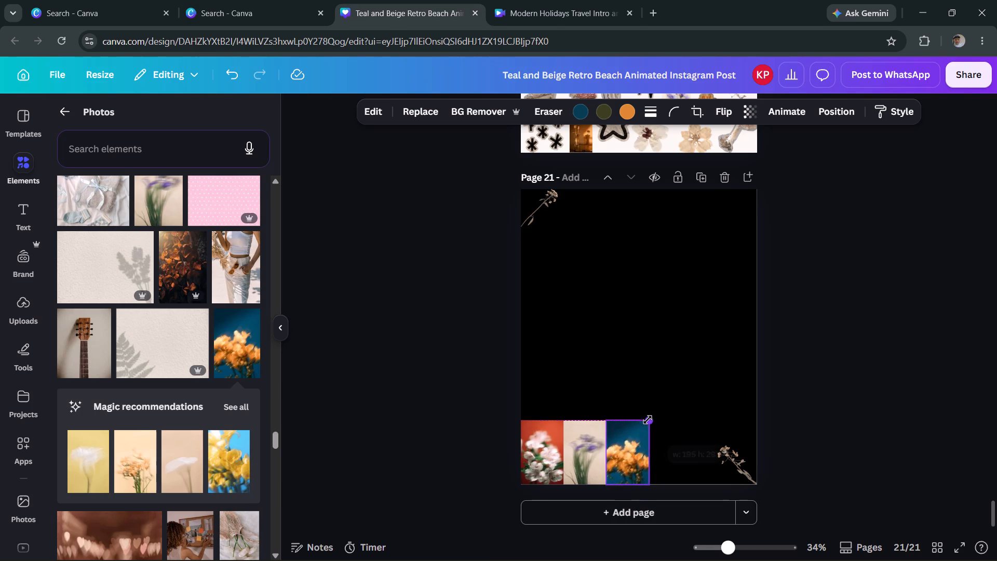
left_click_drag(648, 420, 649, 422)
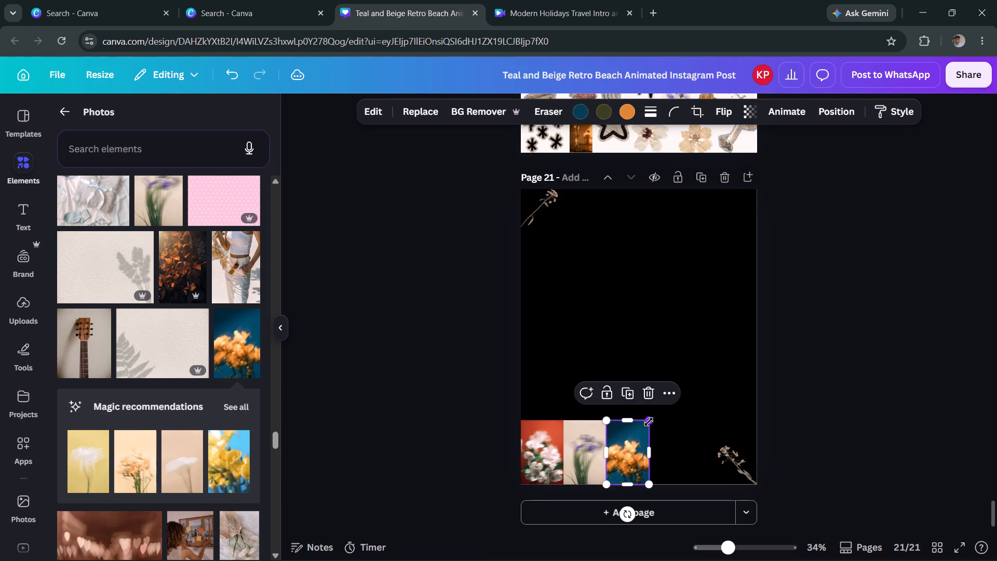
Add the photo of a woman pinning pictures to a corkboard, sized to the bottom row's height and placed beside the orange flower photo.
scroll(162, 374, "down", 1)
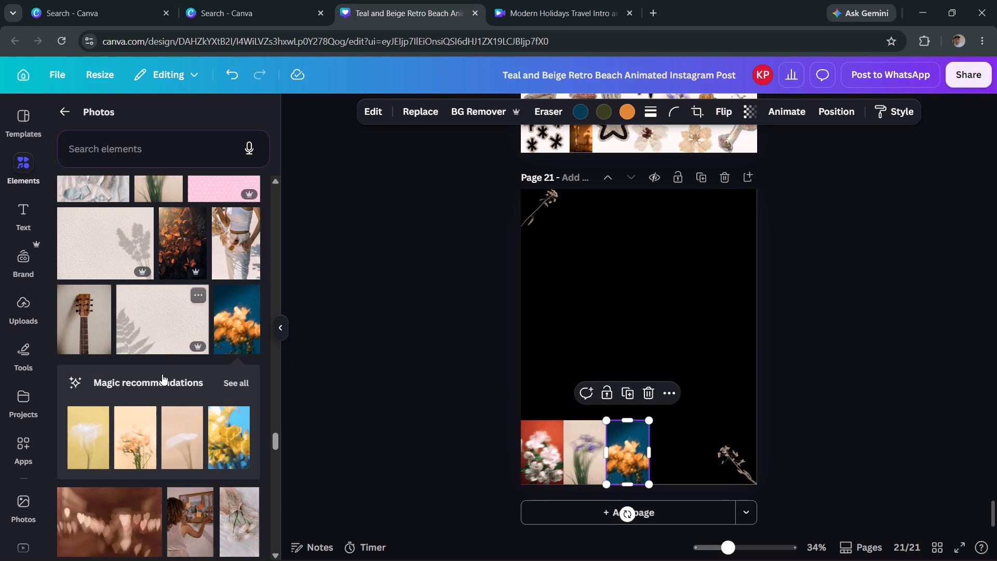
scroll(162, 374, "down", 2)
left_click(183, 365)
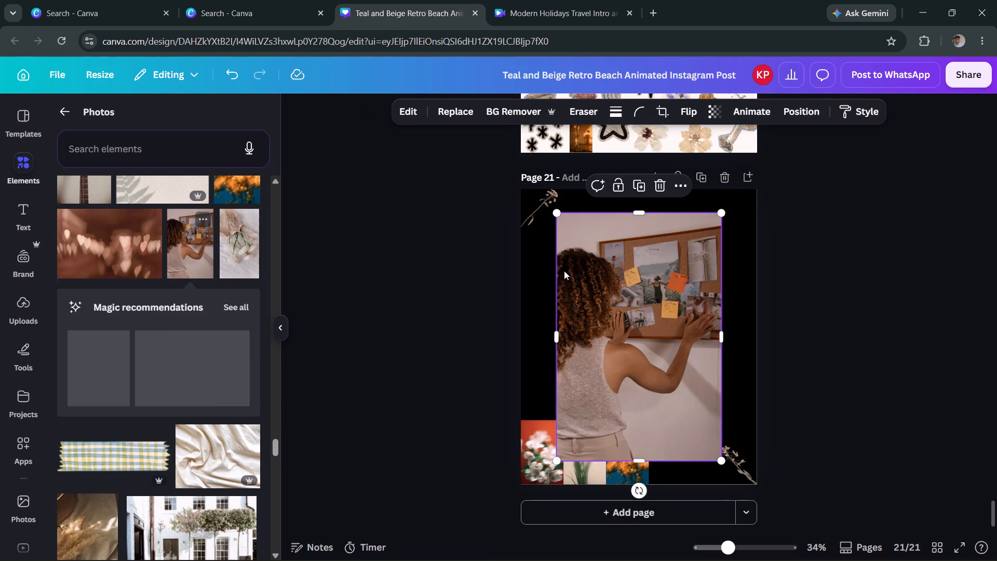
left_click_drag(557, 214, 685, 399)
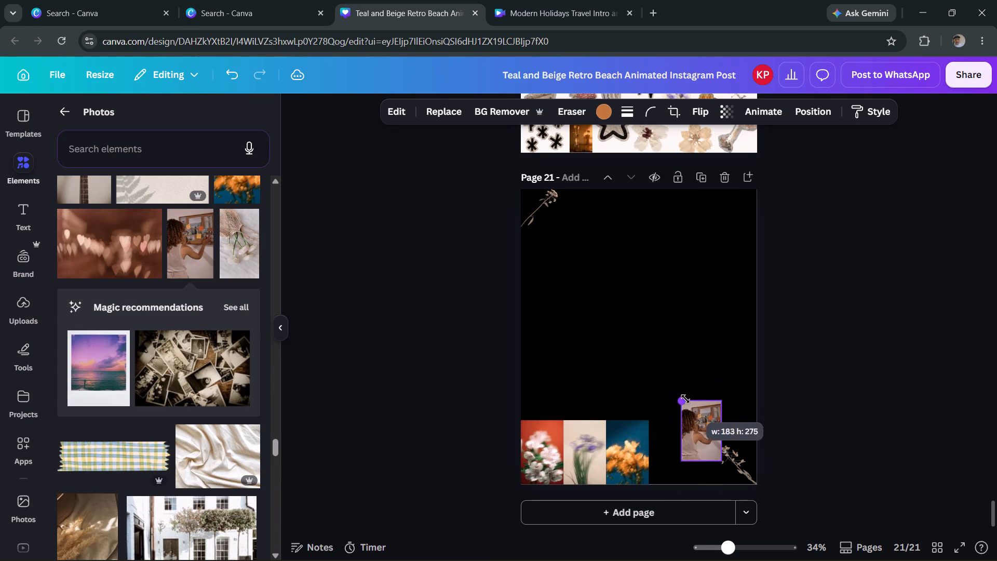
left_click_drag(701, 454, 671, 475)
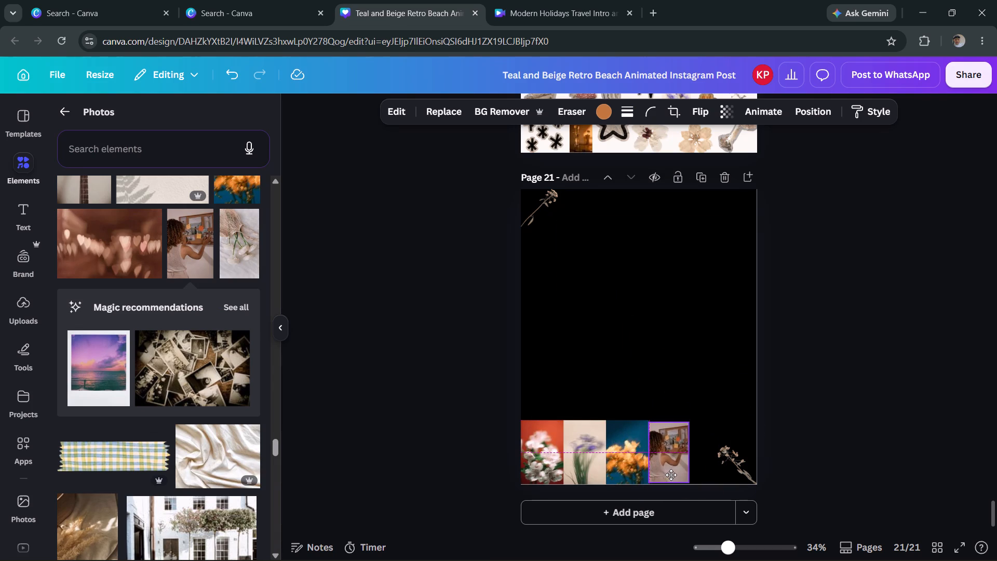
left_click_drag(671, 475, 670, 476)
left_click_drag(670, 476, 670, 482)
left_click_drag(670, 482, 670, 473)
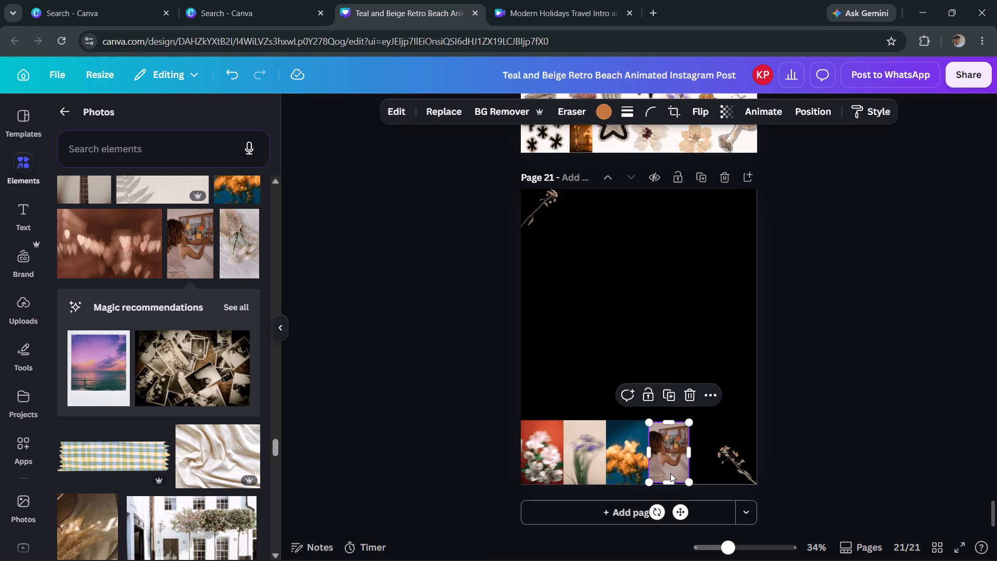
left_click_drag(670, 473, 671, 478)
left_click(671, 478)
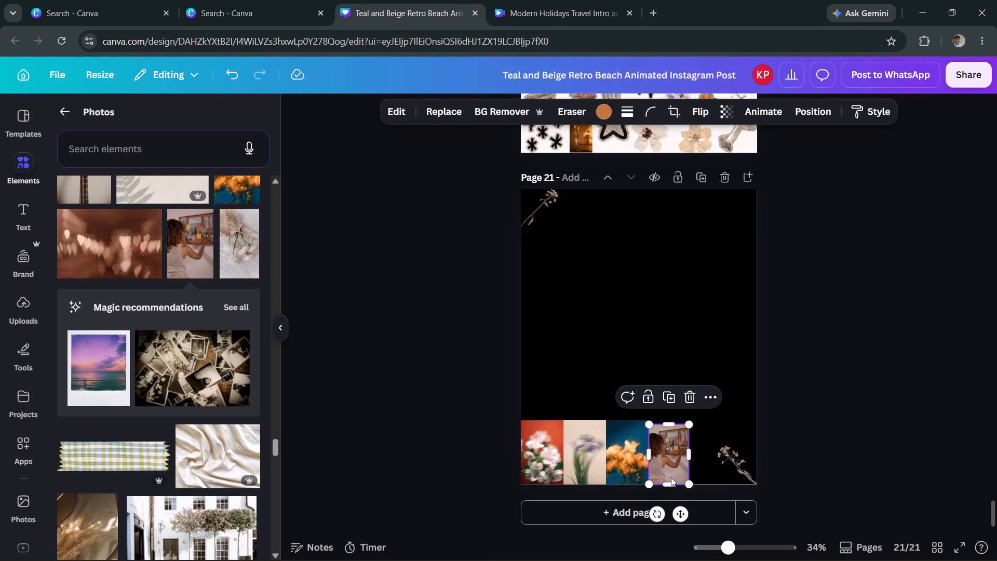
left_click_drag(688, 426, 690, 420)
left_click(287, 398)
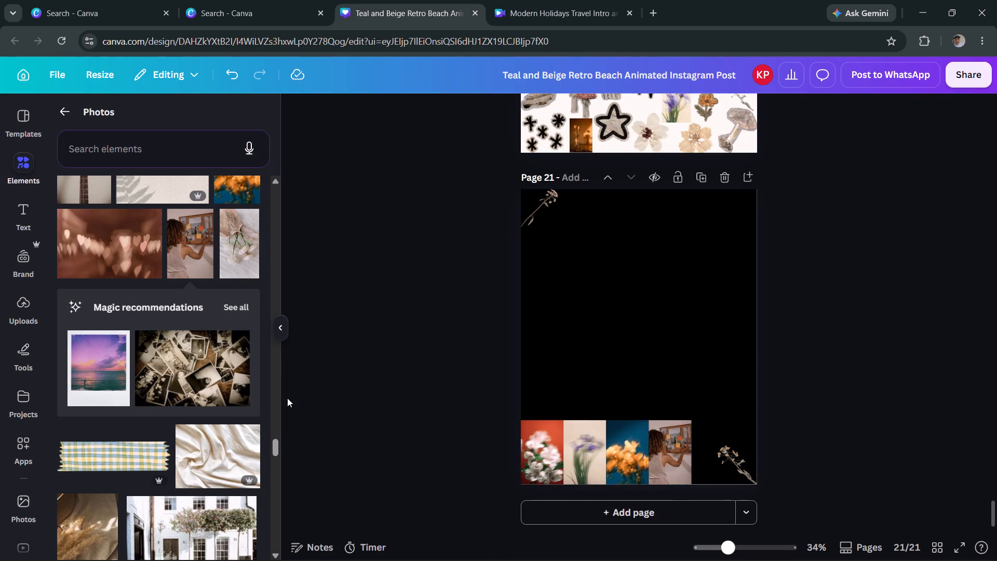
Add the pink pressed daisy cutout to page 21, shrunk and placed at the page's left edge directly above the red-background flower photo.
scroll(88, 413, "down", 5)
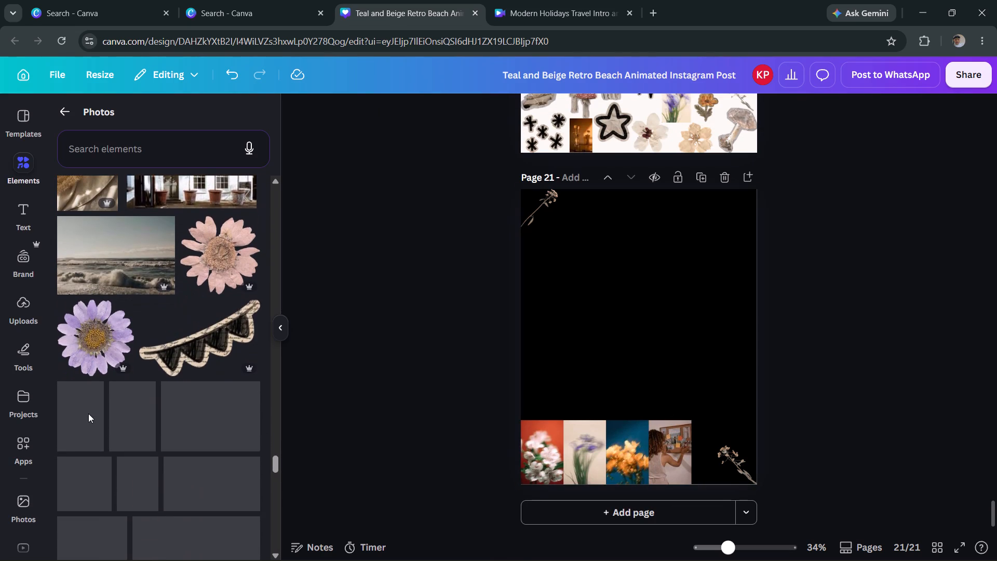
left_click(193, 269)
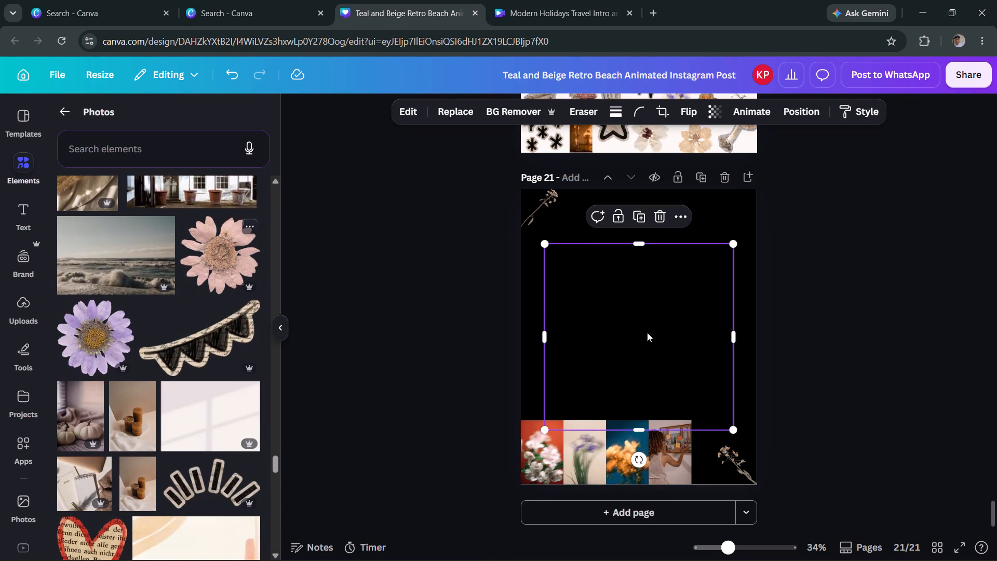
left_click_drag(732, 430, 662, 375)
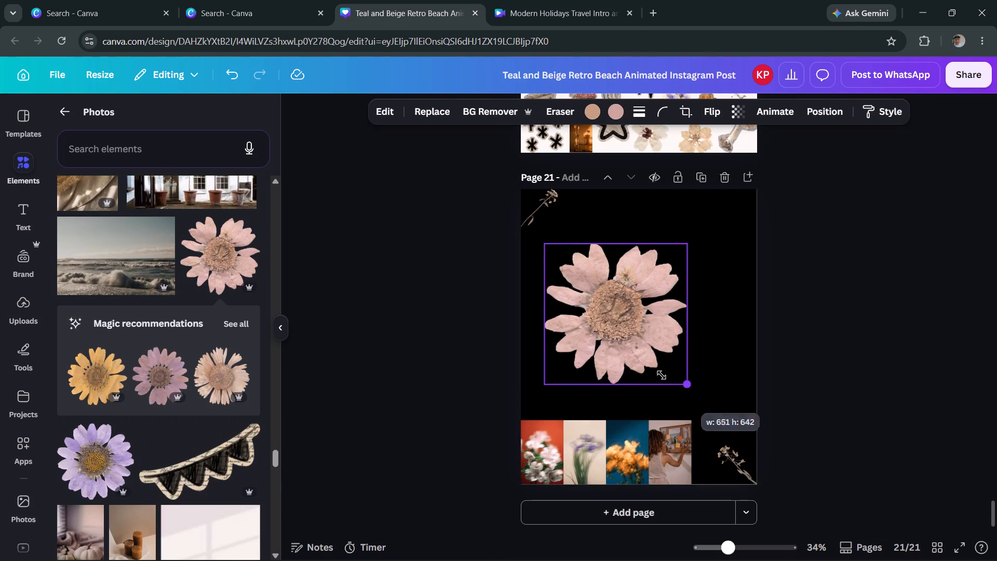
left_click_drag(662, 375, 579, 290)
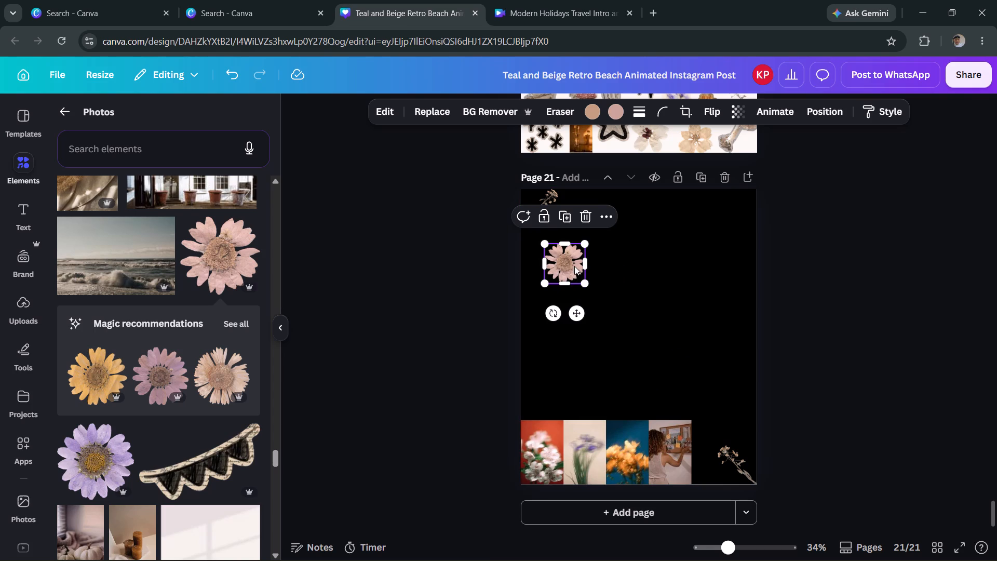
left_click_drag(574, 266, 552, 398)
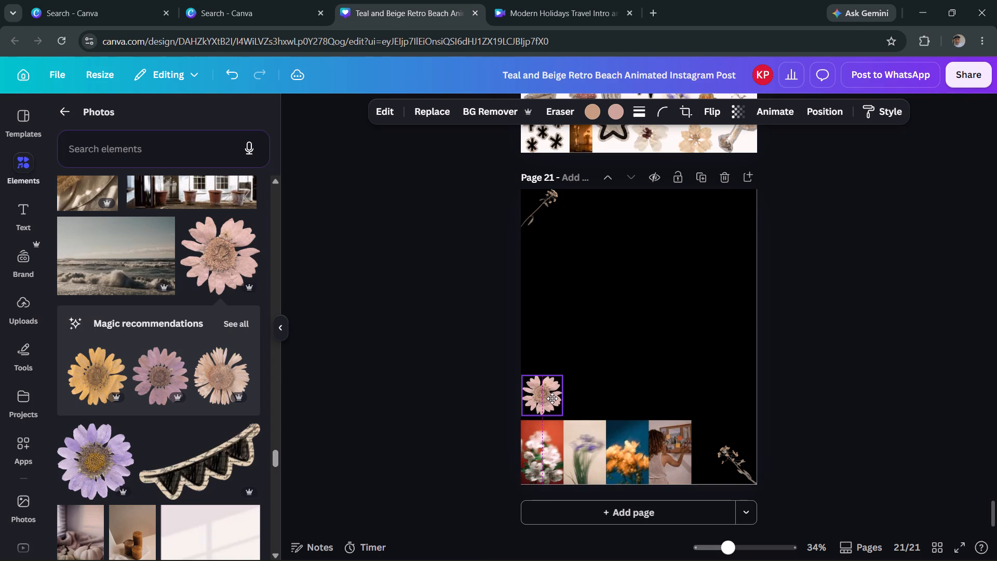
left_click_drag(552, 398, 550, 402)
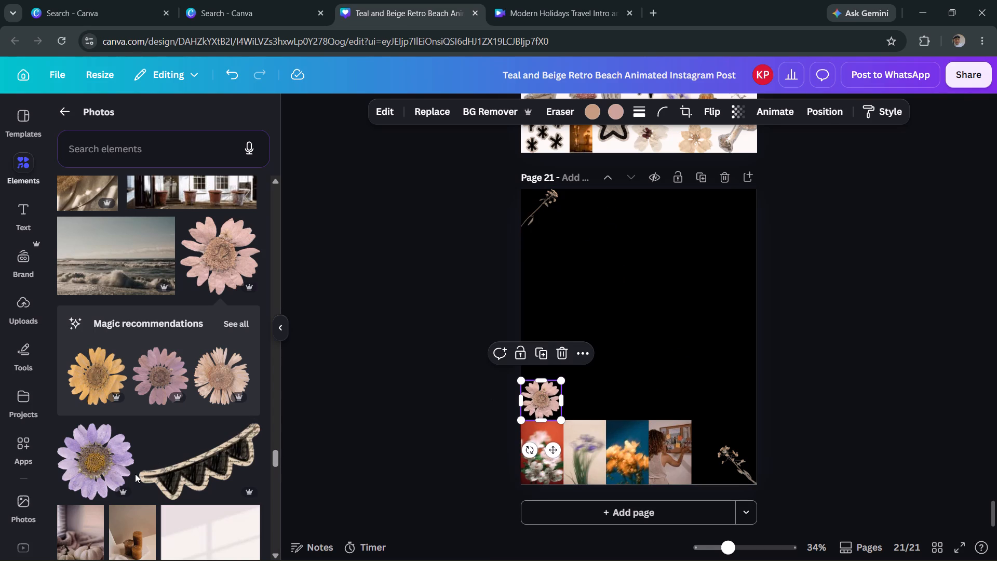
Add the purple daisy cutout to page 21, shrunk to match the pink daisy and placed directly beside it.
left_click(77, 458)
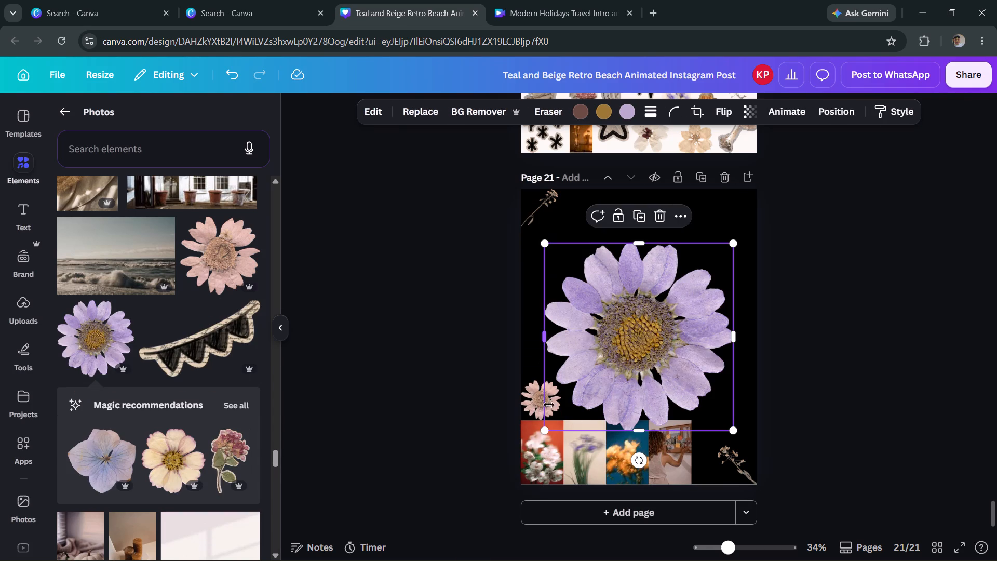
left_click_drag(544, 432, 646, 348)
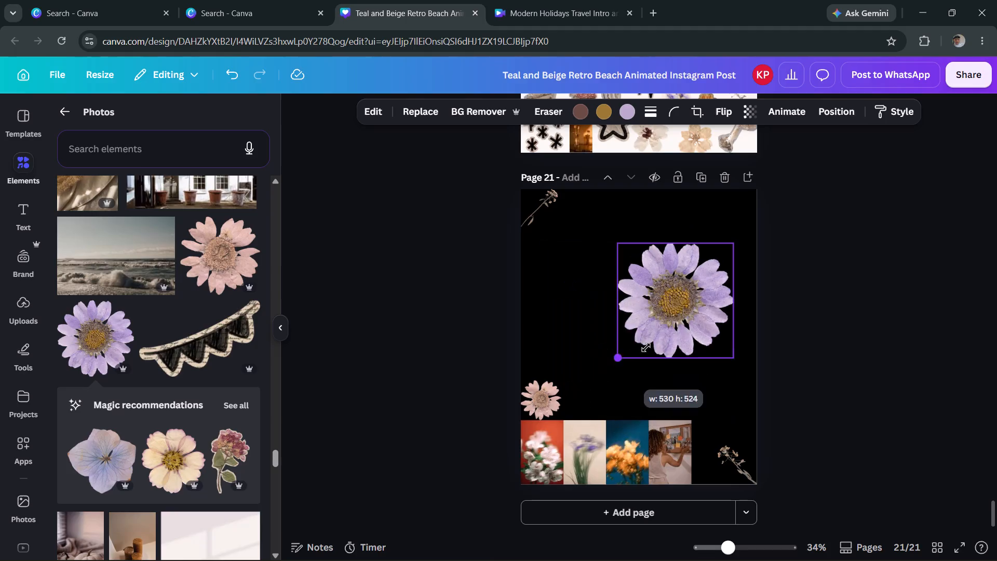
left_click_drag(646, 348, 699, 289)
left_click_drag(713, 263, 579, 404)
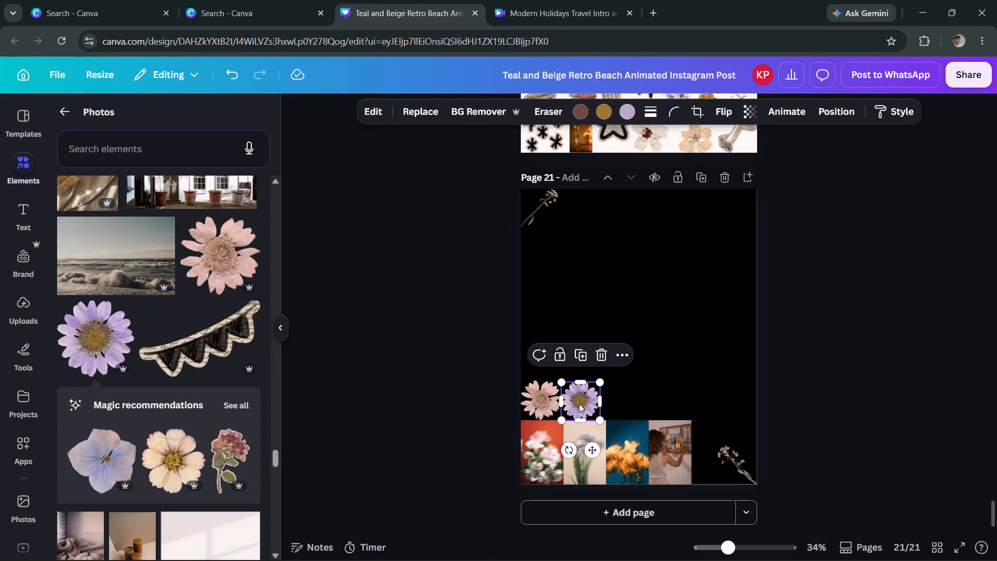
left_click(374, 411)
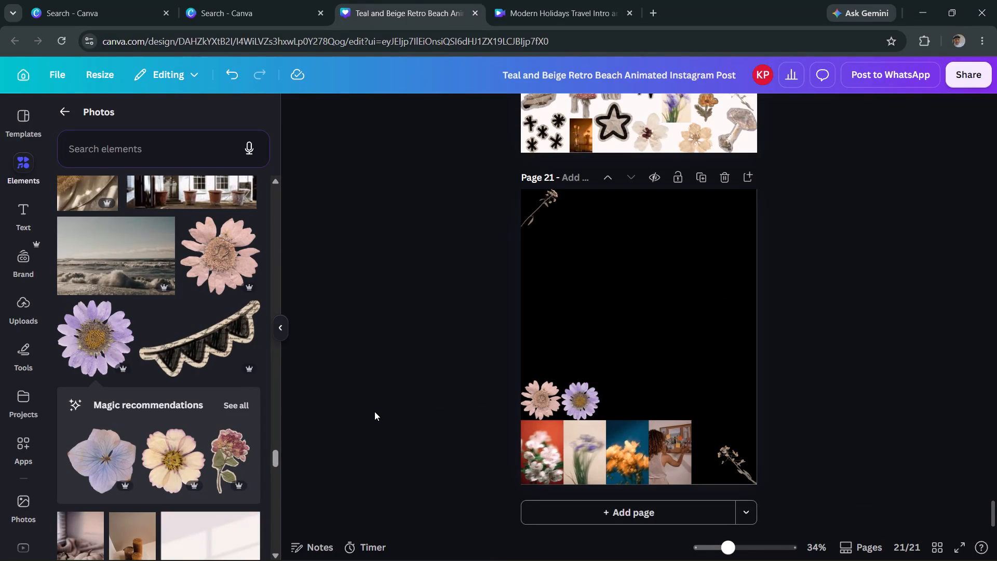
Add the pale blue flower cutout to page 21, shrunk and placed directly above the orange flower photo.
left_click(108, 453)
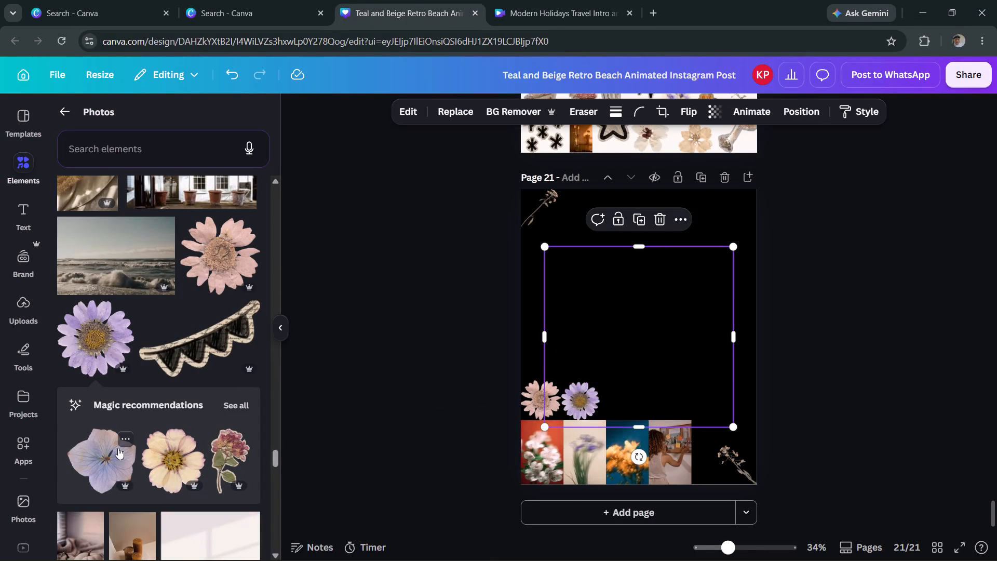
left_click_drag(546, 426, 588, 393)
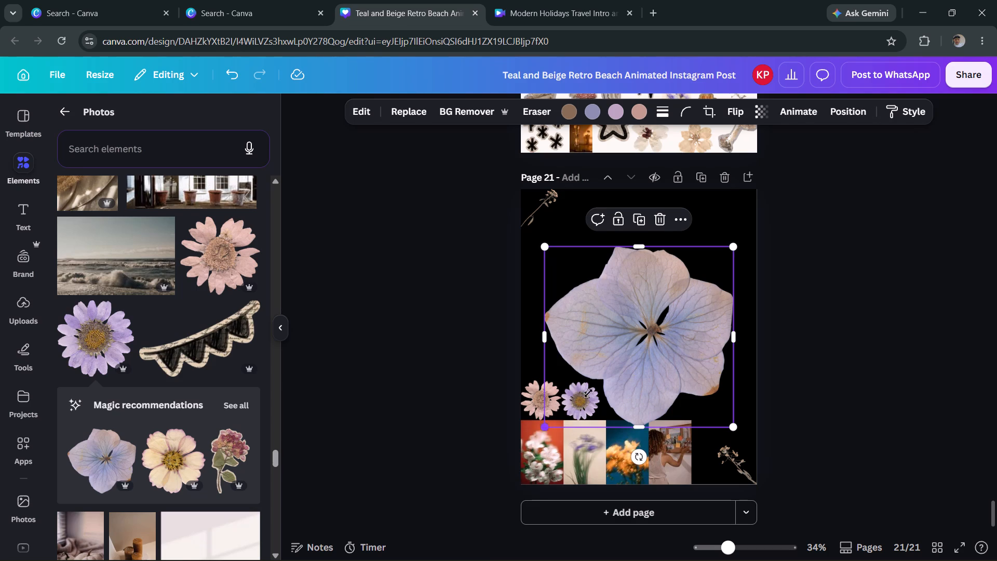
left_click_drag(588, 393, 702, 295)
left_click_drag(712, 266, 629, 358)
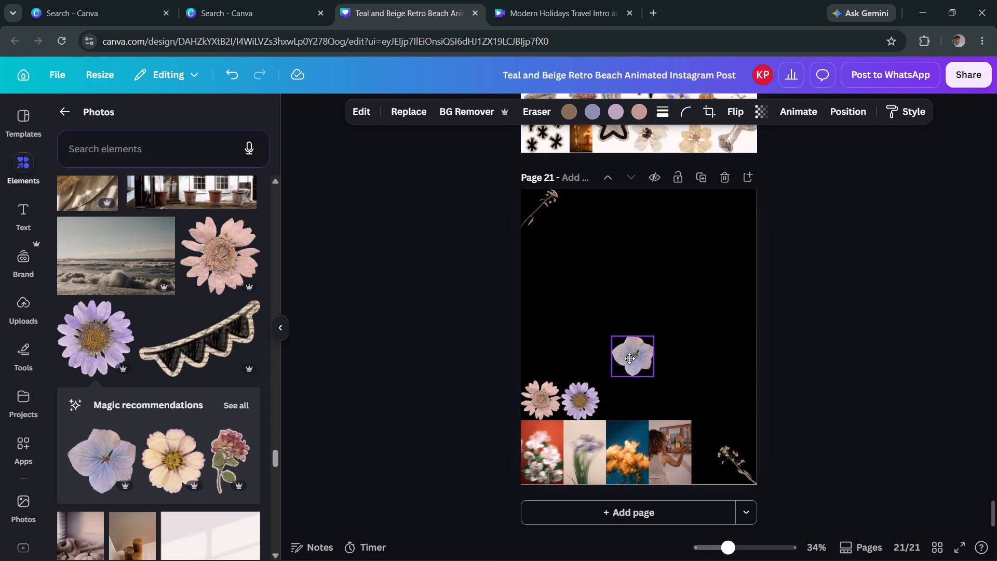
left_click_drag(629, 358, 624, 397)
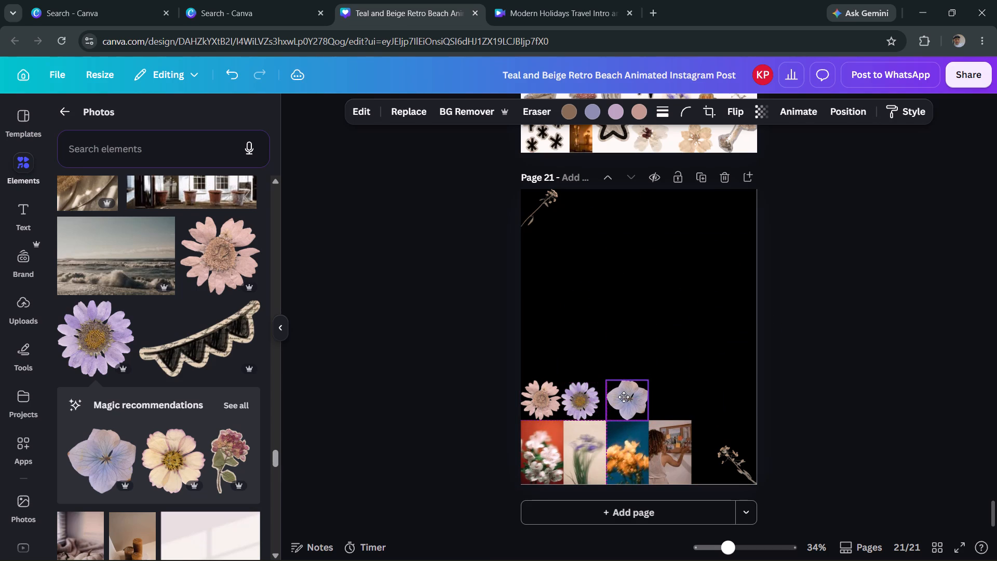
left_click_drag(624, 397, 624, 397)
left_click(689, 341)
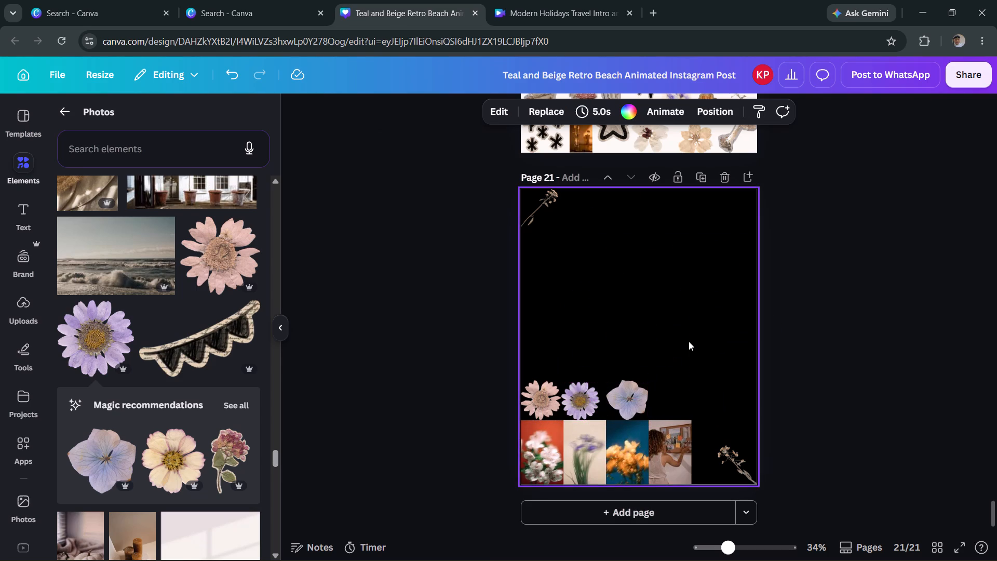
Add the pink hydrangea stem cutout, shrunk to the flower row's height and placed above the woman's photo.
left_click(222, 449)
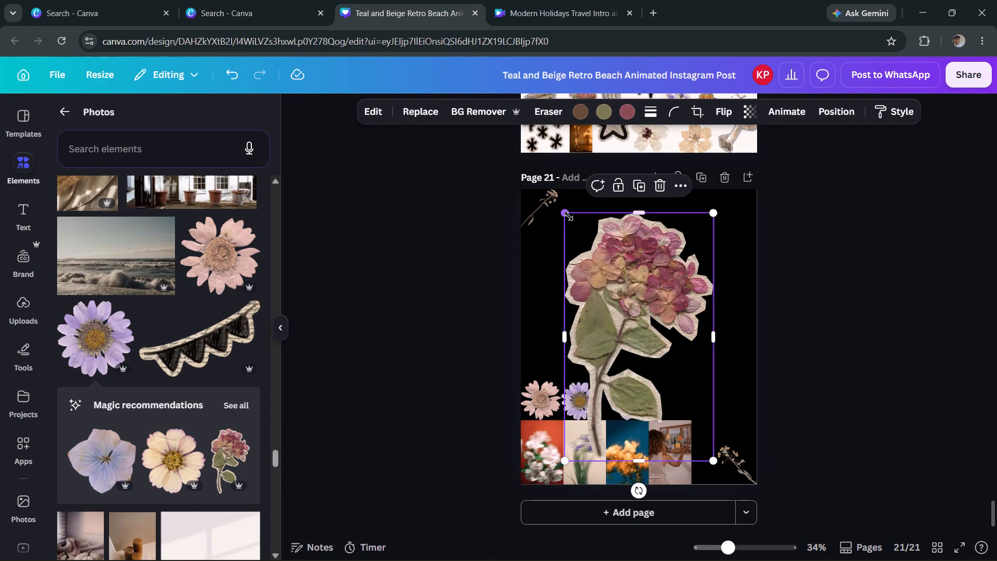
left_click_drag(569, 216, 706, 400)
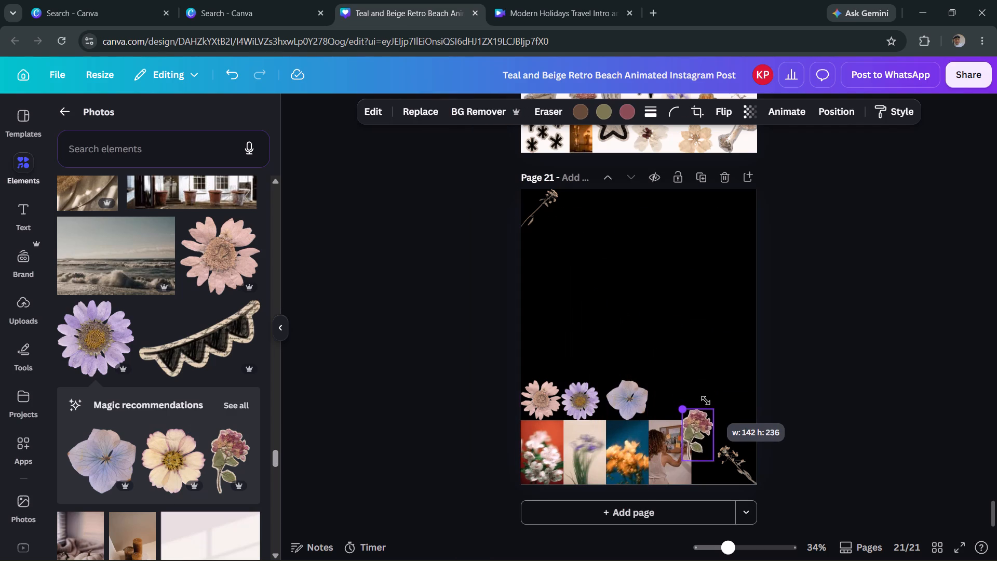
left_click_drag(706, 400, 705, 401)
left_click_drag(700, 431, 675, 386)
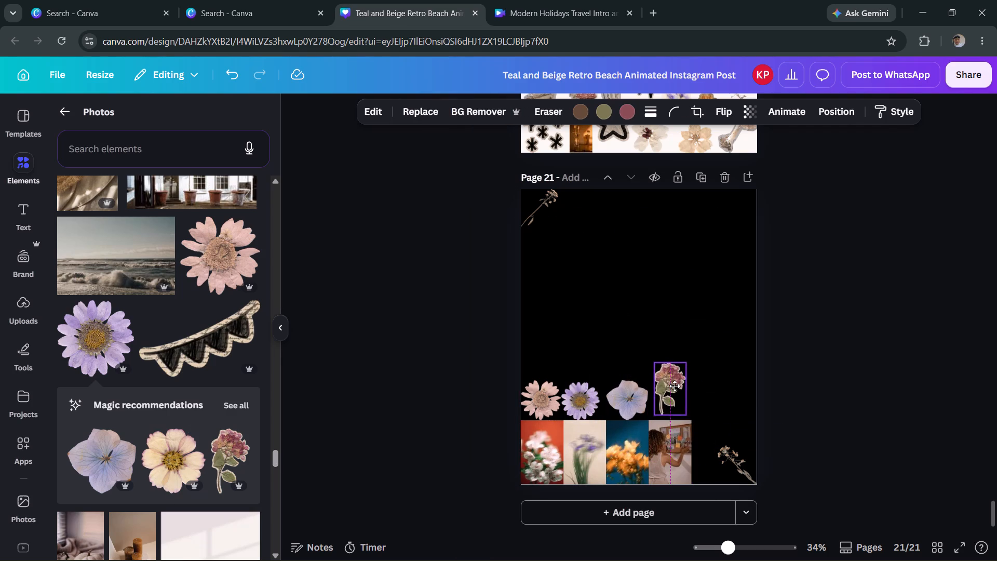
left_click_drag(675, 386, 677, 390)
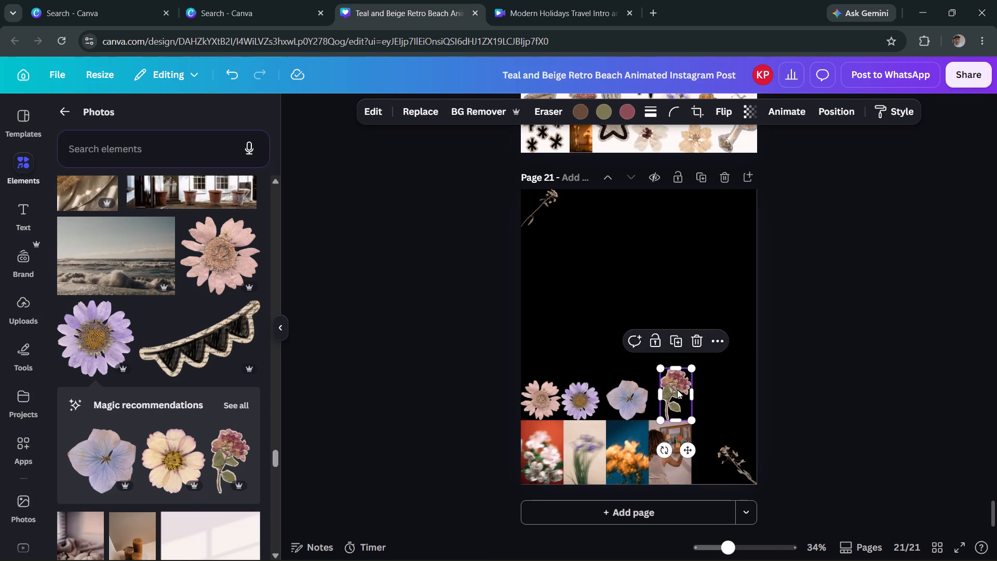
left_click_drag(692, 368, 688, 377)
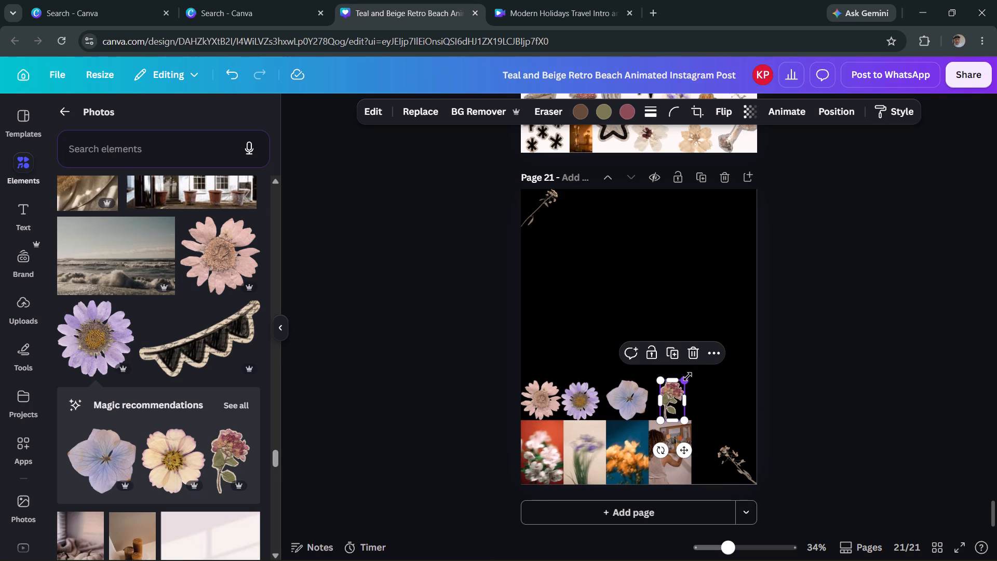
left_click(688, 377)
left_click(423, 362)
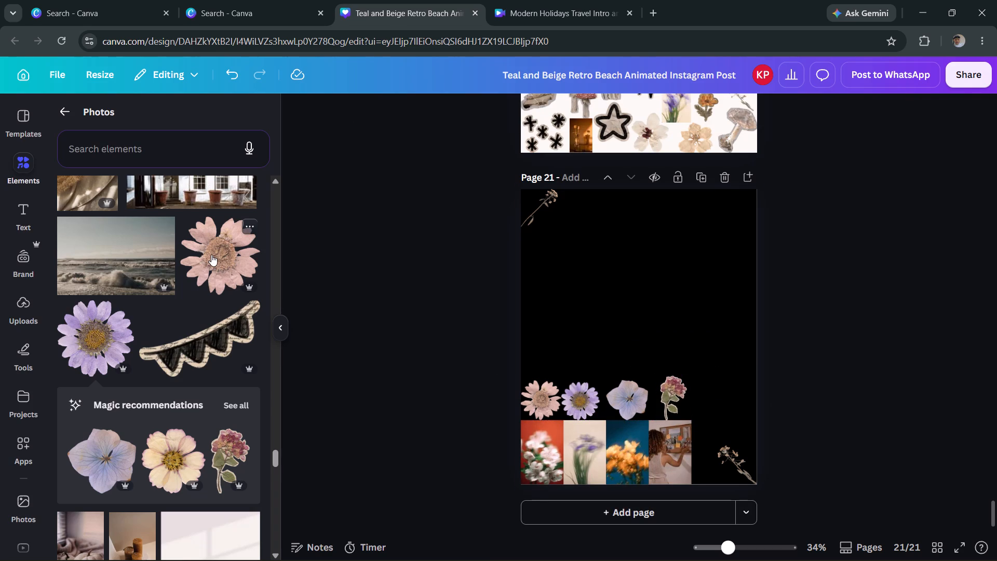
Add the red-bordered heart cutout with printed text, shrunk to the flower row's height and placed beside the pink hydrangea stem.
scroll(207, 359, "down", 3)
left_click(104, 469)
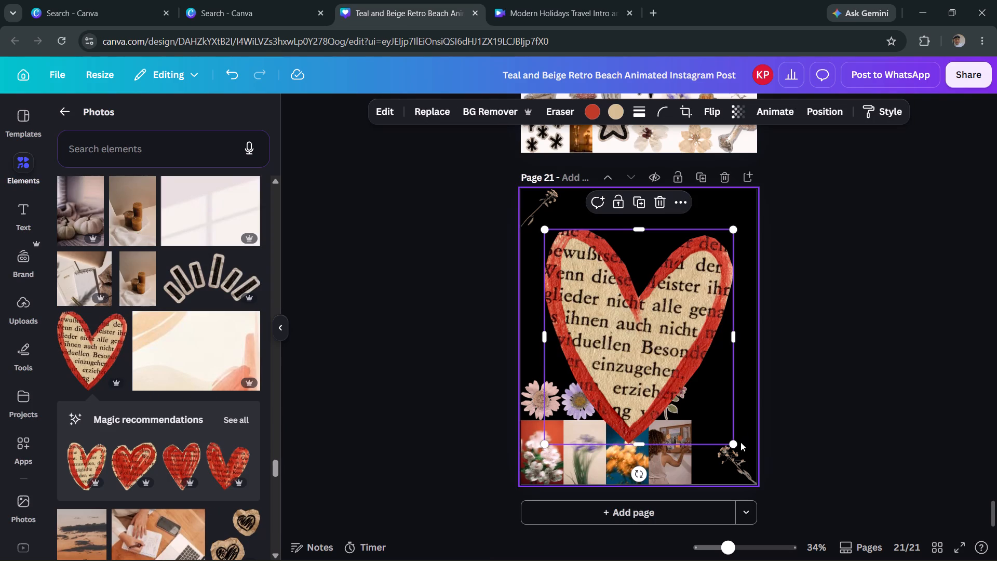
left_click_drag(731, 445, 601, 268)
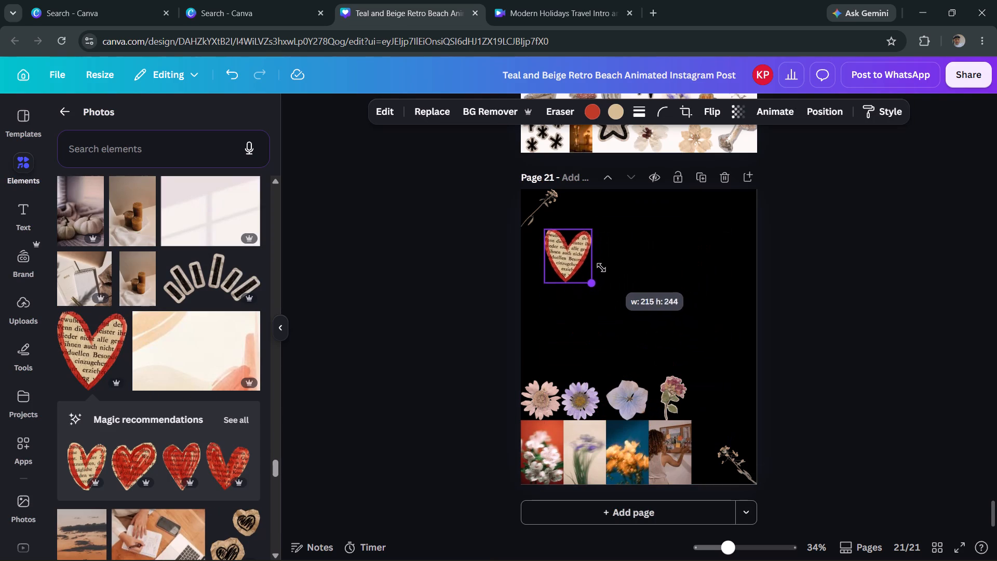
left_click_drag(601, 268, 588, 256)
left_click_drag(559, 243, 707, 389)
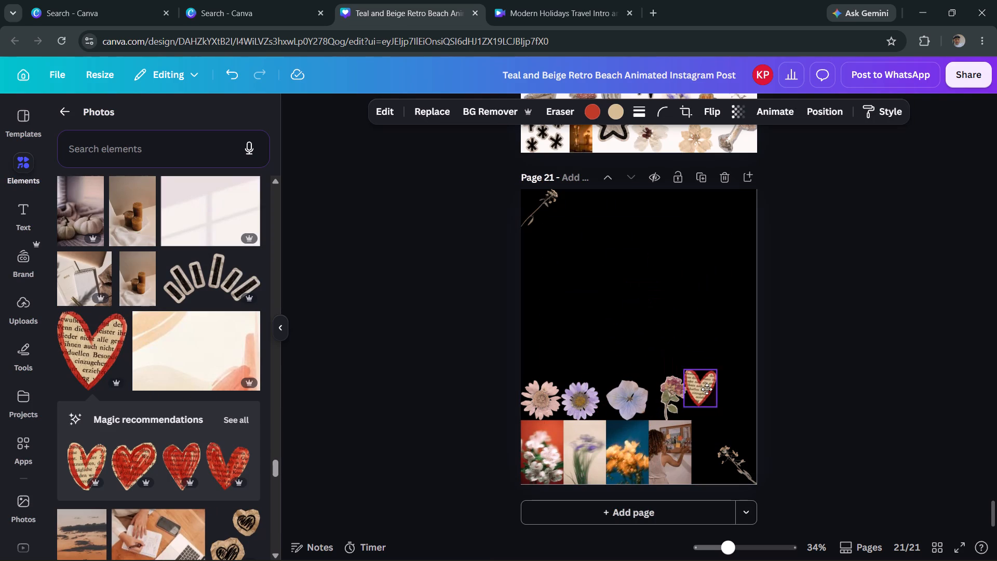
left_click_drag(707, 389, 706, 391)
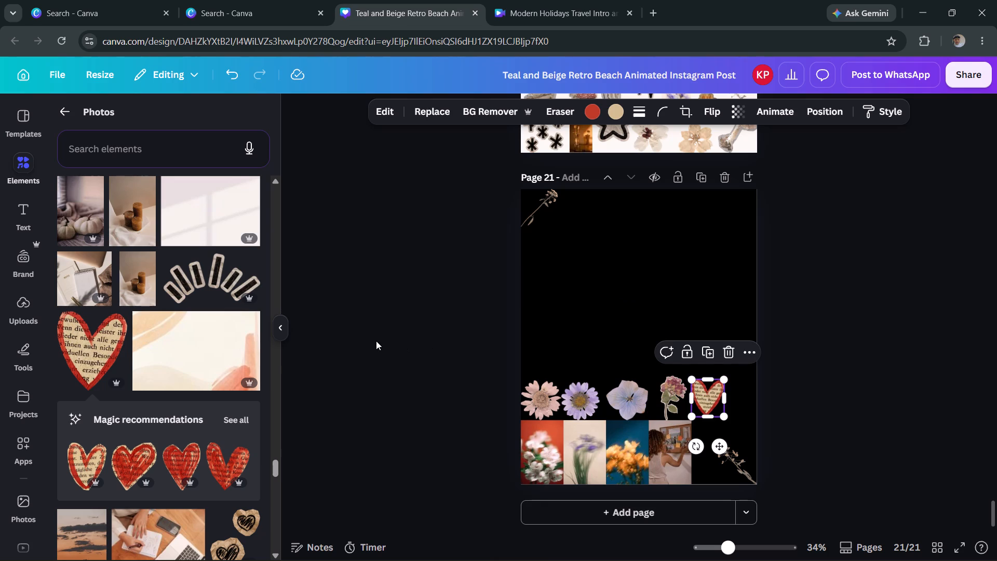
left_click(376, 341)
Add the fan-shaped cutout of outlined bars, shrunk to fit below the red heart and above the dried flower sprig.
left_click(194, 283)
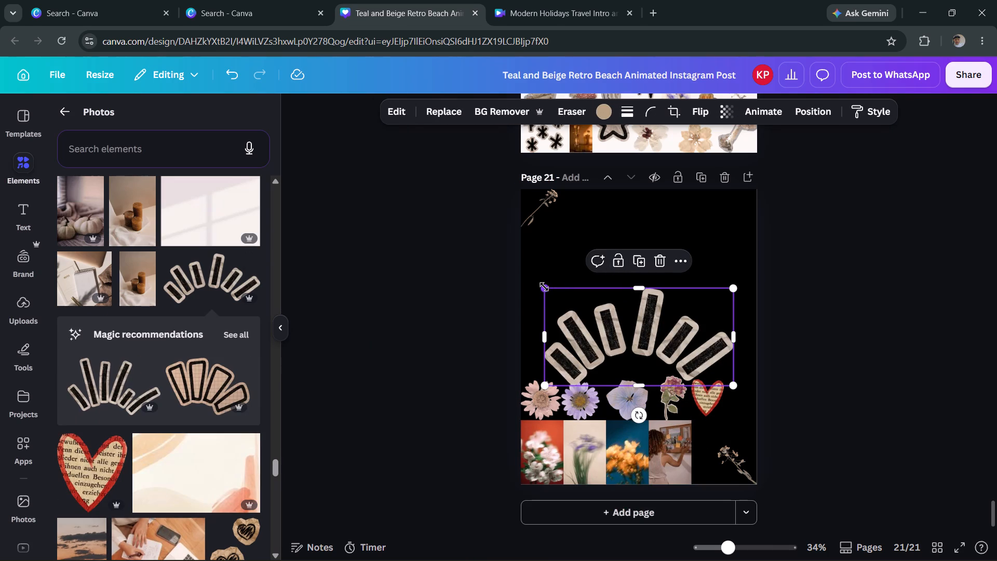
left_click_drag(544, 287, 686, 344)
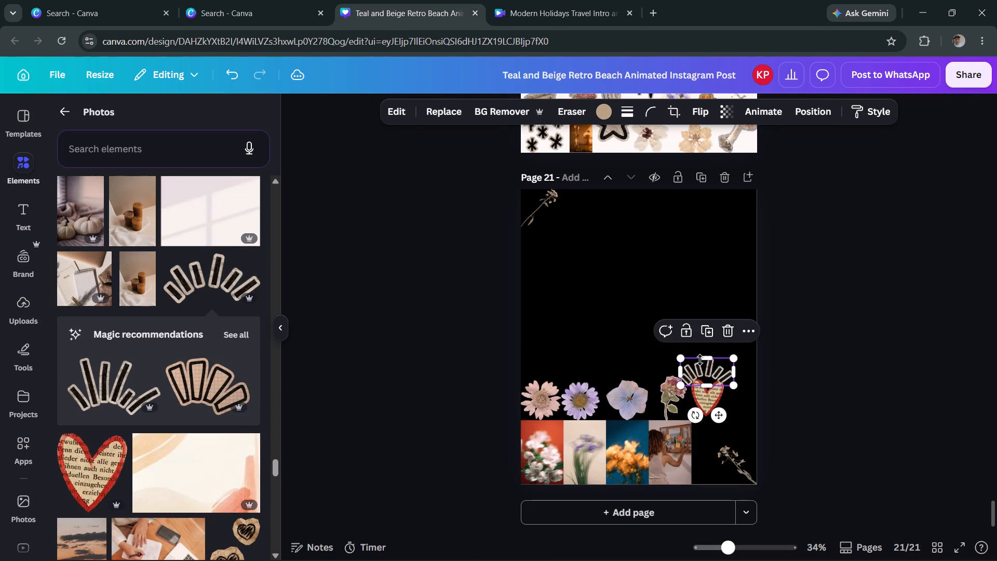
left_click_drag(705, 379, 726, 436)
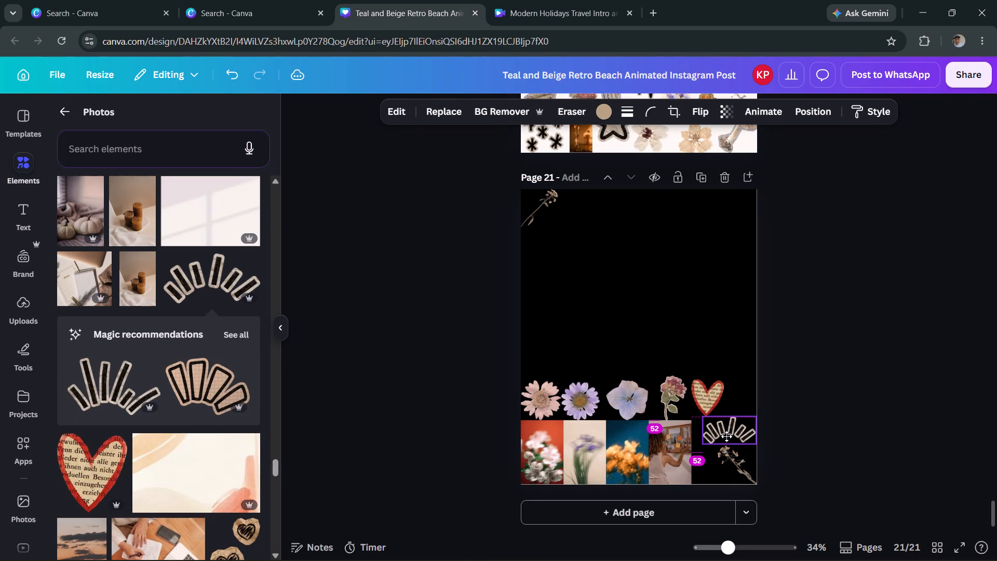
left_click_drag(726, 436, 723, 436)
left_click(850, 355)
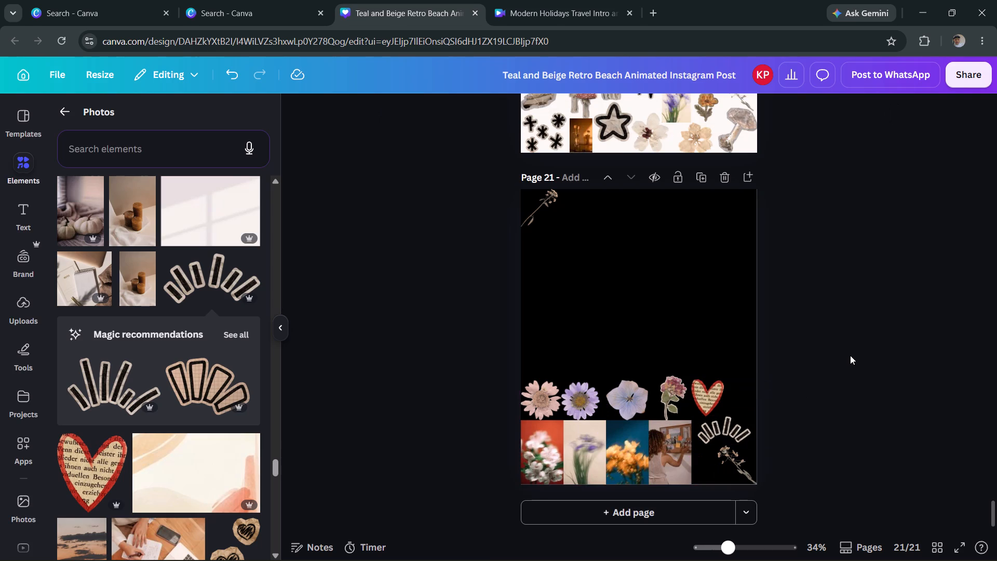
Add the cutout of two crumpled kraft-paper hearts to page 21 and shrink it to thumbnail size.
scroll(122, 333, "down", 5)
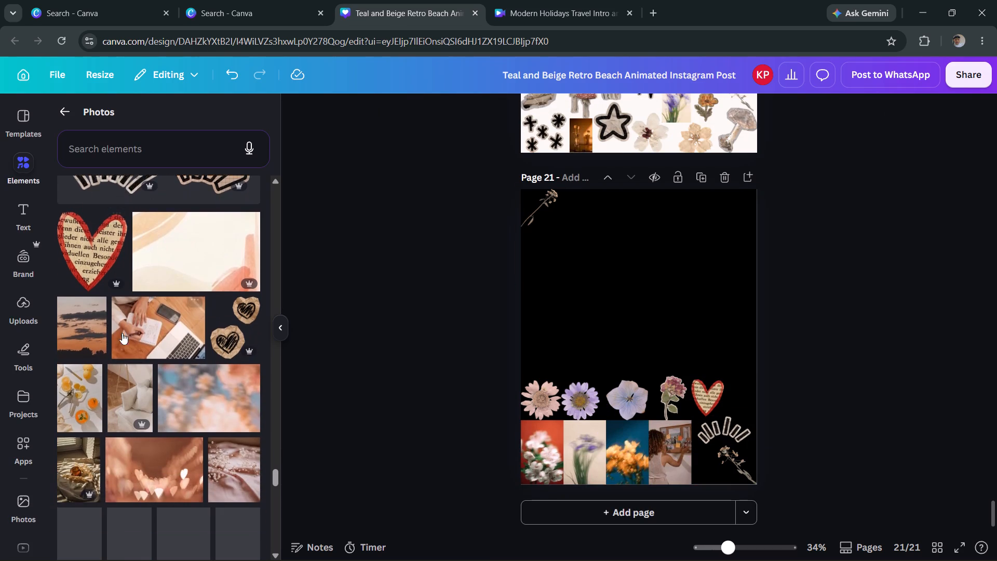
scroll(122, 333, "down", 1)
scroll(157, 318, "up", 1)
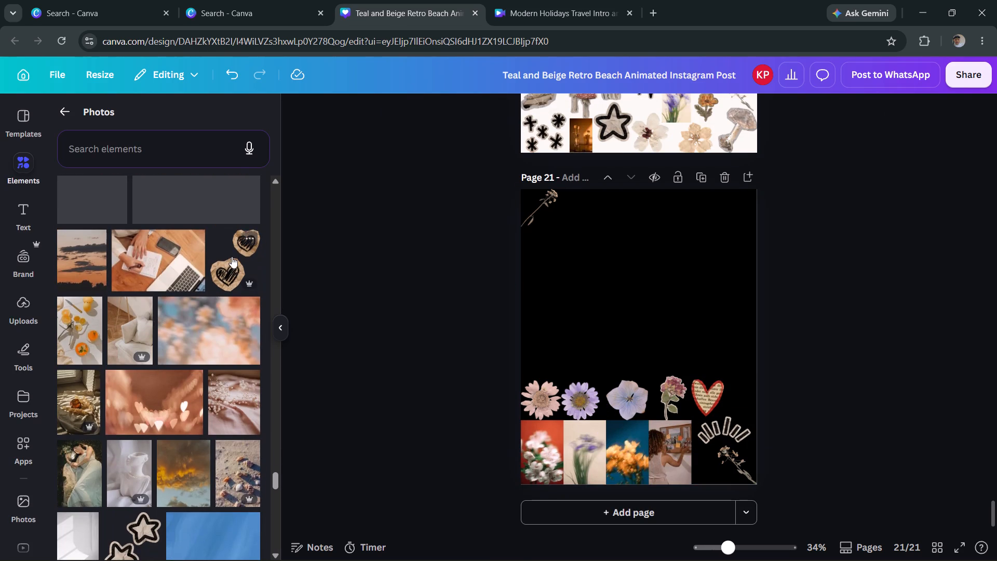
left_click(232, 255)
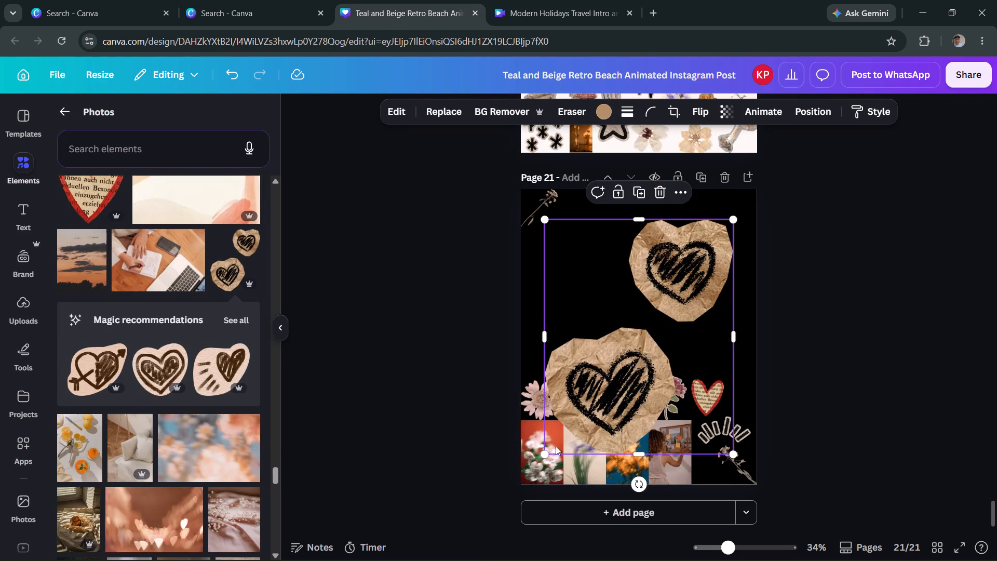
left_click_drag(546, 452, 695, 279)
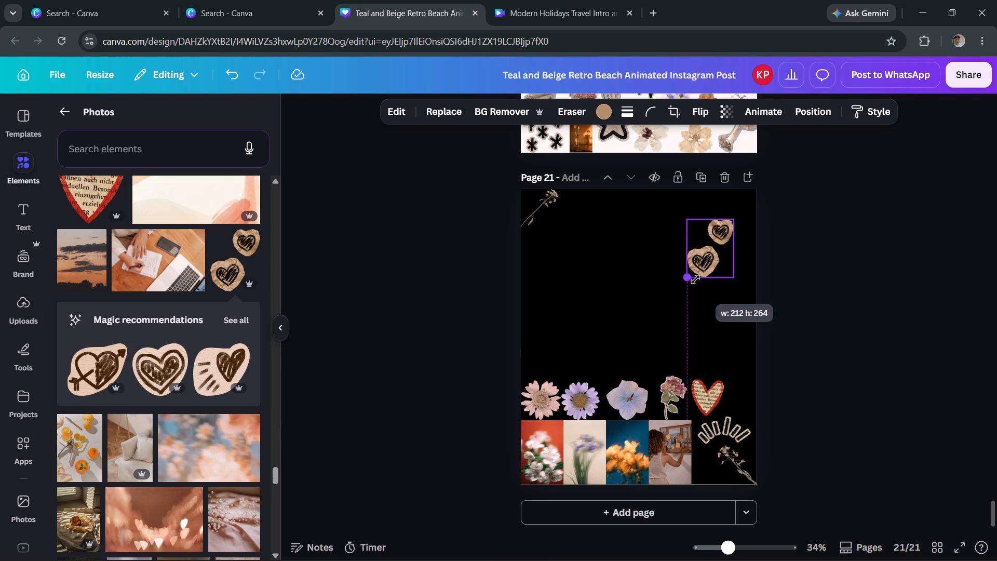
Shrink the pair of small heart cutouts and place them above the pink daisy at page 21's left edge.
left_click_drag(695, 279, 706, 263)
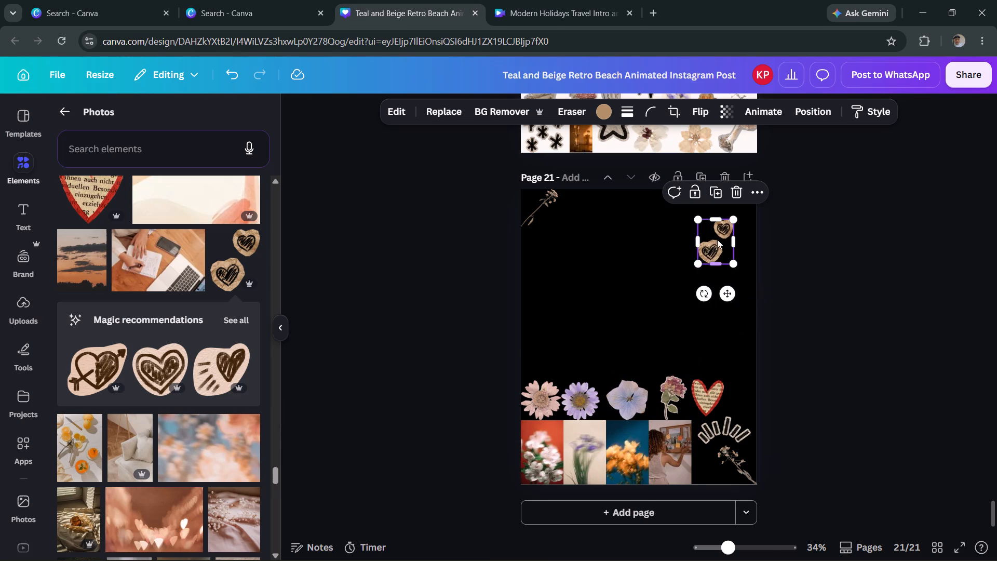
left_click_drag(719, 235, 543, 345)
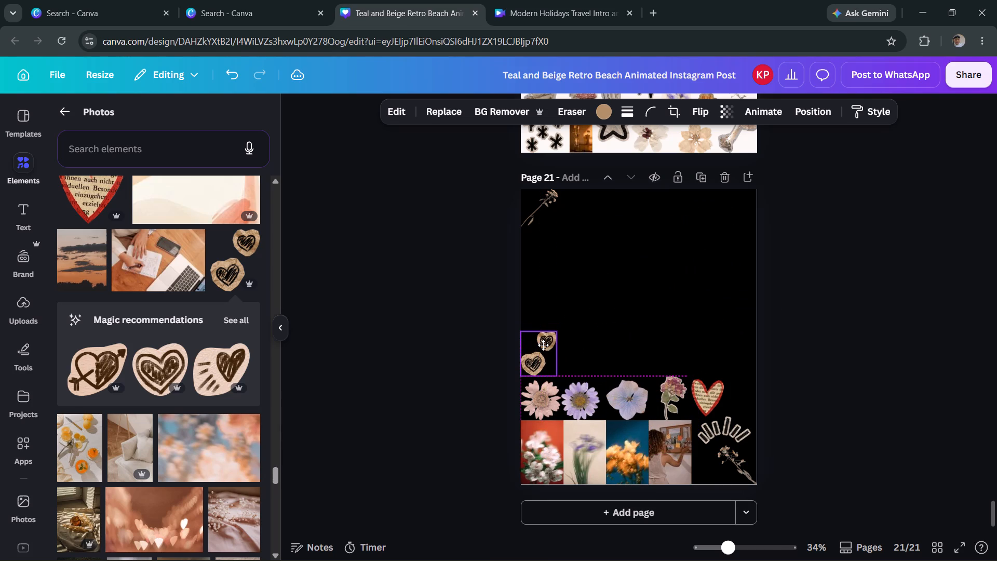
left_click_drag(543, 345, 543, 346)
left_click(388, 359)
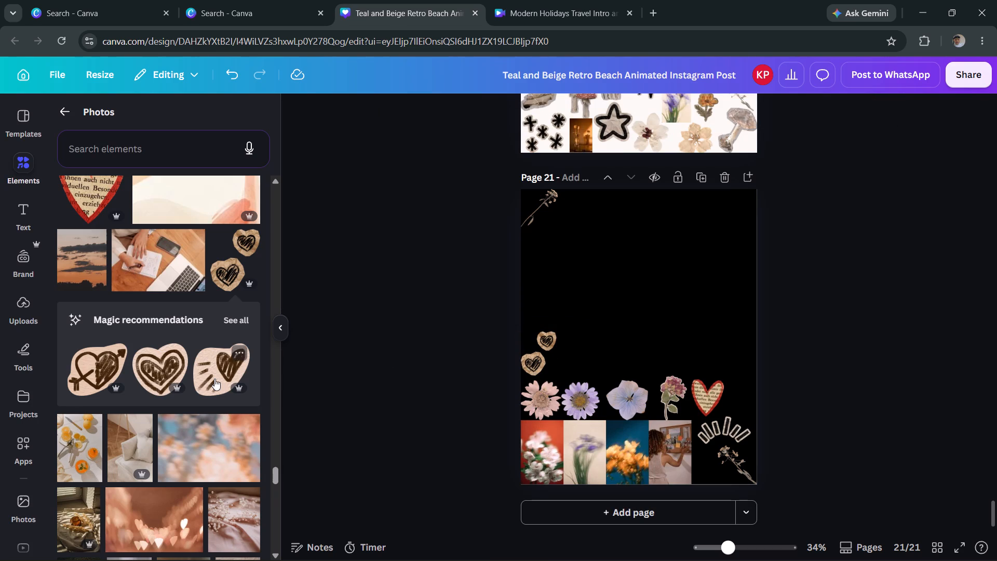
Add the paper heart cutout with ray strokes, shrunk and placed beside the red-edged text heart at the page's right edge.
left_click(214, 379)
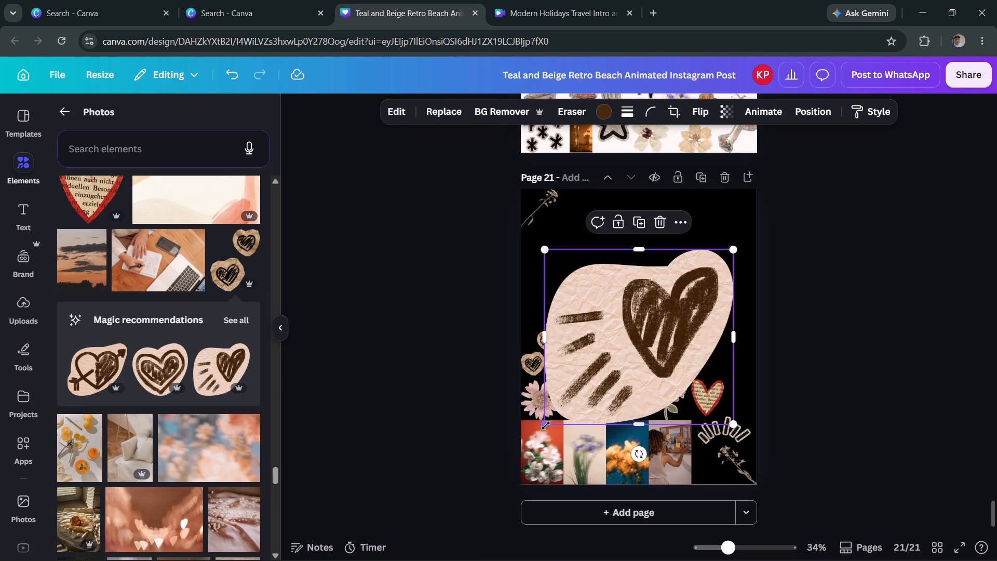
left_click_drag(543, 426, 697, 299)
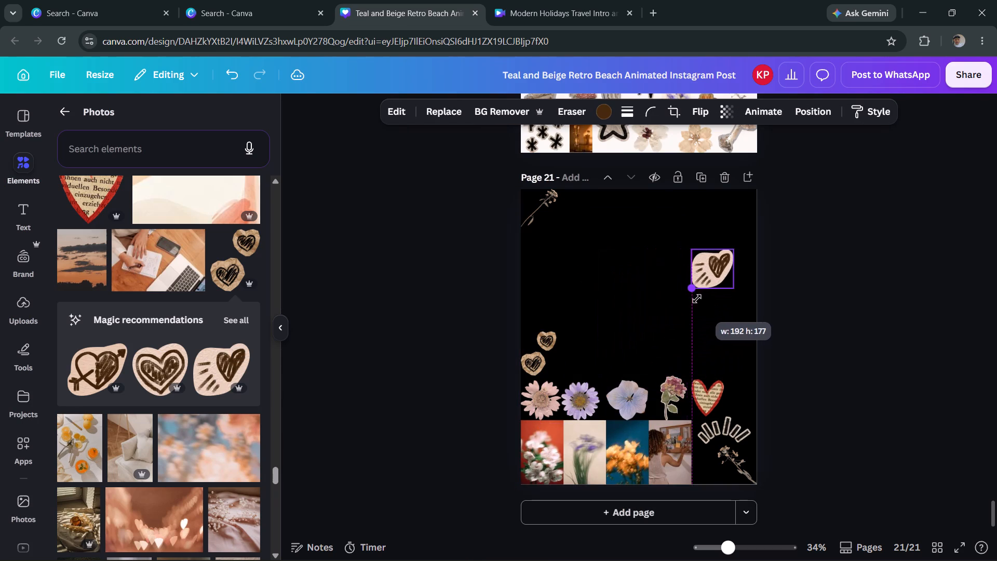
left_click_drag(697, 299, 703, 295)
left_click_drag(713, 270, 712, 300)
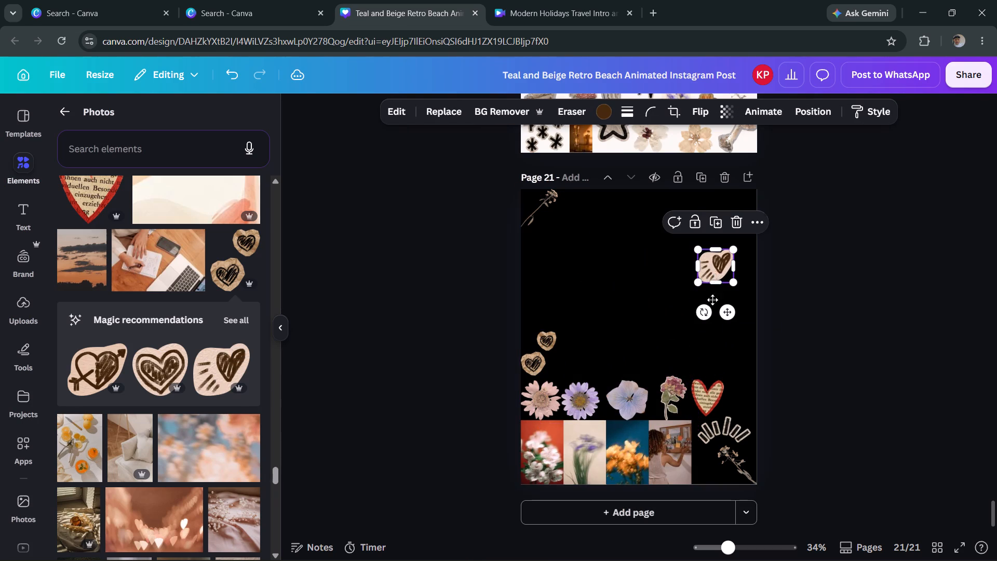
left_click_drag(712, 300, 740, 400)
left_click(798, 277)
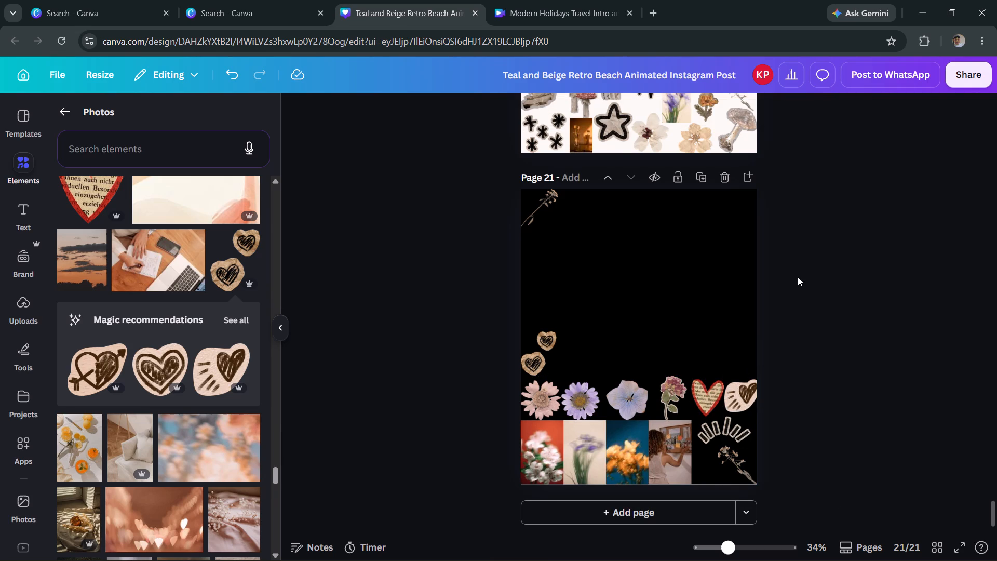
Add the pair of paper star cutouts to page 21, shrunk and placed beside the small hearts above the purple daisy.
scroll(149, 382, "down", 4)
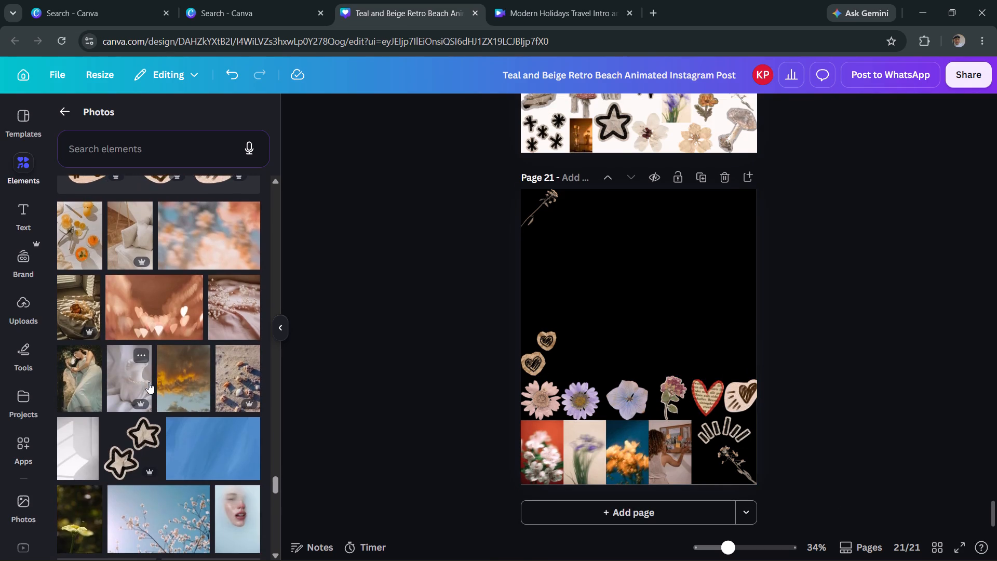
scroll(149, 382, "down", 1)
left_click(128, 297)
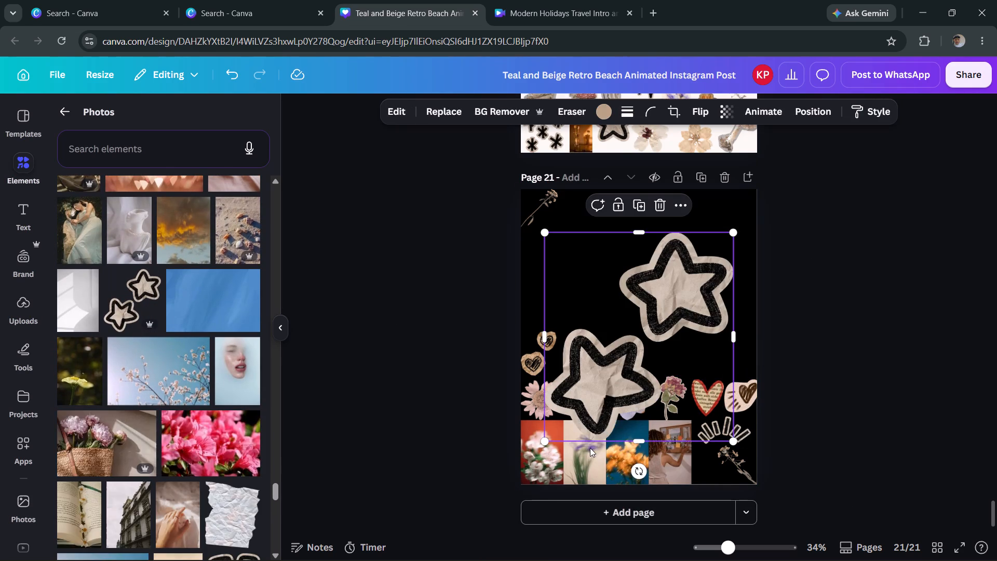
left_click_drag(544, 444, 608, 377)
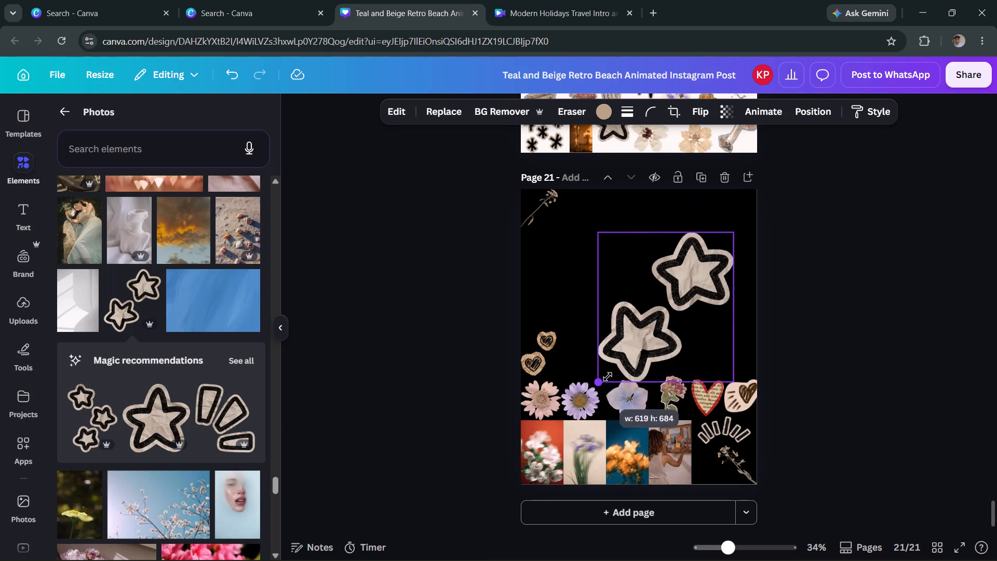
left_click_drag(608, 377, 705, 282)
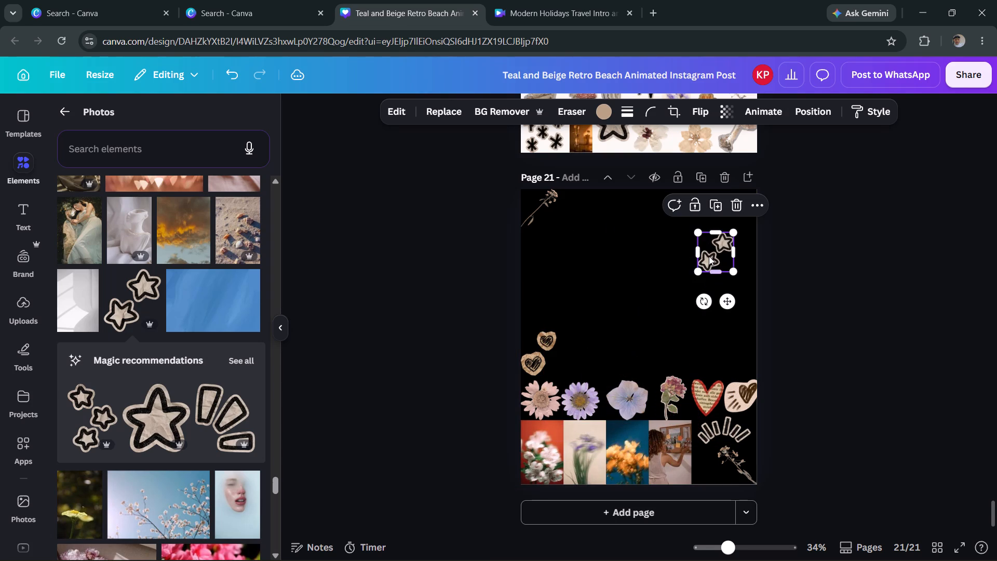
left_click_drag(713, 243, 568, 348)
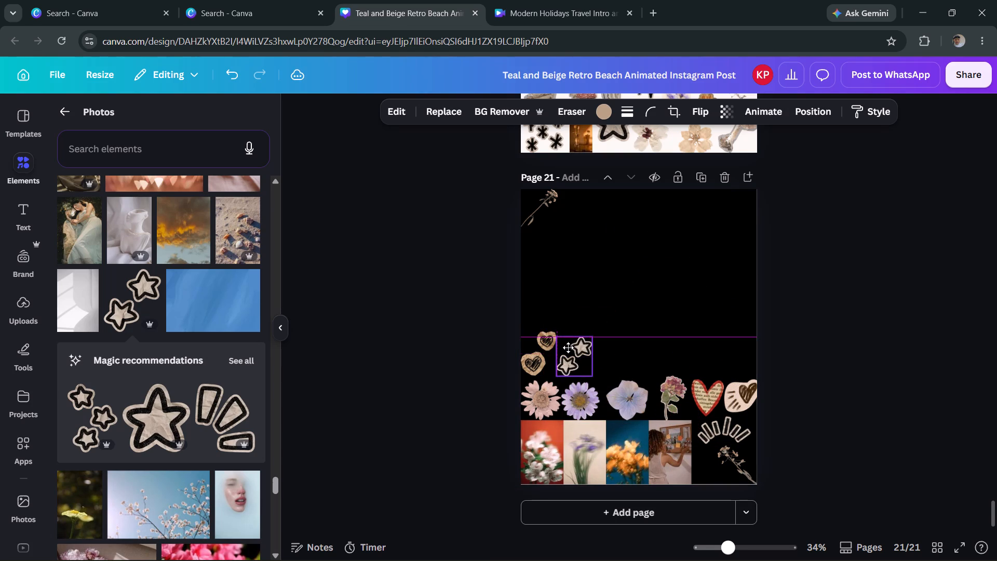
left_click_drag(568, 348, 570, 347)
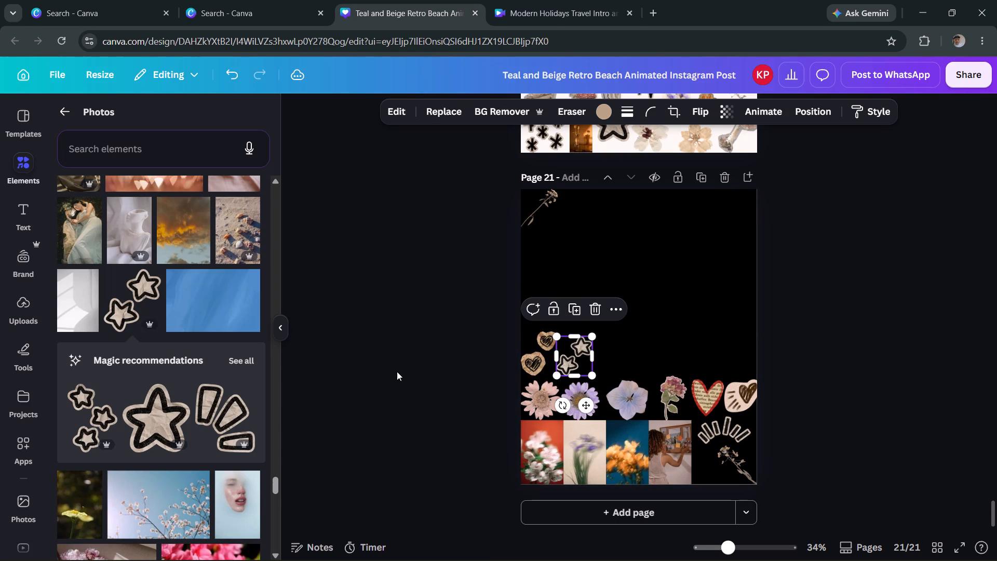
left_click(397, 371)
Add the double exclamation mark cutout, shrunk and placed beside the stars above the pale blue flower.
scroll(156, 400, "down", 3)
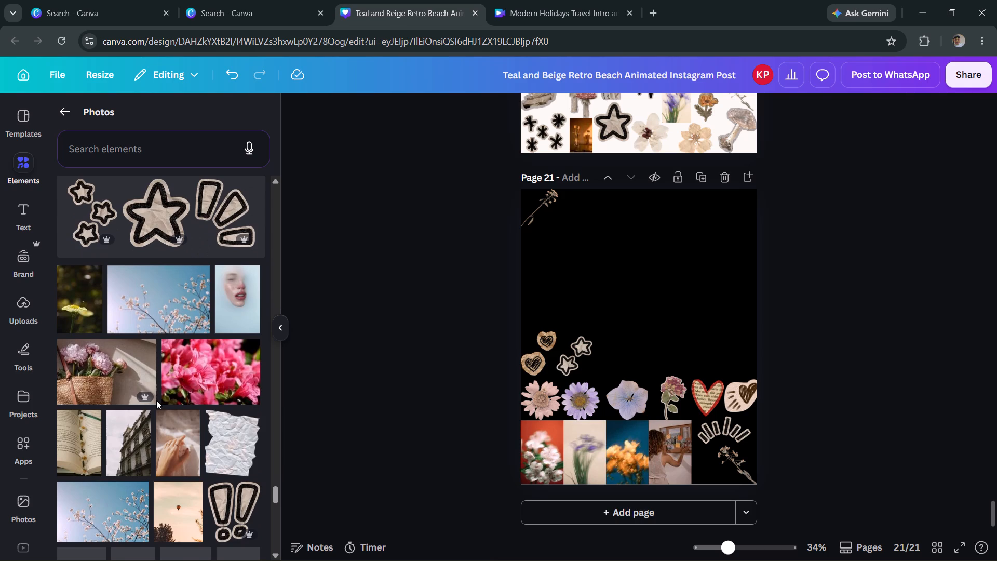
scroll(156, 400, "down", 2)
left_click(233, 383)
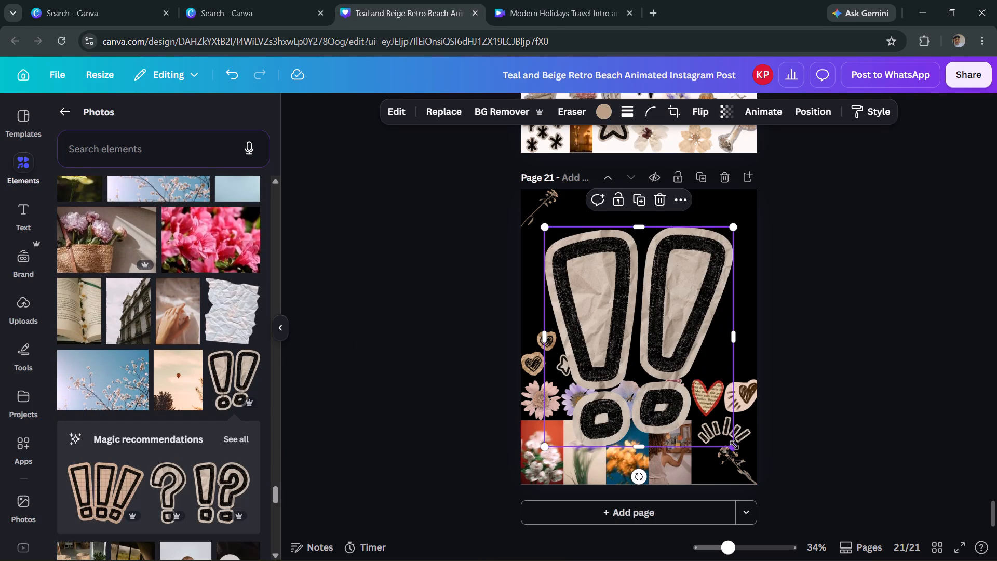
left_click_drag(734, 445, 573, 270)
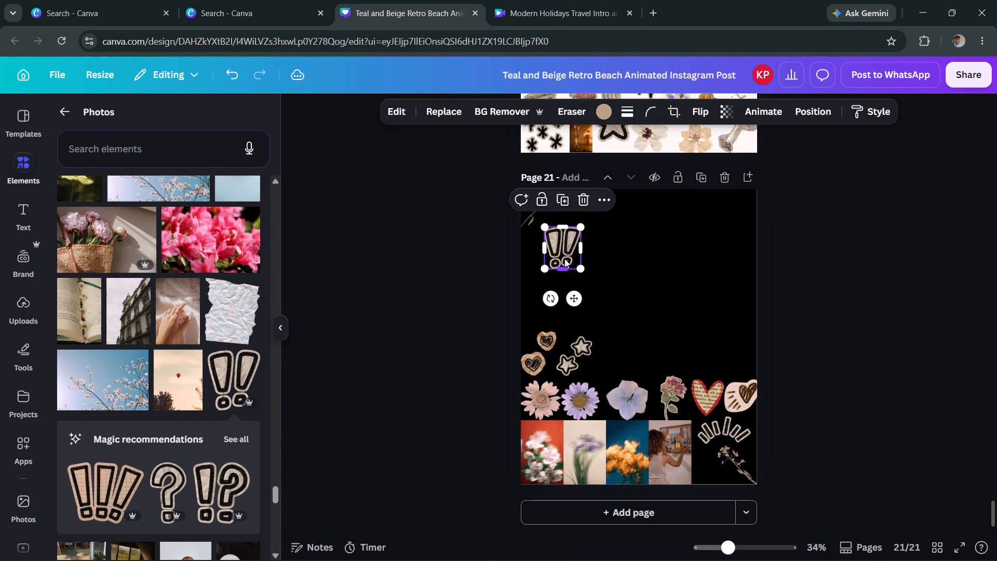
left_click_drag(558, 248, 612, 350)
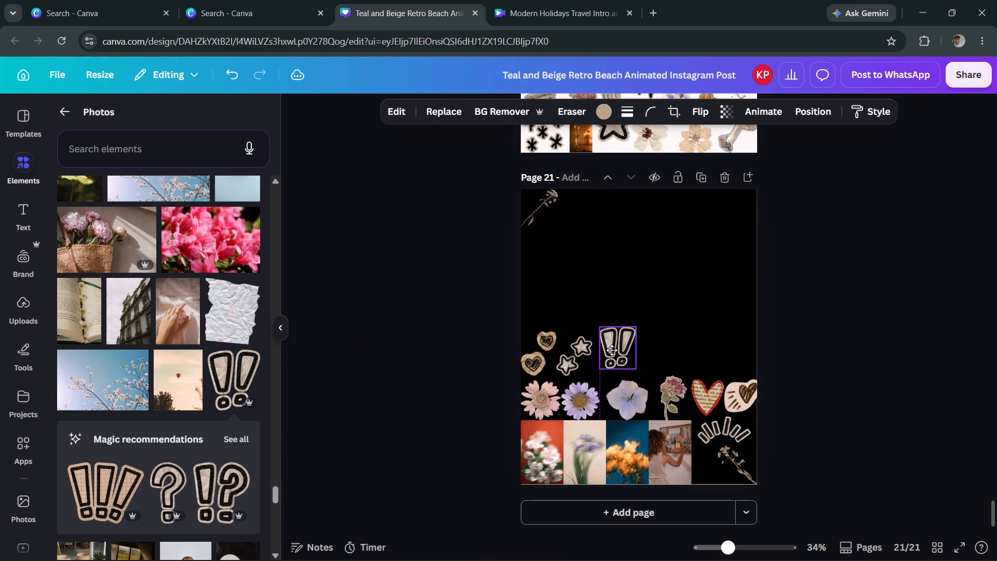
left_click_drag(612, 350, 610, 360)
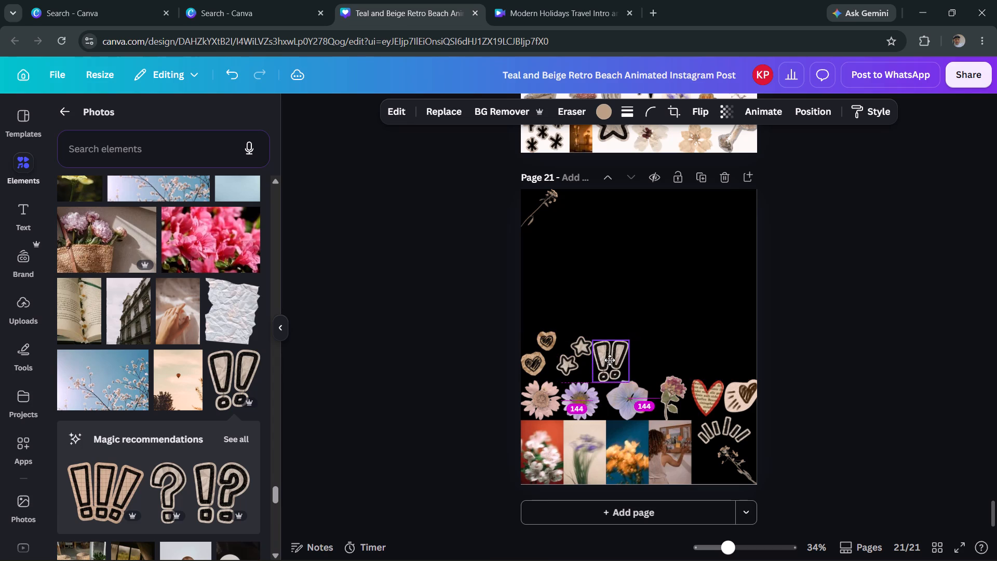
left_click_drag(610, 360, 612, 358)
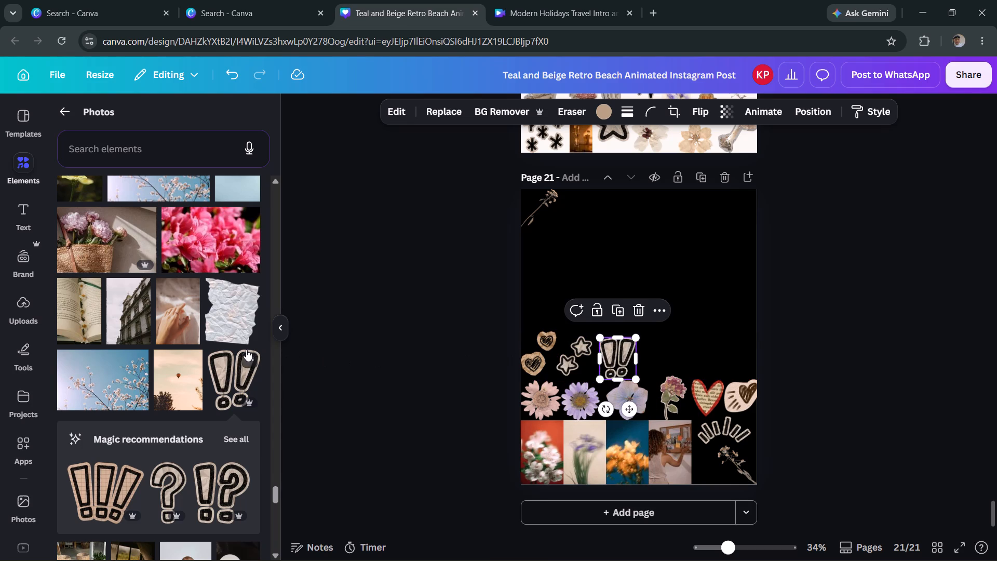
Add the cracked eggshell-like bowl photo, shrunk and placed at page 21's right edge above the paper heart with rays.
scroll(185, 351, "down", 3)
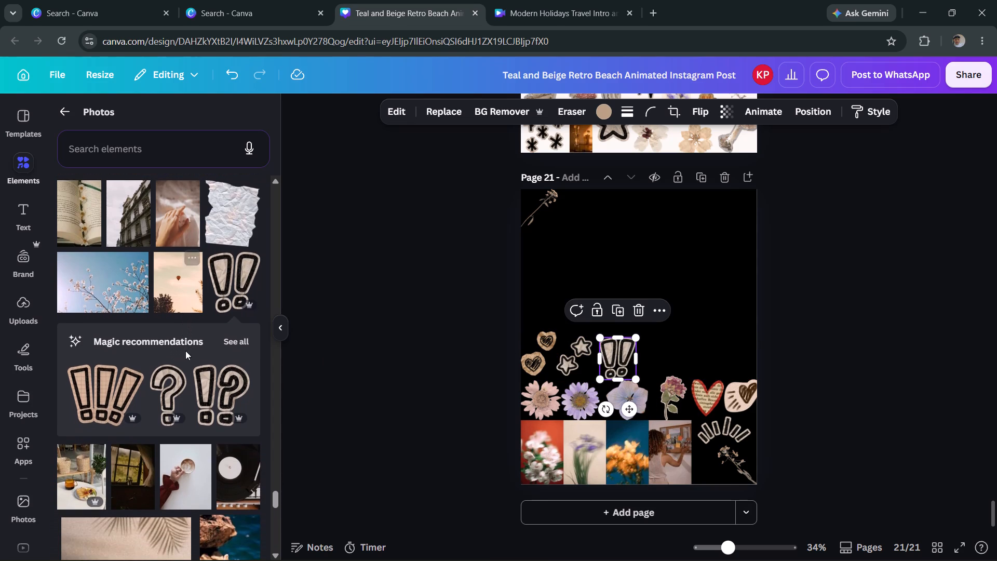
scroll(157, 400, "down", 3)
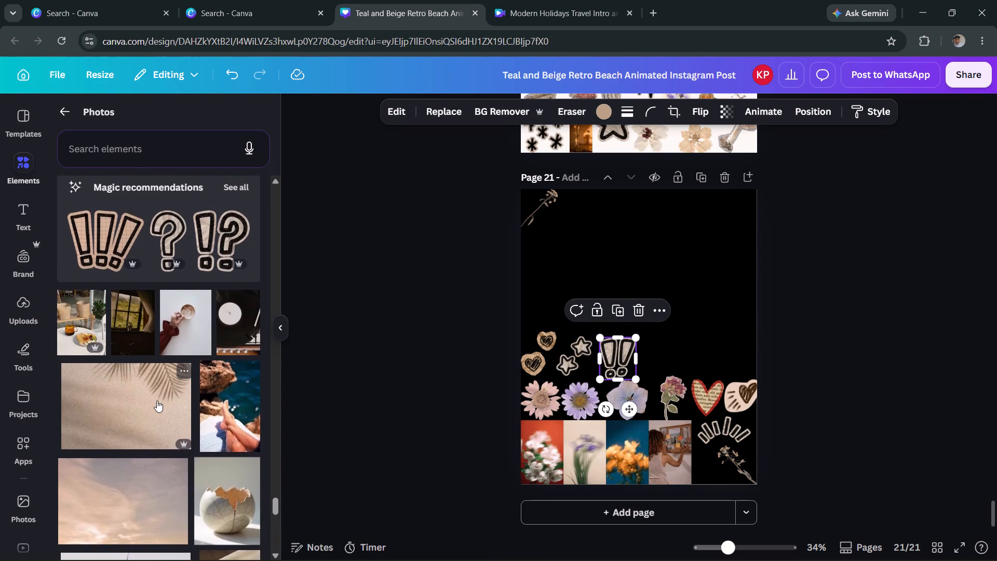
scroll(157, 400, "down", 2)
left_click(219, 398)
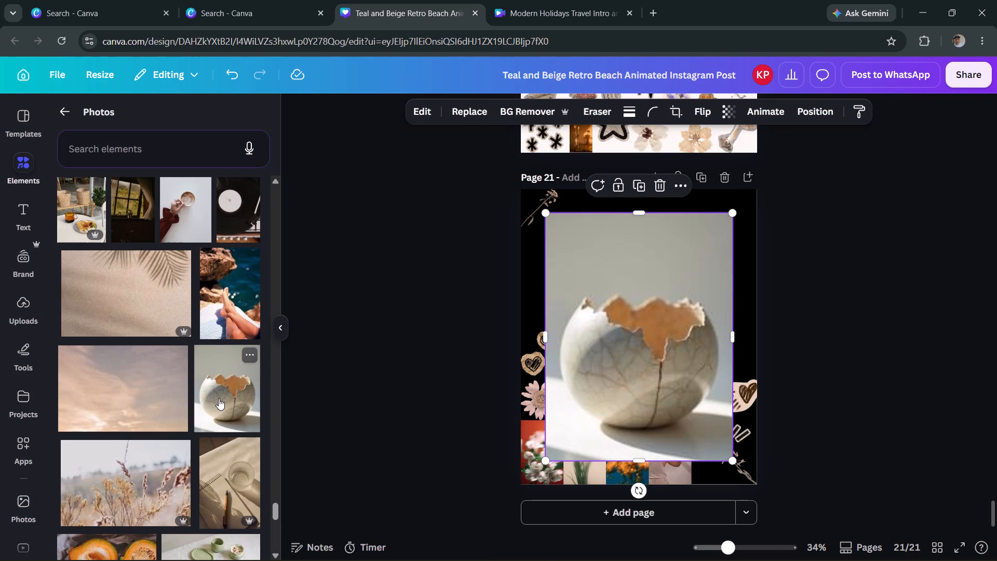
left_click_drag(547, 461, 699, 270)
left_click_drag(713, 244, 734, 339)
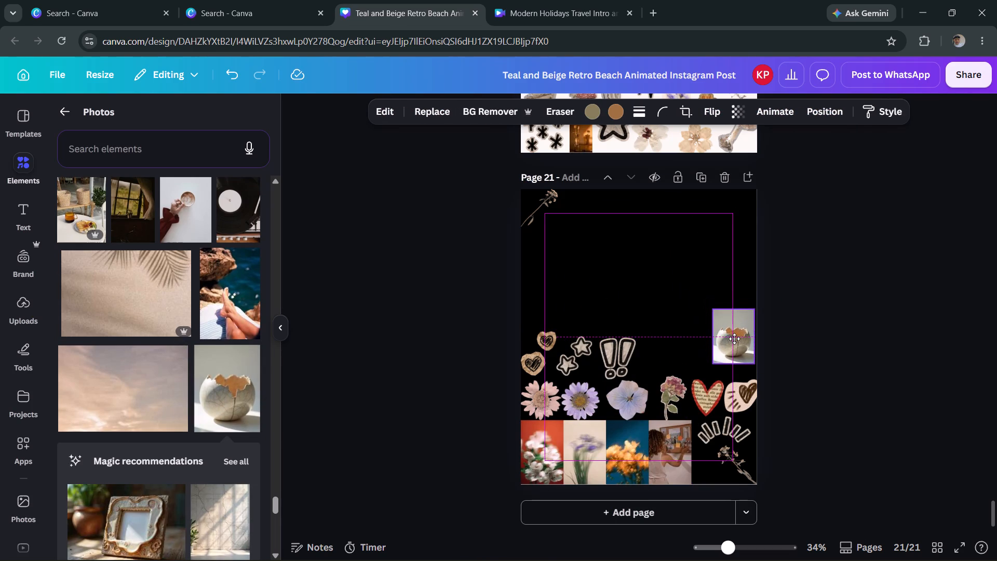
left_click_drag(734, 339, 737, 357)
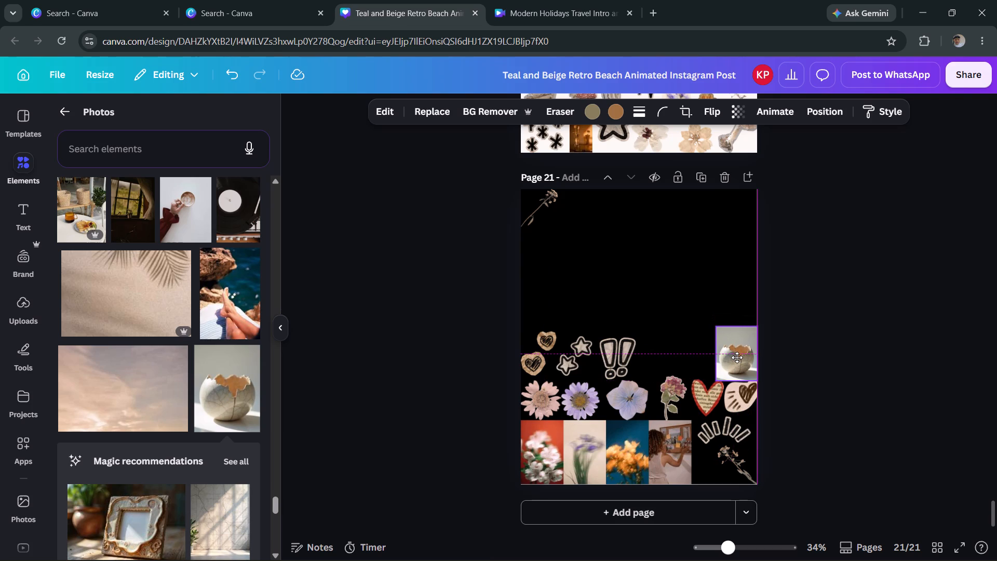
left_click_drag(737, 357, 737, 353)
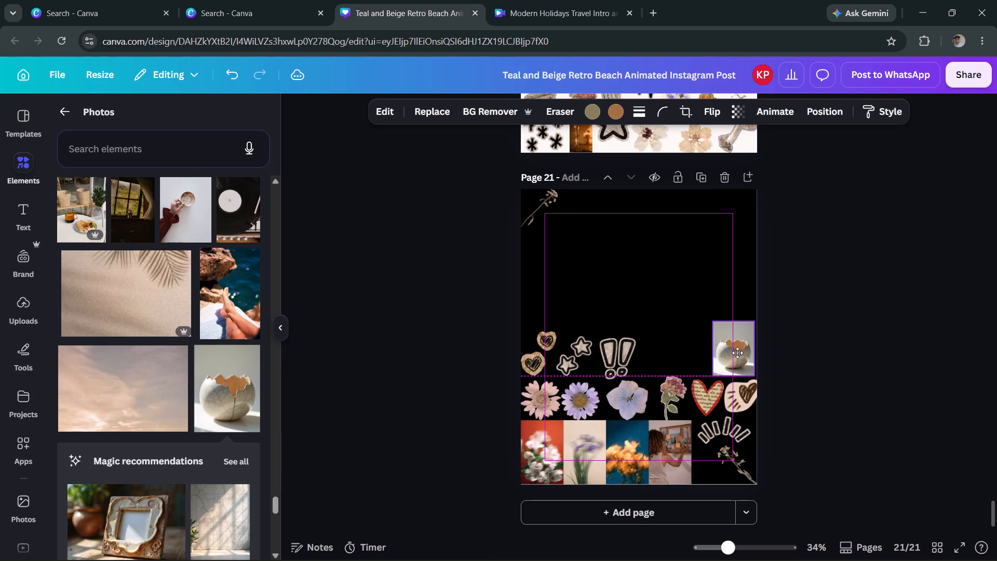
left_click_drag(737, 353, 737, 354)
left_click(439, 317)
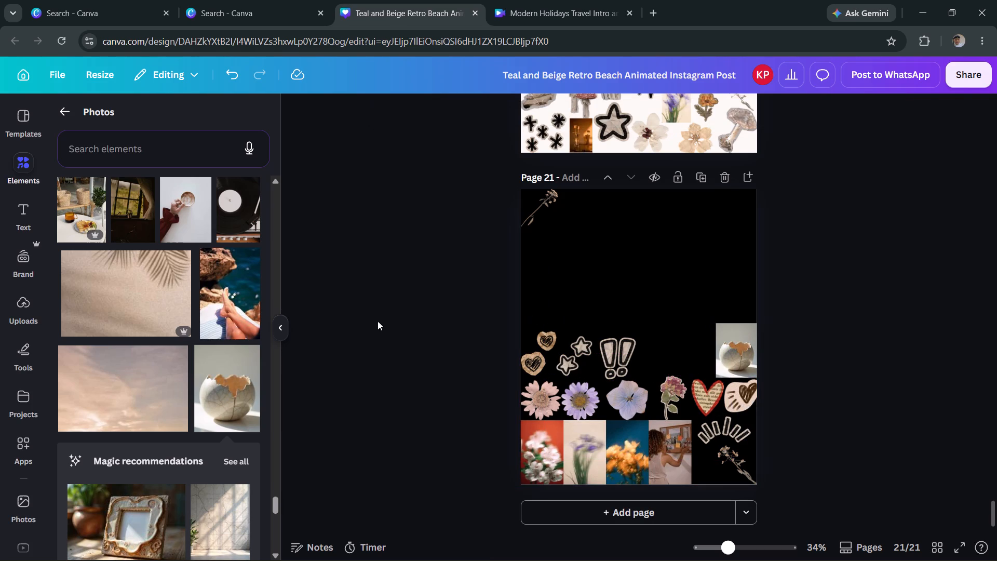
Add the photo of legs by the rocky sea, shrunk and placed beside the exclamation marks above the hydrangea stem.
scroll(186, 349, "down", 8)
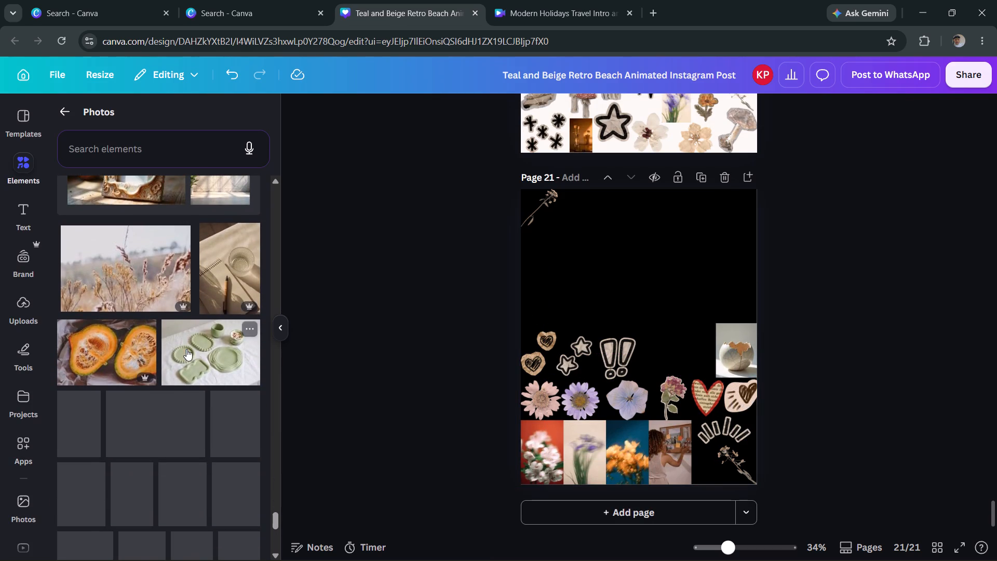
left_click(78, 418)
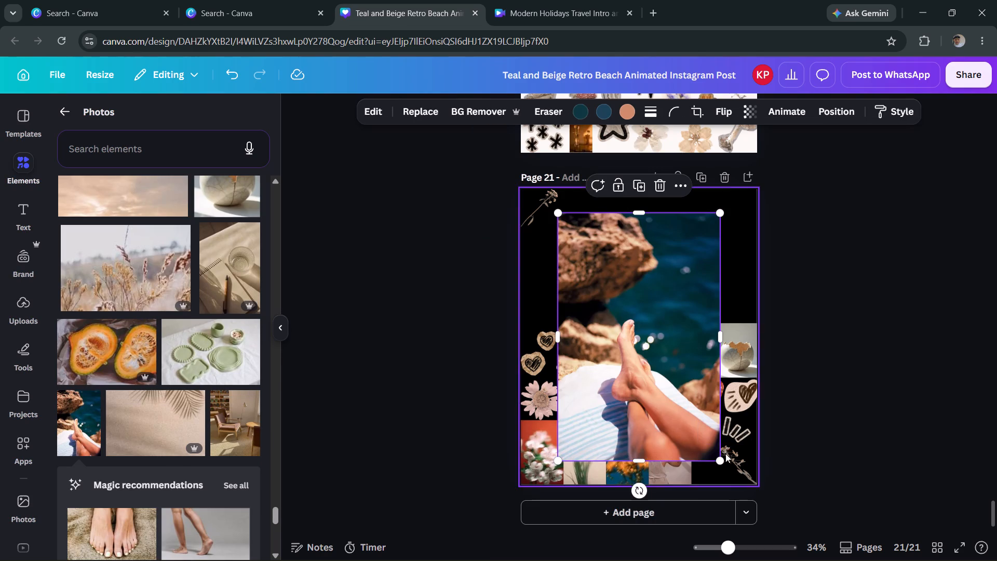
left_click_drag(721, 457, 613, 262)
left_click_drag(577, 249, 658, 326)
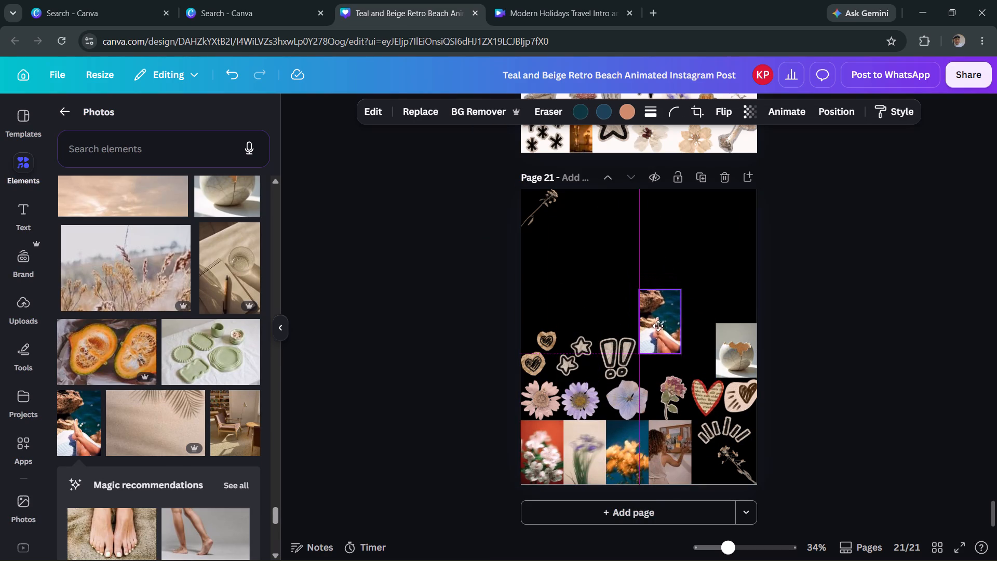
left_click_drag(658, 326, 657, 347)
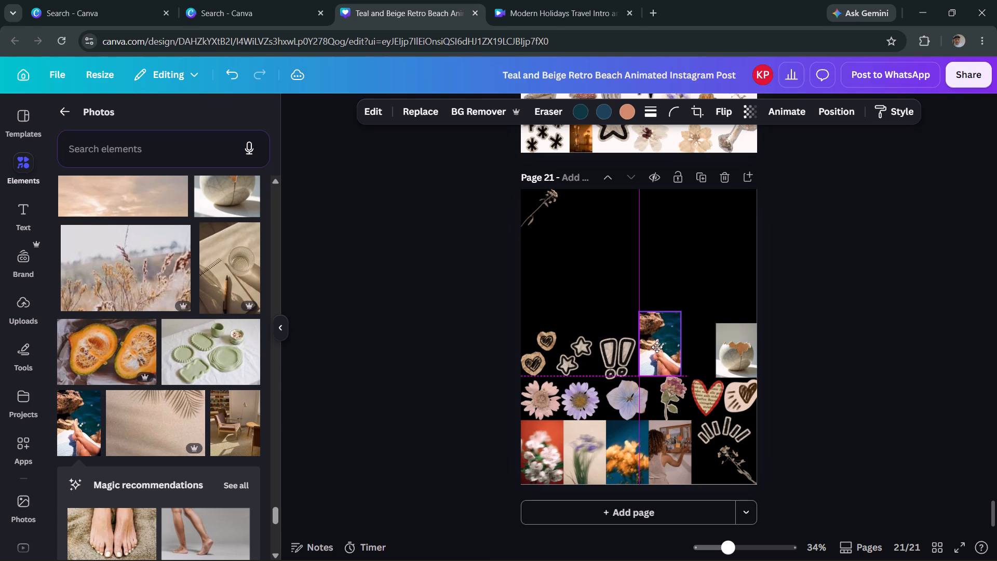
left_click_drag(657, 347, 657, 348)
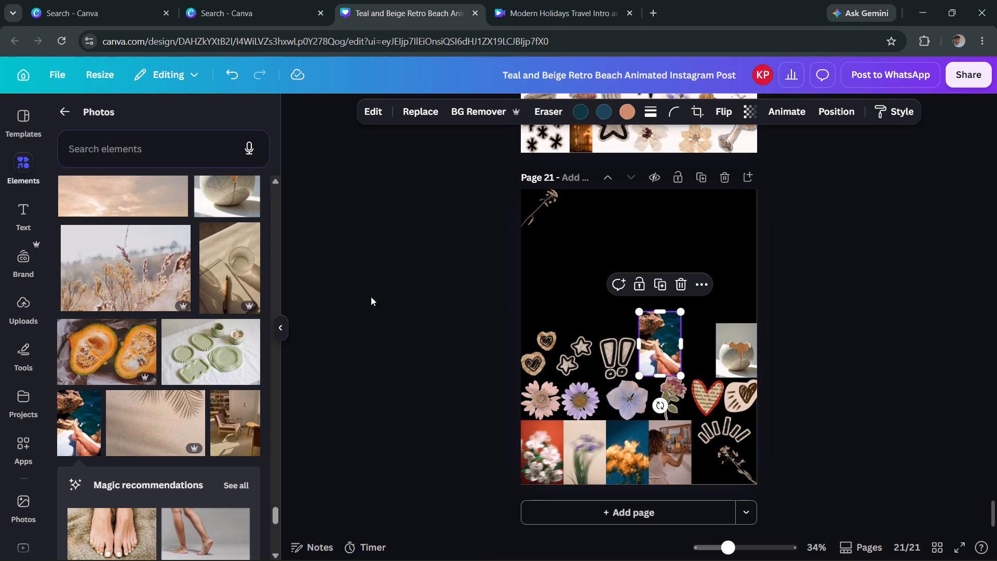
Add the torn lilac newsprint strip cutout, shrunk and placed above the bowl photo near page 21's right edge.
scroll(157, 356, "down", 5)
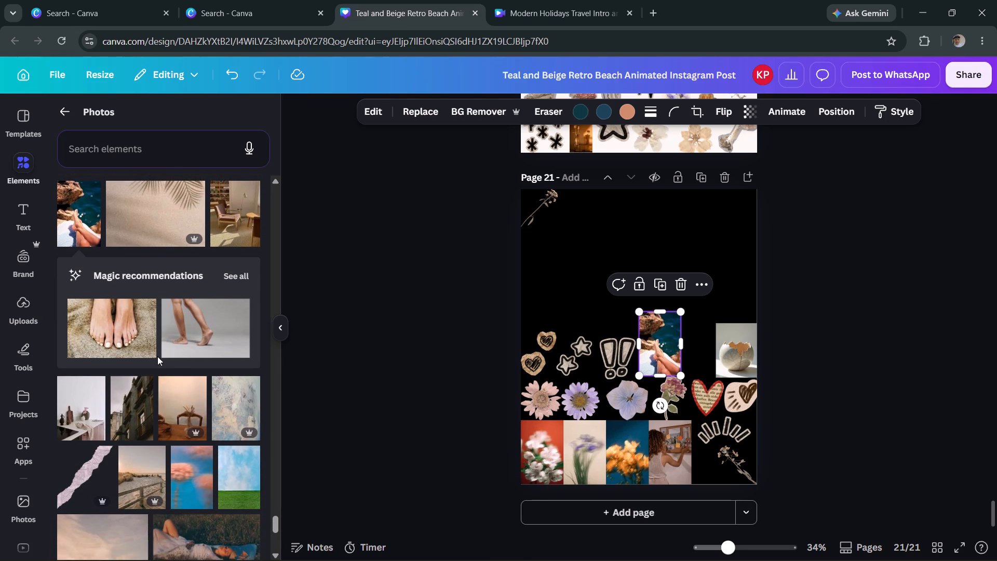
scroll(157, 356, "down", 1)
left_click(85, 450)
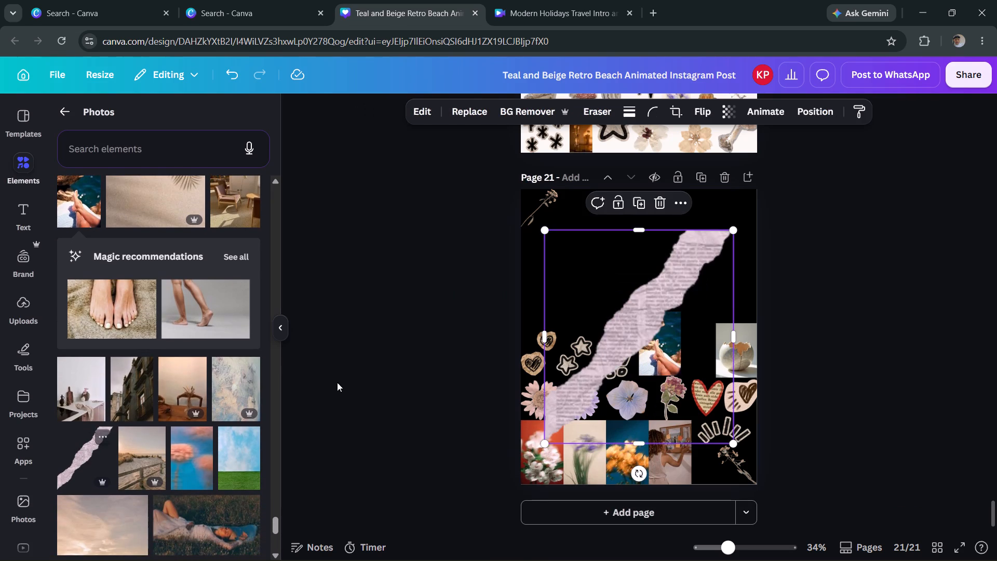
left_click_drag(544, 442, 674, 261)
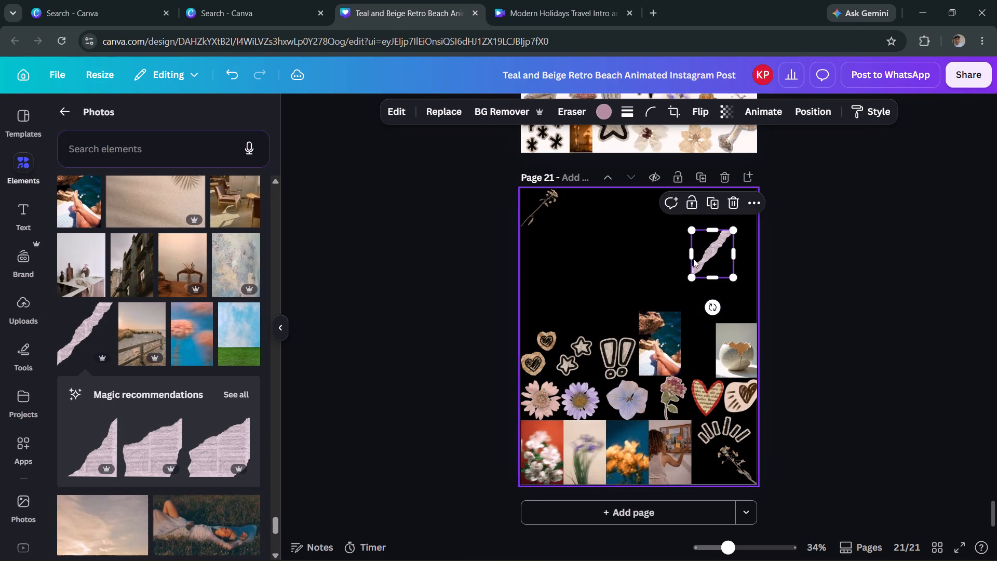
left_click_drag(715, 257, 735, 295)
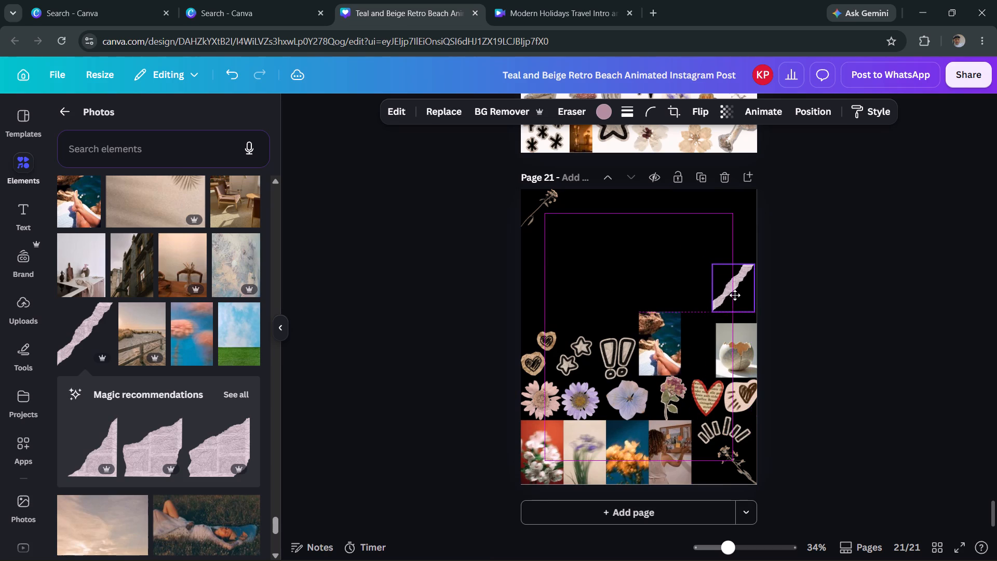
left_click_drag(735, 295, 736, 298)
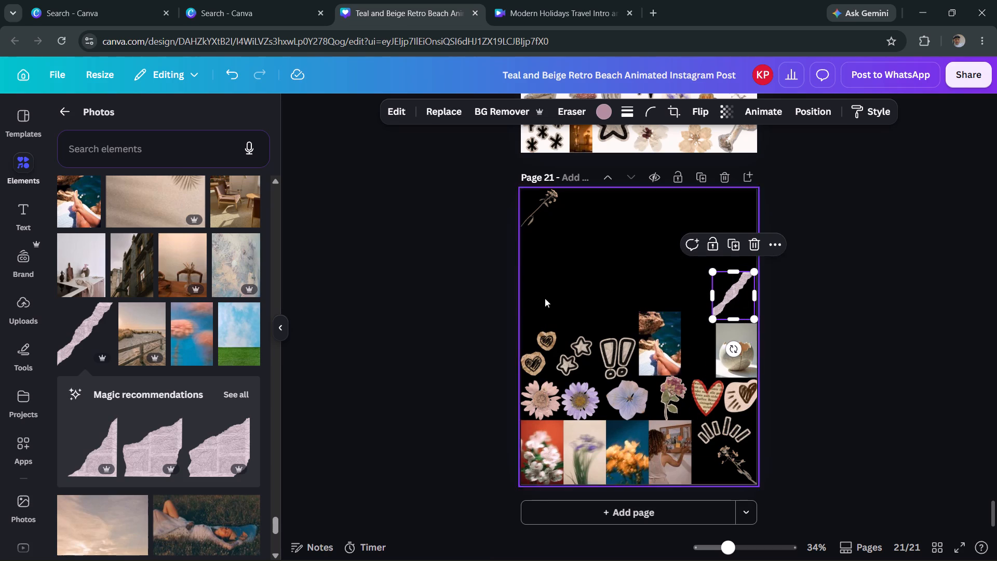
left_click(493, 302)
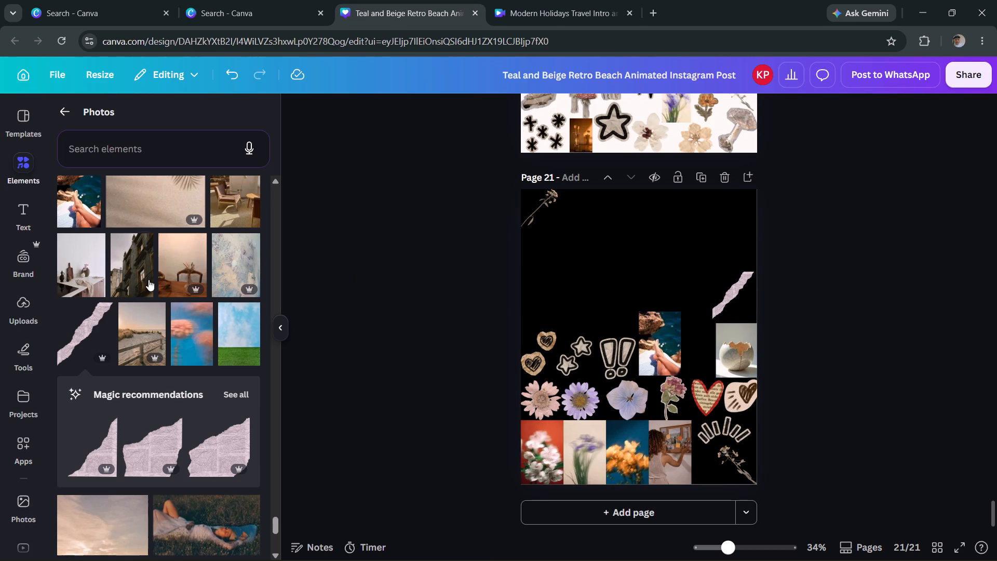
Add the blurred orange flowers photo with the cream background, shrunk and placed at page 21's left edge above the small hearts.
scroll(137, 349, "down", 5)
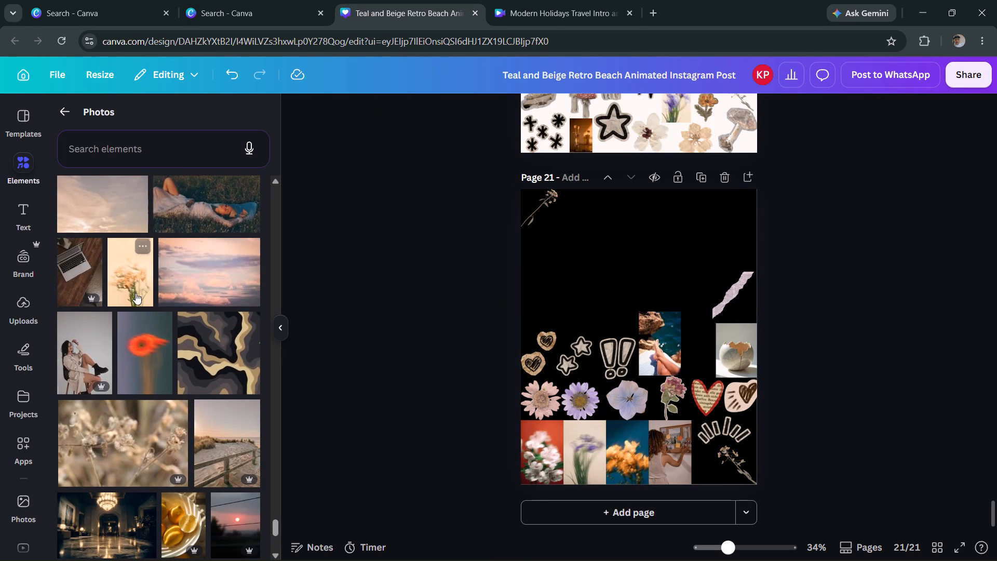
left_click(136, 292)
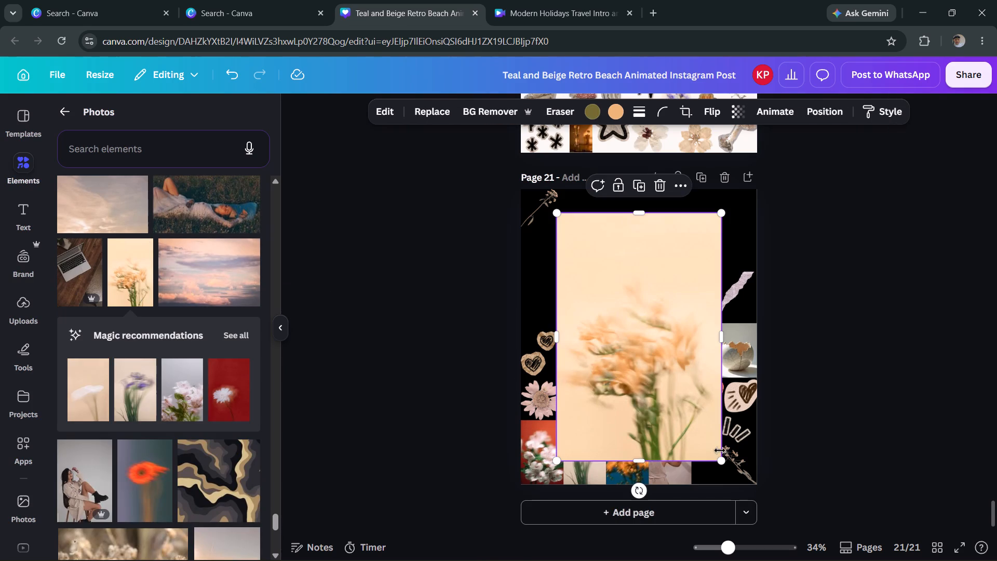
left_click_drag(723, 460, 590, 260)
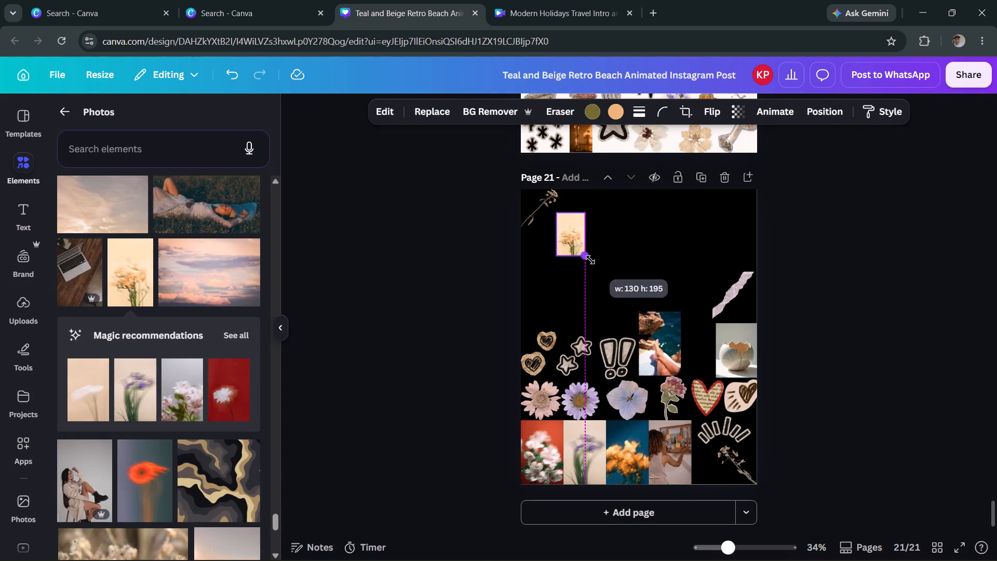
left_click_drag(590, 260, 590, 261)
left_click_drag(572, 242, 572, 273)
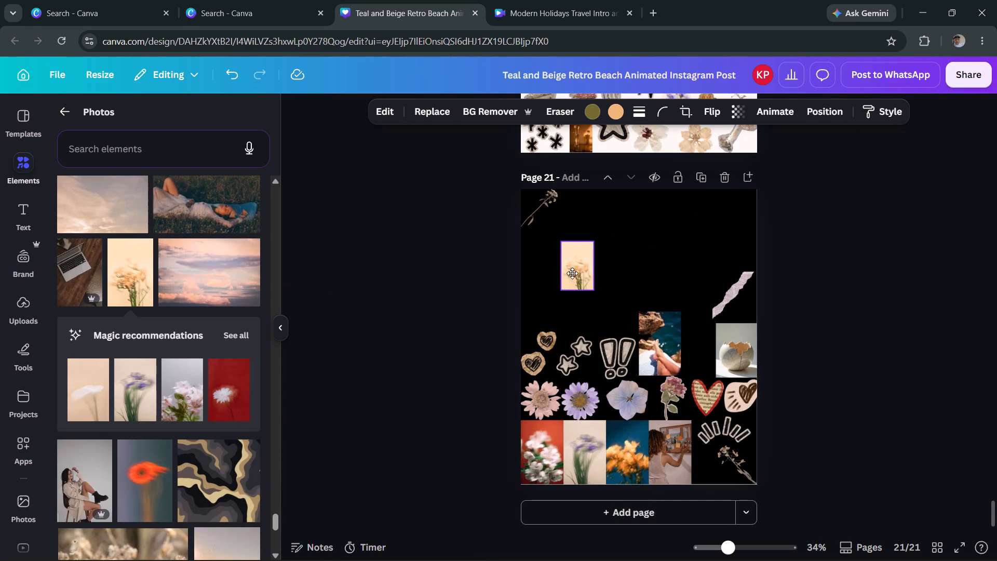
left_click_drag(572, 273, 536, 305)
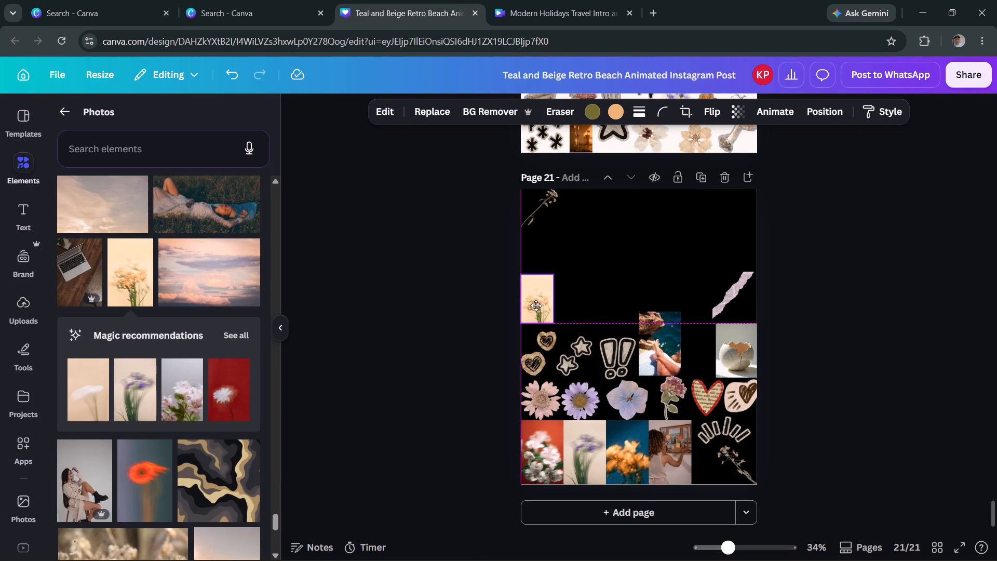
Settle the blurred cream-background flowers photo at page 21's left edge, just above the small hearts.
left_click_drag(536, 305, 536, 306)
left_click(349, 311)
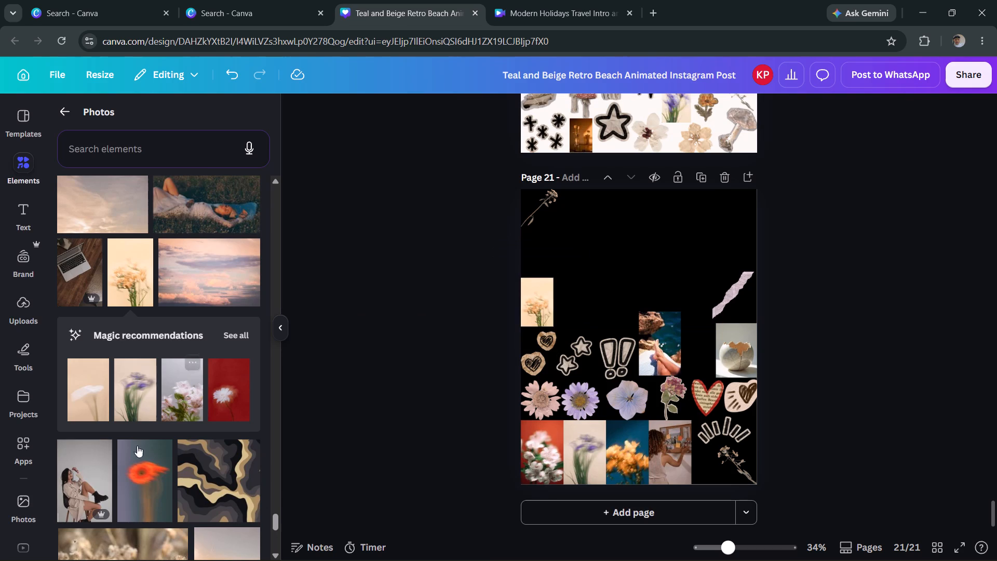
Add the blurred red-orange flower photo with the grey-blue background, shrunk and placed beside the cream flowers photo at matching height.
left_click(150, 472)
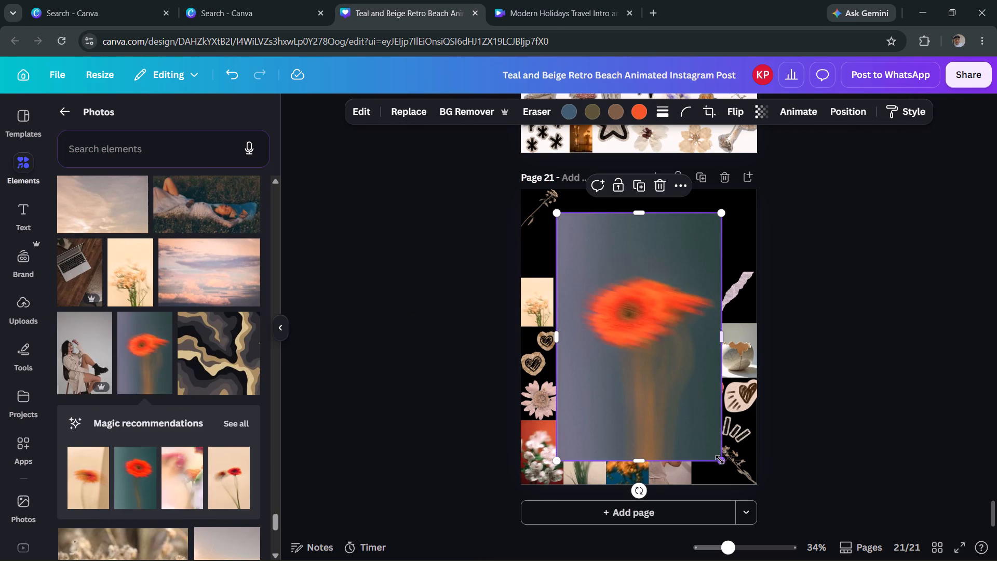
left_click_drag(721, 462, 587, 256)
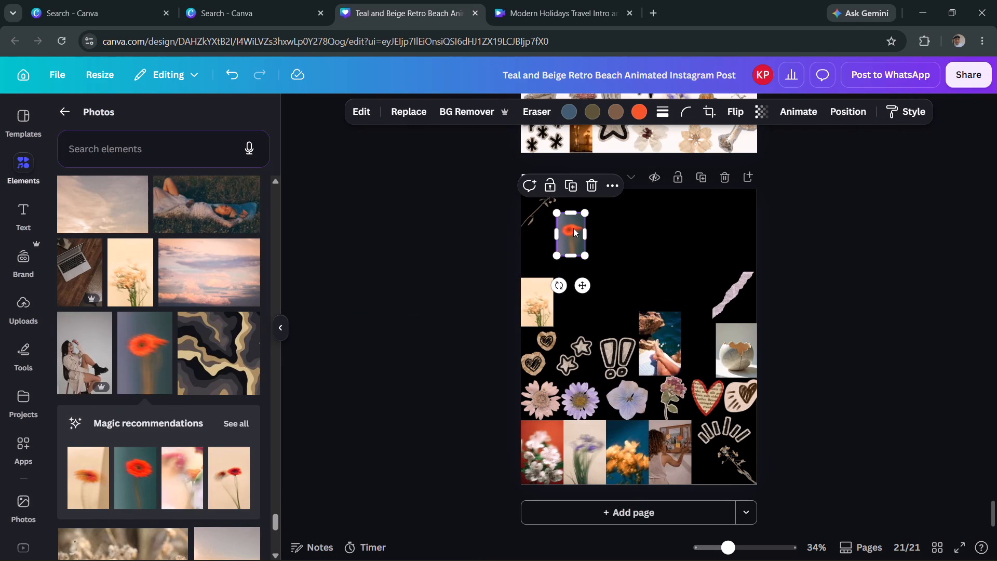
left_click_drag(573, 228, 574, 297)
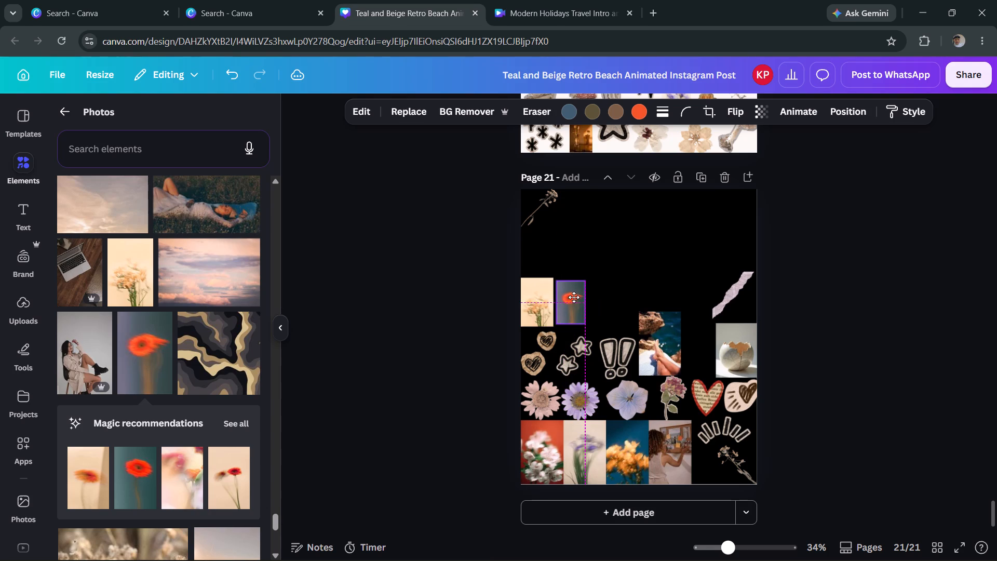
left_click_drag(574, 297, 574, 298)
left_click_drag(584, 282, 590, 272)
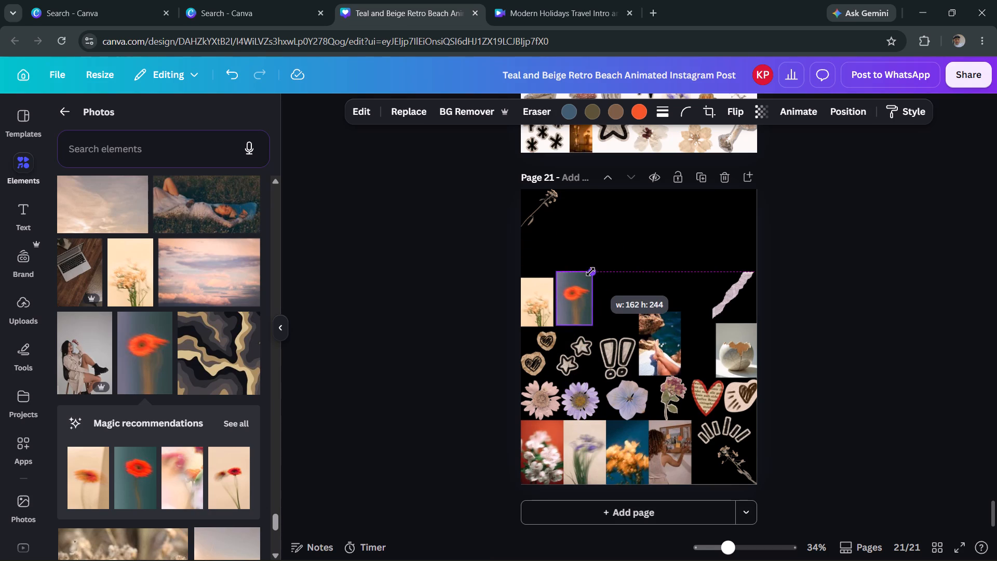
left_click_drag(590, 272, 589, 278)
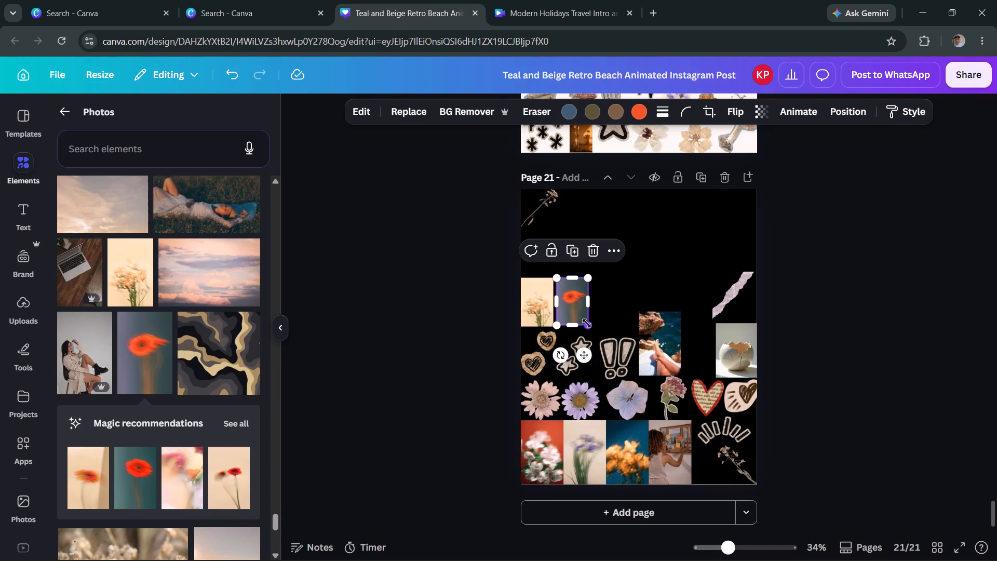
left_click(588, 324)
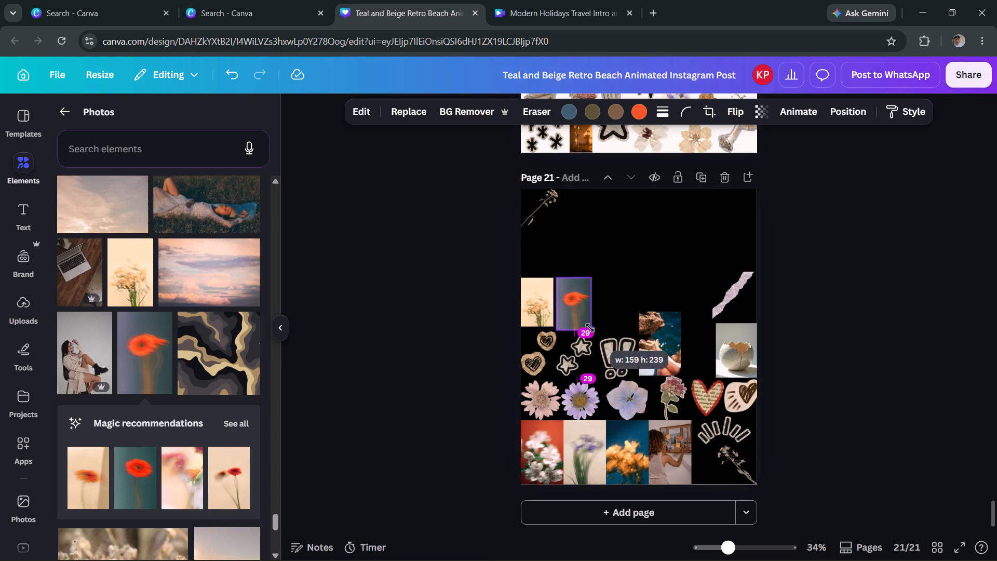
left_click(393, 314)
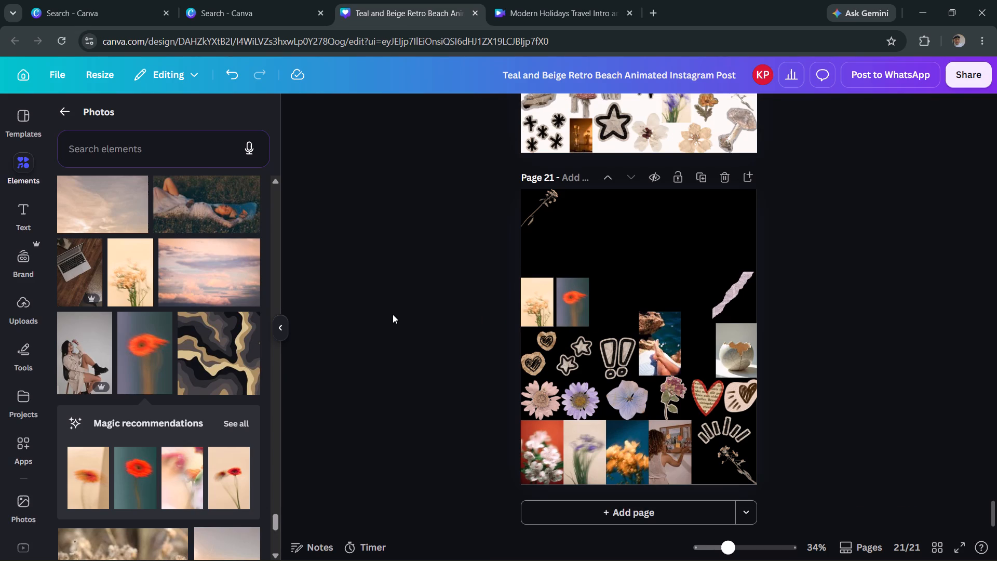
Add the recommended blurred pink and orange flowers photo, shrunk and placed beside the red-orange flower photo above the exclamation marks.
scroll(148, 418, "down", 1)
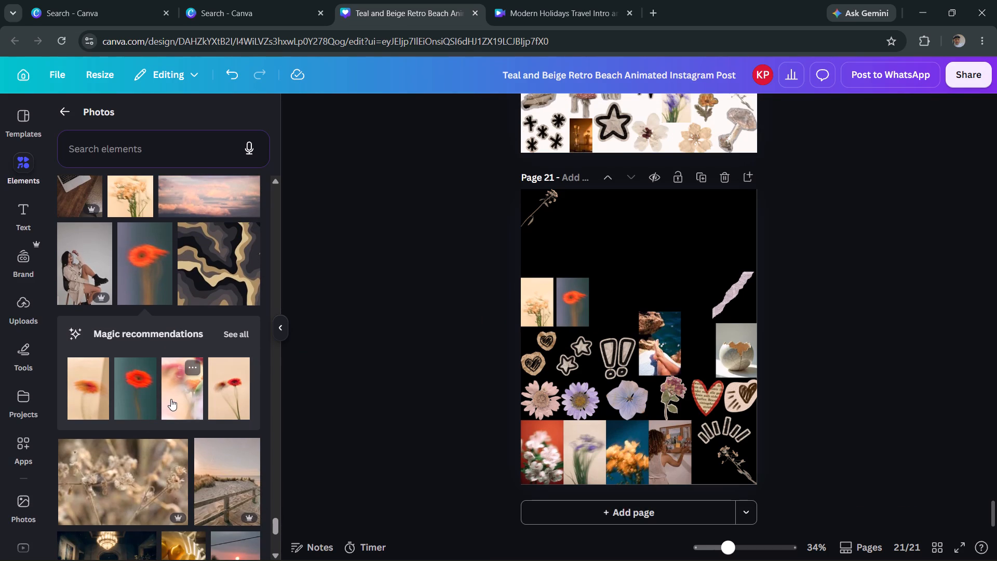
left_click(171, 398)
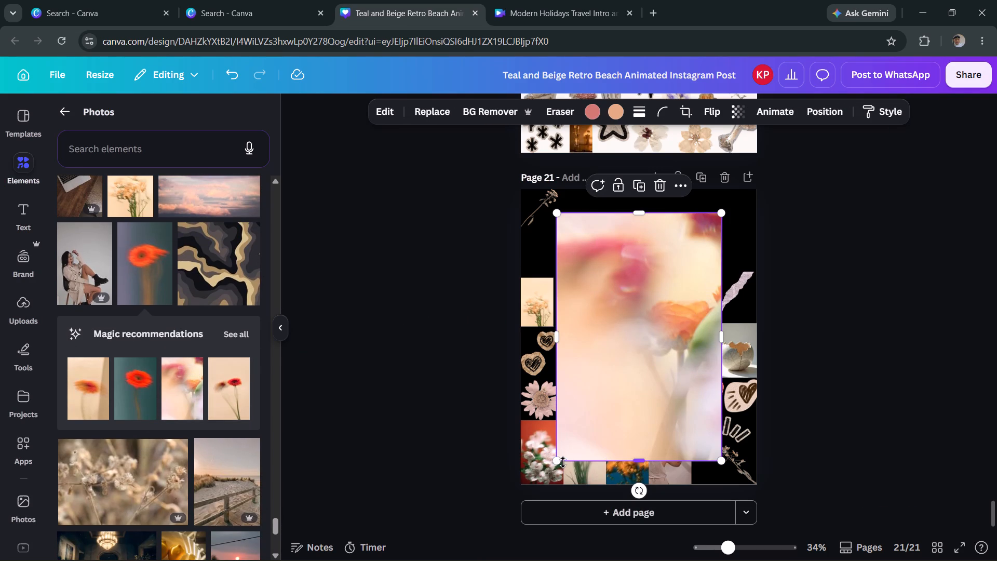
left_click_drag(558, 463, 675, 268)
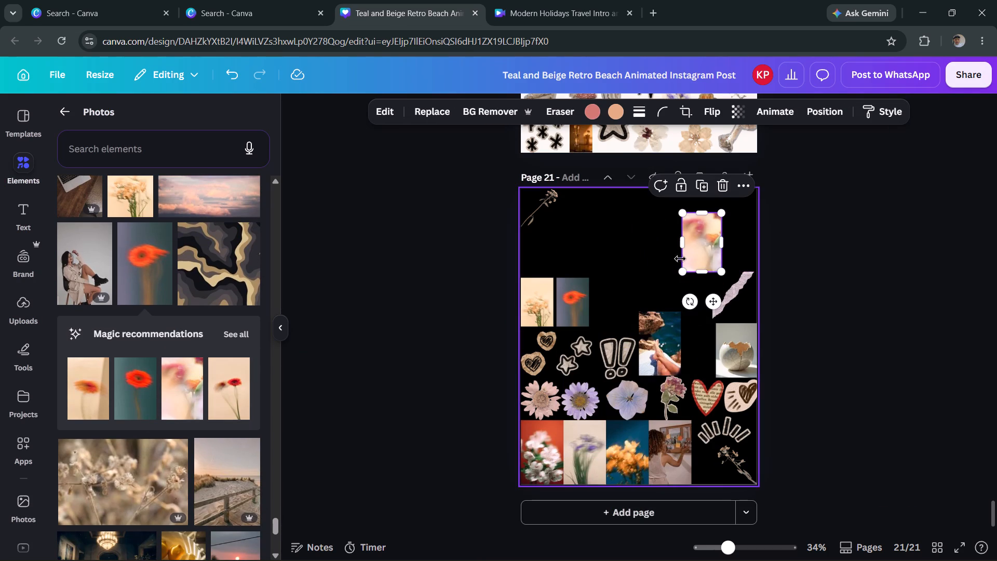
left_click_drag(684, 252, 702, 244)
left_click_drag(702, 244, 686, 249)
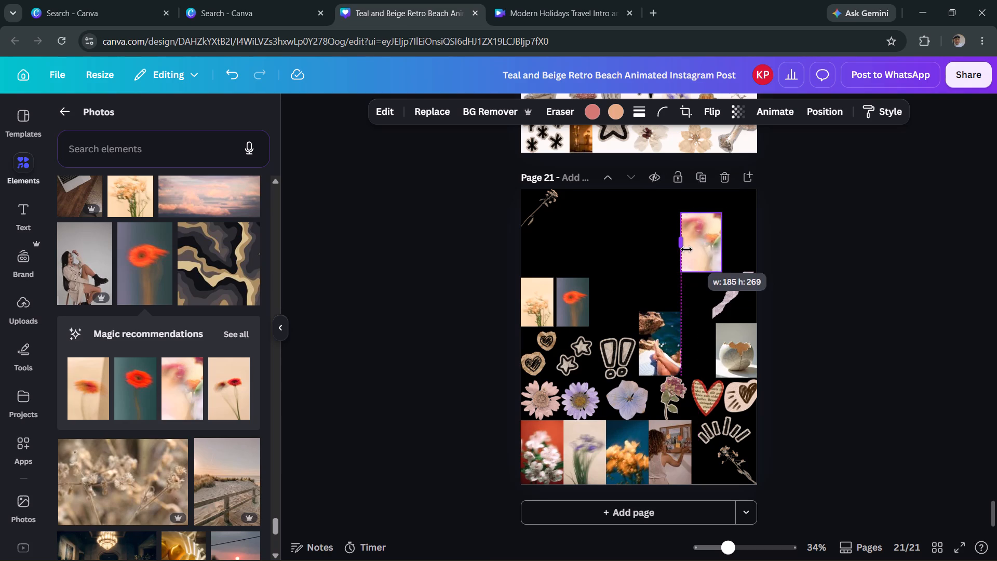
left_click_drag(686, 249, 685, 249)
left_click(682, 277)
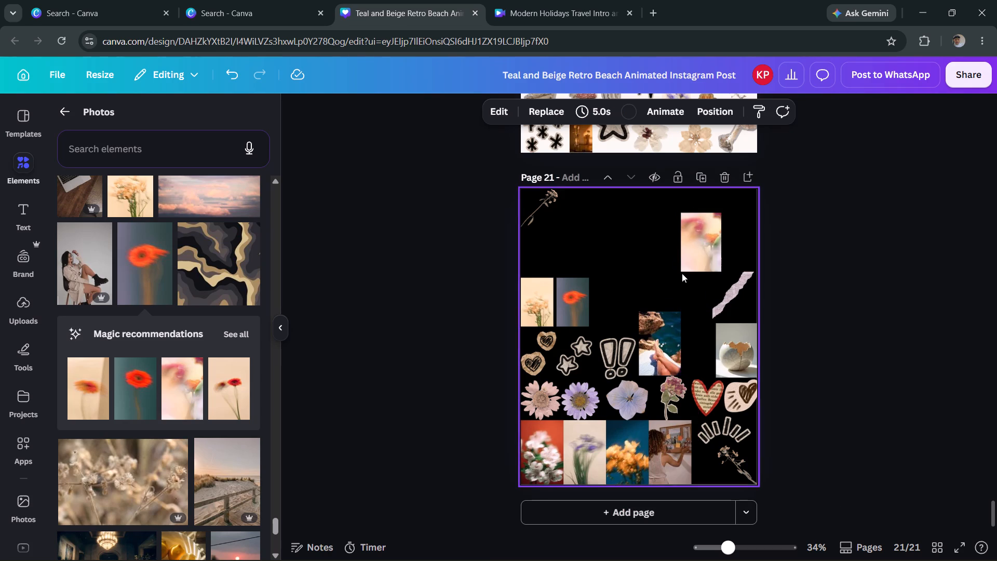
left_click(683, 261)
left_click(679, 276)
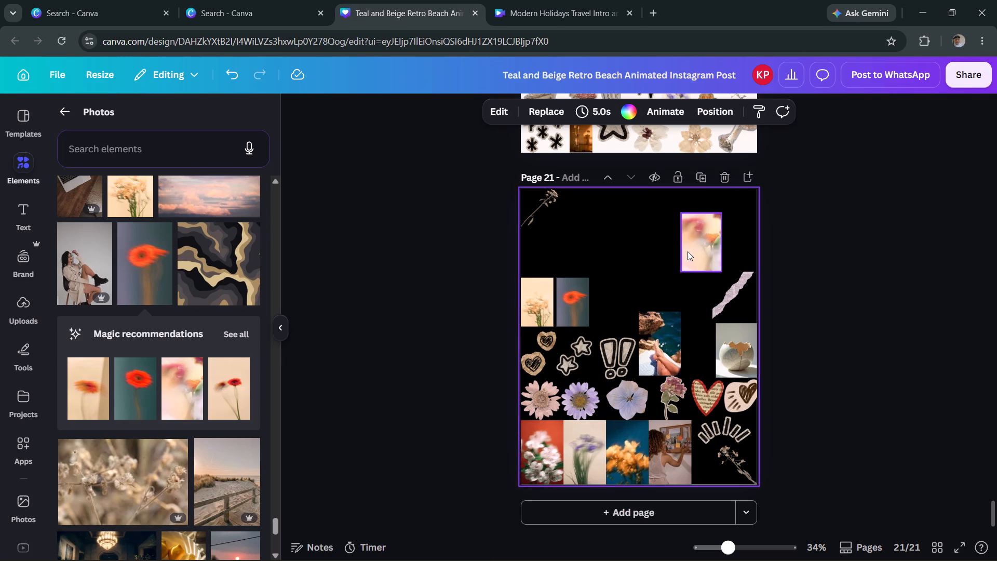
left_click(688, 250)
left_click_drag(681, 270, 686, 259)
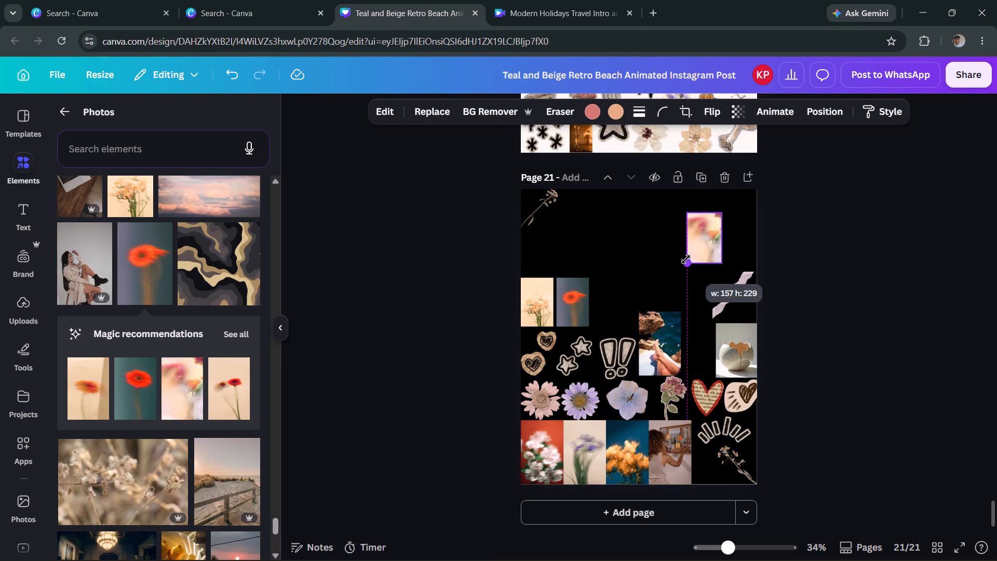
left_click_drag(686, 259, 686, 259)
left_click_drag(703, 242, 615, 302)
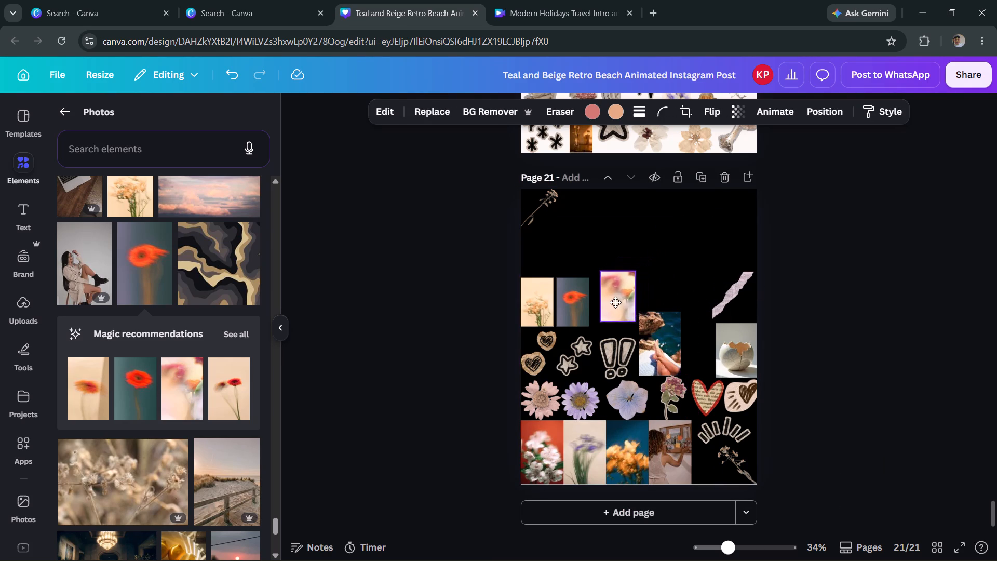
left_click_drag(615, 302, 611, 306)
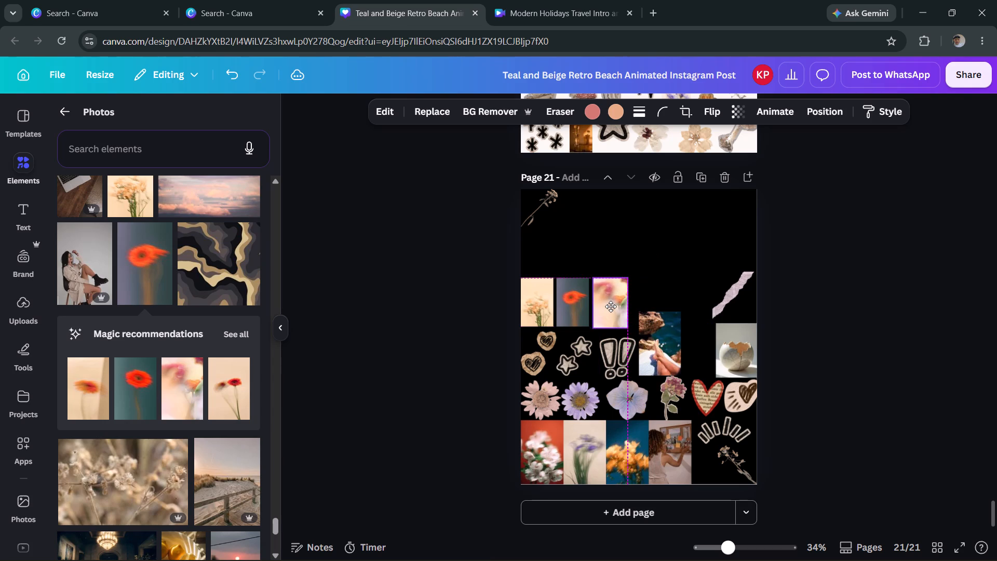
left_click_drag(611, 306, 611, 305)
left_click(626, 275)
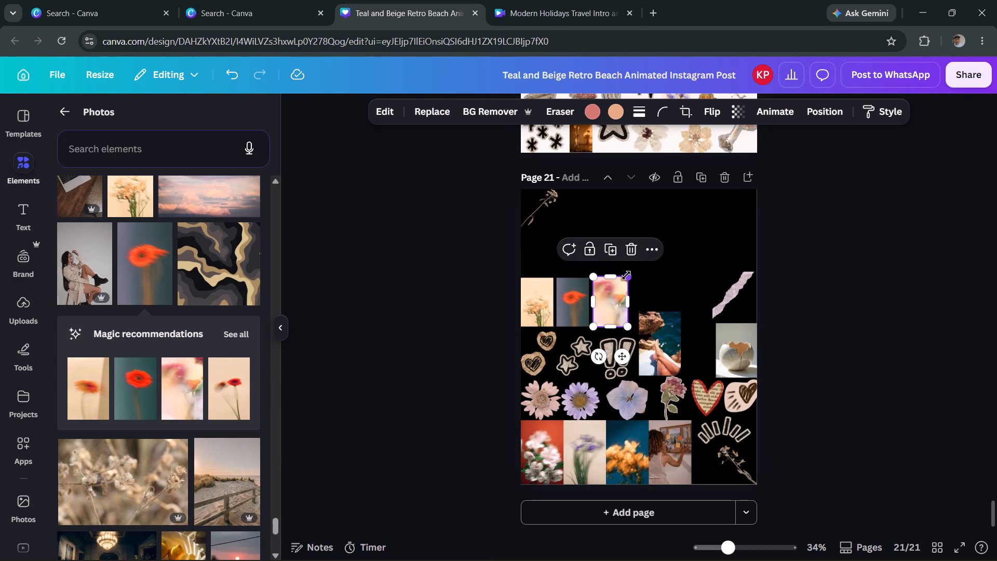
left_click(365, 330)
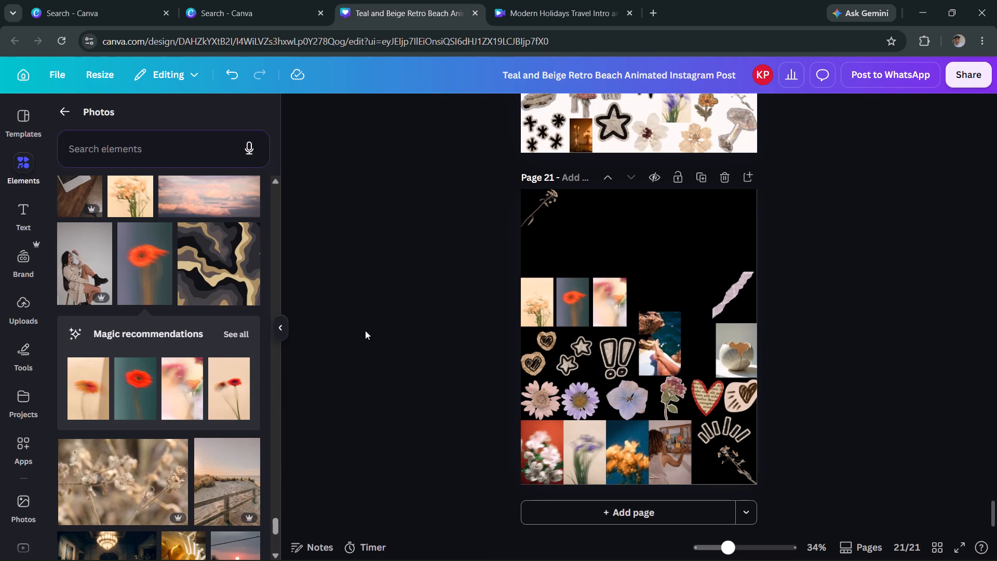
Add the photo of the seated woman in a trench coat, shrunk and placed above the rocky sea photo.
left_click(76, 269)
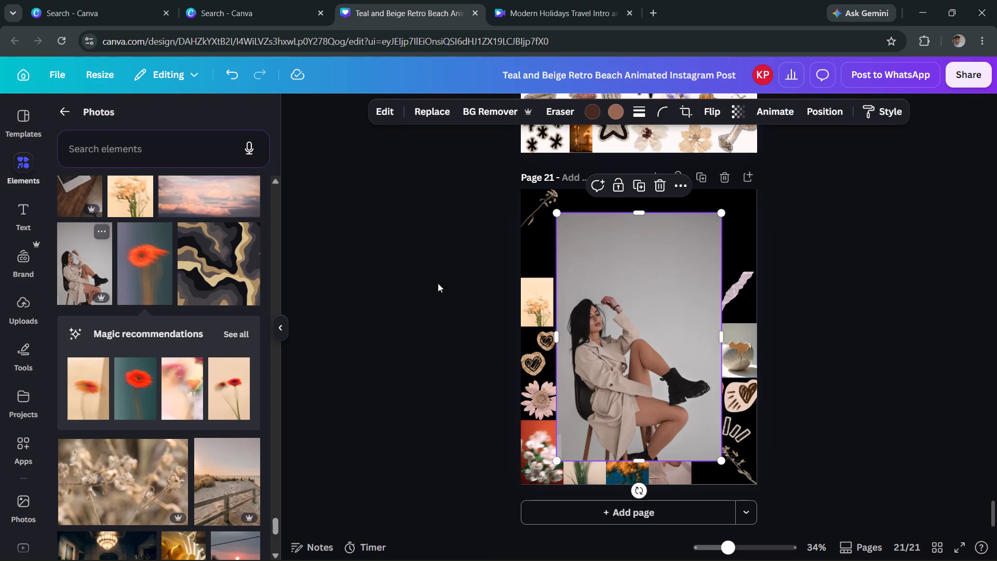
left_click_drag(722, 462, 609, 328)
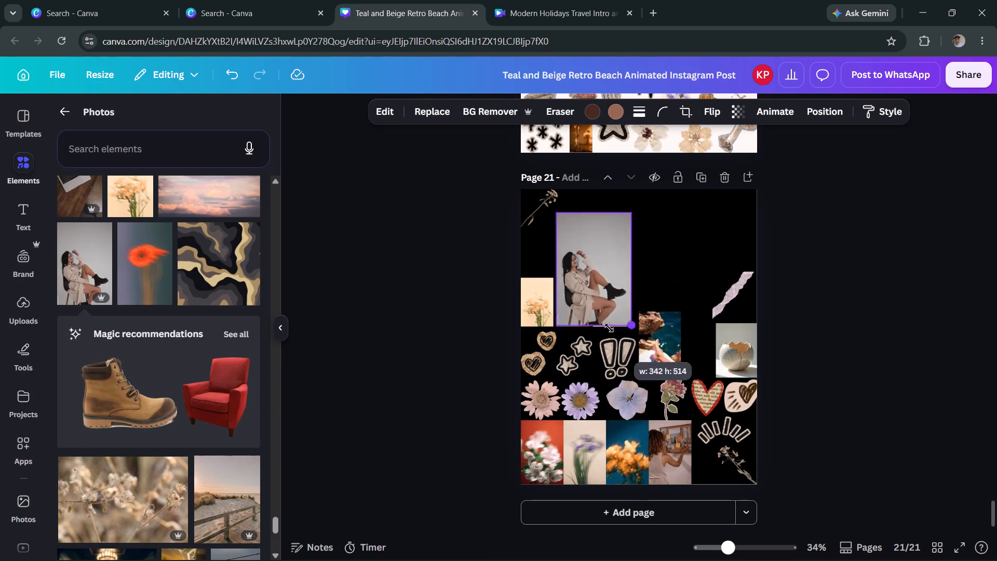
left_click_drag(609, 328, 582, 273)
left_click_drag(578, 236, 632, 255)
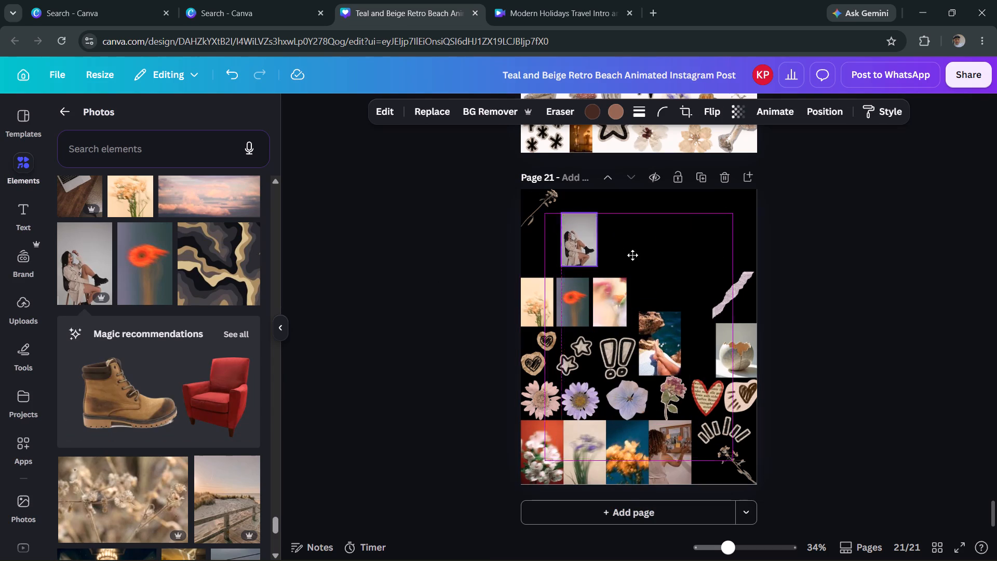
left_click_drag(632, 255, 652, 278)
left_click(416, 282)
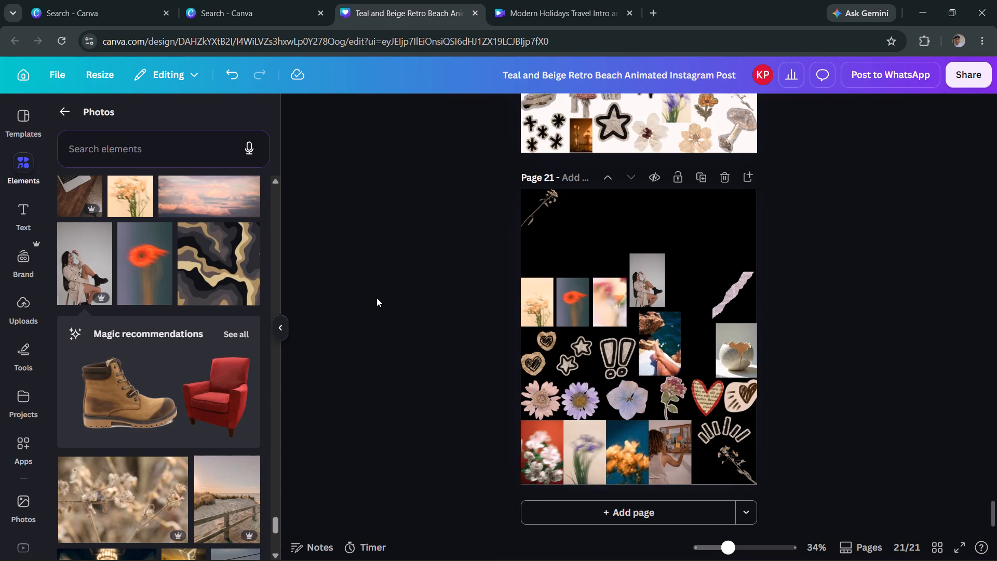
Add the recommended tan boot cutout, shrunk and placed between the seated woman photo and the lilac newsprint strip.
left_click(112, 395)
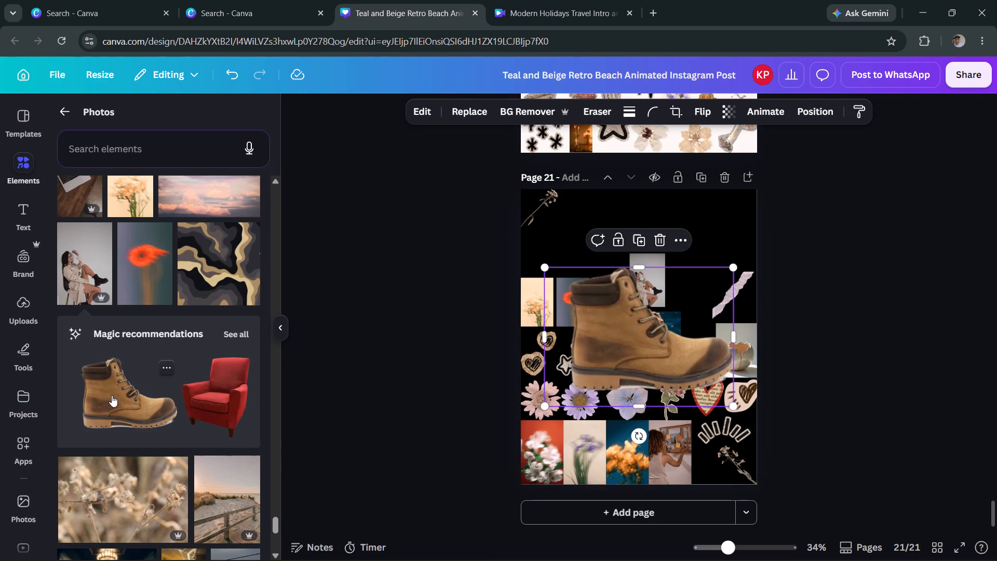
left_click_drag(548, 404, 664, 310)
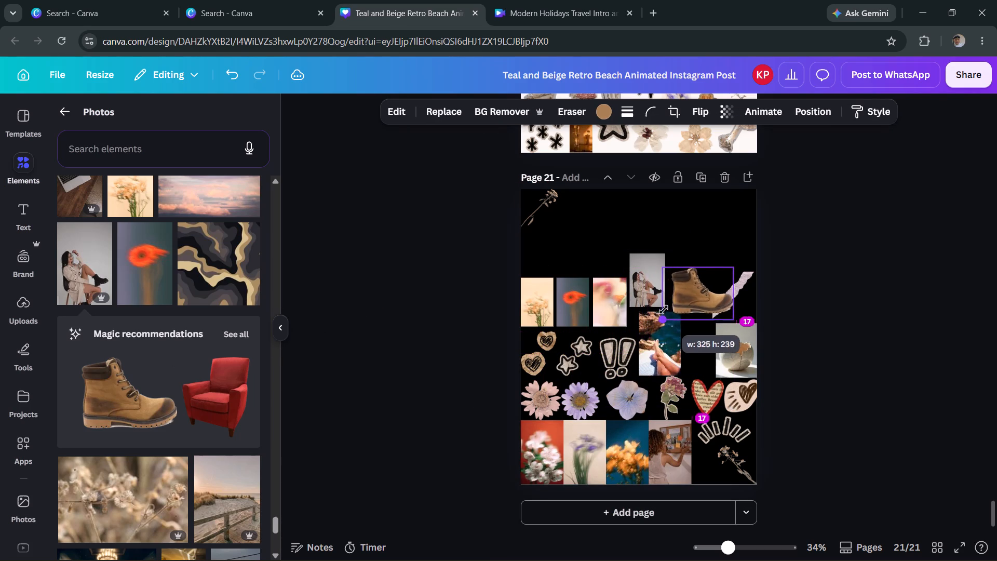
left_click_drag(664, 310, 672, 304)
left_click_drag(705, 287, 702, 270)
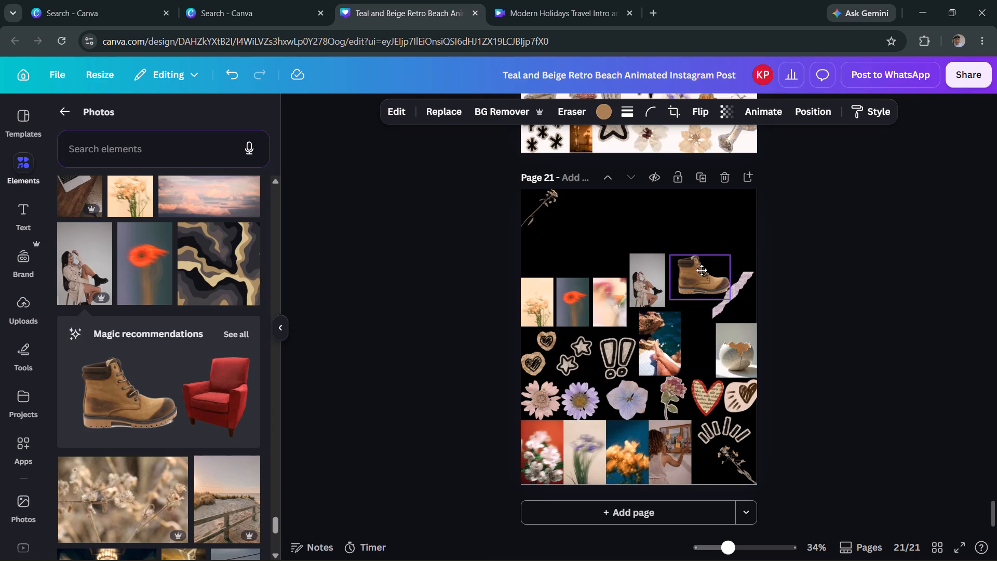
left_click_drag(702, 270, 696, 278)
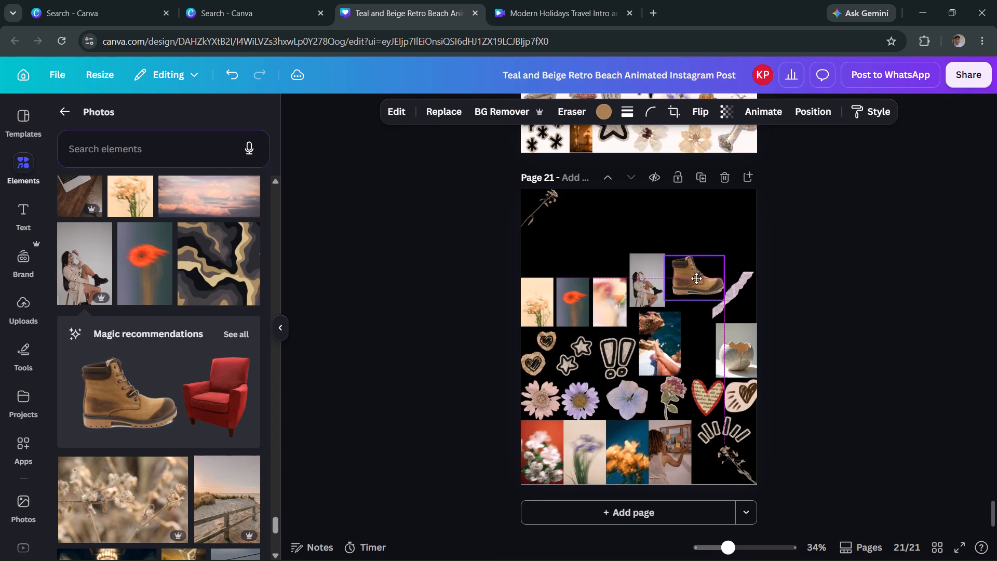
left_click_drag(696, 278, 691, 283)
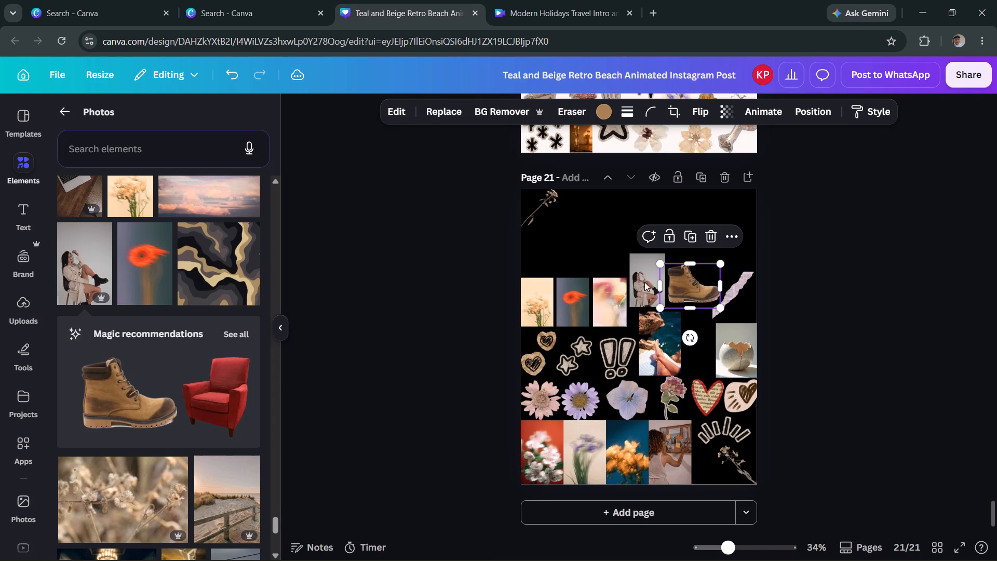
left_click(438, 279)
Add the recommended red armchair cutout, shrunk and placed in page 21's top-right corner.
scroll(185, 349, "down", 1)
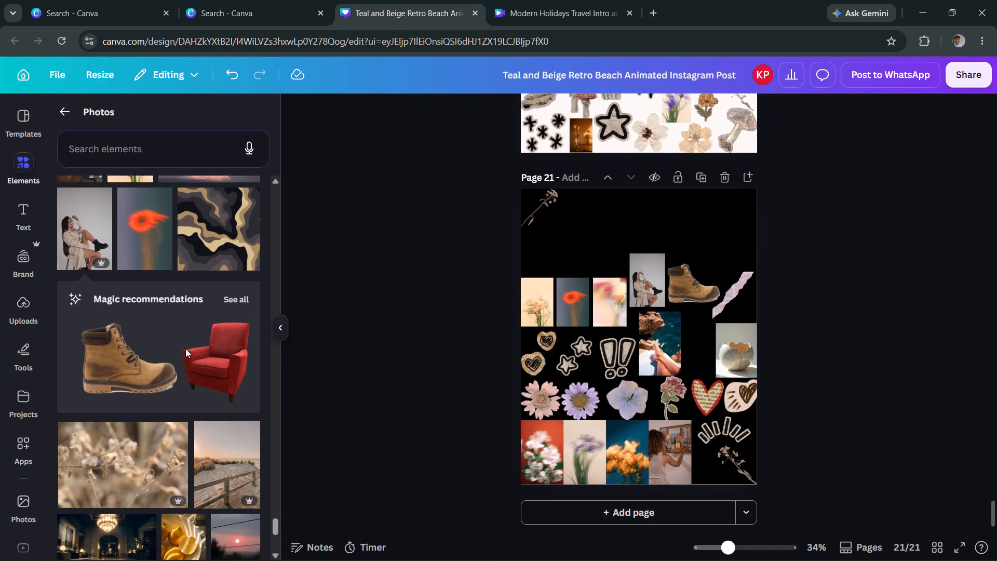
scroll(185, 349, "down", 1)
left_click(217, 283)
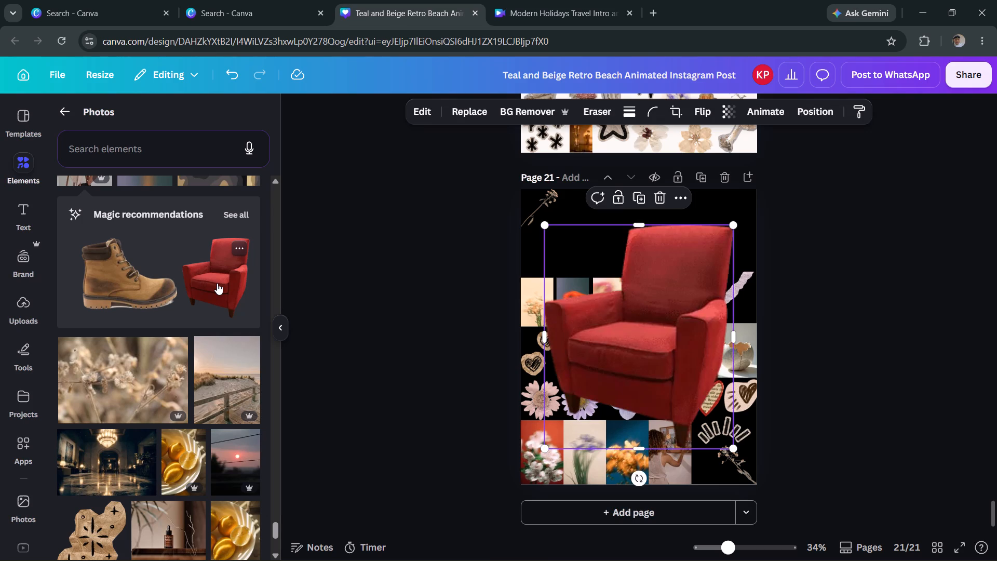
left_click_drag(736, 446, 661, 355)
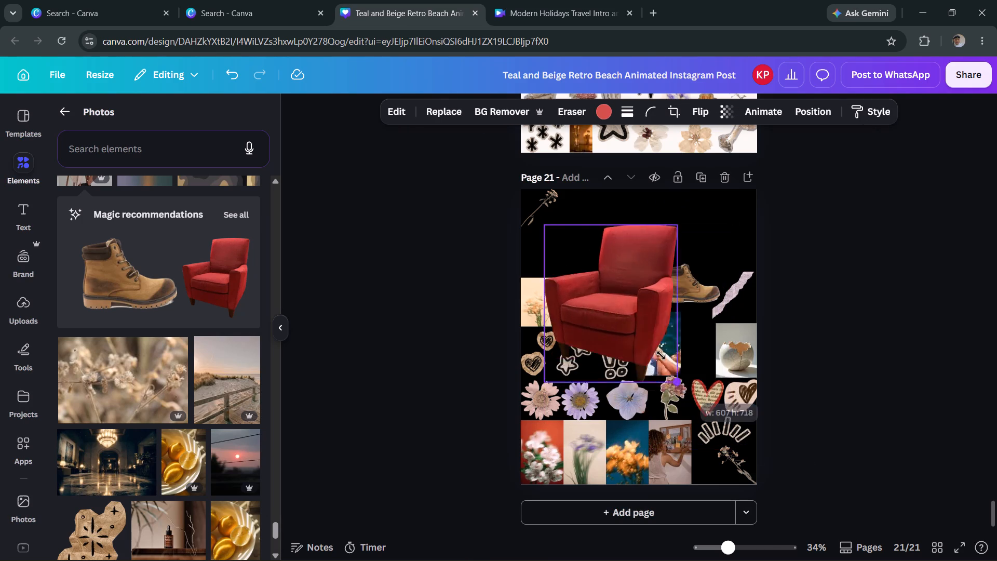
left_click_drag(661, 355, 579, 258)
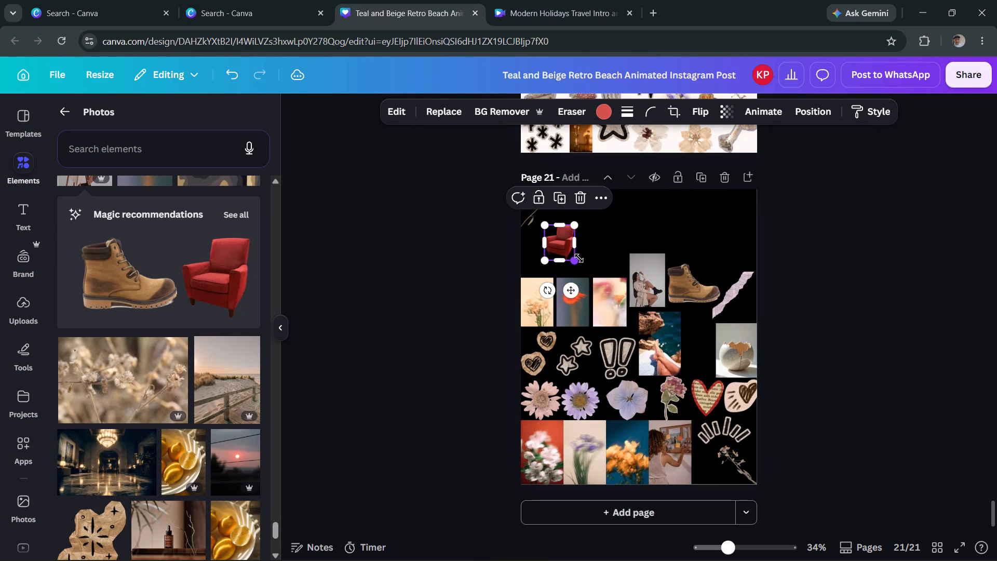
left_click_drag(560, 248, 739, 211)
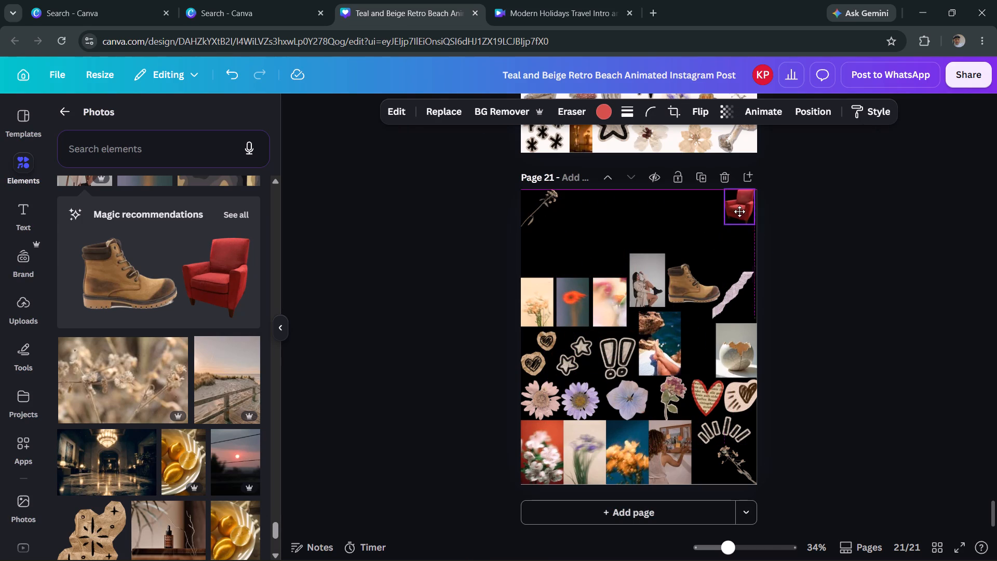
left_click_drag(739, 211, 739, 211)
left_click(410, 282)
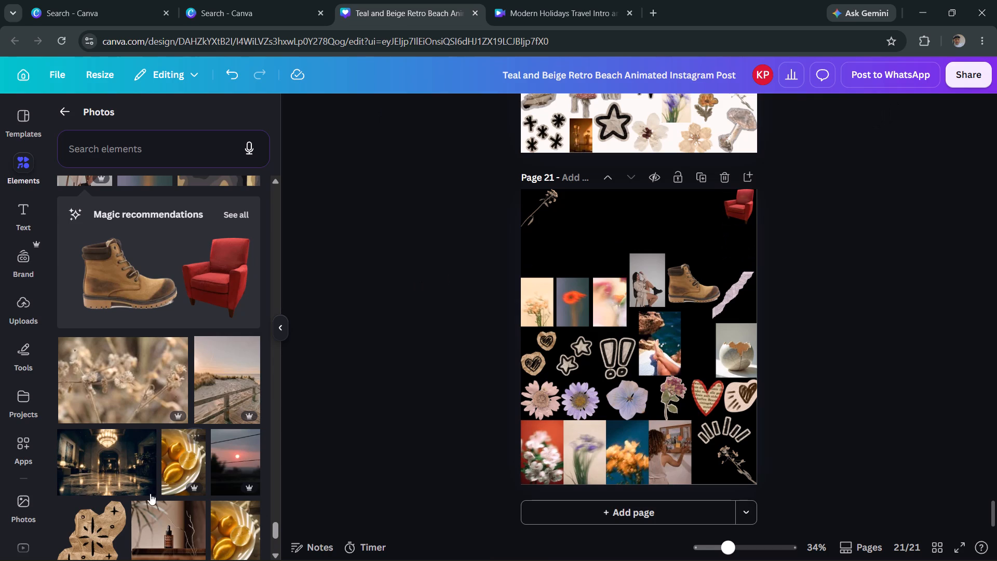
Add the plant-shadow wall photo, shrunk and fitted between the rocky sea photo and the cracked pot photo, extended upward to the sea photo's height.
scroll(182, 459, "down", 2)
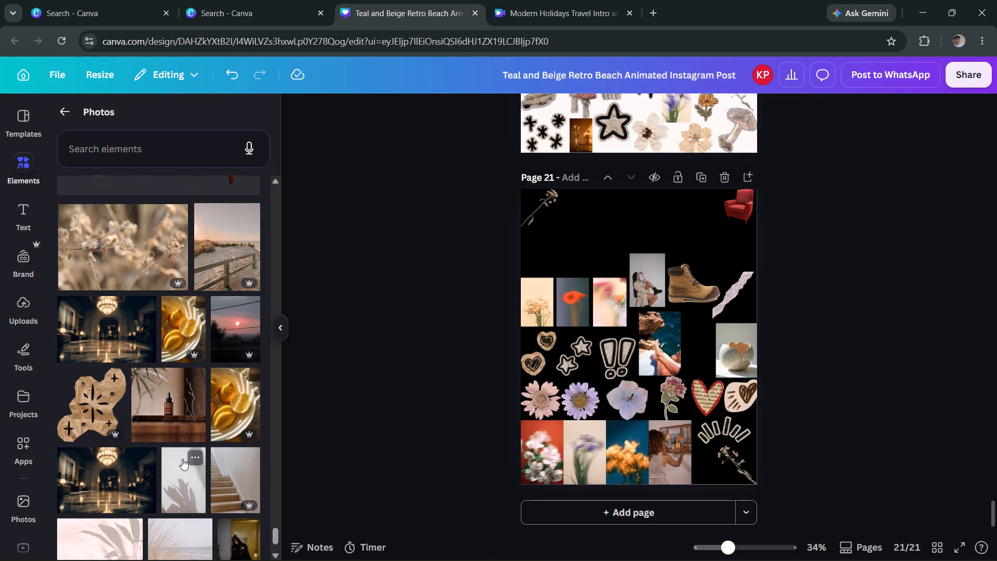
left_click(182, 467)
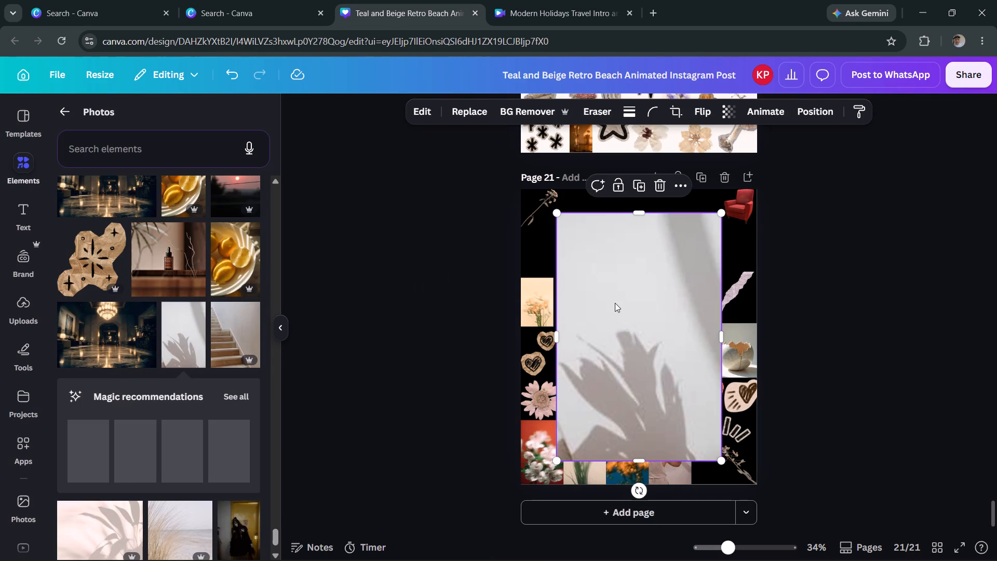
left_click_drag(718, 462, 657, 381)
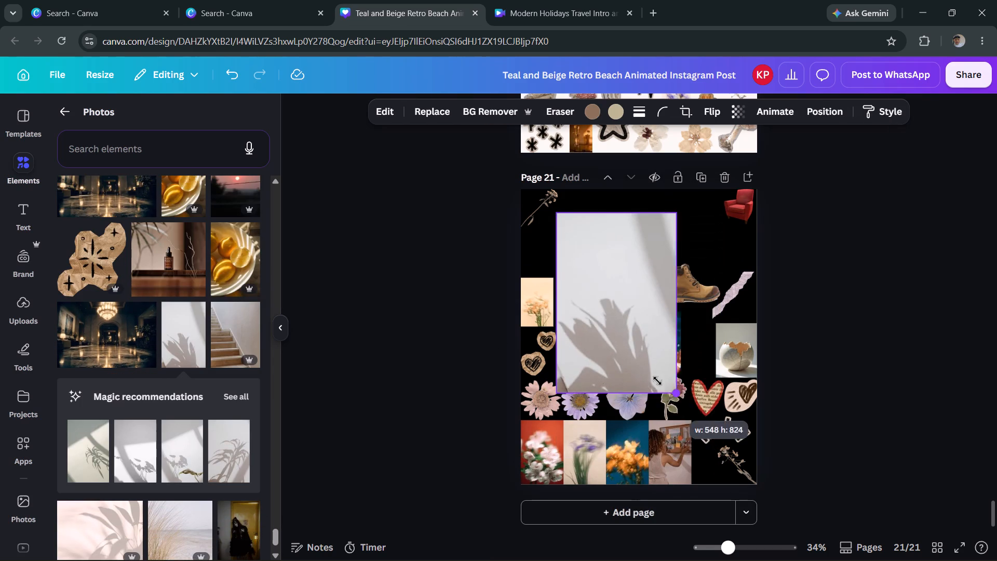
left_click_drag(657, 381, 564, 277)
left_click_drag(568, 244, 696, 349)
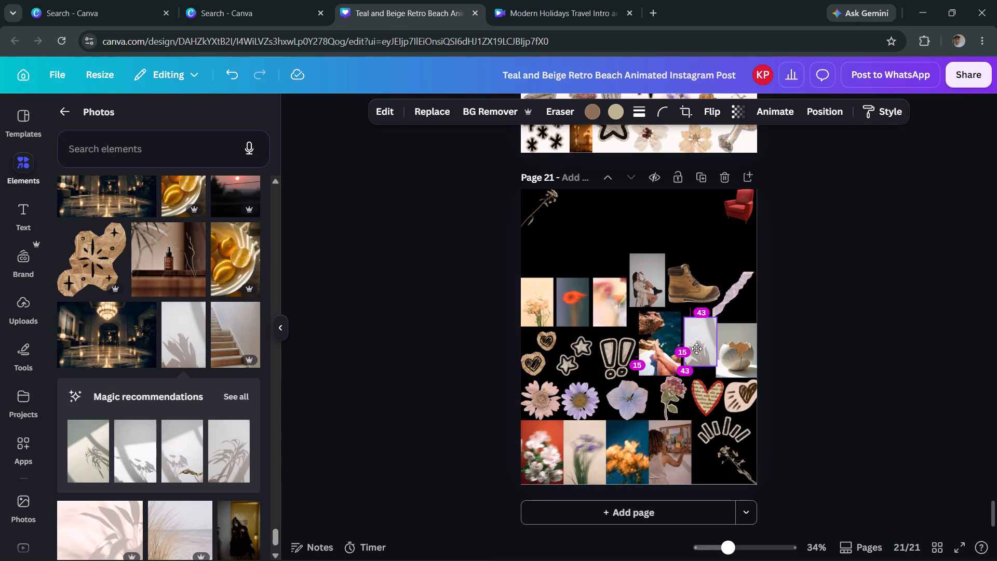
left_click_drag(696, 349, 694, 358)
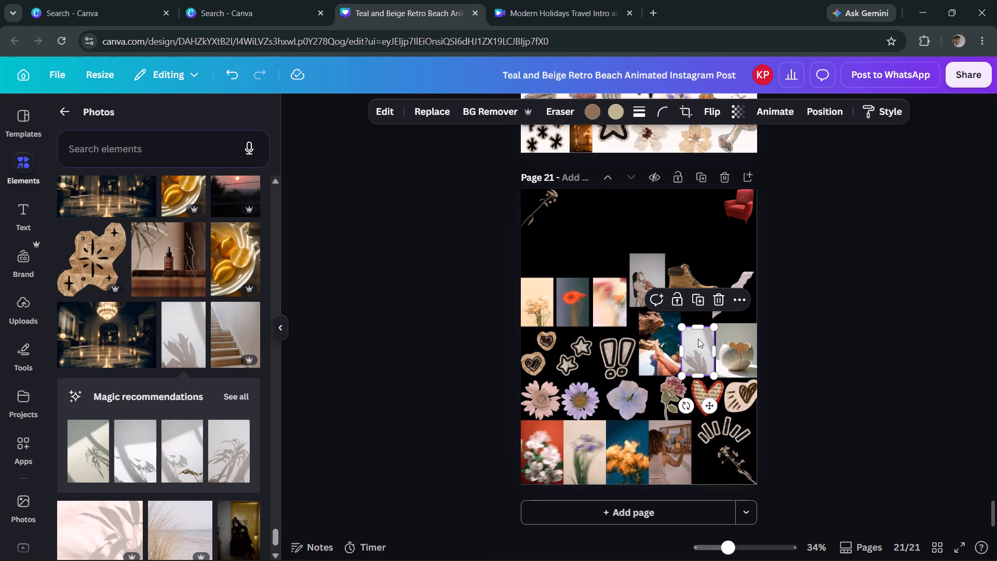
left_click_drag(698, 327, 697, 315)
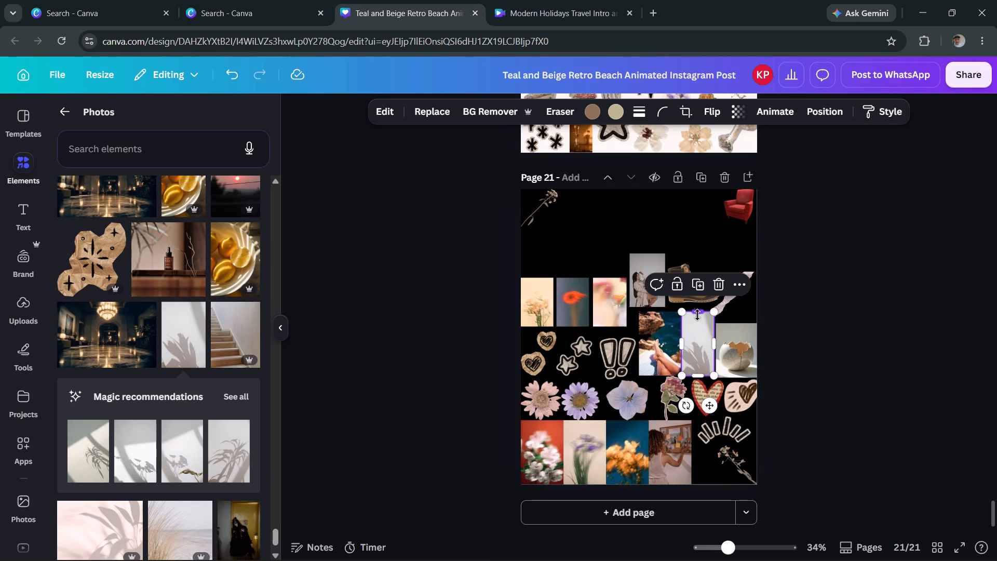
left_click(475, 300)
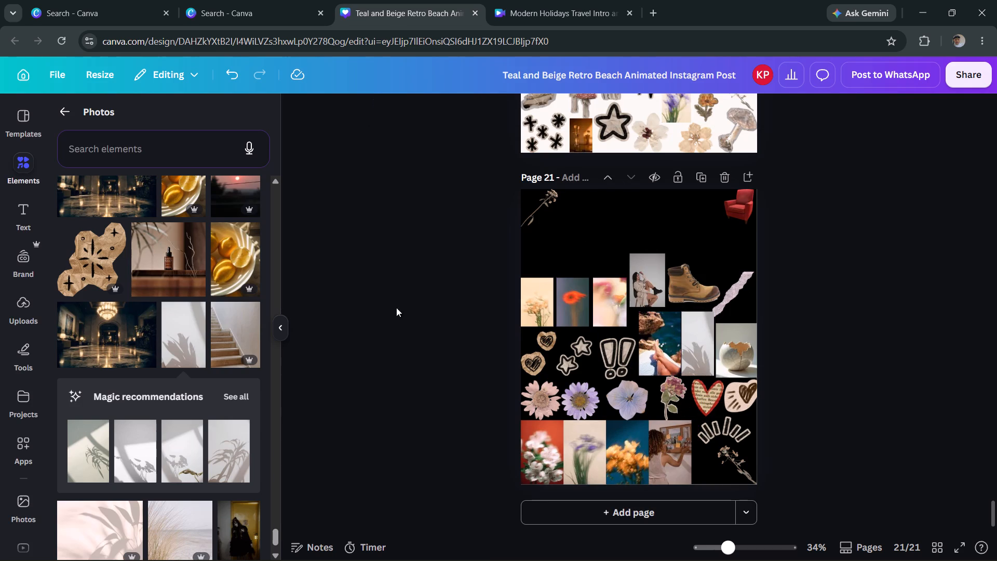
Add the photo of the dark-dressed figure by a yellow door, shrunk and placed at page 21's left edge above the pale flowers photo.
scroll(139, 443, "down", 4)
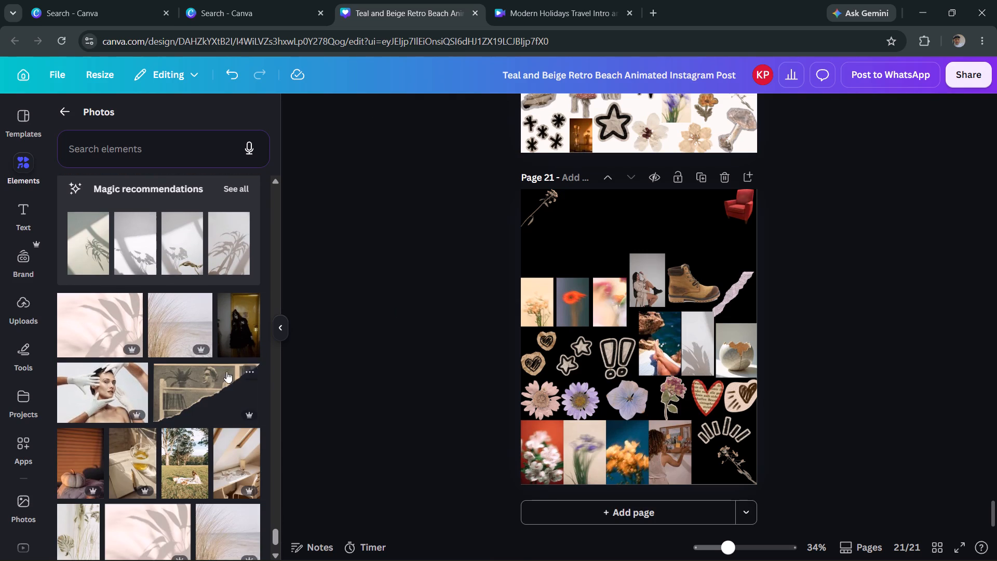
left_click(235, 330)
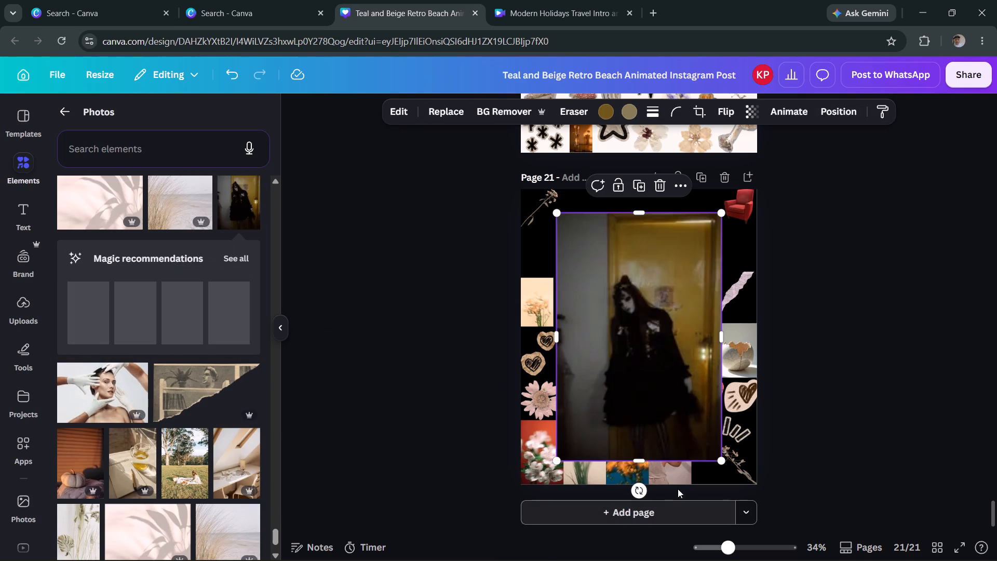
left_click_drag(721, 459, 596, 272)
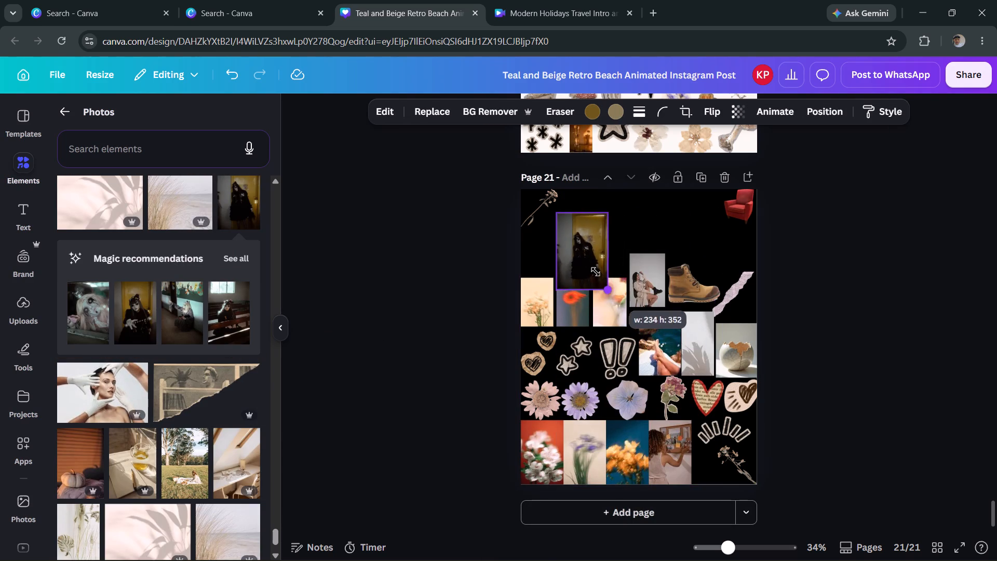
left_click_drag(596, 272, 581, 254)
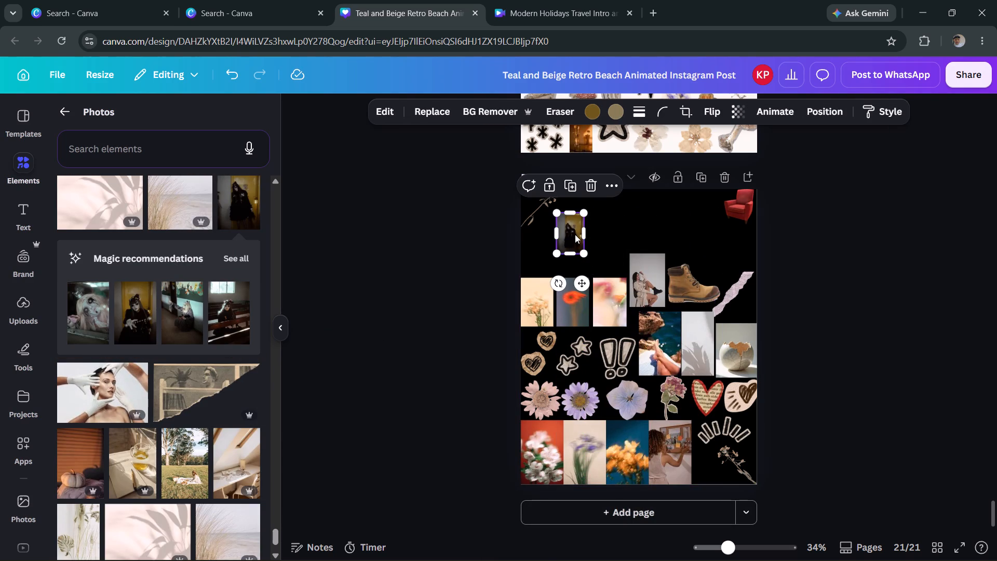
left_click_drag(575, 234, 541, 255)
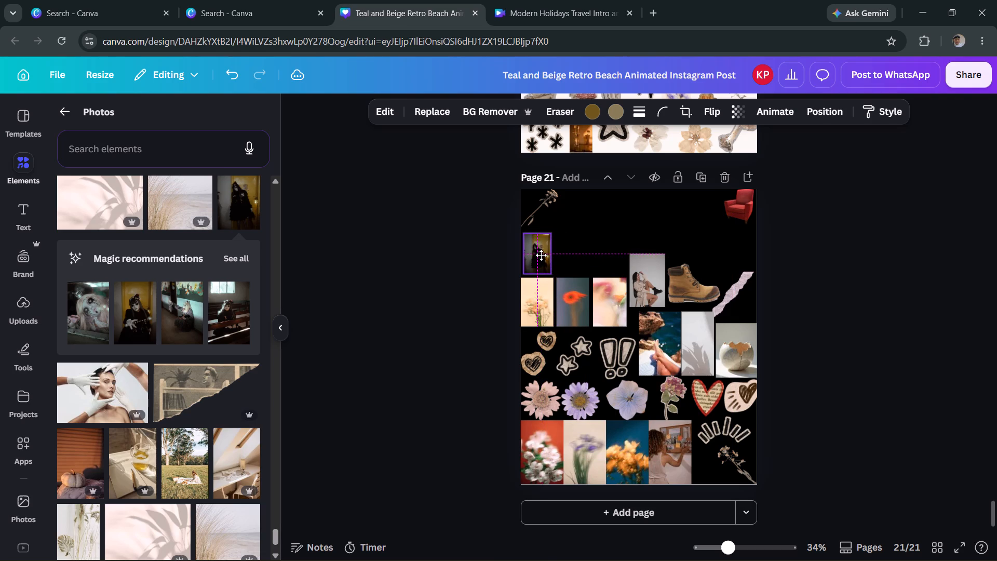
left_click_drag(541, 255, 541, 256)
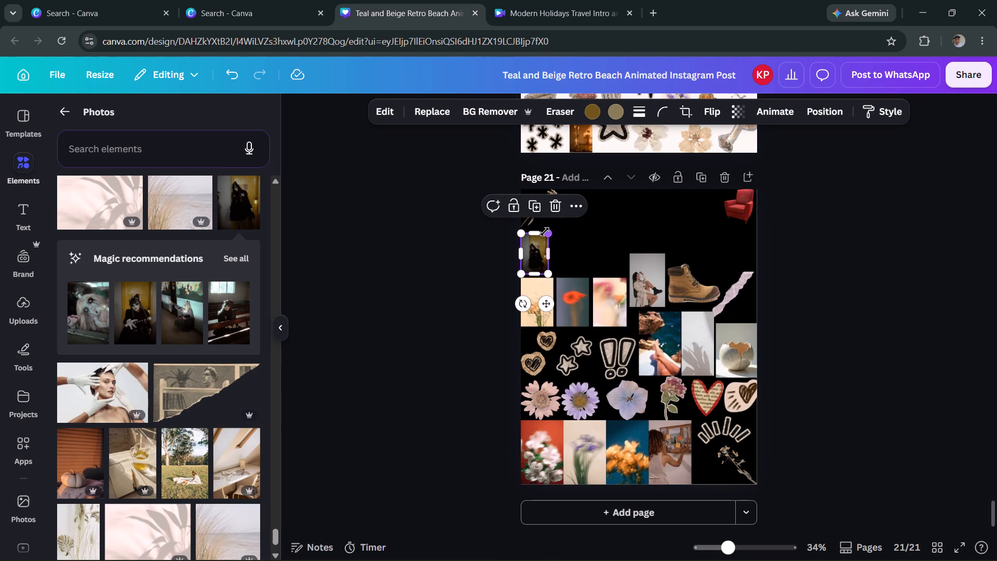
left_click(544, 232)
left_click(383, 283)
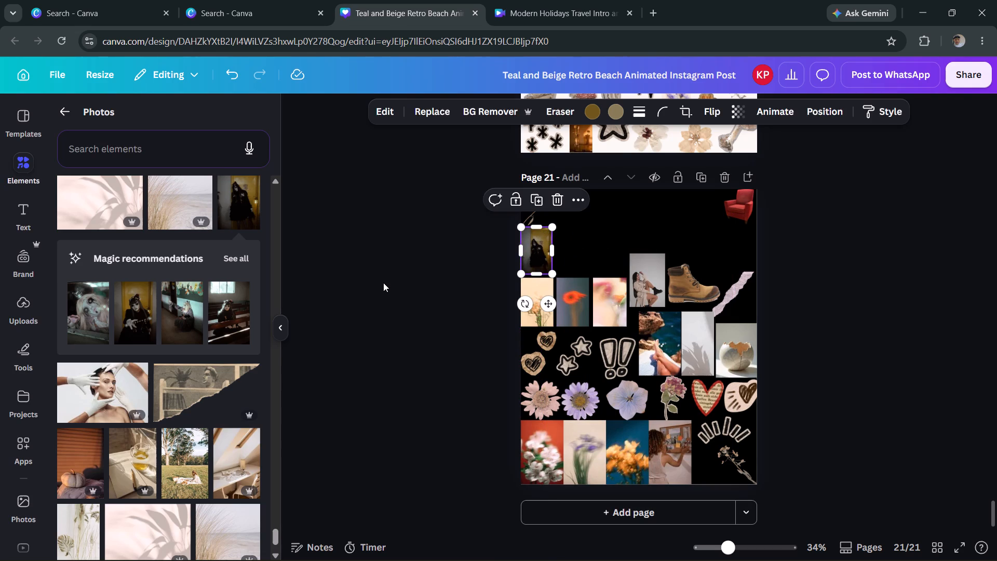
Add the orange poppy-like flower cutout with leaves, shrunk and placed below the red armchair at page 21's right edge.
scroll(190, 410, "down", 5)
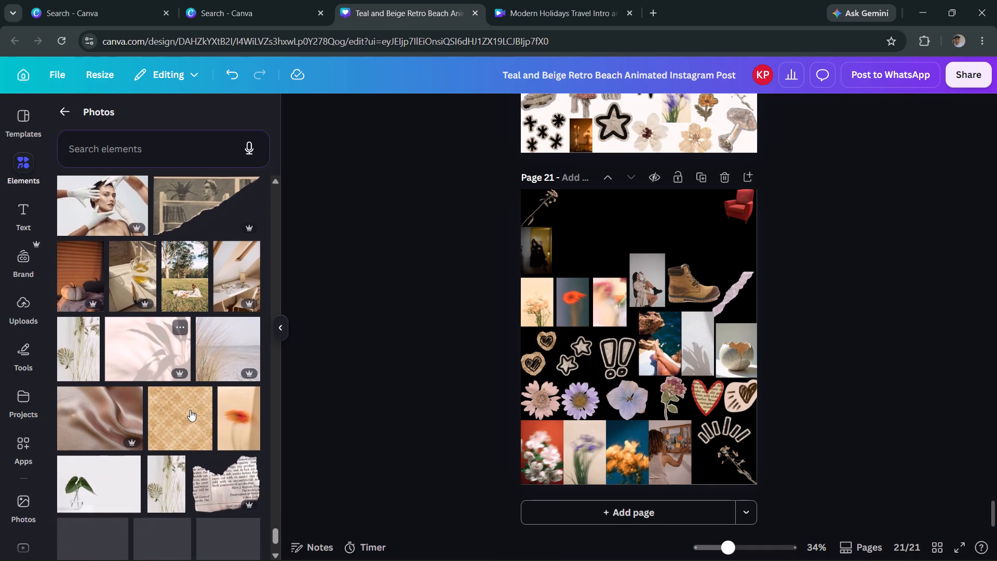
scroll(190, 410, "down", 2)
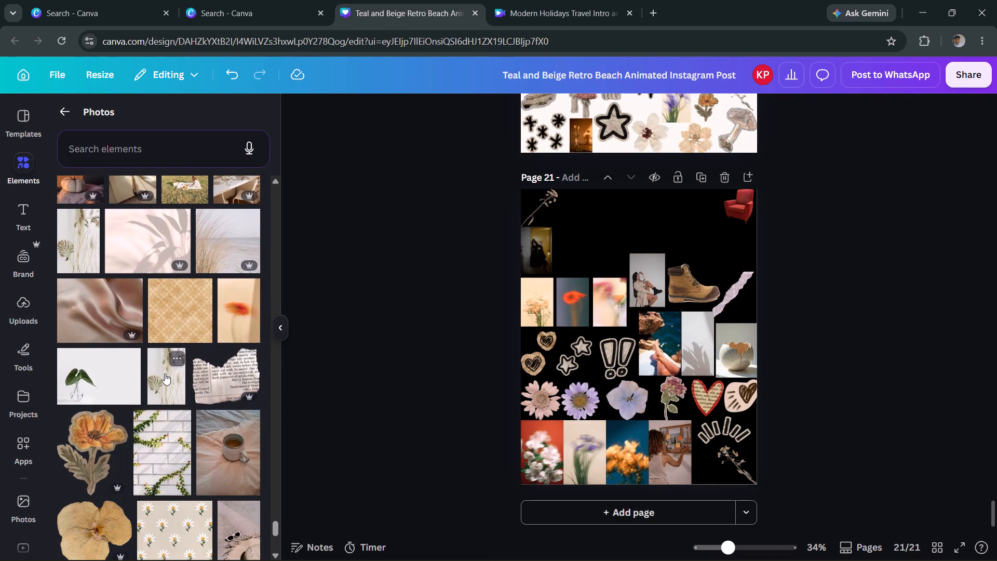
left_click(92, 463)
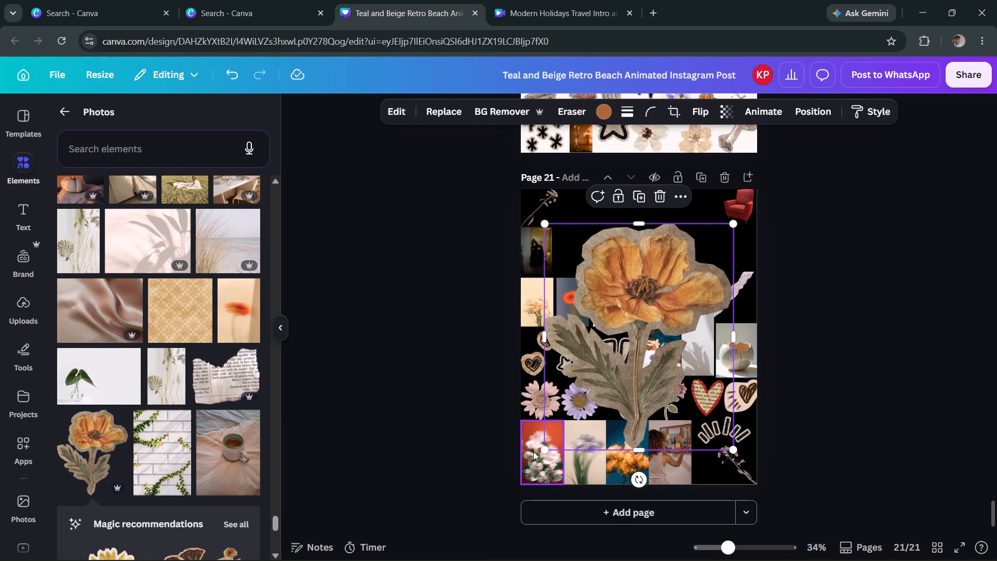
left_click_drag(542, 449, 683, 253)
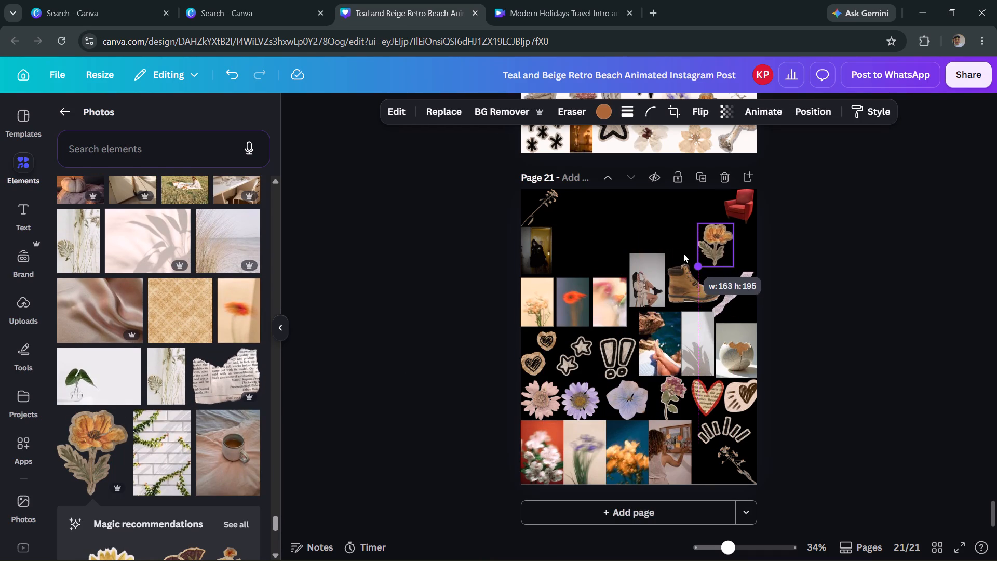
left_click_drag(724, 246, 752, 244)
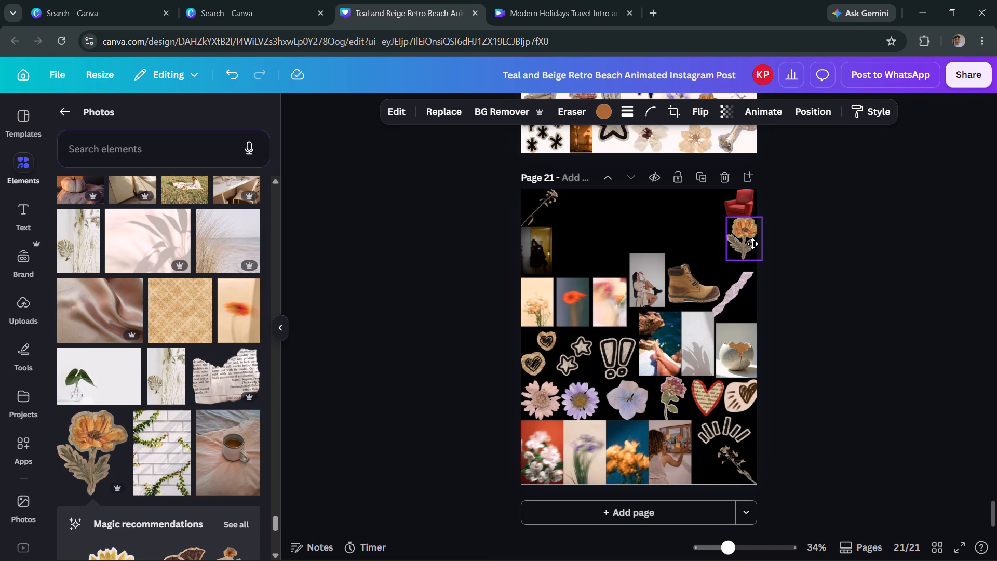
left_click_drag(752, 244, 748, 247)
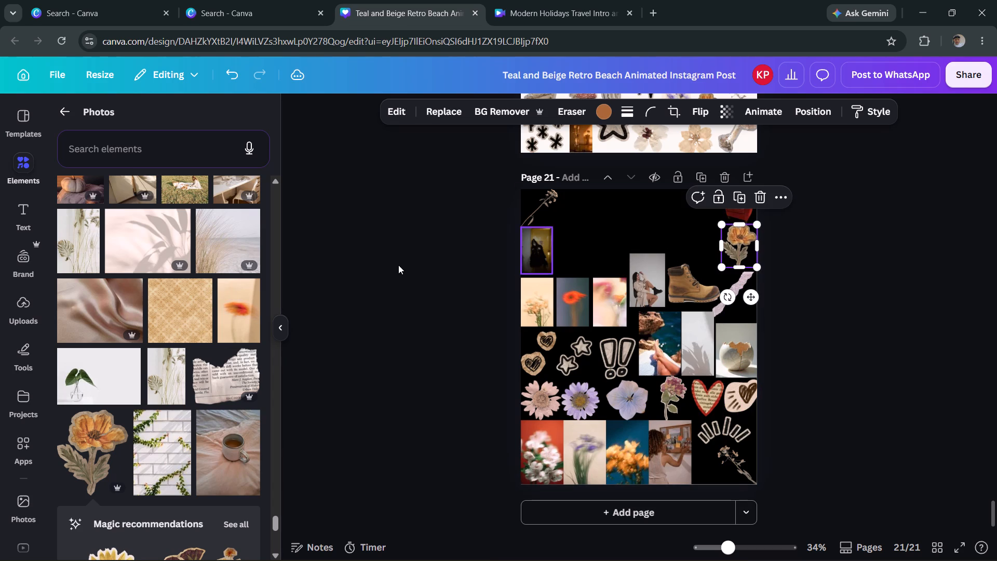
left_click(398, 265)
Add the recommended dark red dried flowers cutout, shrunk and placed beside the yellow door photo above the red-orange flower photo.
scroll(111, 464, "down", 1)
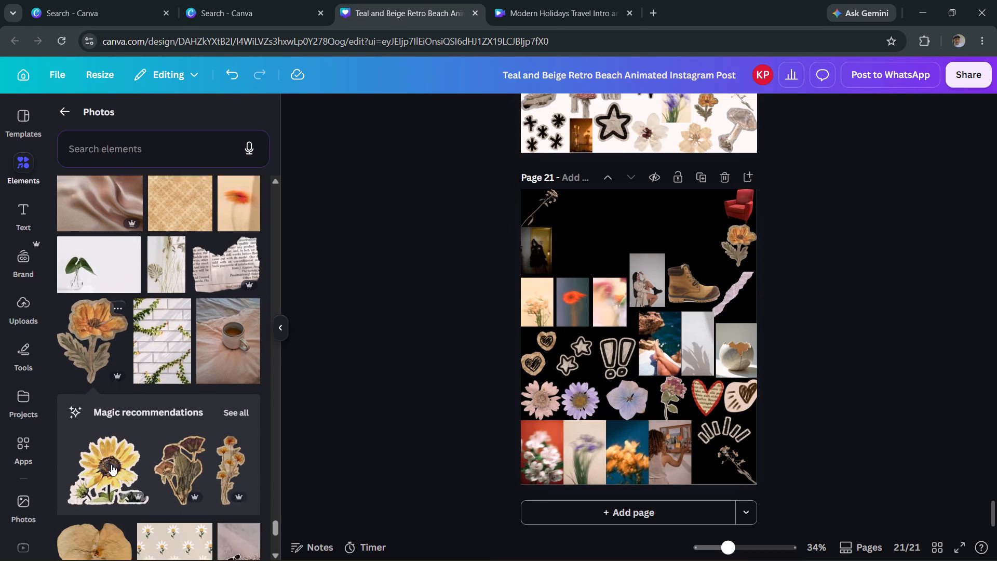
scroll(111, 464, "down", 2)
left_click(172, 362)
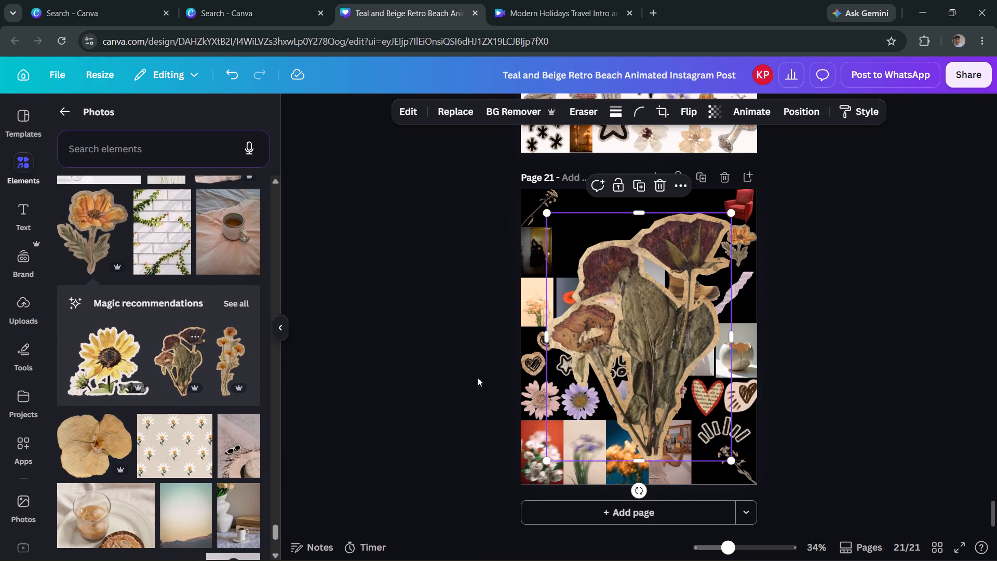
left_click_drag(730, 461, 565, 266)
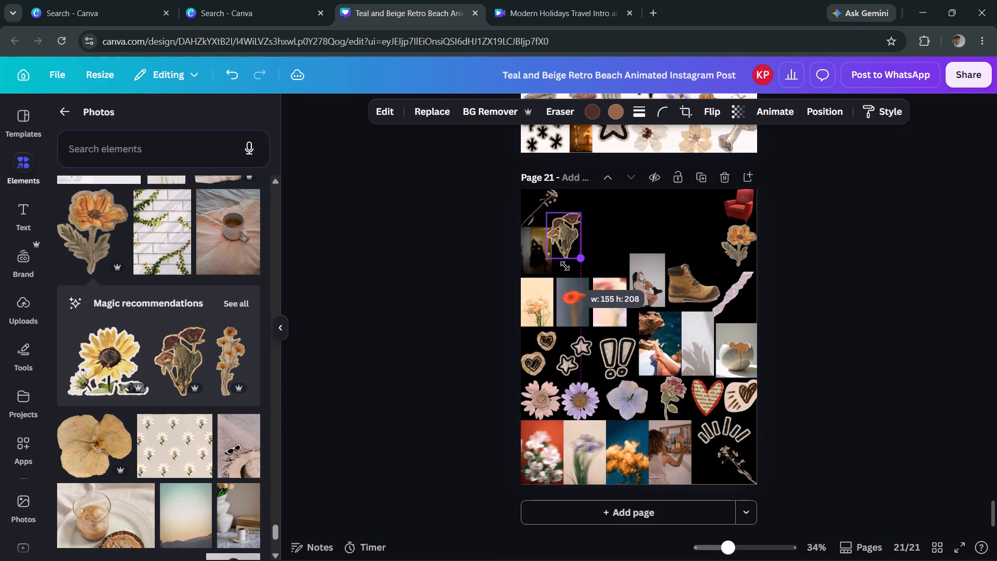
left_click_drag(565, 266, 564, 265)
left_click_drag(560, 229, 564, 239)
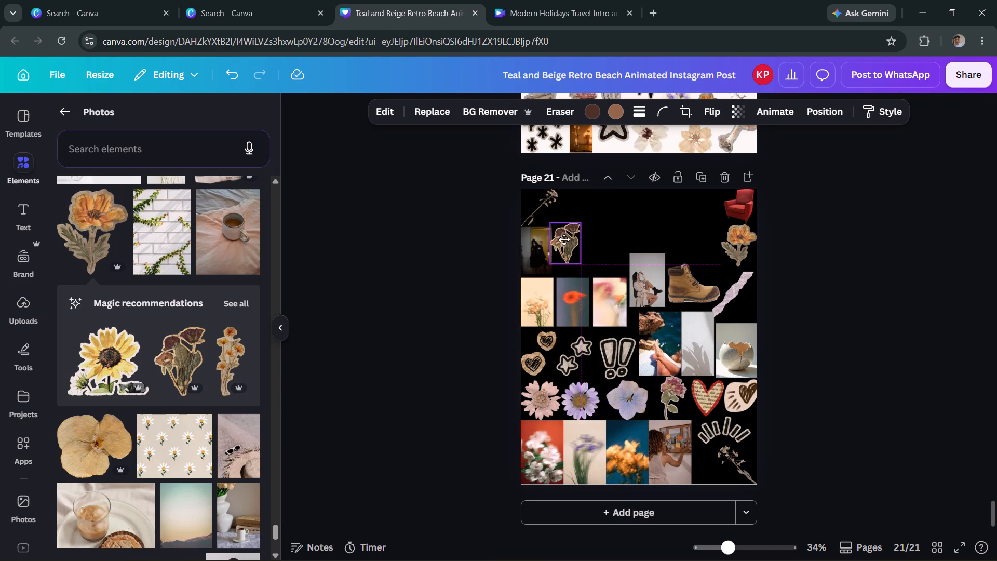
left_click_drag(564, 239, 564, 249)
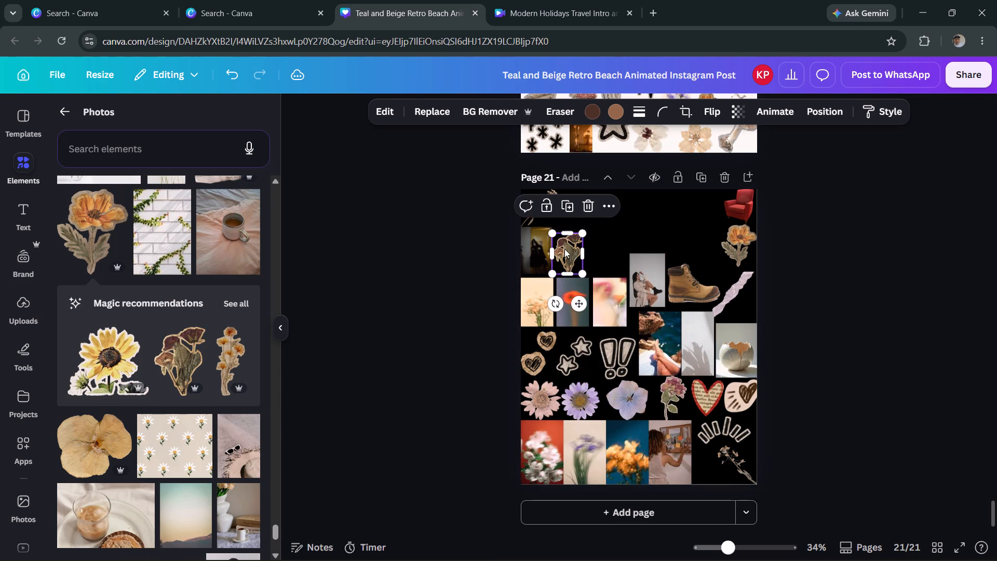
left_click(384, 269)
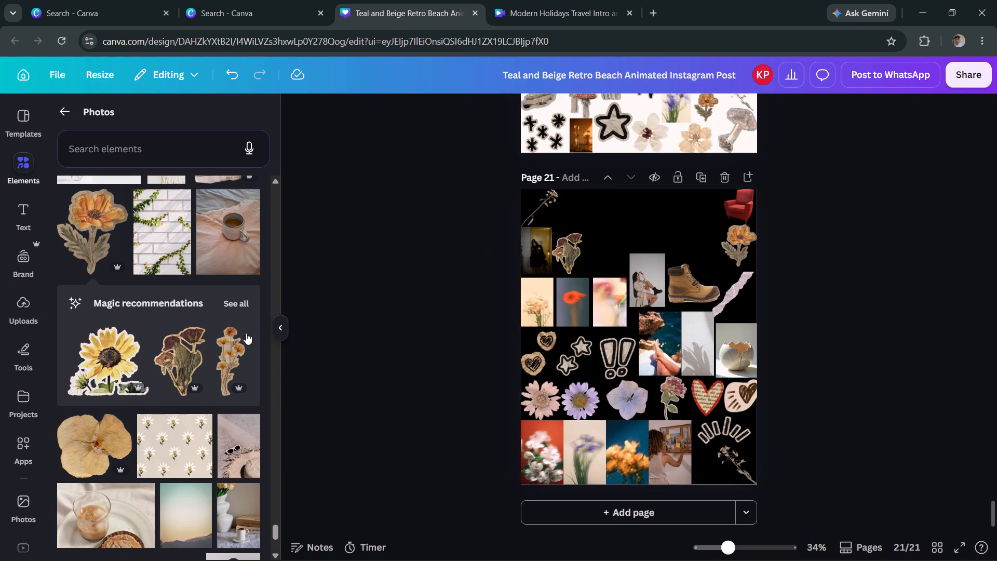
Add the recommended tall orange flower stem cutout, shrunk and placed beside the dark red dried flowers cutout.
left_click(235, 355)
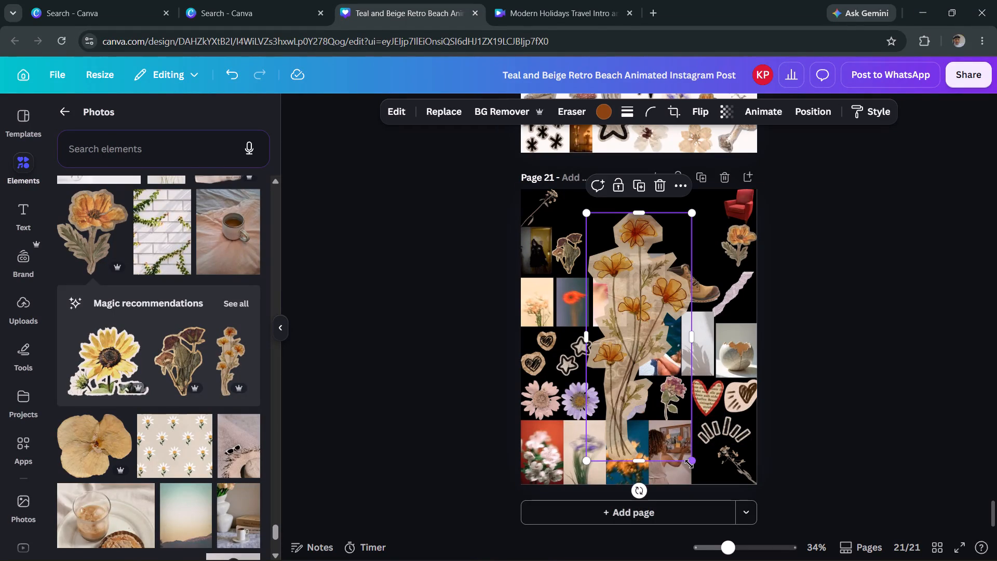
left_click_drag(692, 460, 601, 250)
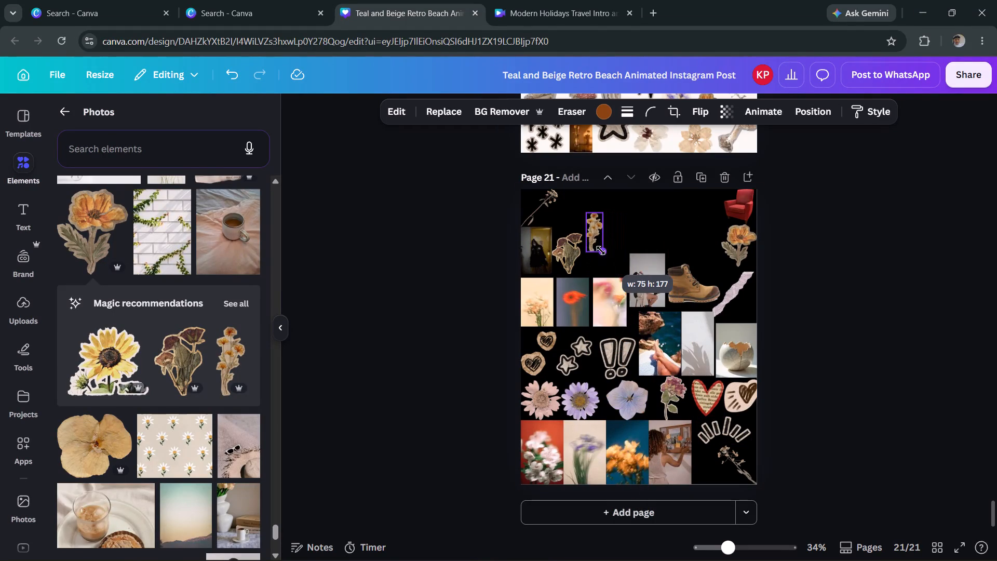
left_click_drag(601, 250, 615, 278)
left_click_drag(615, 213, 612, 218)
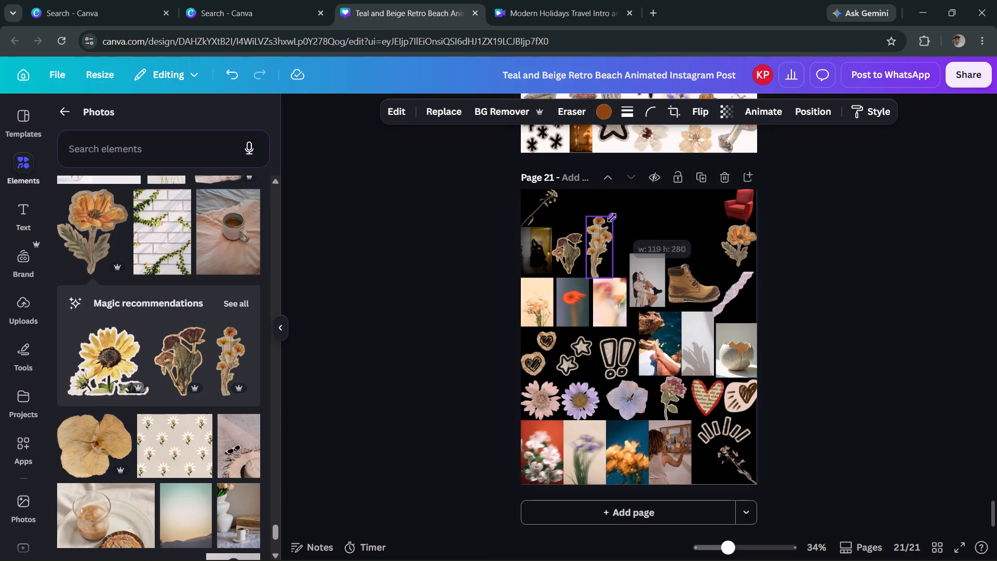
left_click_drag(612, 218, 609, 226)
left_click(332, 294)
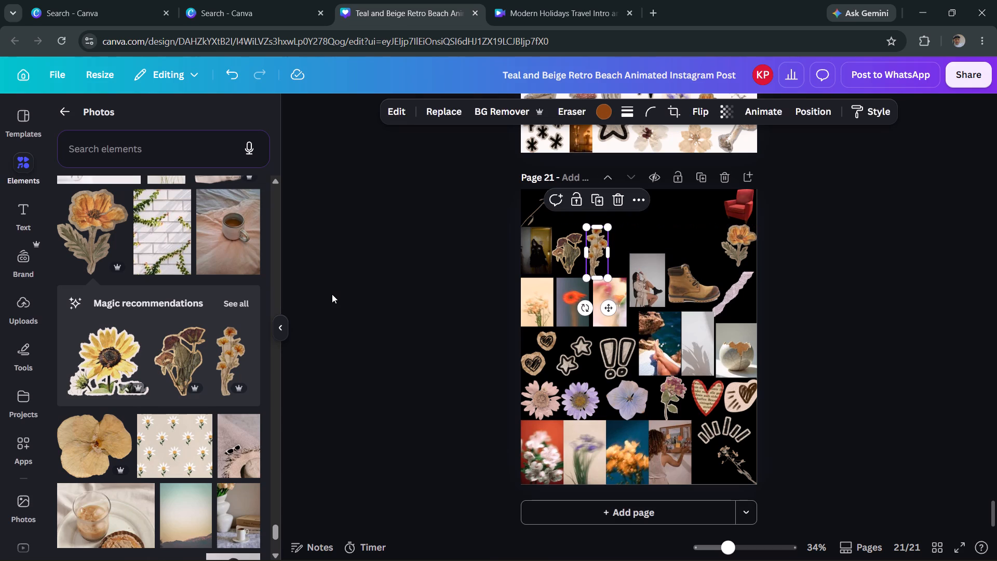
Add the pressed beige flower cutout, shrunk and placed at page 21's top edge beside the red armchair.
left_click(90, 459)
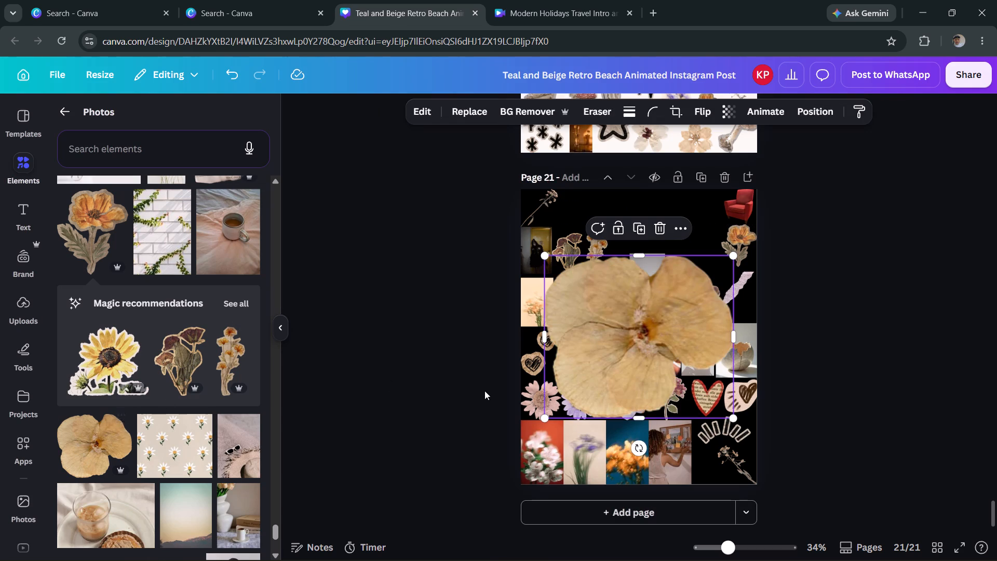
left_click_drag(544, 417, 676, 314)
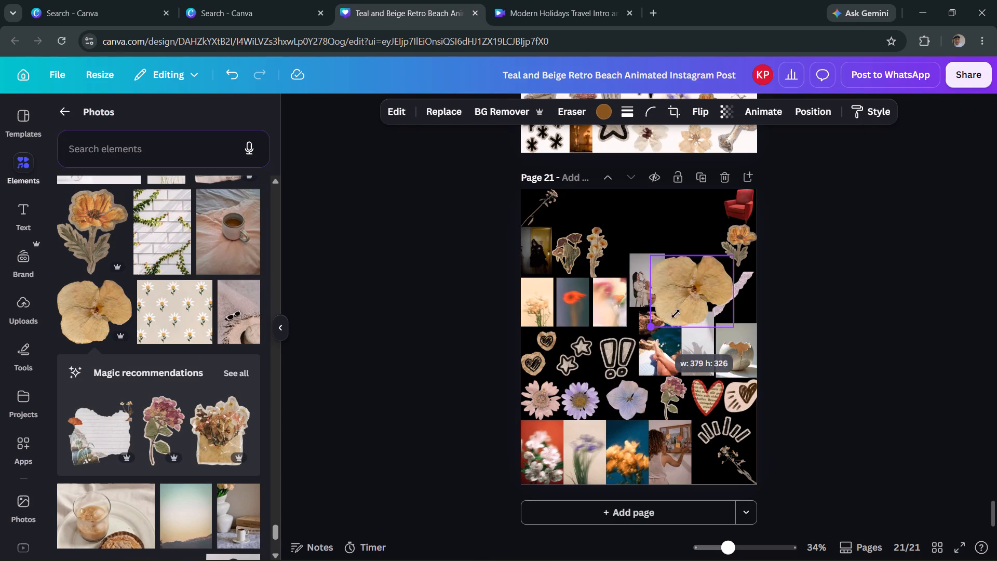
left_click_drag(676, 314, 689, 295)
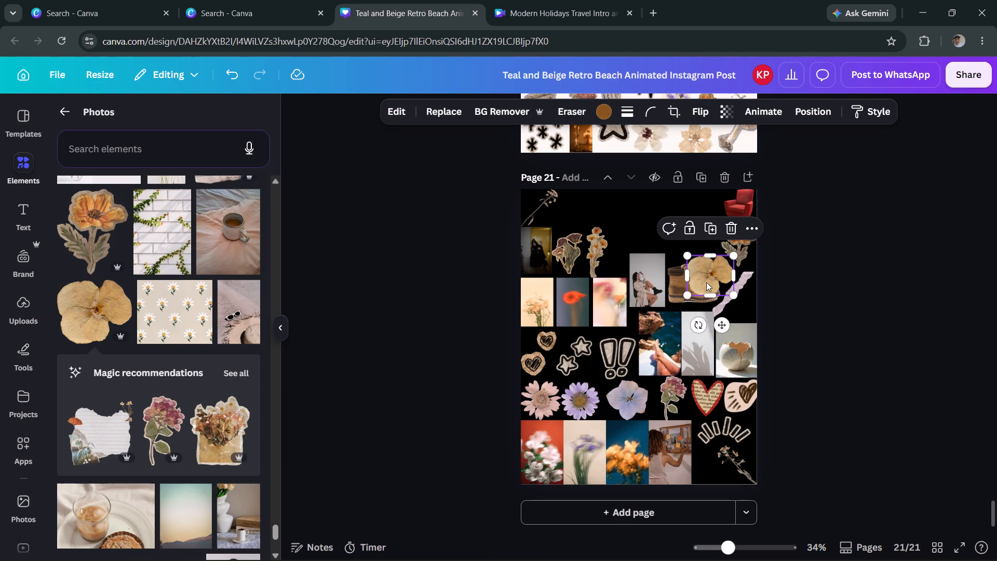
left_click_drag(706, 282, 696, 218)
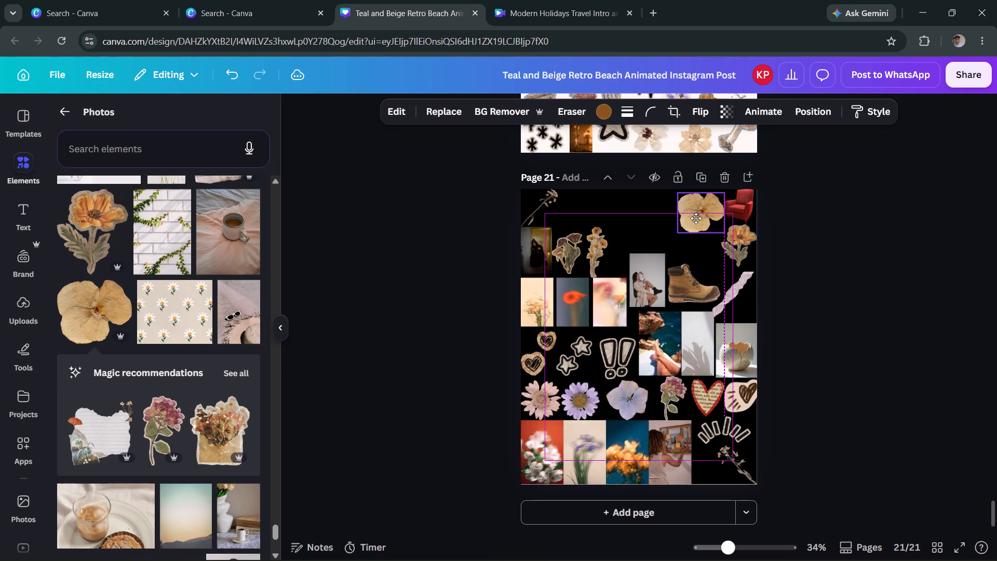
left_click_drag(696, 218, 694, 216)
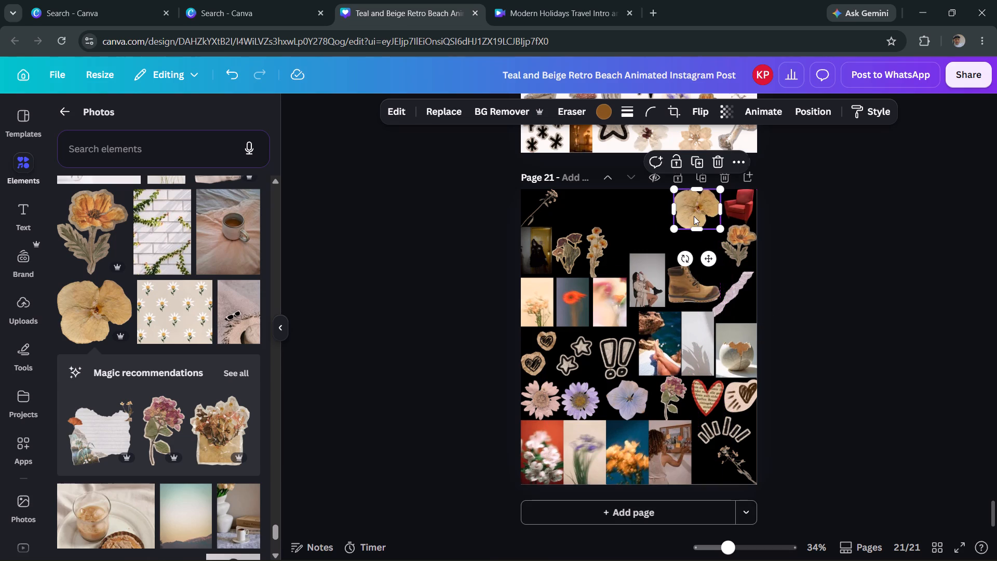
Shrink the pressed beige flower cutout further and place it against the red armchair at page 21's top edge.
left_click_drag(720, 225, 708, 213)
left_click_drag(694, 204, 711, 202)
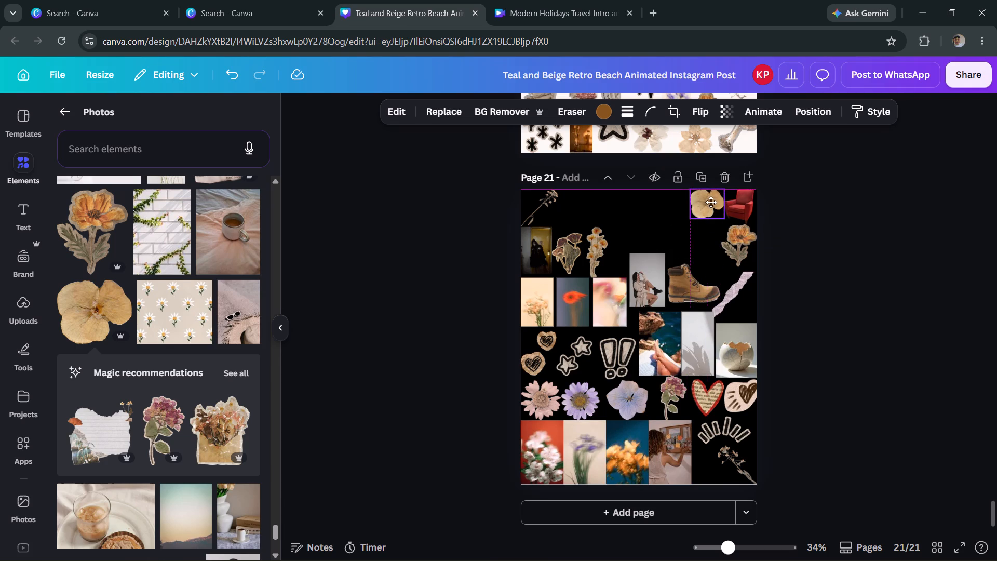
left_click_drag(711, 202, 710, 202)
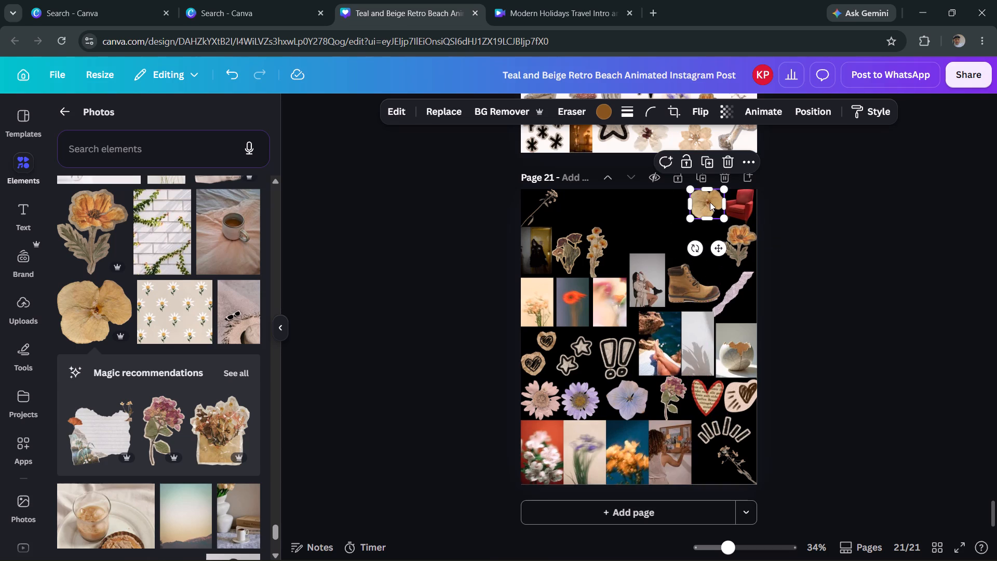
left_click(345, 244)
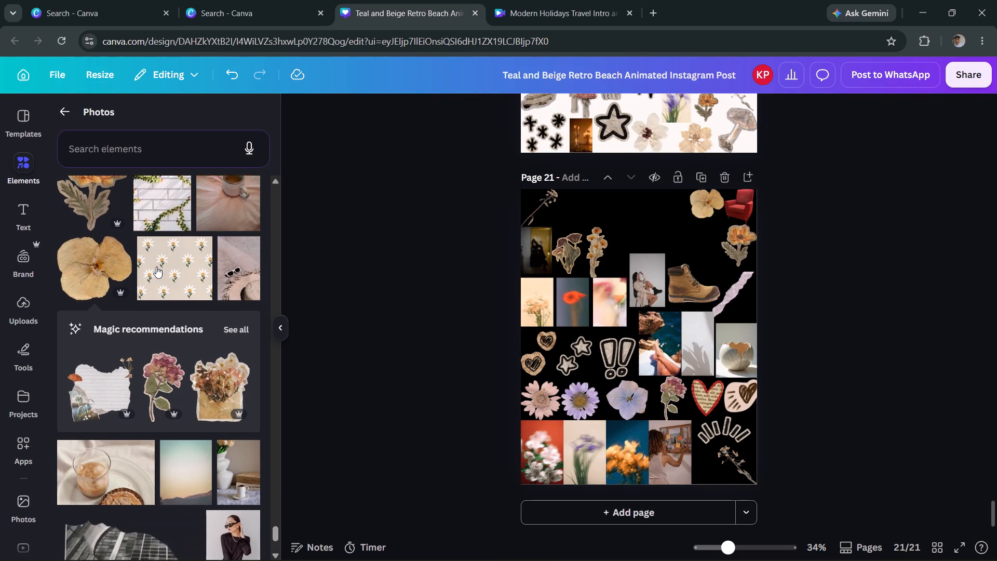
Add the recommended pink hydrangea cutout below the pressed beige flower, beside the orange flower cutout on page 21.
left_click(149, 295)
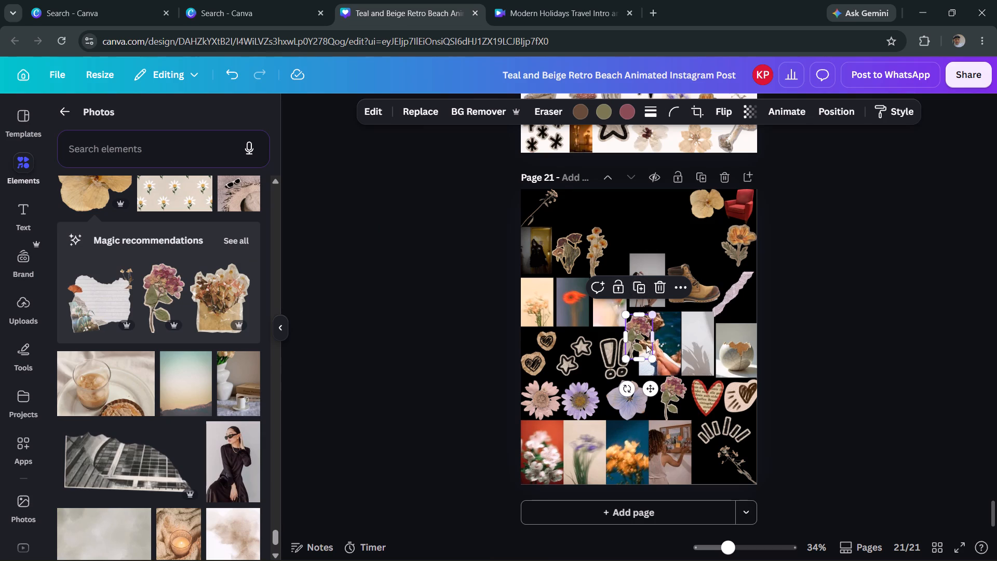
left_click_drag(637, 336, 708, 242)
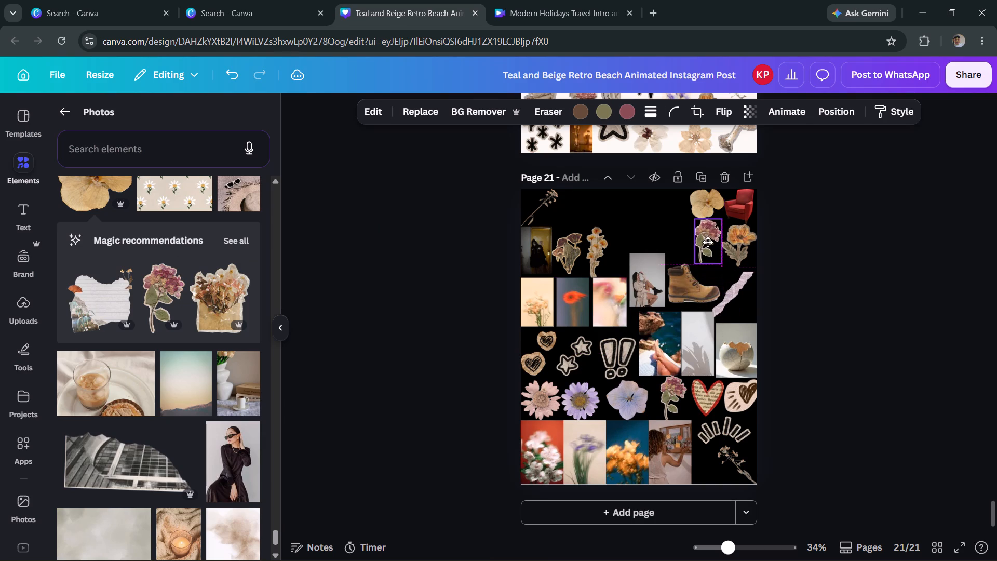
left_click_drag(708, 242, 708, 238)
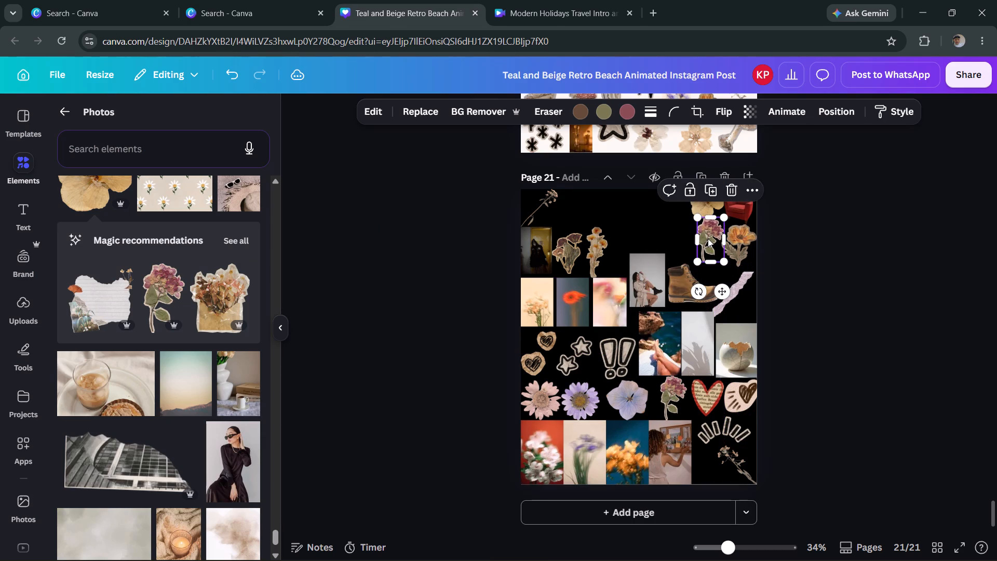
left_click(449, 283)
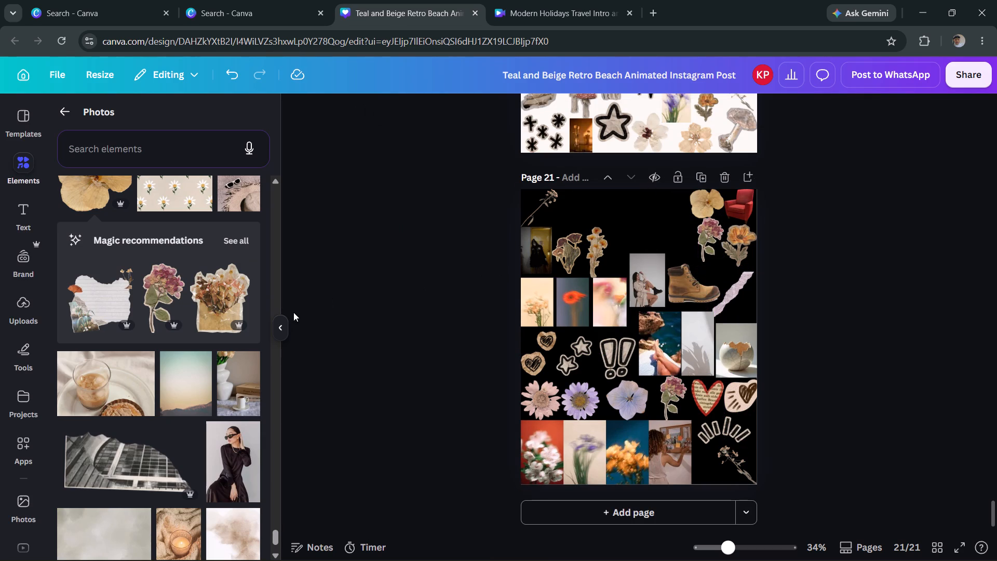
Add another pressed beige flower cutout, shrunk and placed between the pink hydrangea and the brown boot on page 21.
scroll(190, 384, "down", 4)
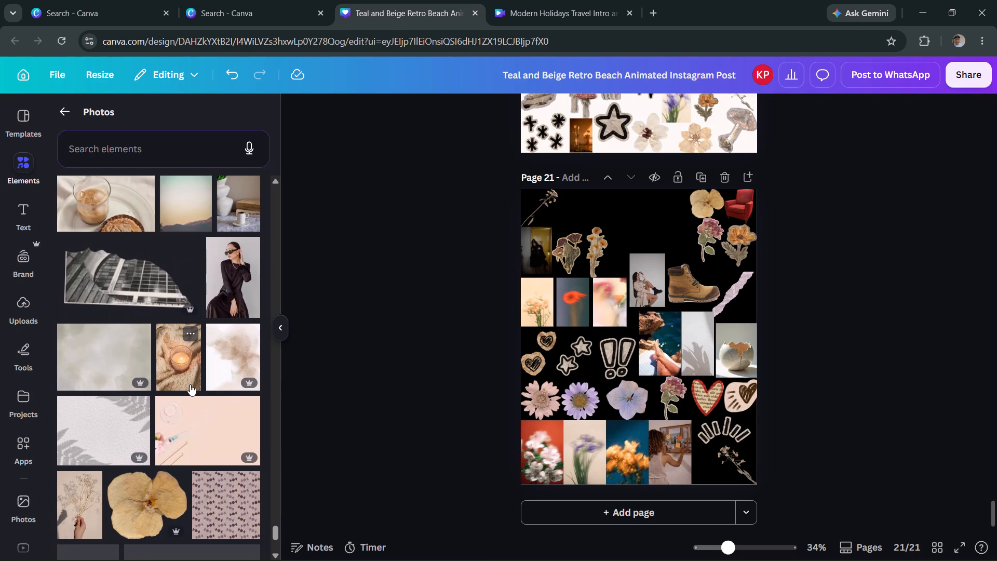
scroll(190, 384, "down", 3)
left_click(154, 371)
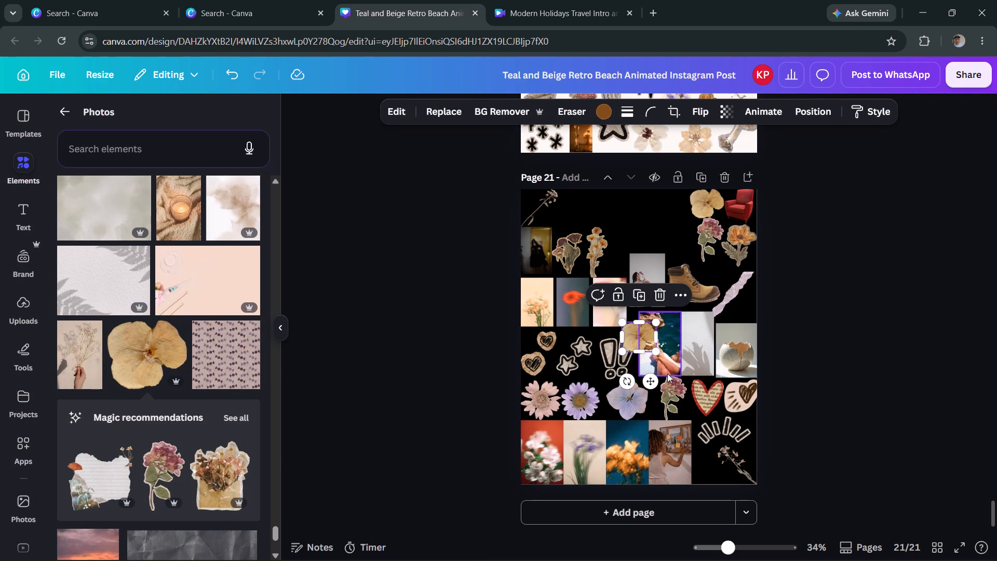
left_click_drag(641, 339, 719, 268)
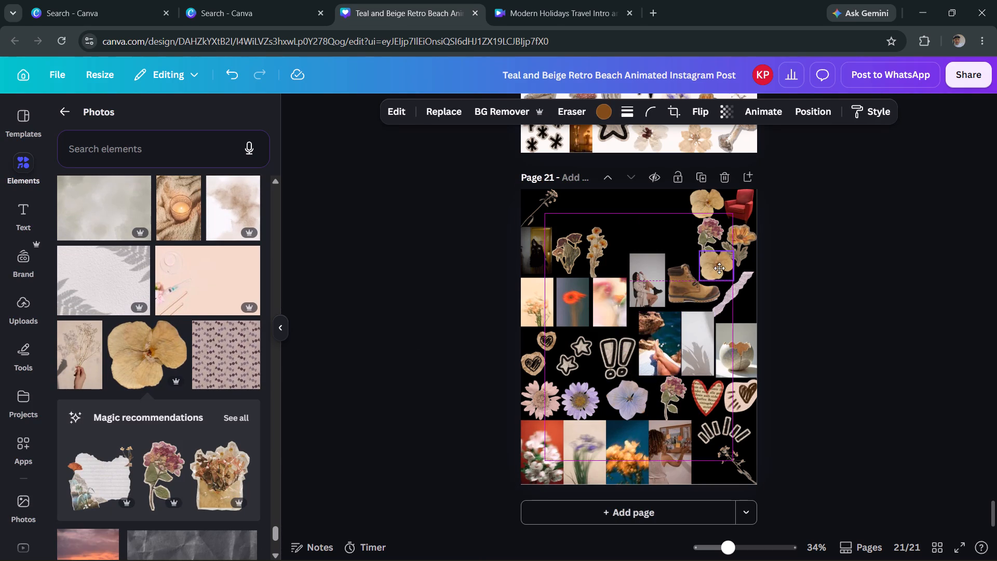
left_click_drag(719, 268, 719, 271)
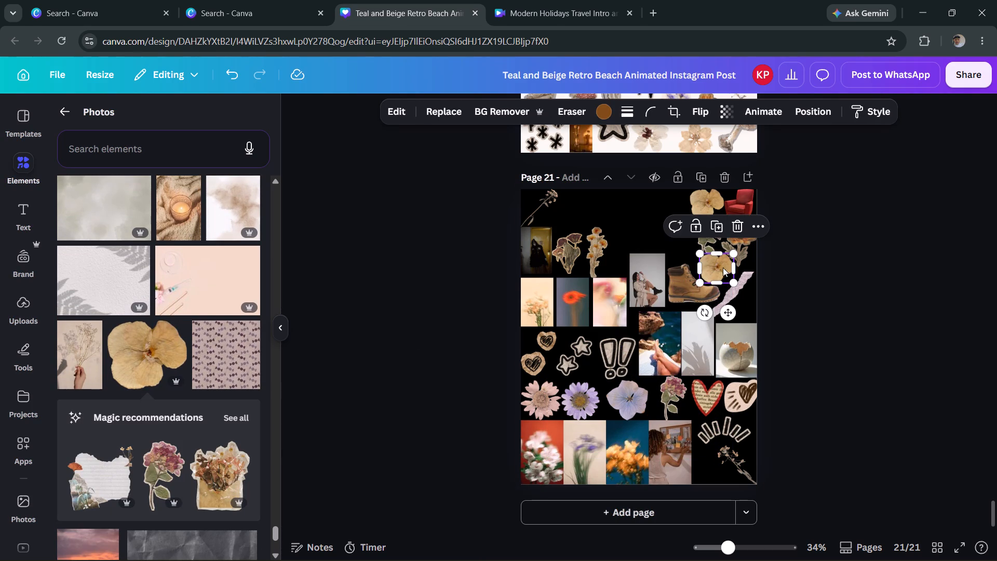
left_click_drag(732, 250, 723, 264)
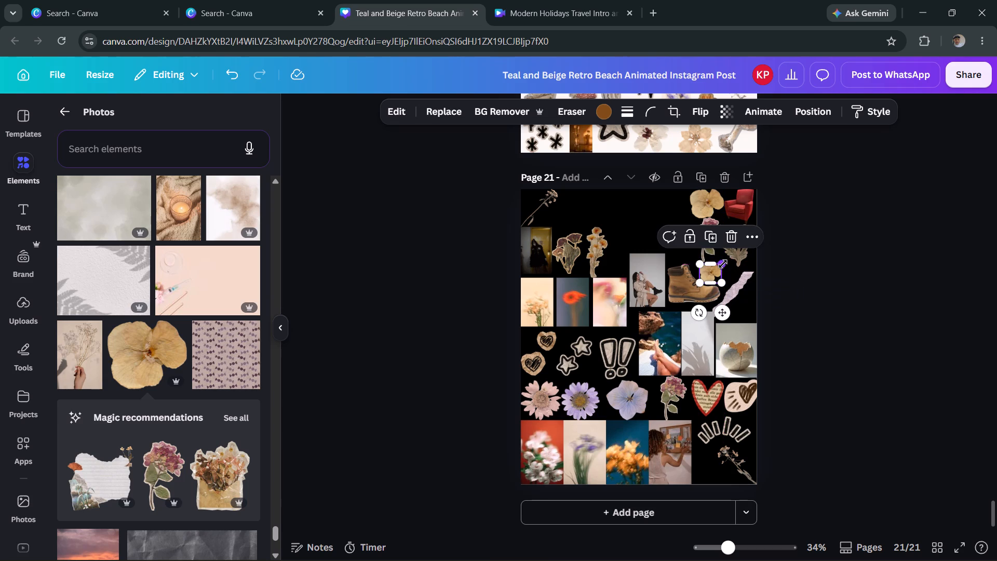
left_click_drag(709, 271, 719, 269)
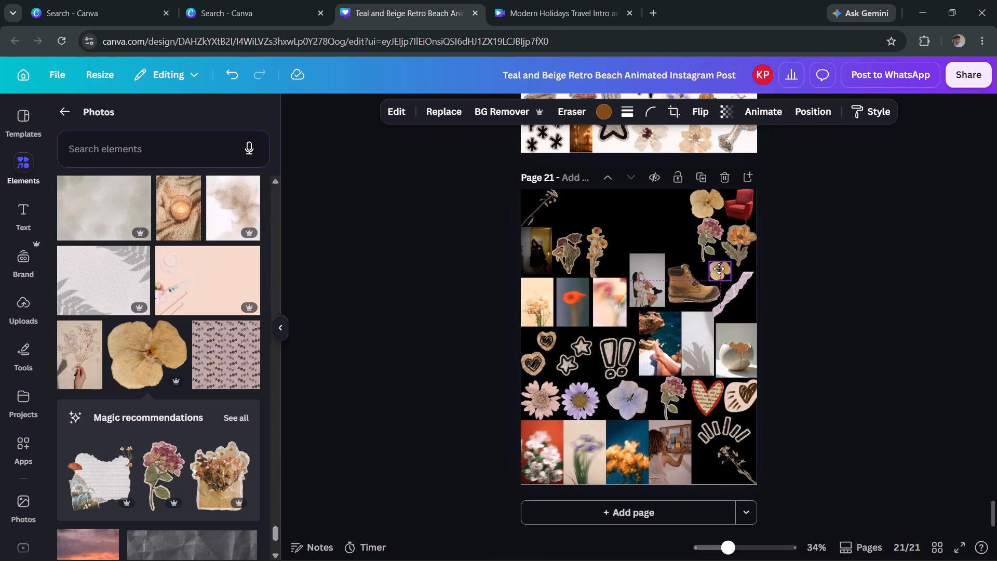
left_click_drag(719, 269, 719, 269)
left_click(444, 278)
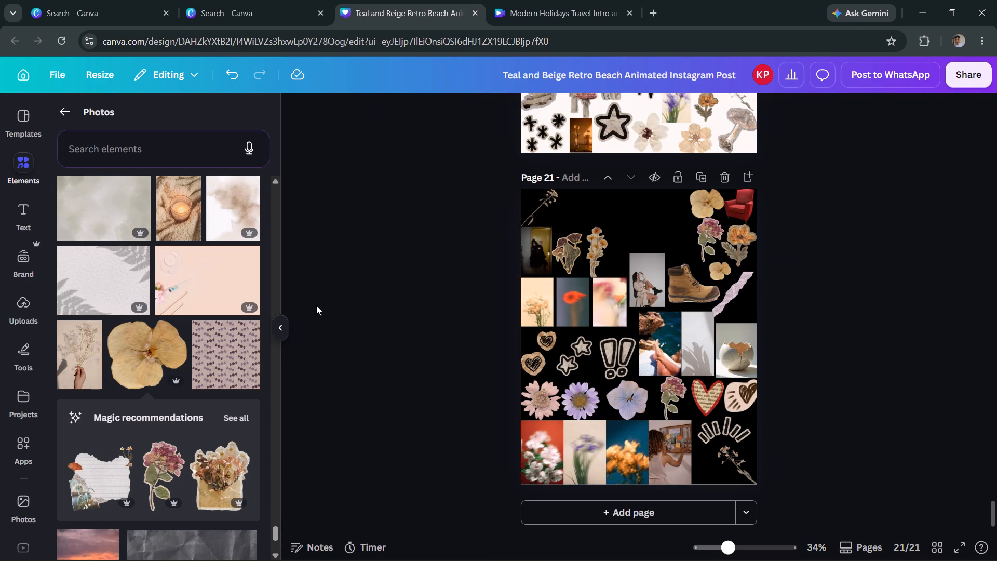
Add the photo of a silhouetted dancer over blue water, shrunk to a thumbnail at page 21's top edge beside the dried stem cutout.
scroll(197, 367, "down", 3)
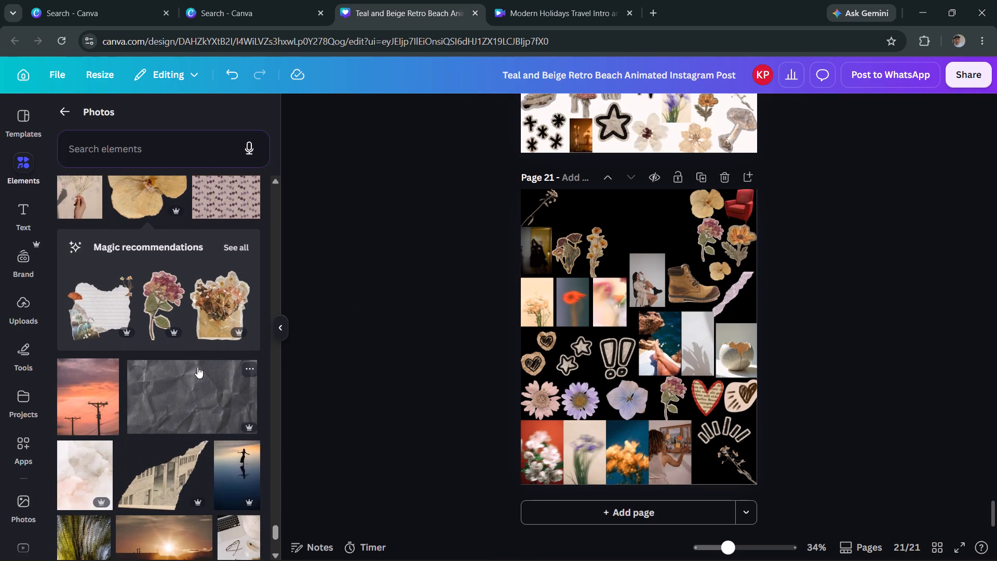
scroll(197, 367, "down", 2)
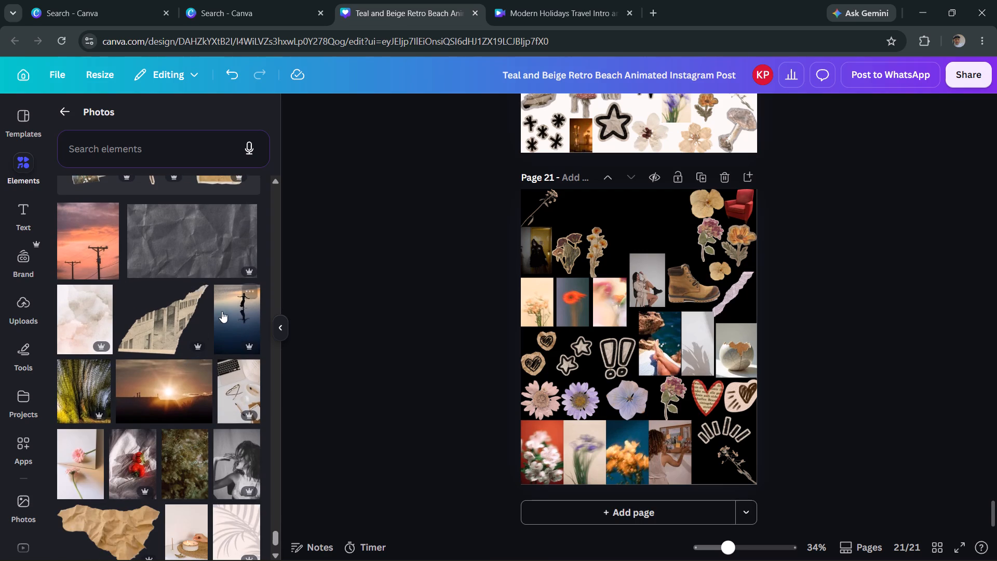
left_click(231, 320)
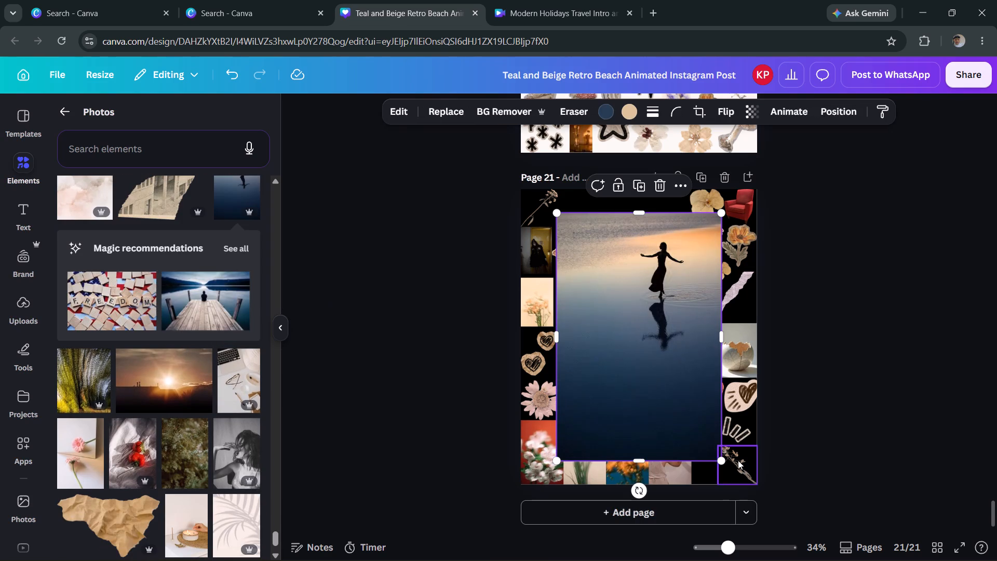
left_click_drag(722, 458, 591, 264)
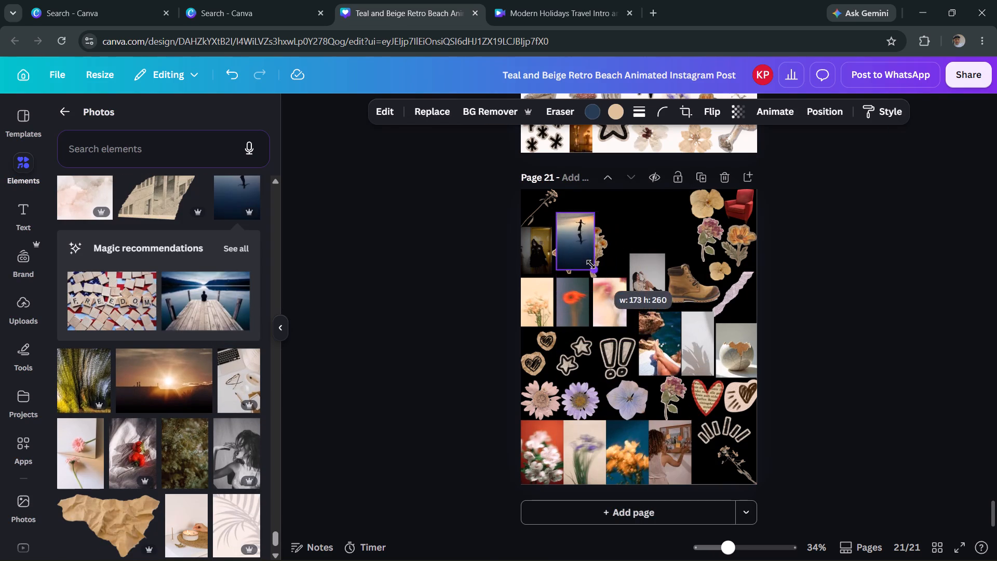
left_click_drag(591, 264, 581, 244)
left_click_drag(567, 220, 621, 231)
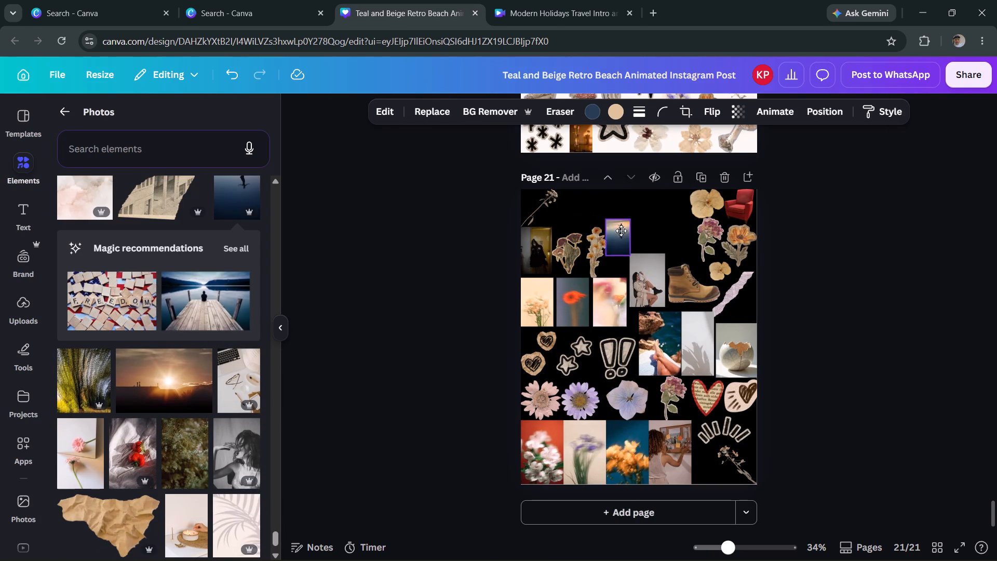
left_click_drag(621, 231, 574, 201)
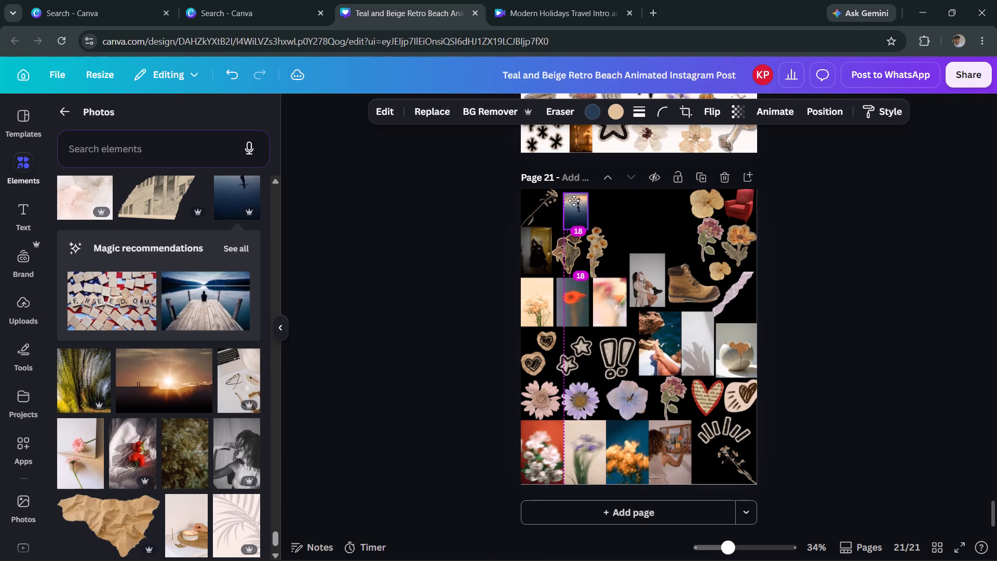
left_click_drag(574, 201, 572, 198)
left_click(375, 238)
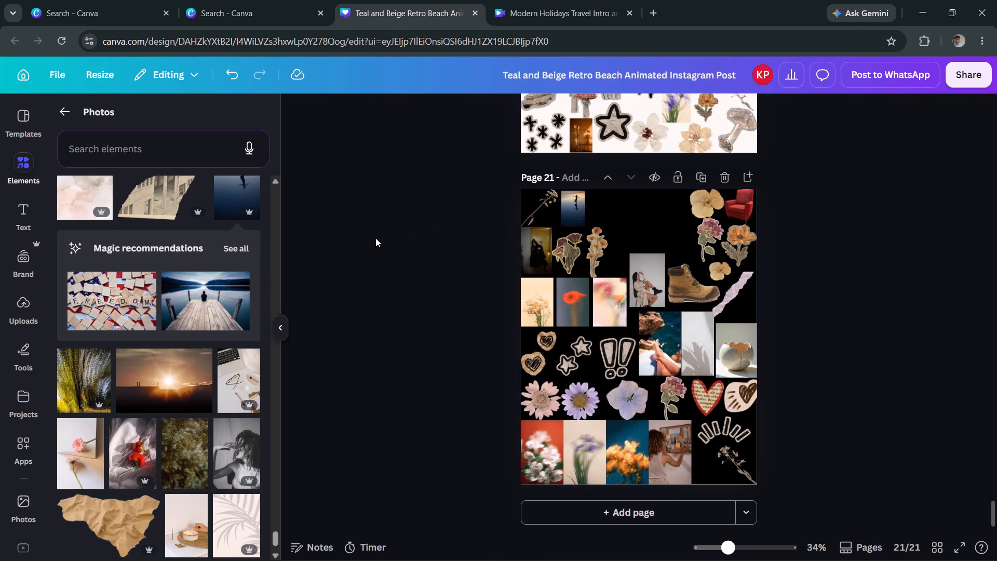
Add the pinkish-purple daisy cutout, shrunk and placed beside the tall orange flower stem above the blurred pink flower photo.
scroll(115, 384, "down", 3)
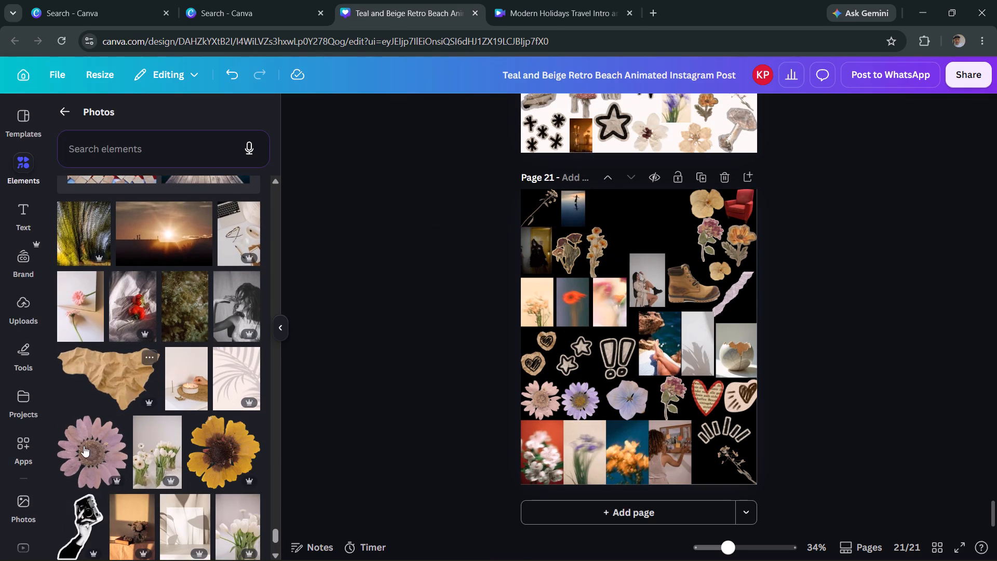
left_click(85, 456)
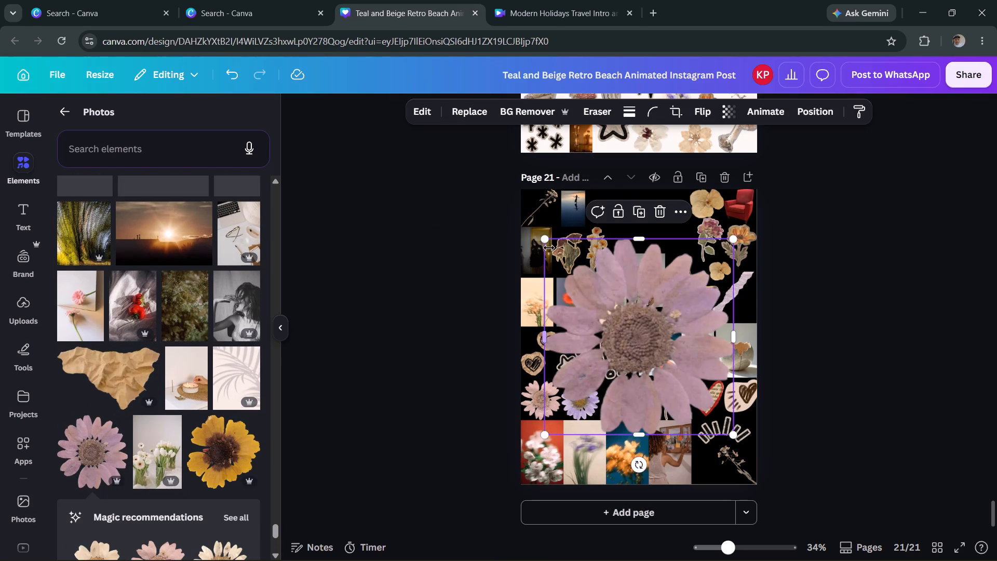
left_click_drag(730, 432, 632, 328)
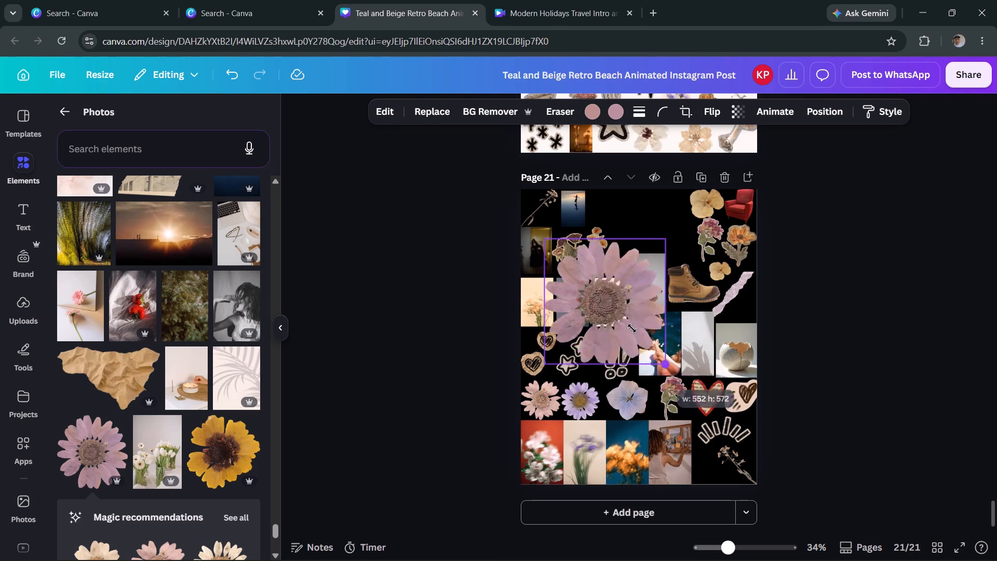
left_click_drag(632, 328, 578, 251)
left_click_drag(559, 248, 572, 248)
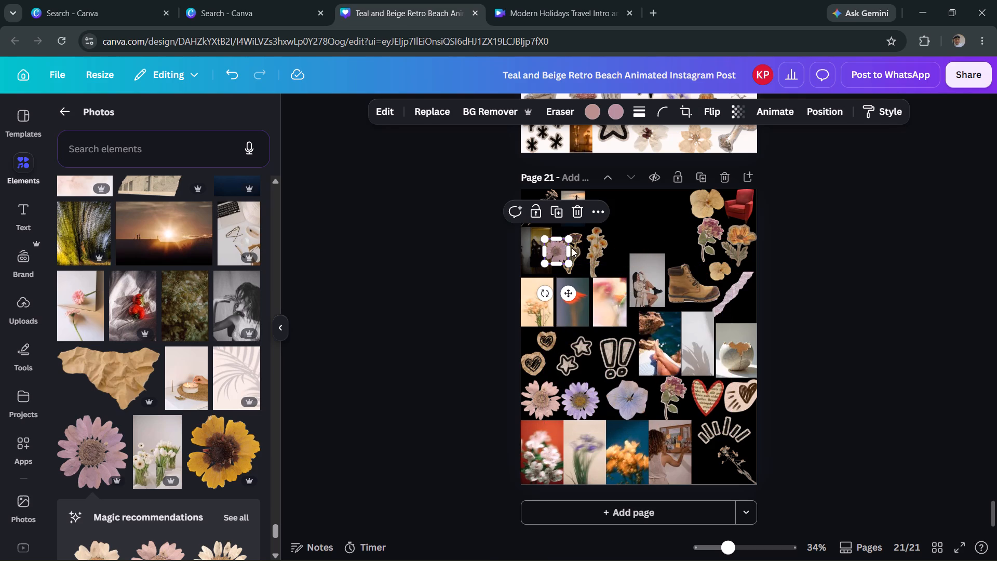
left_click_drag(572, 248, 619, 261)
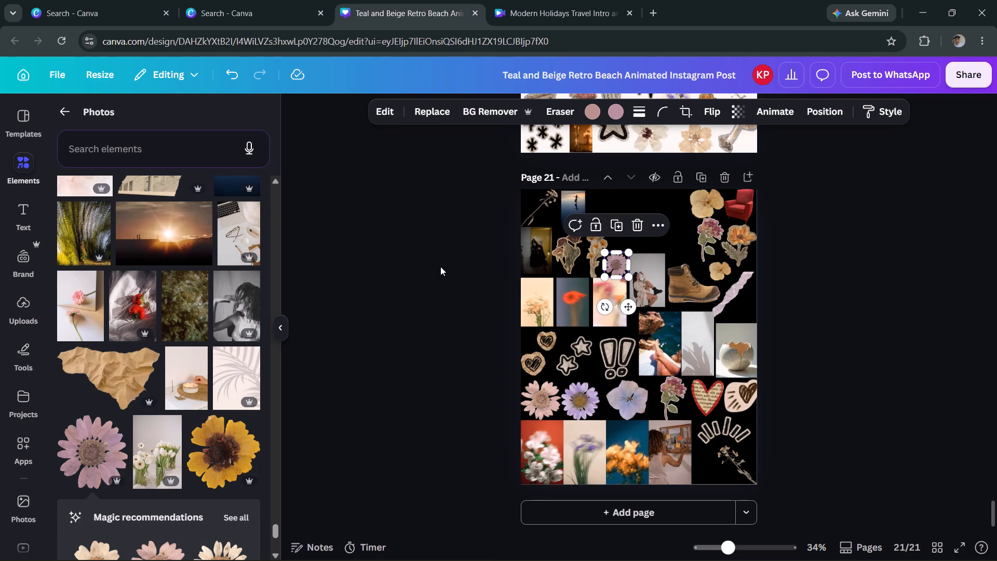
left_click(440, 266)
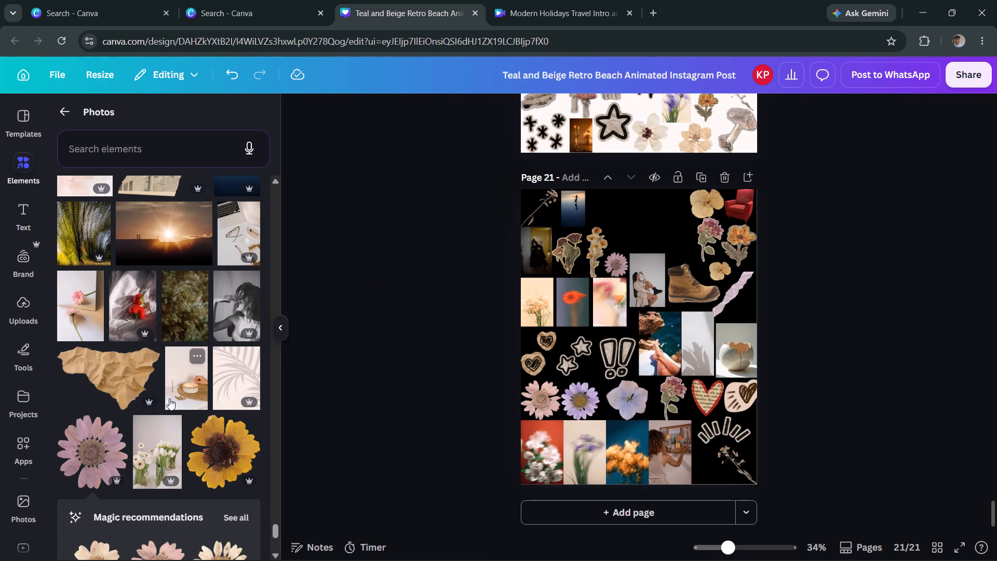
Add the yellow flower cutout with the dark centre, shrunk and placed at page 21's top edge beside the dark blue photo.
left_click(225, 445)
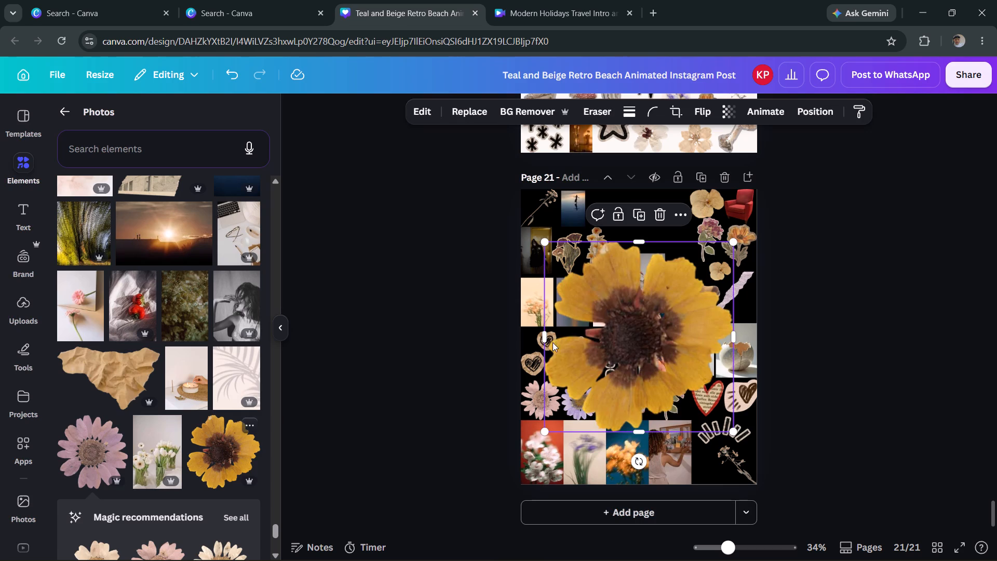
left_click_drag(545, 430, 723, 320)
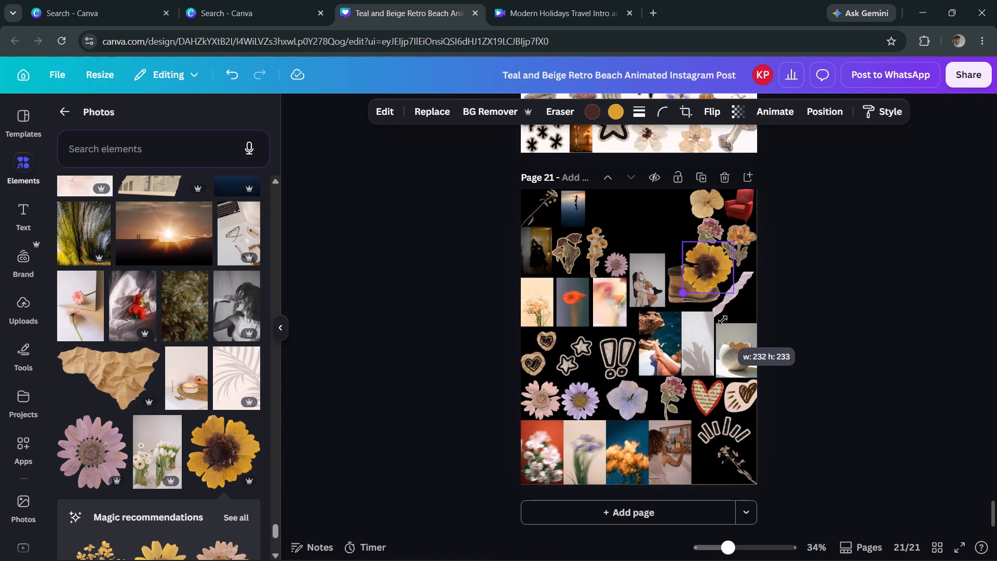
left_click_drag(723, 320, 729, 313)
left_click_drag(710, 274, 641, 231)
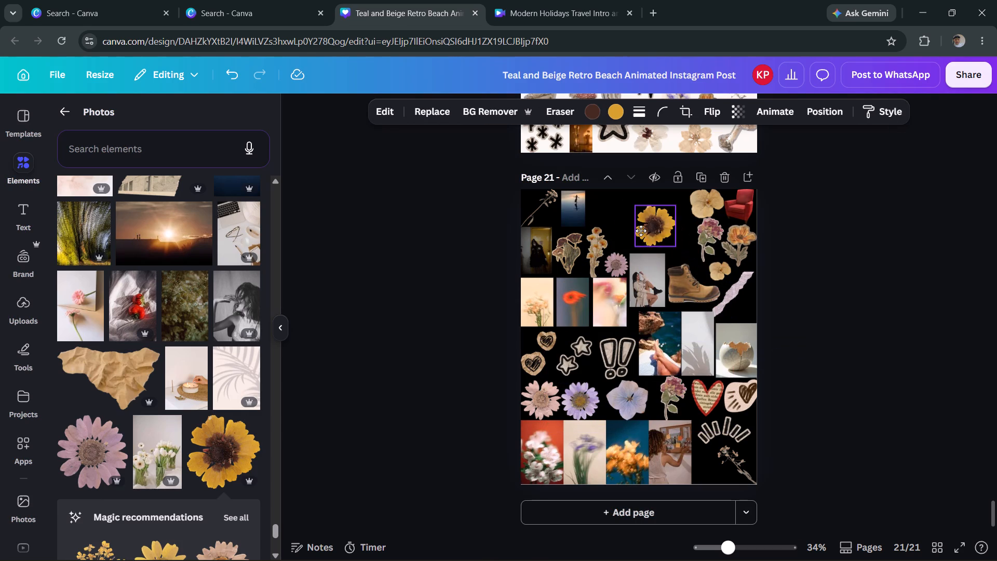
left_click_drag(641, 231, 604, 219)
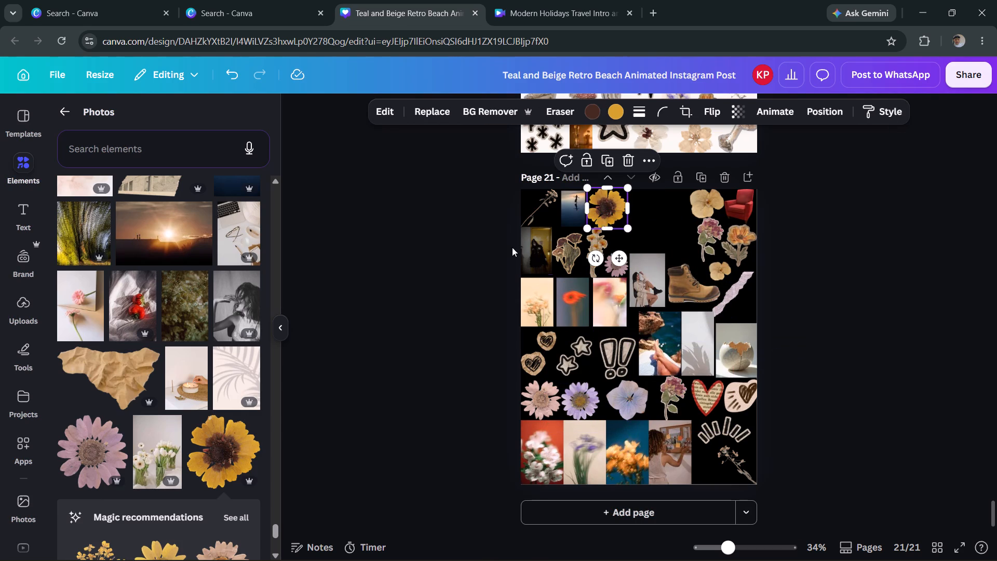
left_click(398, 300)
Add the recommended yellow dried blossom cluster cutout, shrunk and placed between the yellow flower and the pinkish-purple daisy.
scroll(188, 350, "down", 3)
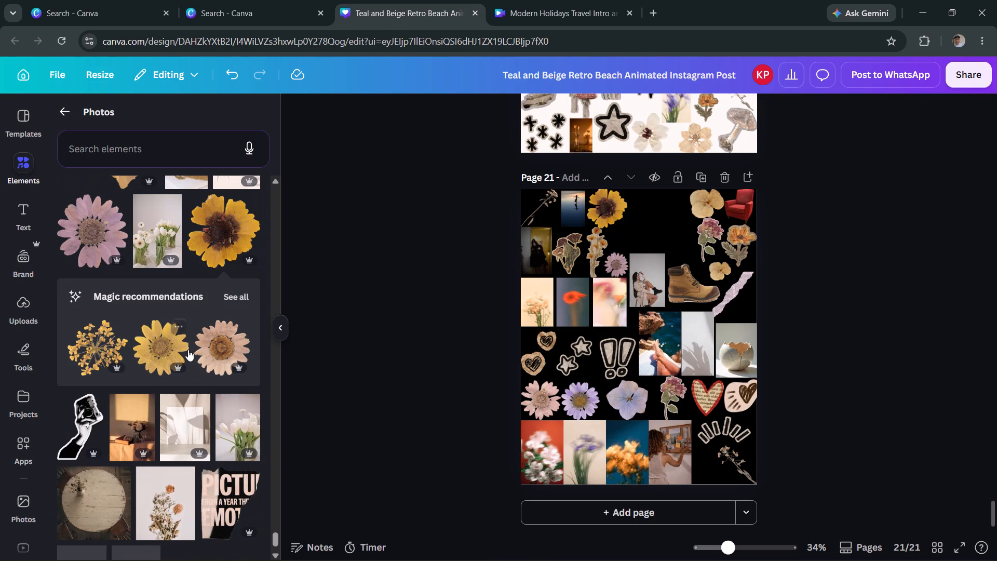
left_click(88, 350)
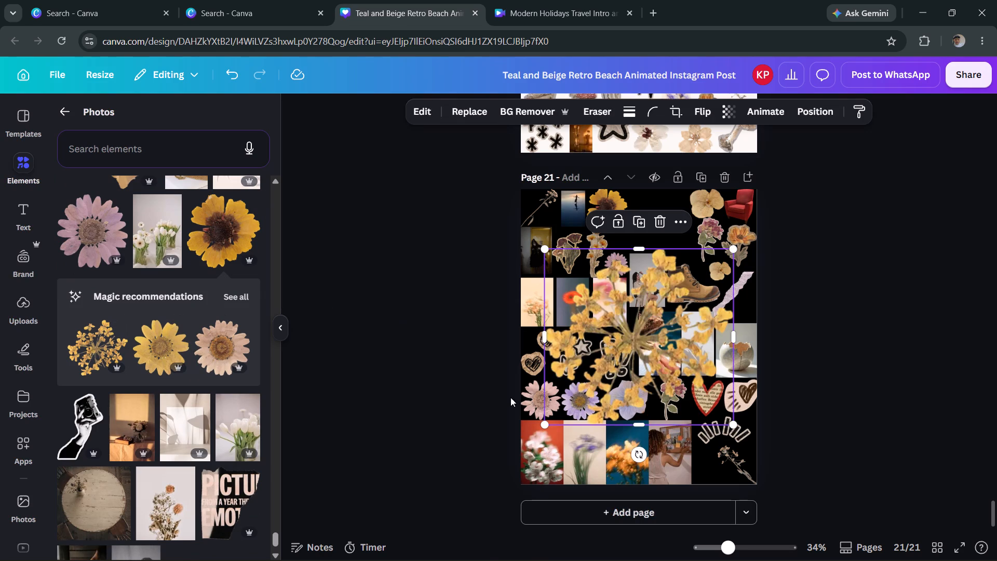
left_click_drag(546, 424, 708, 305)
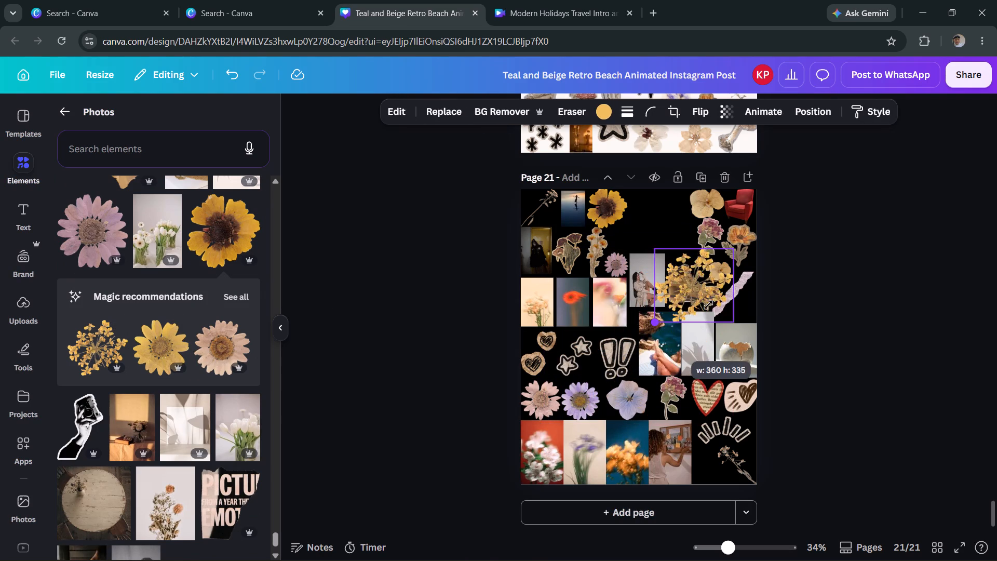
left_click_drag(708, 305, 717, 291)
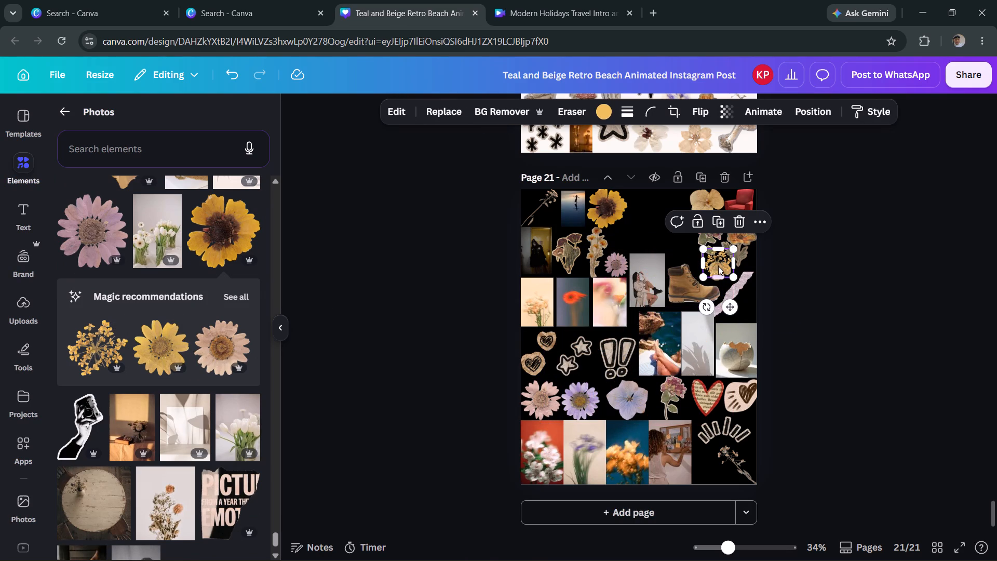
left_click_drag(719, 265, 623, 240)
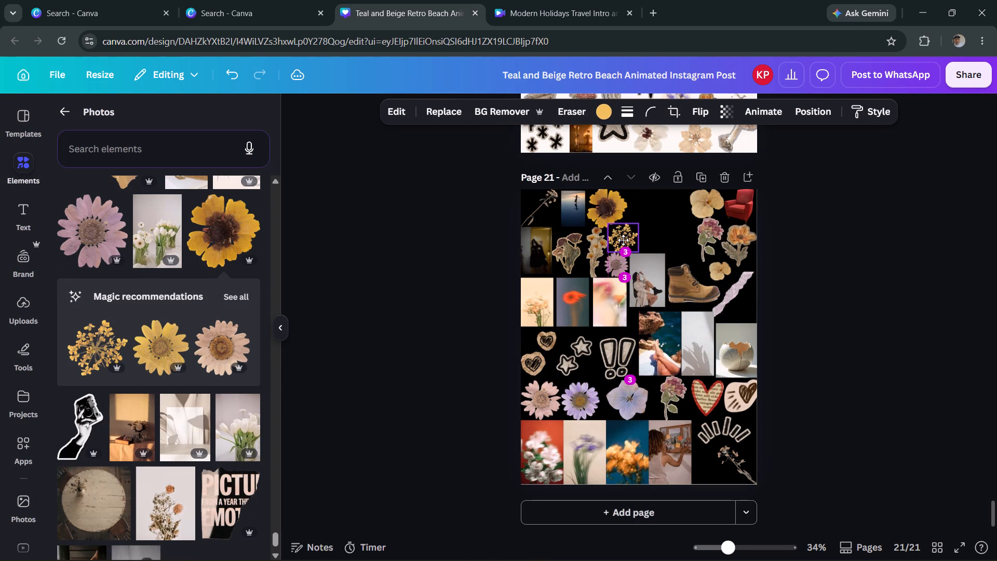
left_click_drag(623, 240, 623, 242)
left_click(429, 264)
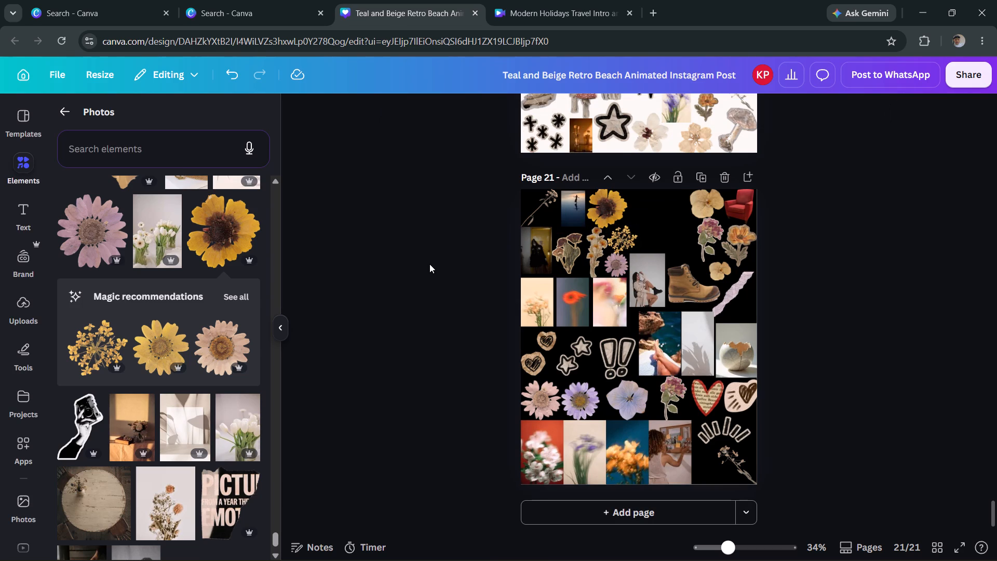
Add the vintage book with dried flowers cutout, shrunk and placed at page 21's top edge beside the yellow flower.
scroll(186, 381, "down", 3)
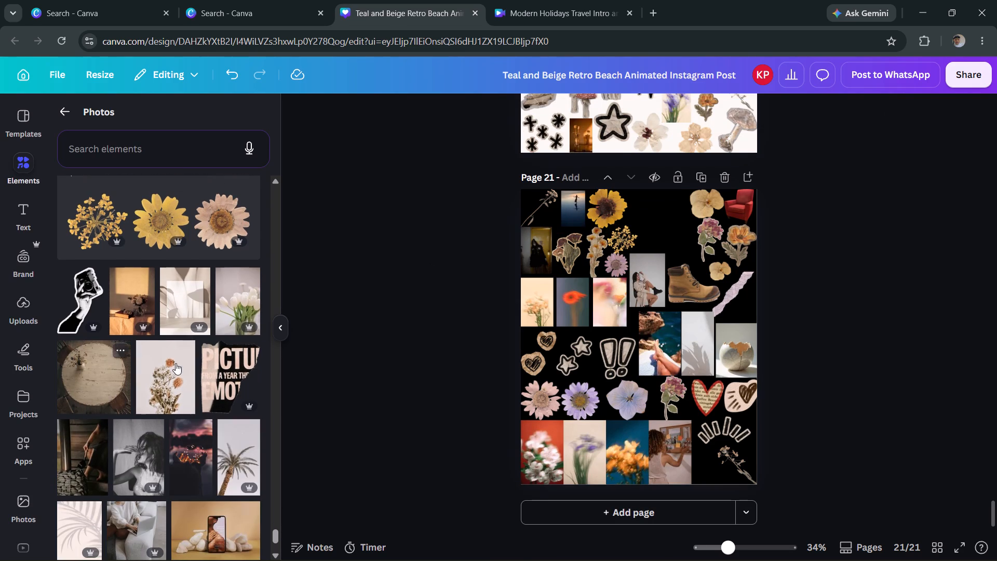
scroll(136, 448, "down", 3)
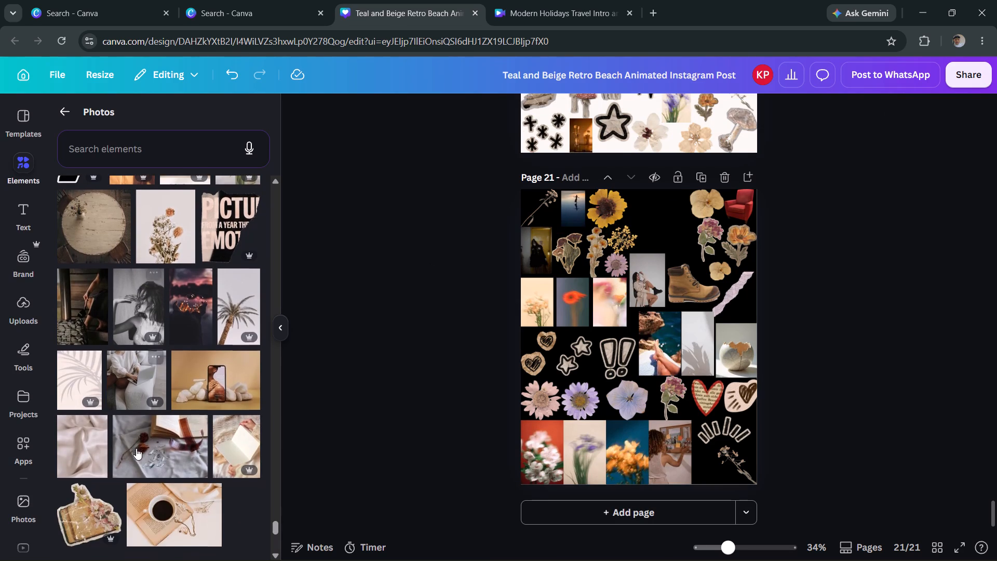
left_click(89, 495)
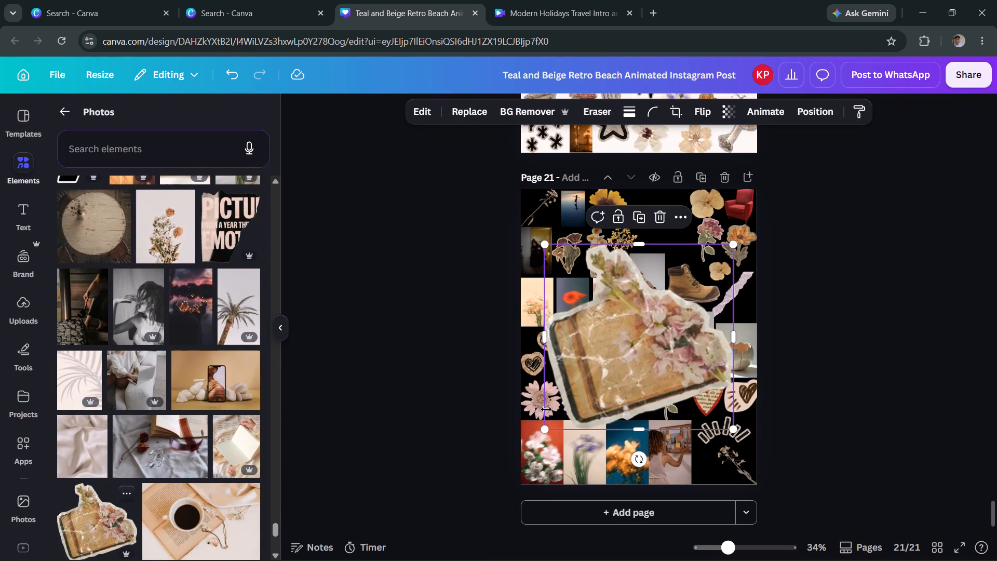
left_click_drag(543, 430, 693, 265)
left_click_drag(724, 258, 649, 209)
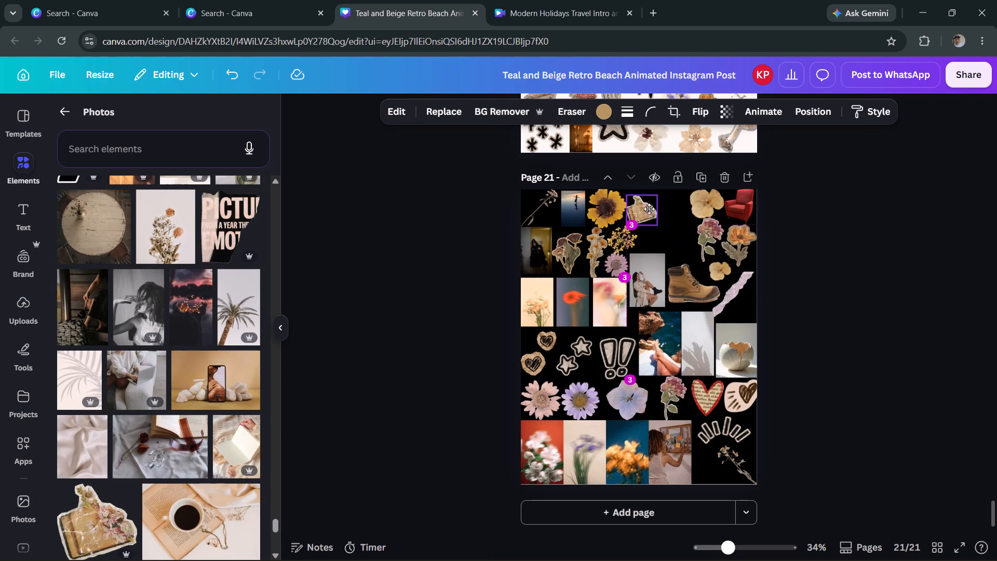
left_click_drag(649, 209, 647, 204)
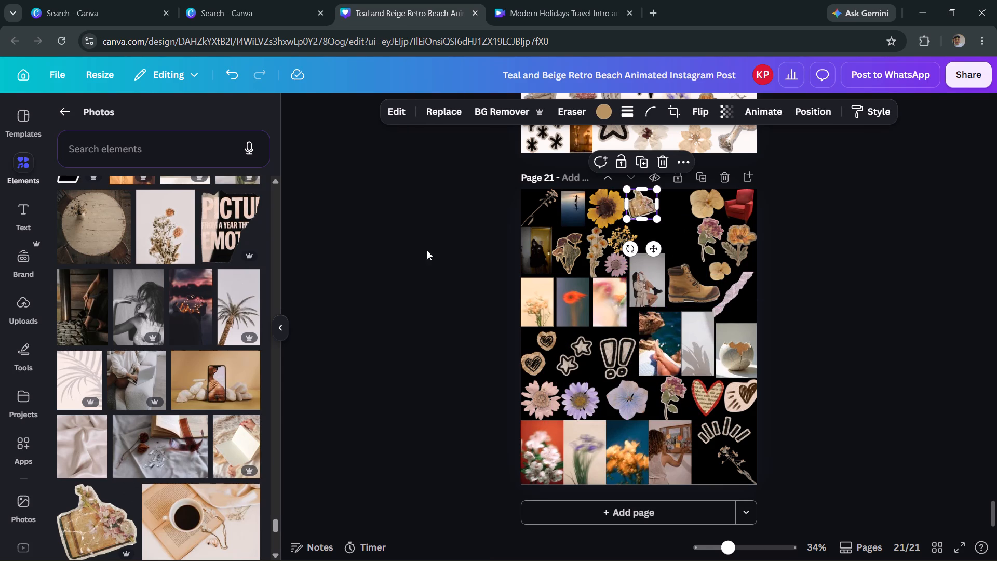
left_click(414, 254)
Add the palm tree photo, shrunk and placed at page 21's top edge between the vintage book cutout and the pressed beige flower.
left_click(236, 307)
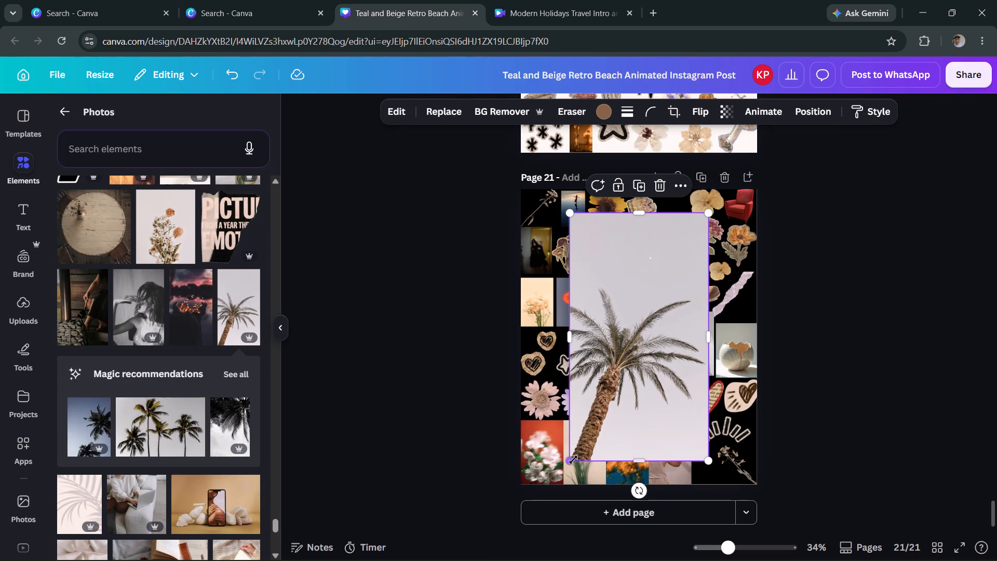
left_click_drag(573, 460, 663, 258)
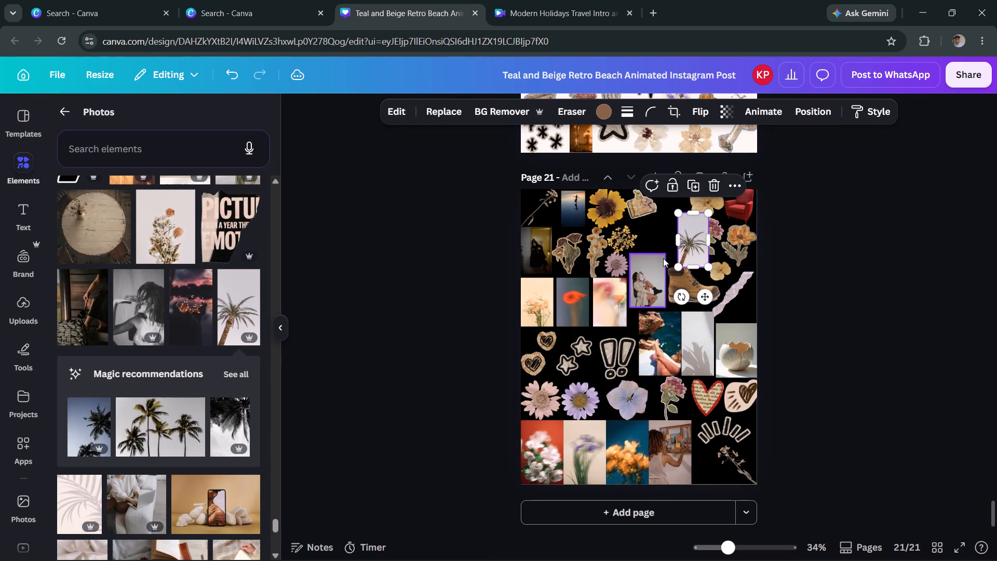
left_click_drag(690, 243, 665, 220)
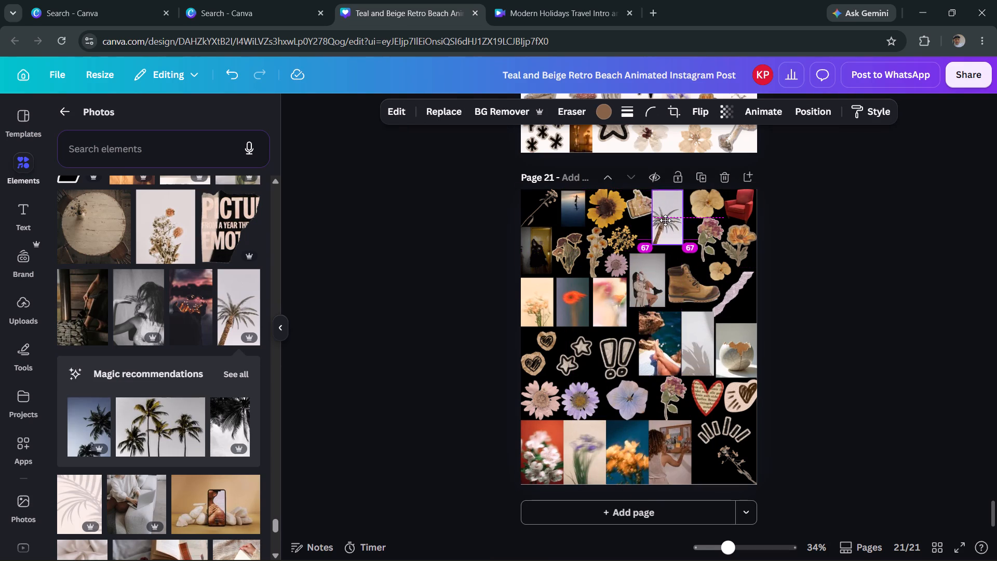
left_click_drag(665, 220, 670, 223)
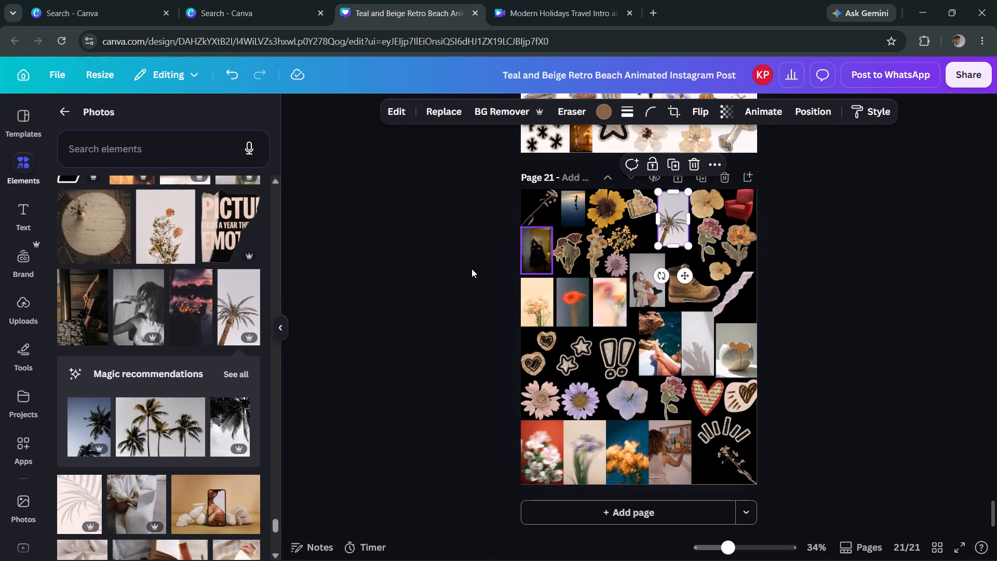
left_click(465, 271)
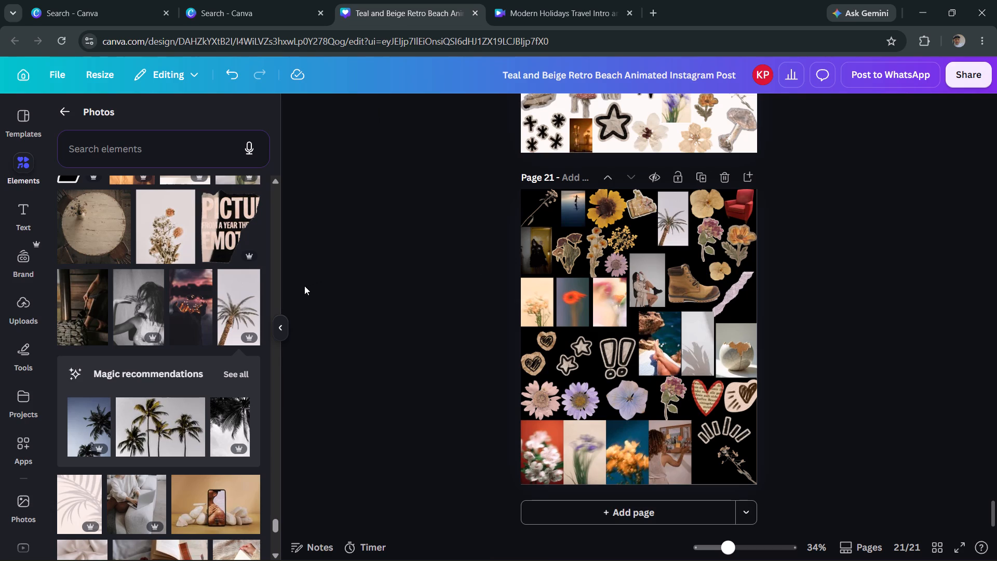
Add the coffee cup and open book with white tulips photo, shrunk and placed between page 21's yellow blossom cluster and palm tree photo.
scroll(193, 410, "down", 5)
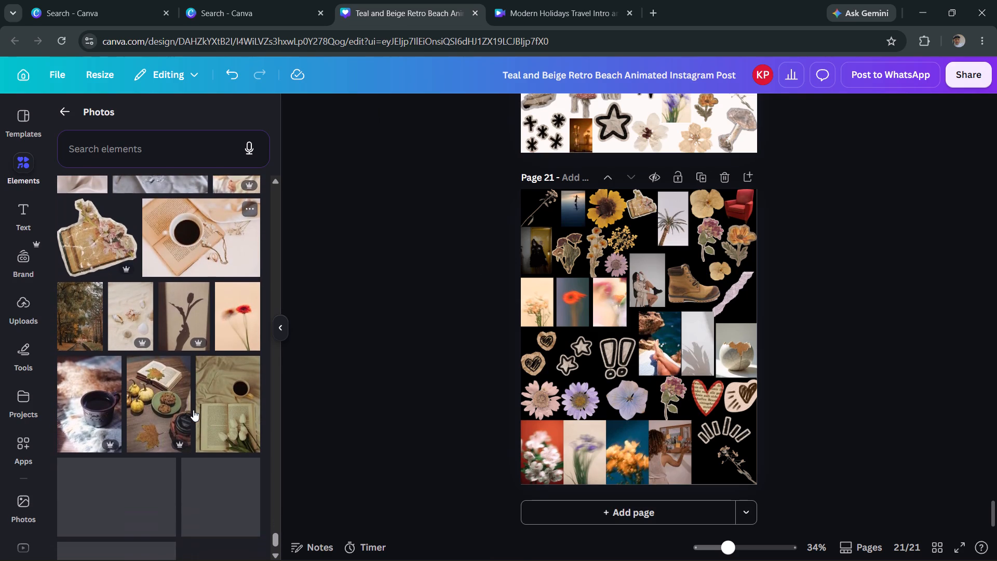
scroll(193, 410, "down", 2)
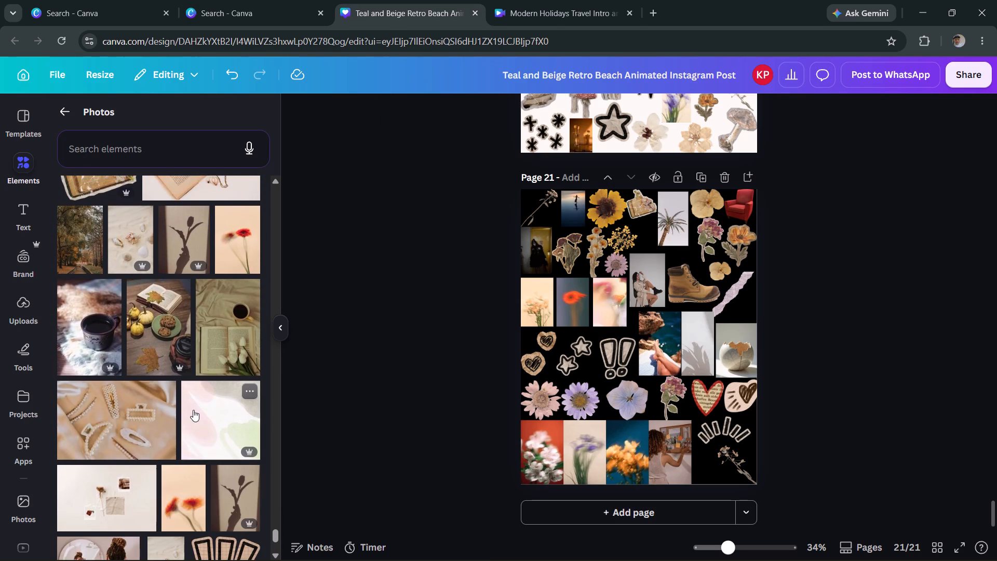
scroll(193, 410, "down", 1)
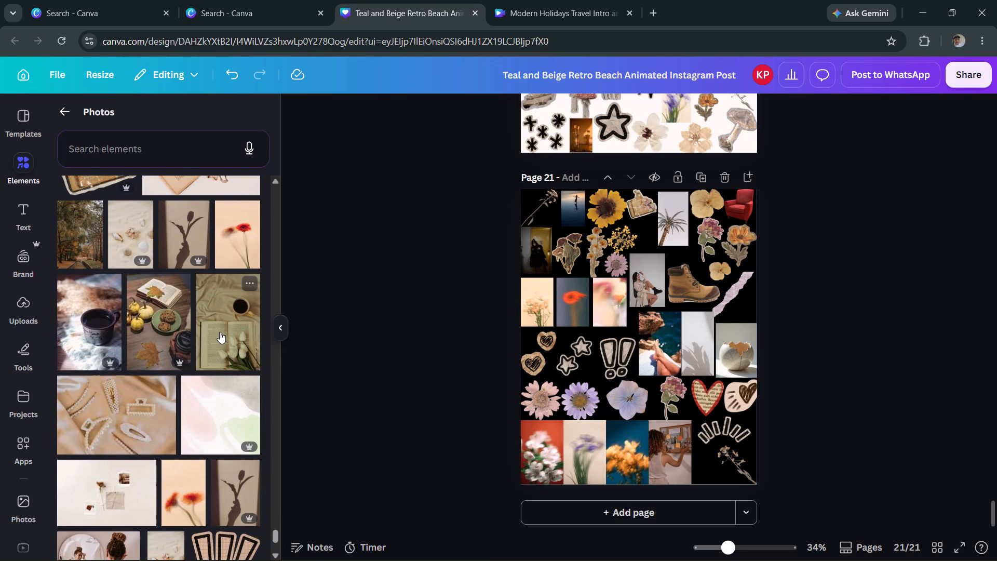
left_click(216, 333)
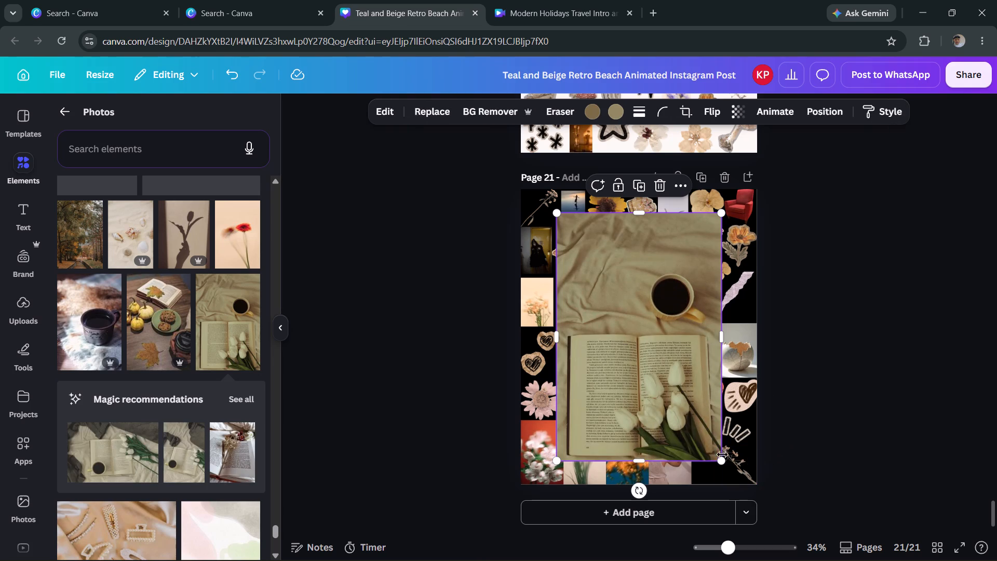
left_click_drag(718, 458, 576, 241)
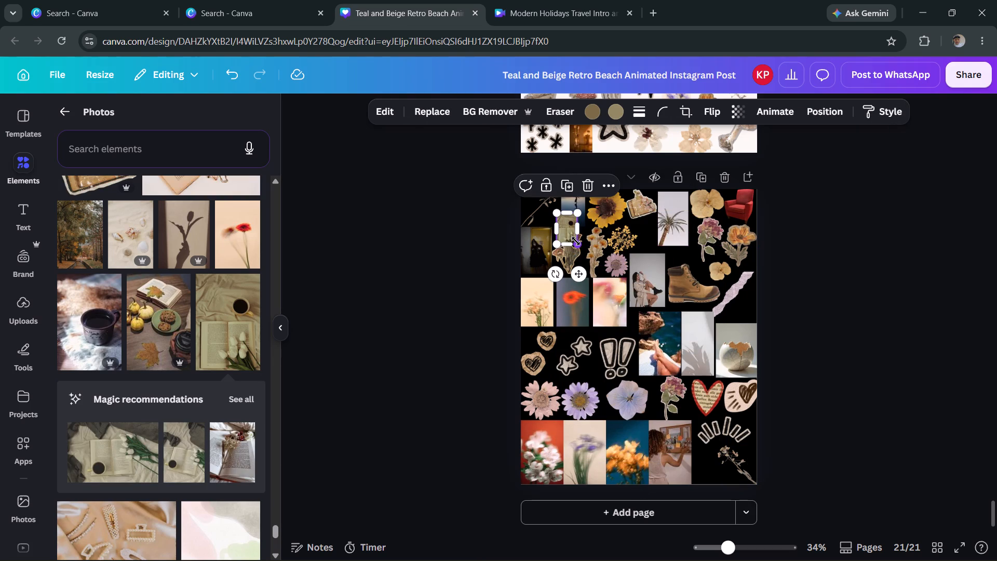
left_click_drag(565, 234, 638, 250)
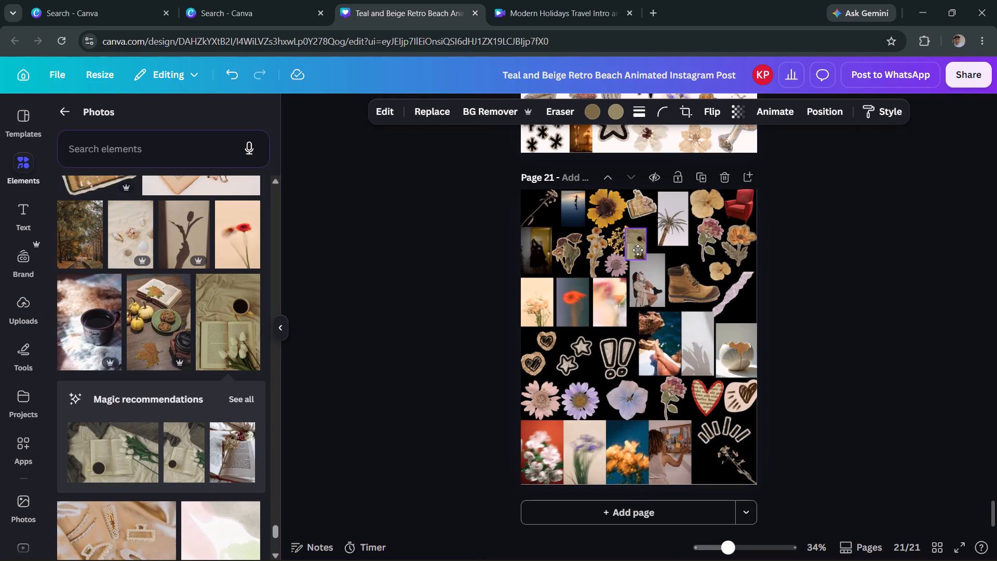
left_click_drag(638, 250, 644, 241)
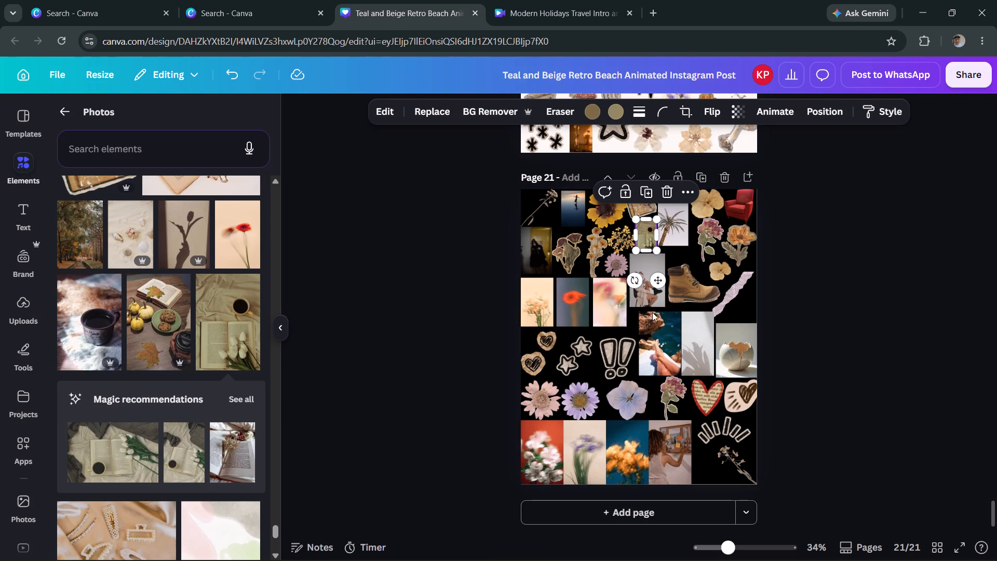
Add a new blank page 22 after page 21.
left_click(655, 513)
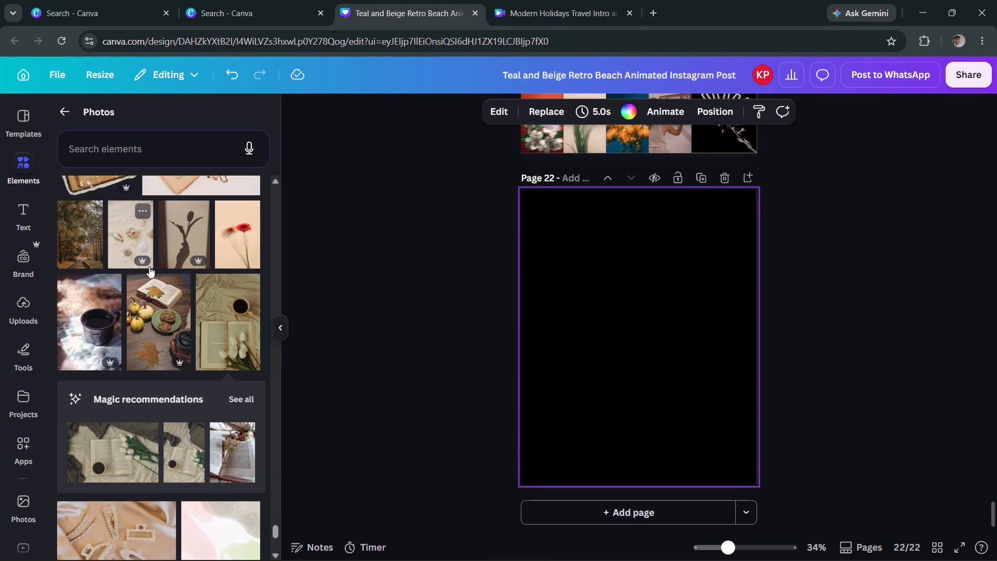
Add the coffee cup and open book with white tulips photo, shrunk and placed in page 22's top-left corner.
left_click(211, 320)
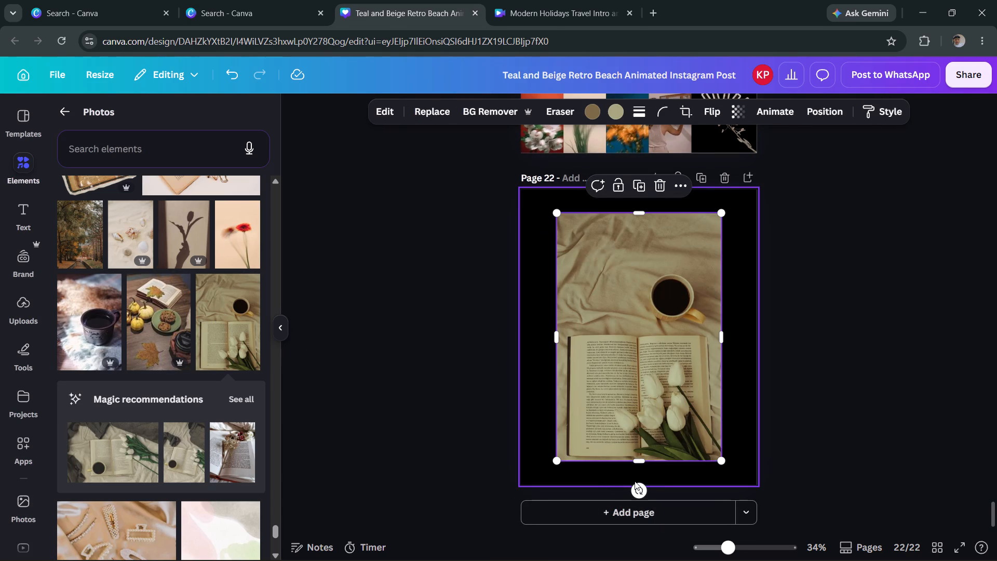
left_click_drag(721, 458, 606, 278)
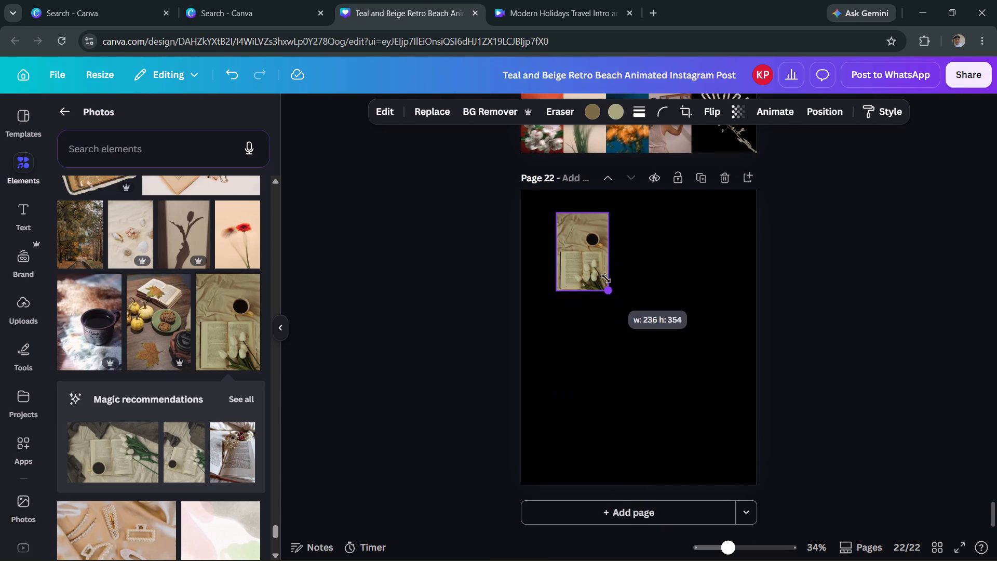
left_click_drag(606, 278, 599, 237)
left_click_drag(568, 225, 544, 206)
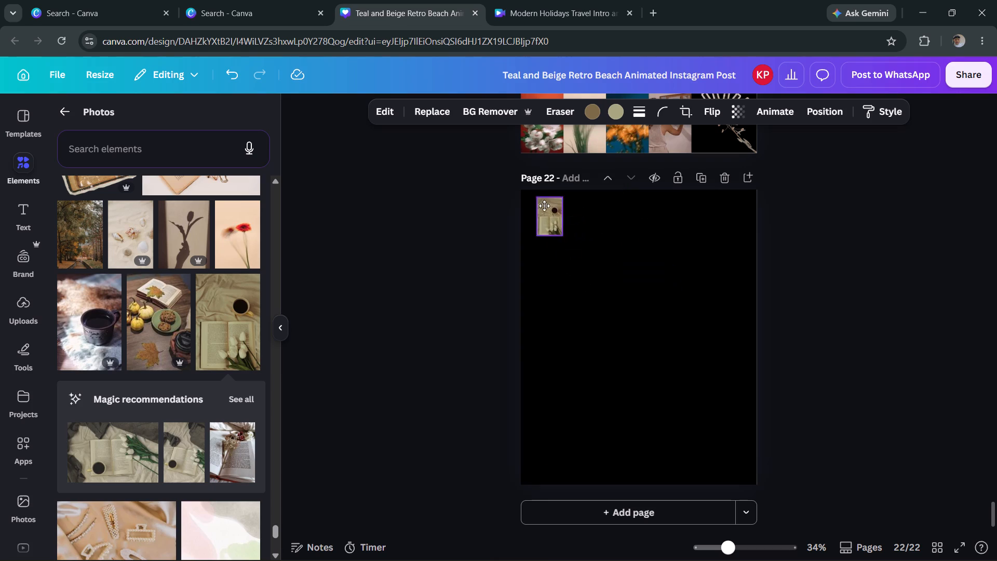
left_click_drag(544, 206, 533, 199)
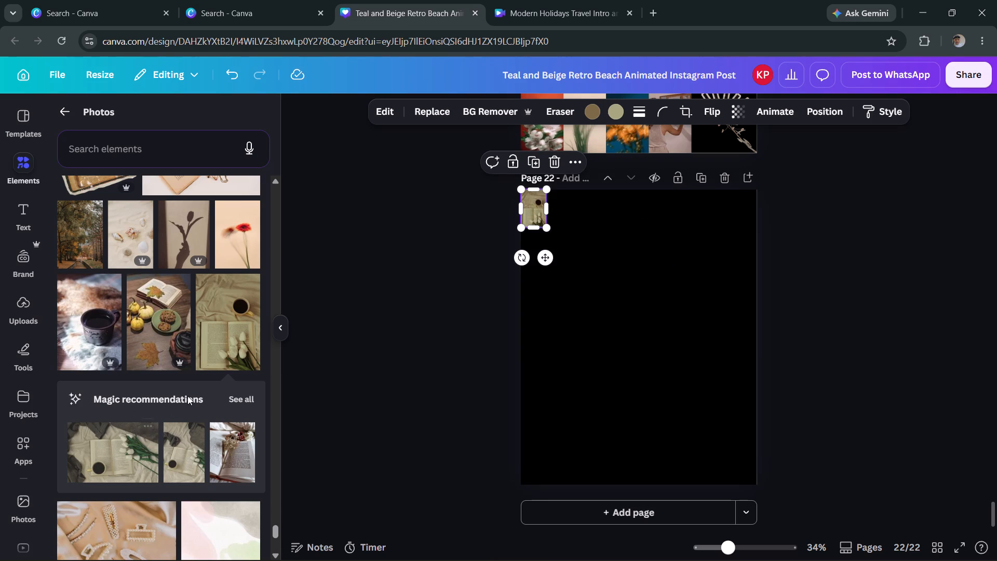
Add the three exclamation marks cutout, shrunk and placed at page 22's top edge beside the coffee and book photo.
scroll(187, 396, "down", 4)
left_click(209, 412)
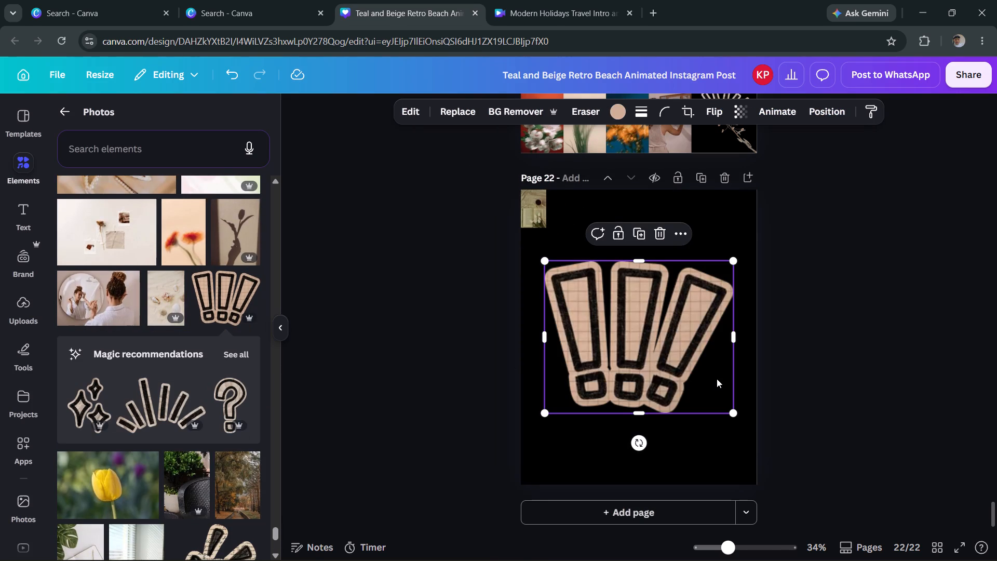
left_click_drag(730, 412, 563, 298)
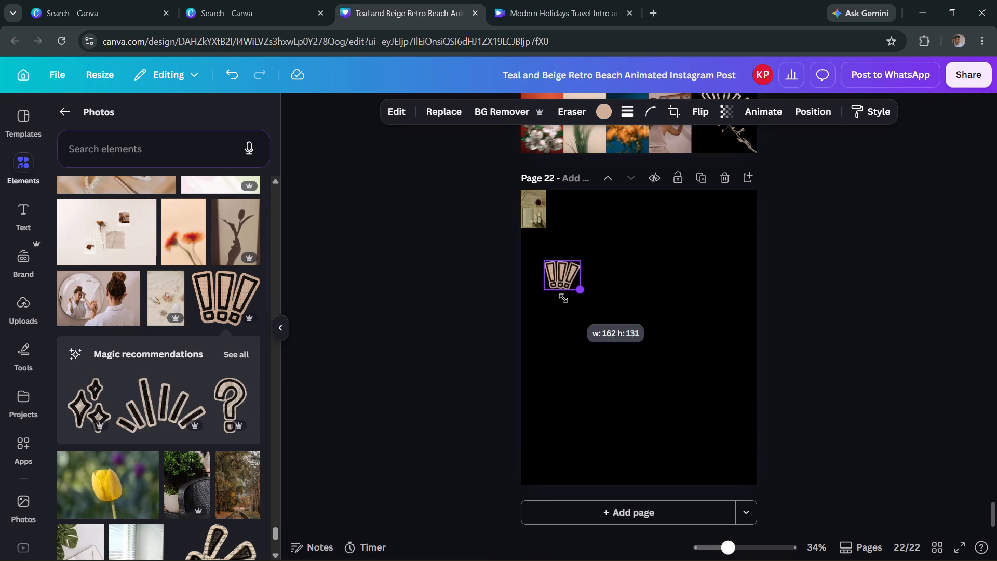
left_click_drag(563, 298, 562, 296)
left_click_drag(564, 270, 576, 194)
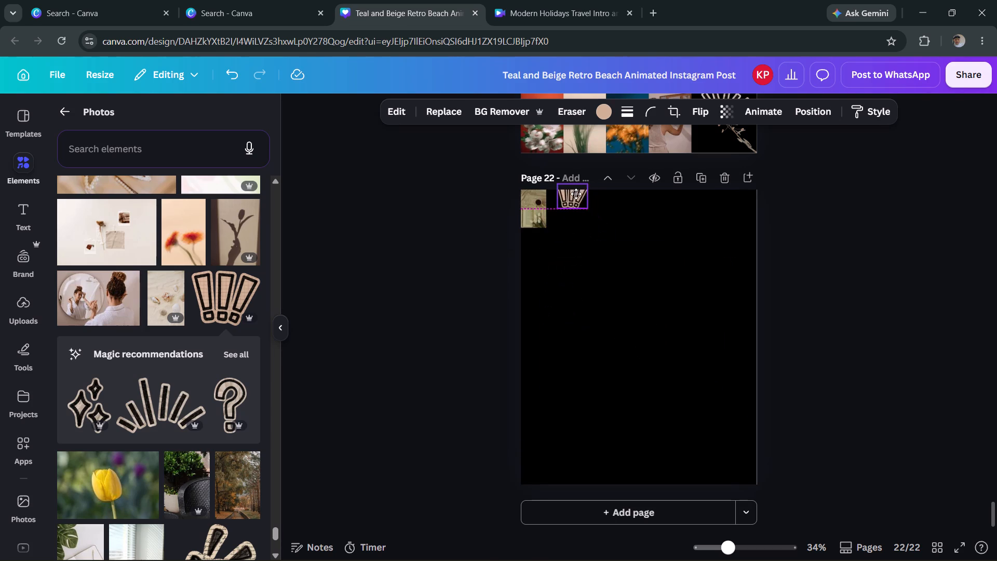
left_click_drag(576, 194, 567, 200)
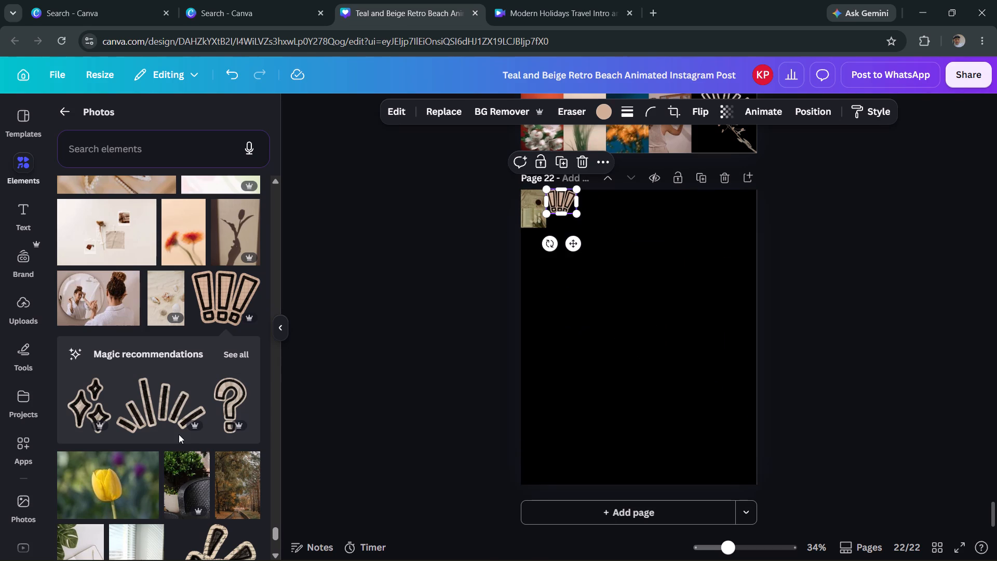
Add the recommended question mark cutout, shrunk and placed near page 22's top edge beside the exclamation marks.
left_click(223, 404)
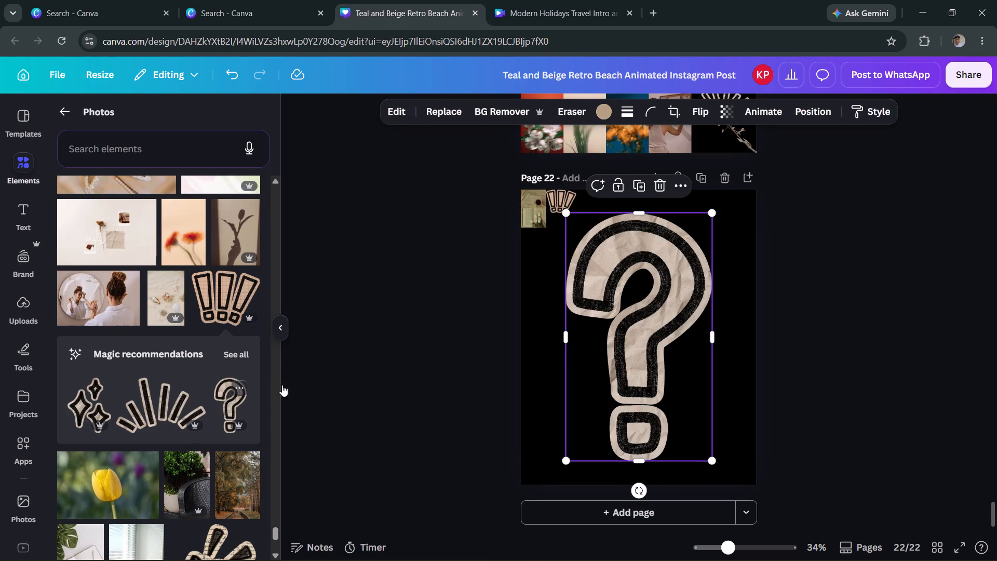
left_click_drag(710, 463, 564, 260)
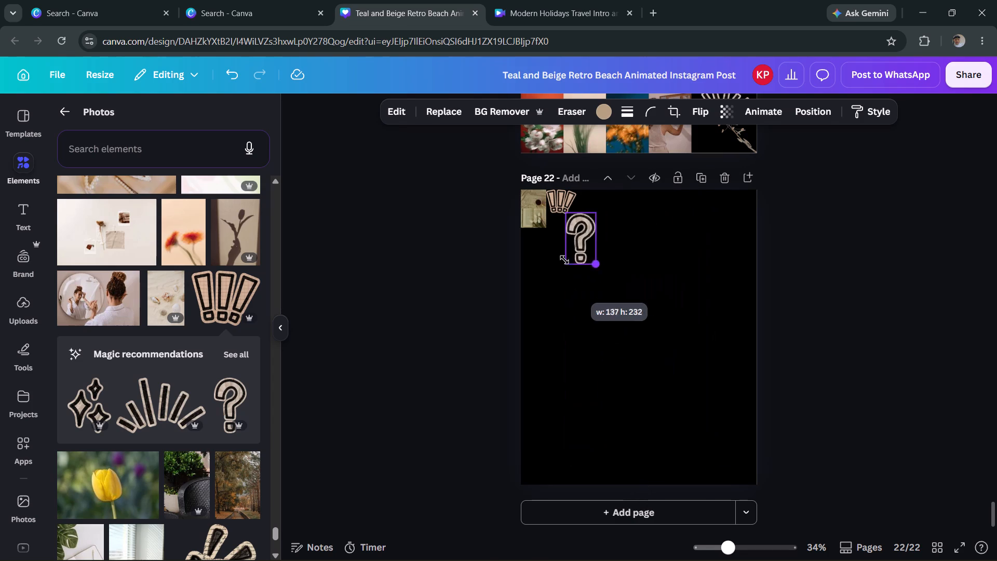
left_click_drag(564, 260, 568, 253)
left_click_drag(573, 223, 581, 203)
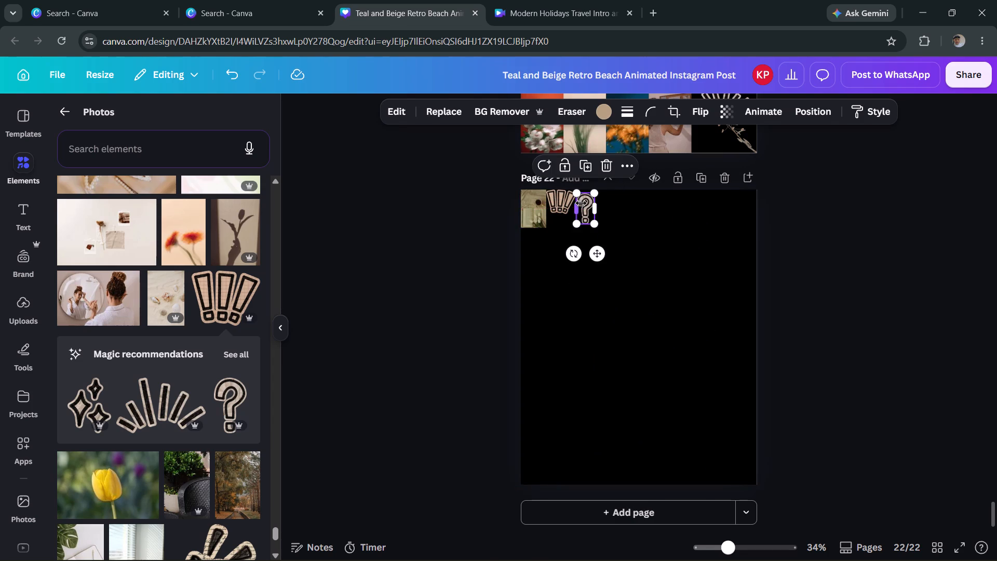
left_click(549, 271)
Add the black shooting star cutout, shrunk and placed near page 22's top edge beside the question mark.
scroll(186, 367, "down", 2)
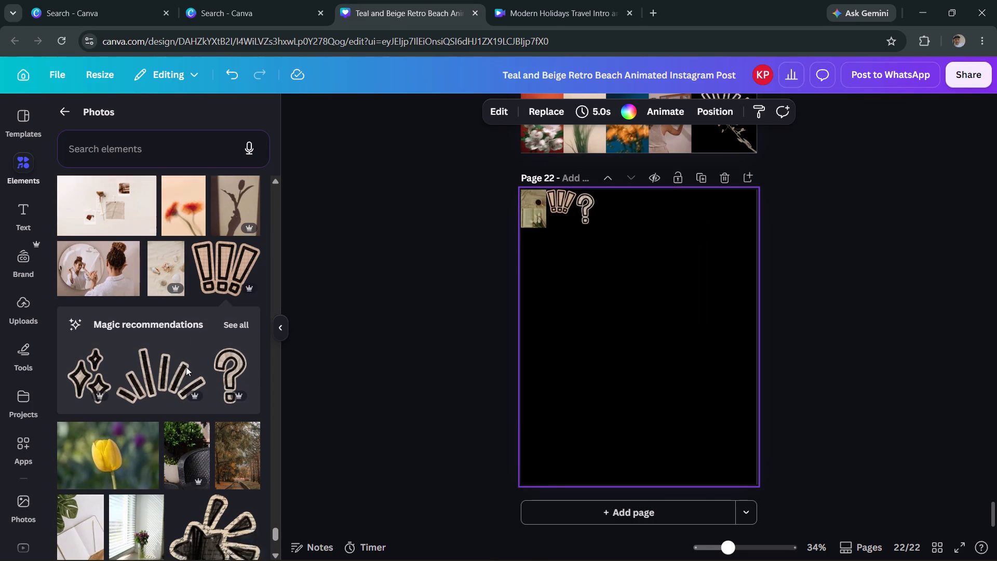
scroll(186, 367, "down", 3)
left_click(198, 360)
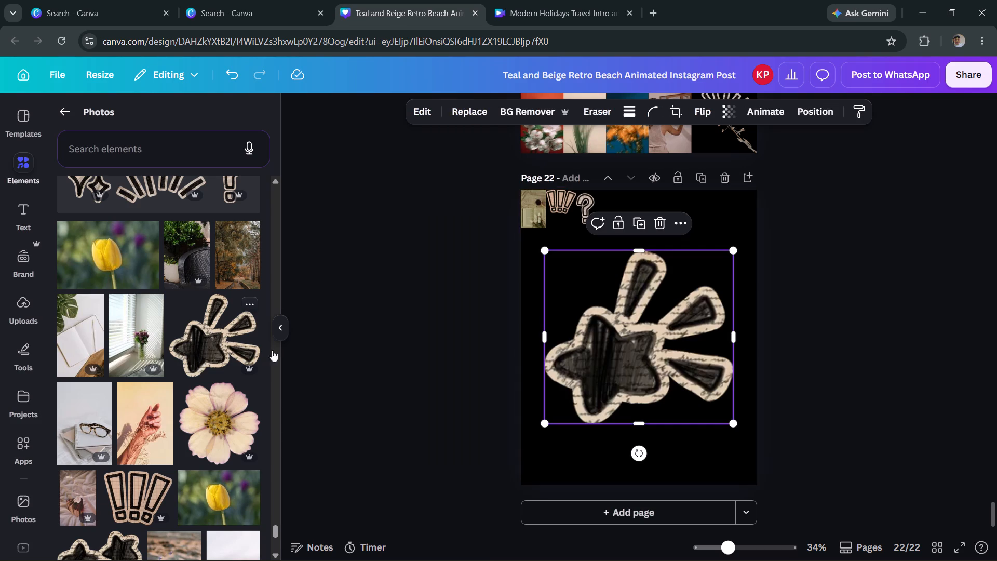
left_click_drag(546, 424, 673, 325)
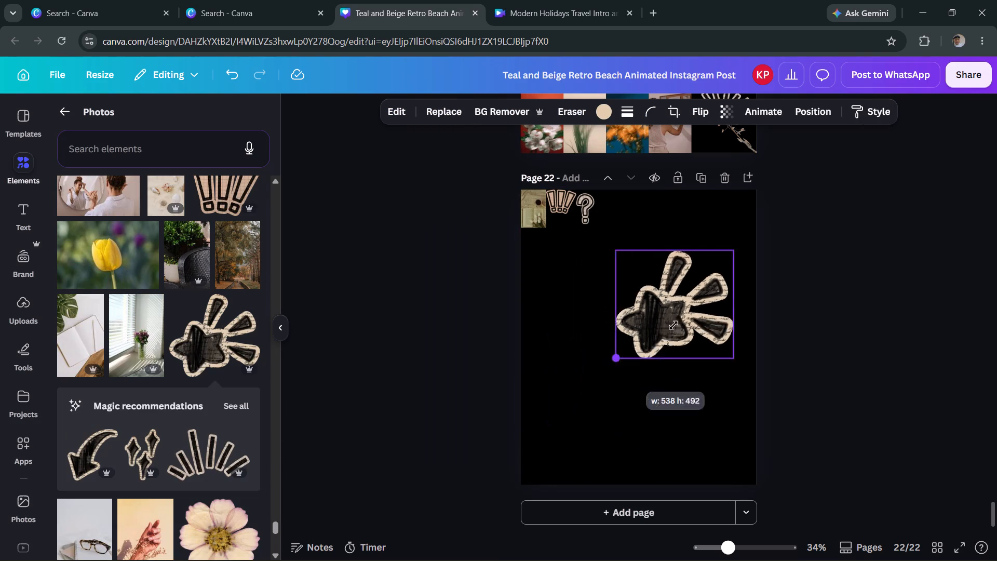
left_click_drag(673, 325, 701, 279)
left_click_drag(719, 262, 614, 202)
left_click(549, 314)
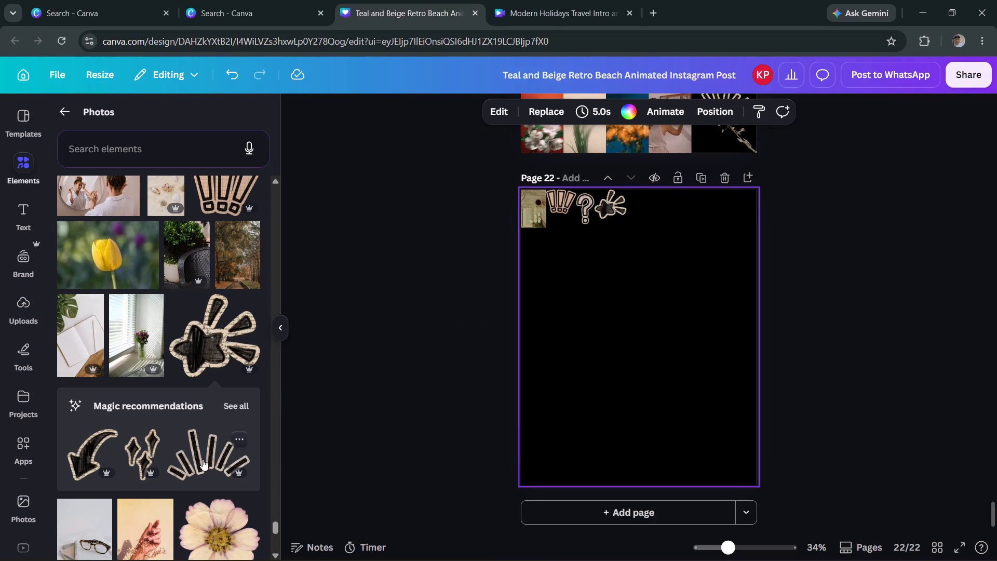
Add the three black stars cutout, shrunk and placed near page 22's top edge beside the shooting star.
scroll(179, 426, "down", 3)
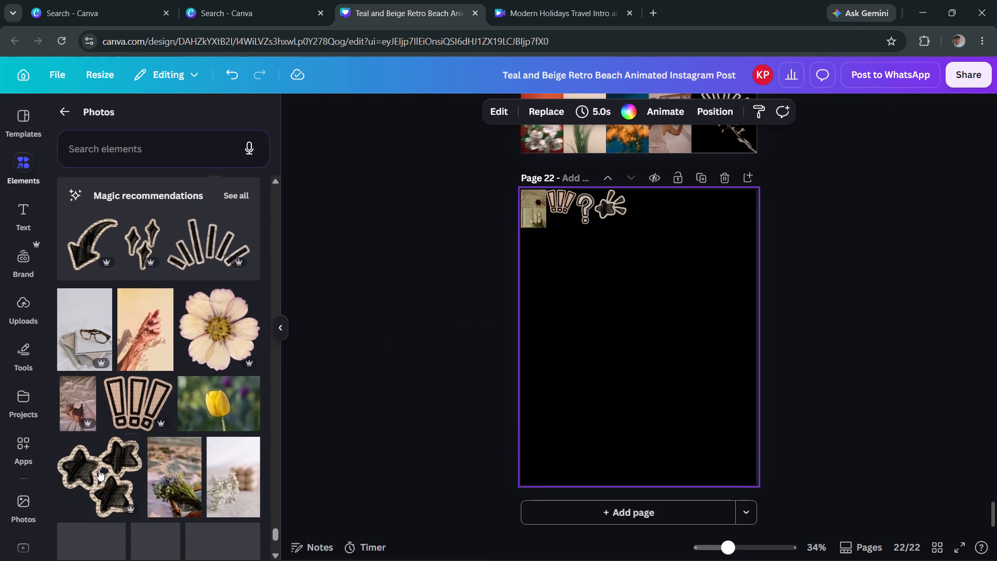
left_click(93, 477)
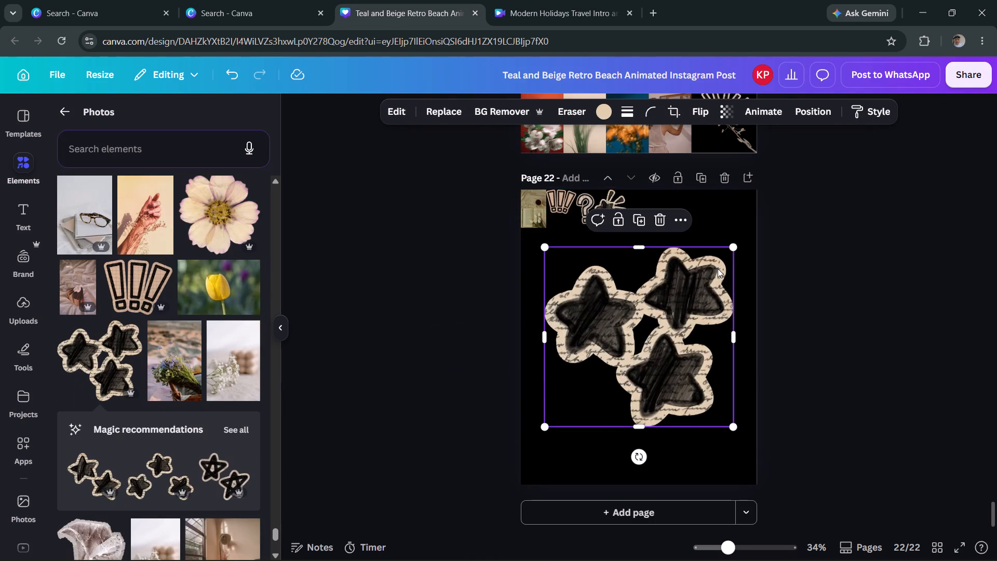
left_click_drag(733, 244, 582, 395)
left_click_drag(562, 410, 646, 205)
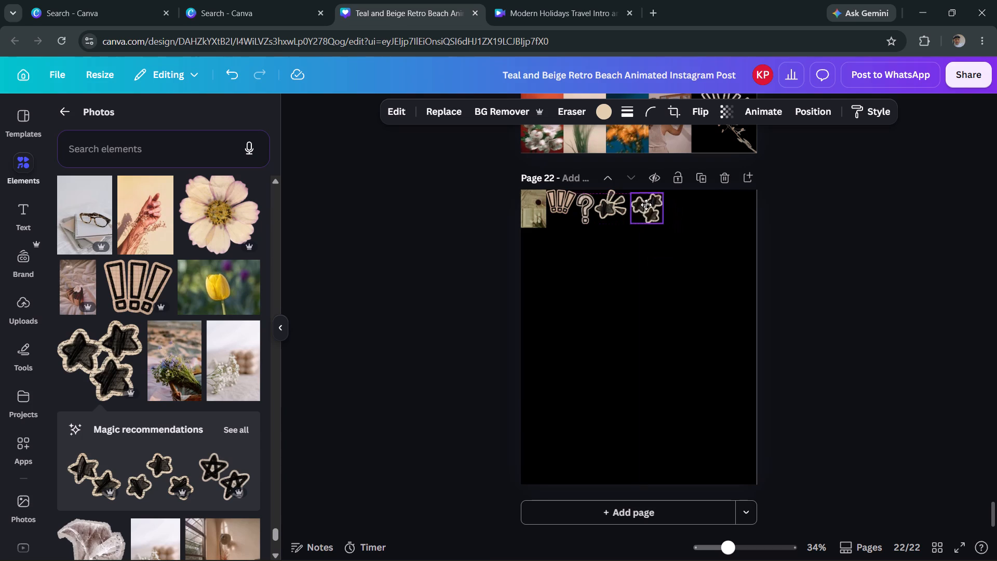
left_click_drag(646, 205, 643, 206)
left_click(422, 317)
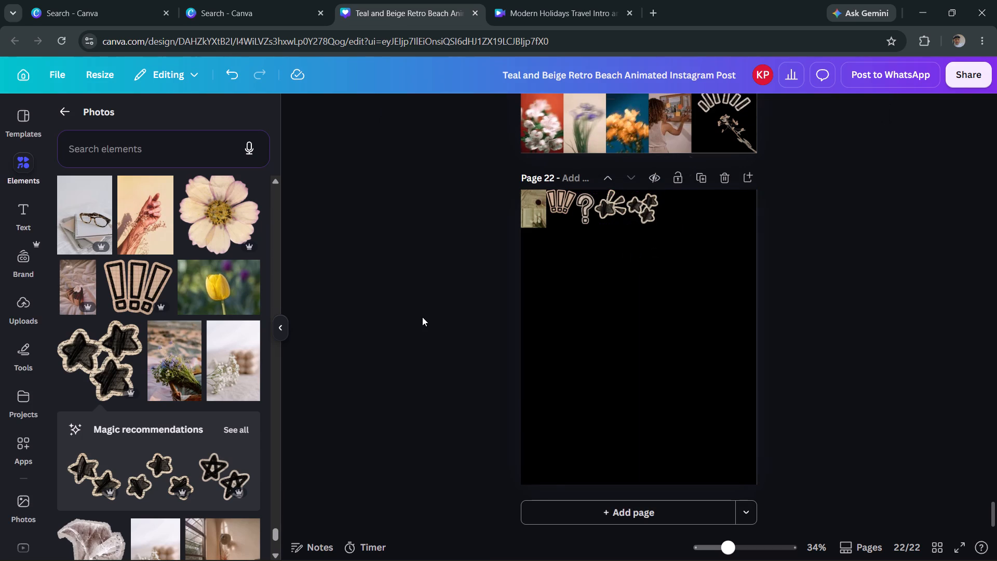
Add the recommended two black stars cutout, shrunk and placed near page 22's top edge beside the three-star cutout.
scroll(166, 375, "down", 2)
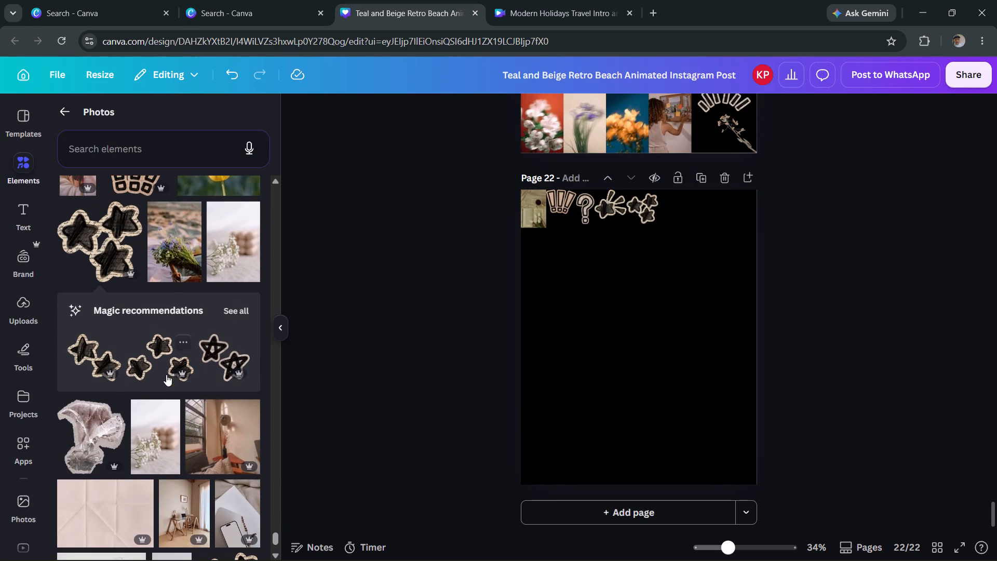
left_click(99, 351)
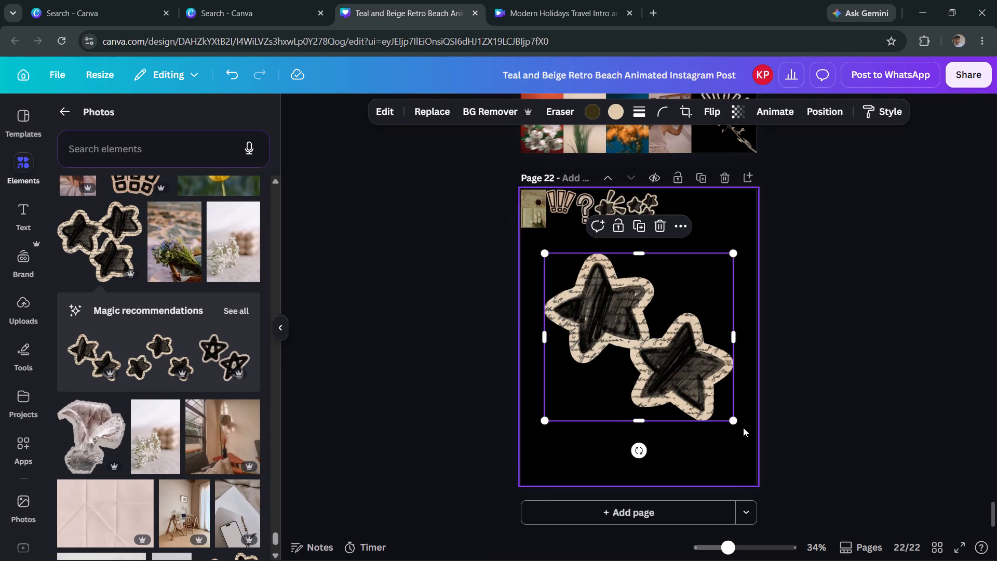
left_click_drag(733, 420, 570, 283)
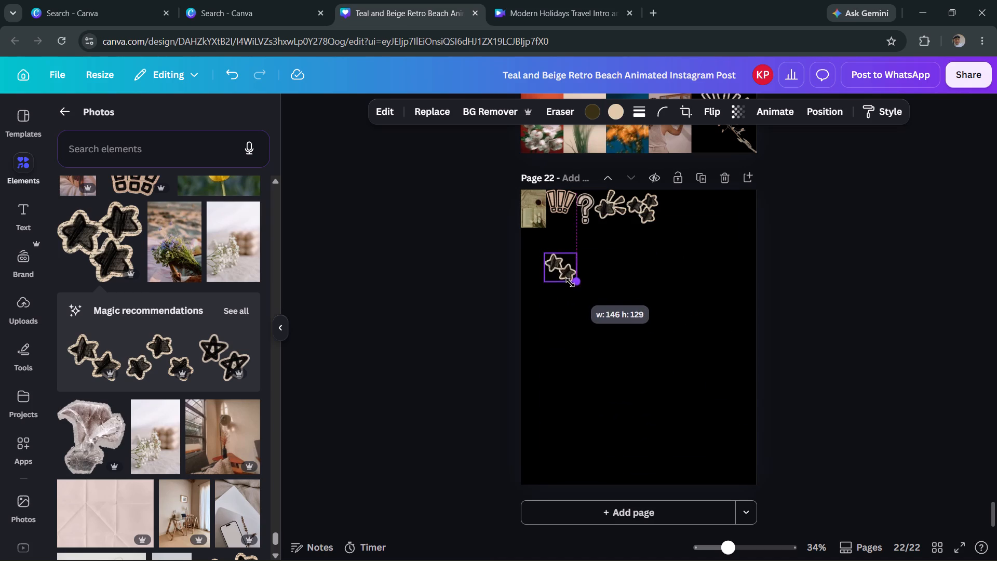
left_click_drag(570, 283, 570, 283)
left_click_drag(556, 269, 691, 219)
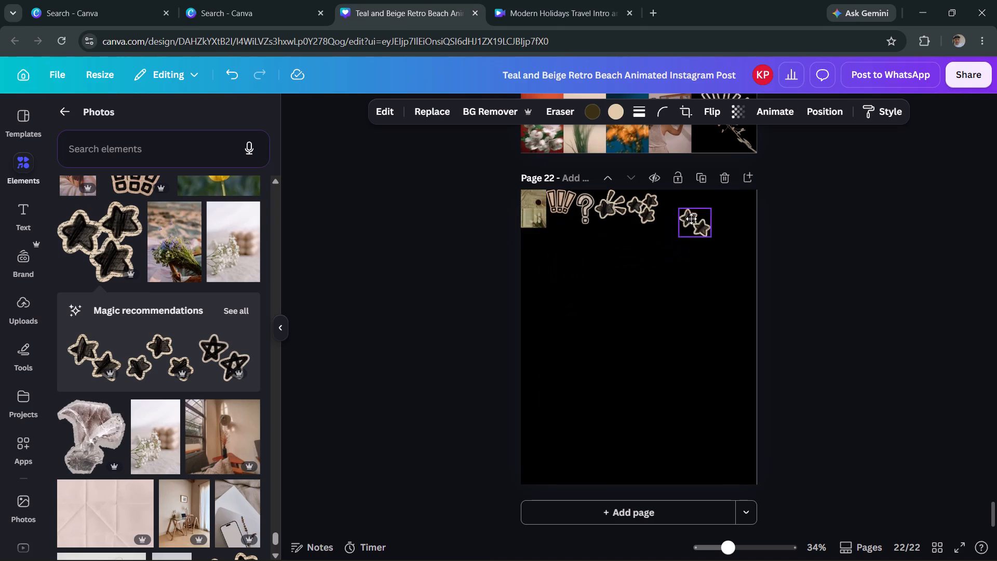
left_click_drag(691, 219, 672, 211)
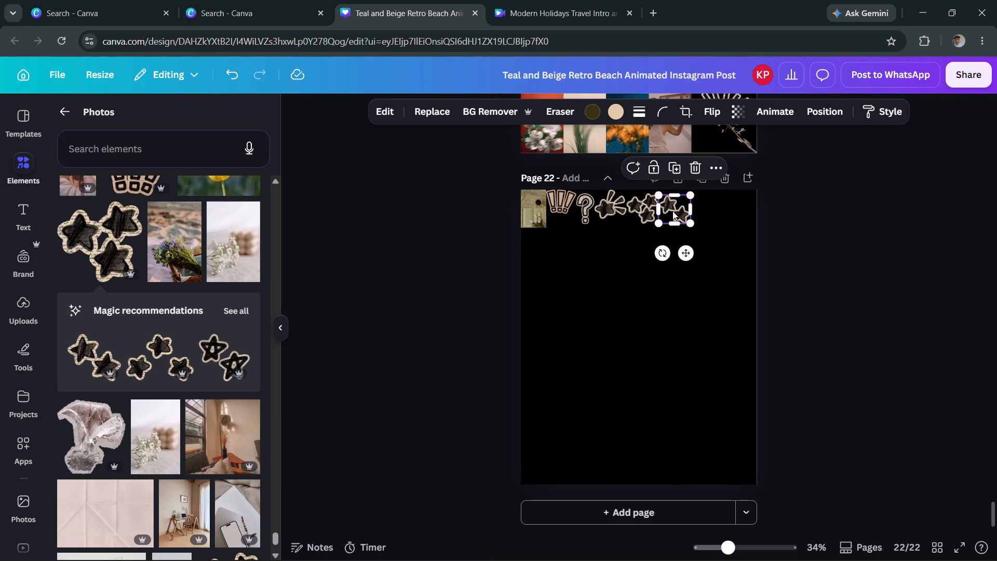
Add a second small black shooting star cutout, placed near page 22's top edge beside the two-star cutout.
scroll(125, 402, "down", 4)
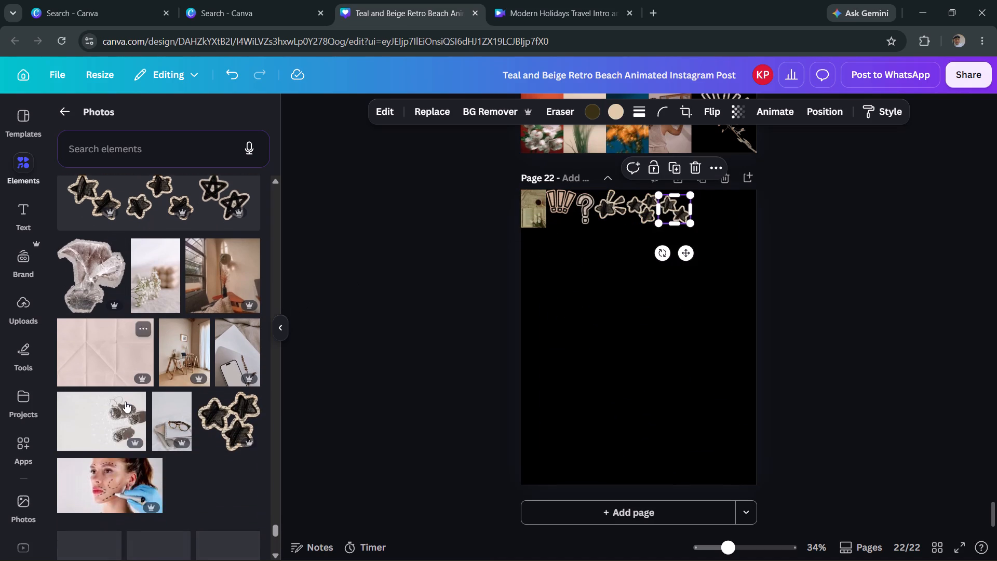
scroll(125, 402, "down", 3)
left_click(145, 402)
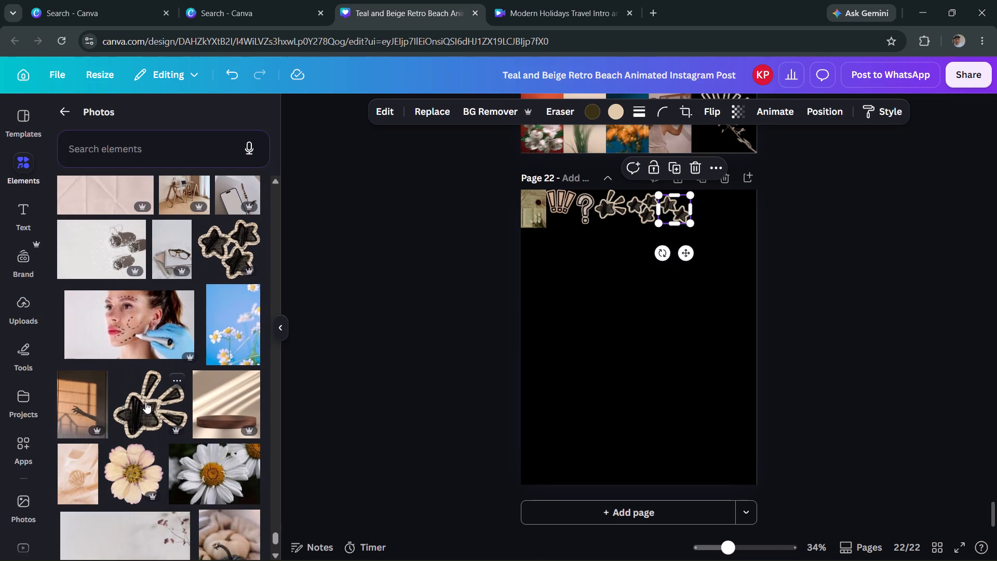
left_click_drag(637, 330, 638, 329)
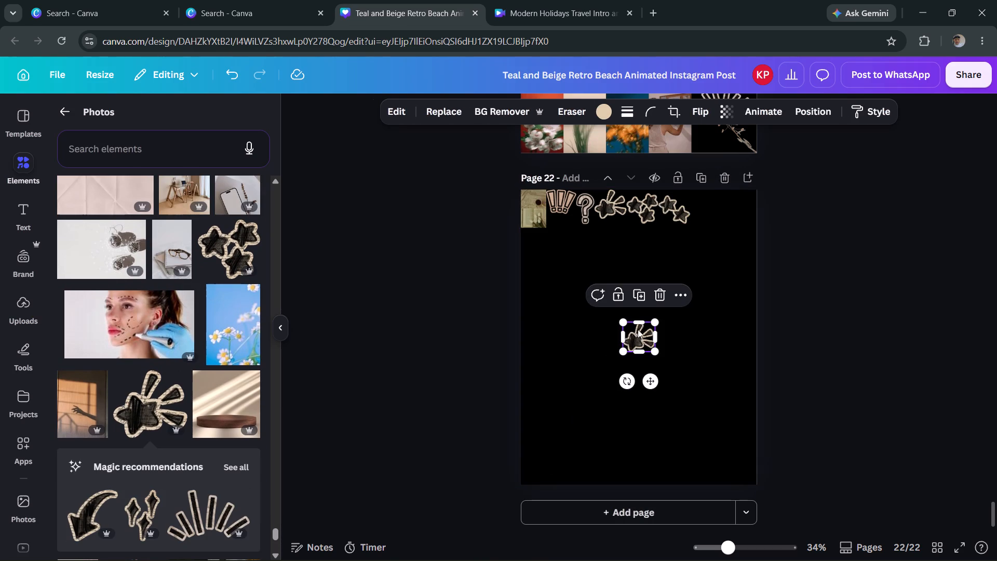
left_click_drag(638, 329, 702, 199)
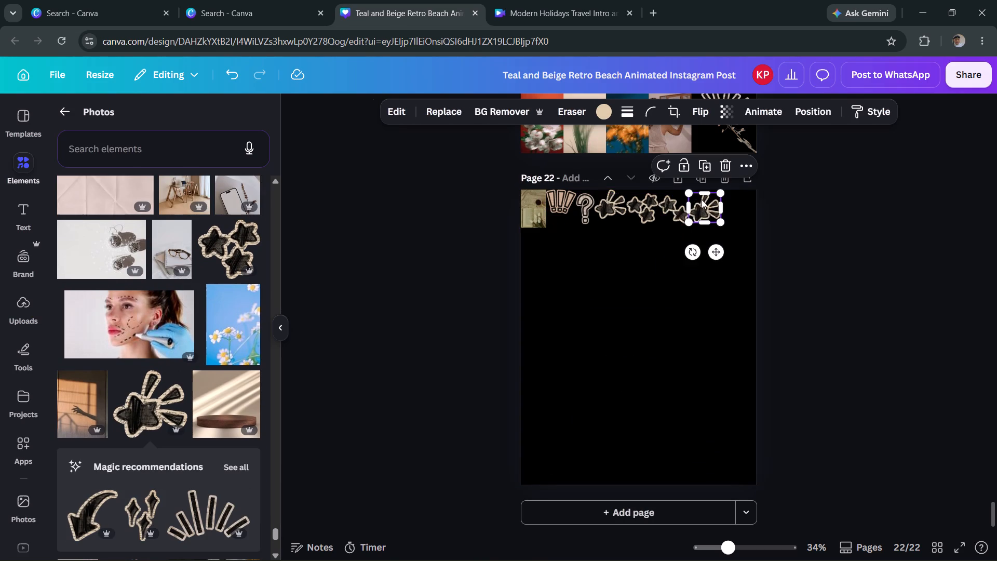
left_click(475, 360)
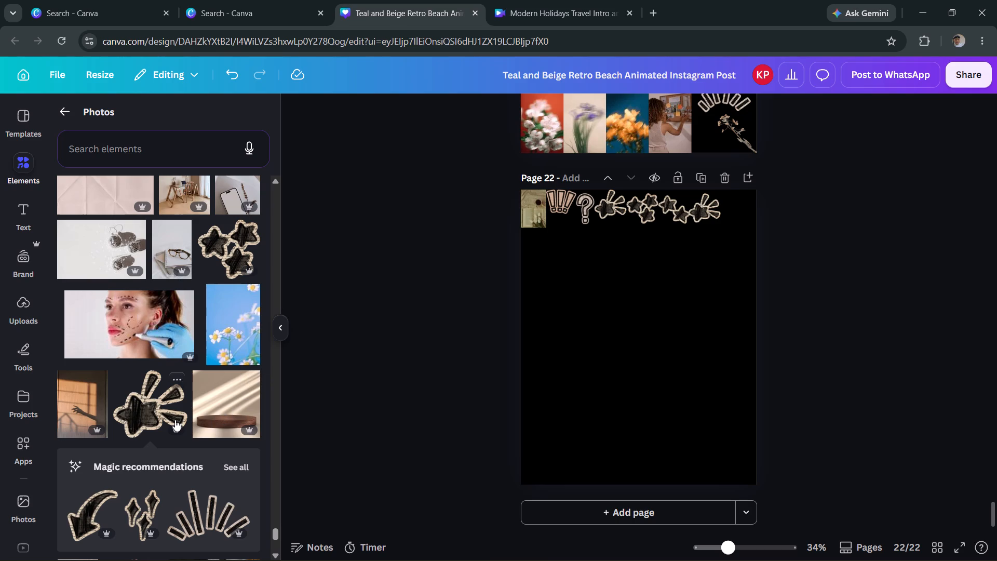
Add the recommended three black sparkles cutout, shrunk and placed in page 22's top-right corner beside the second shooting star.
scroll(175, 420, "down", 2)
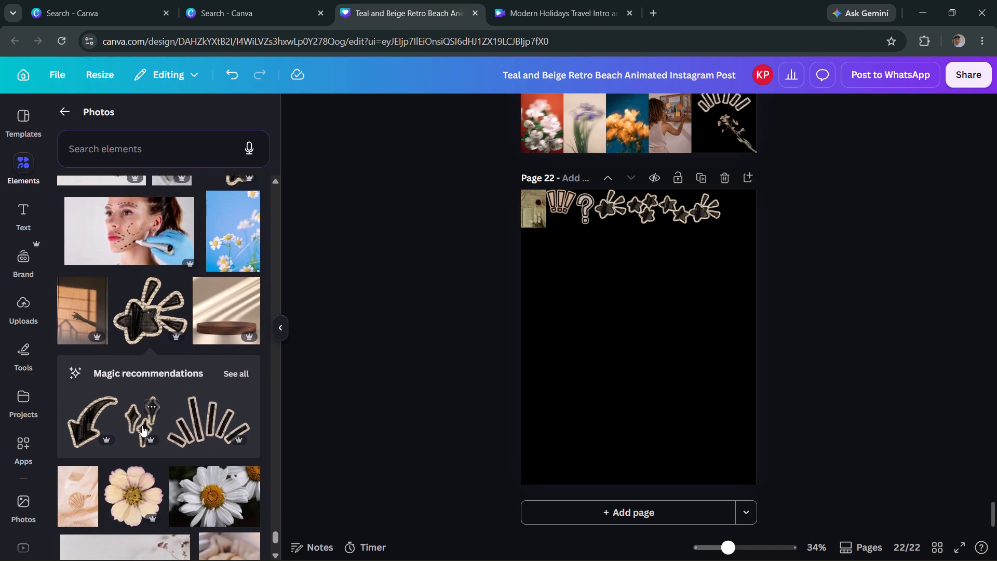
left_click(142, 425)
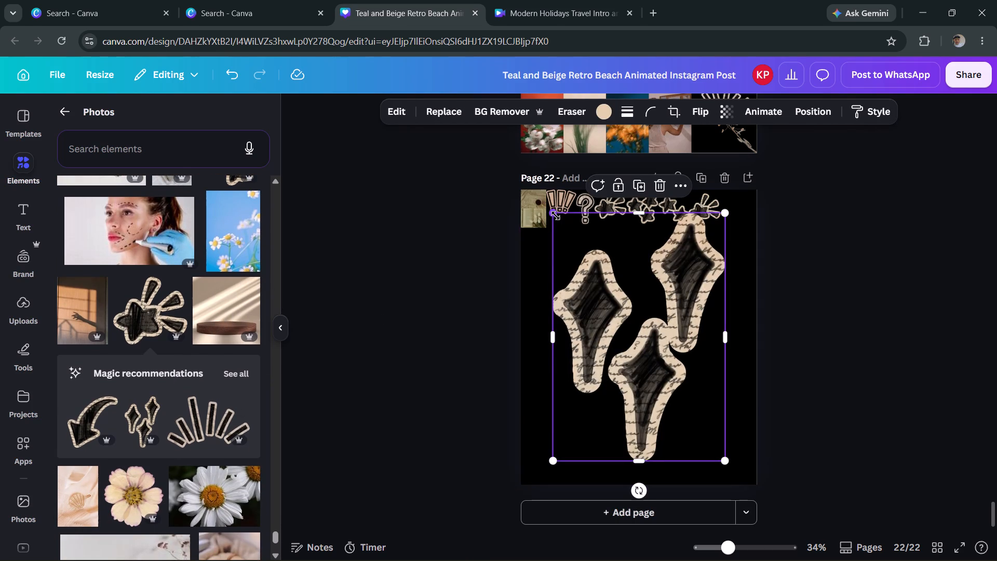
left_click_drag(556, 216, 666, 389)
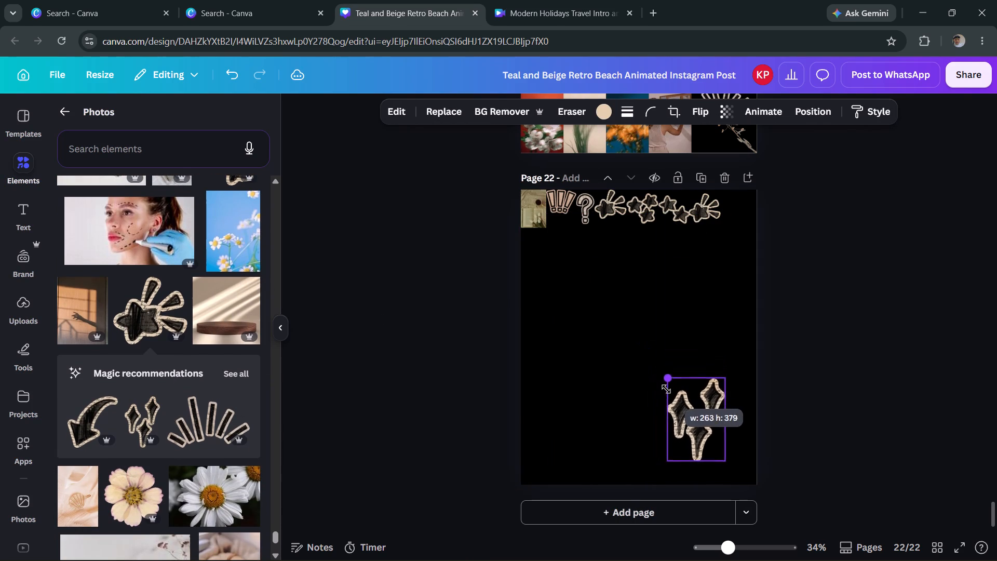
left_click_drag(666, 389, 678, 419)
left_click_drag(715, 438, 720, 281)
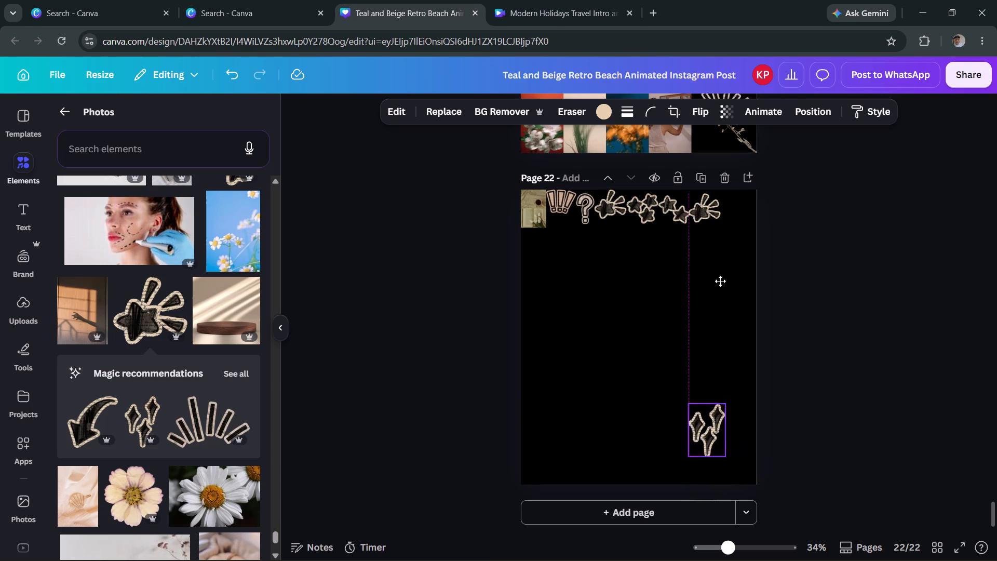
left_click_drag(720, 281, 746, 219)
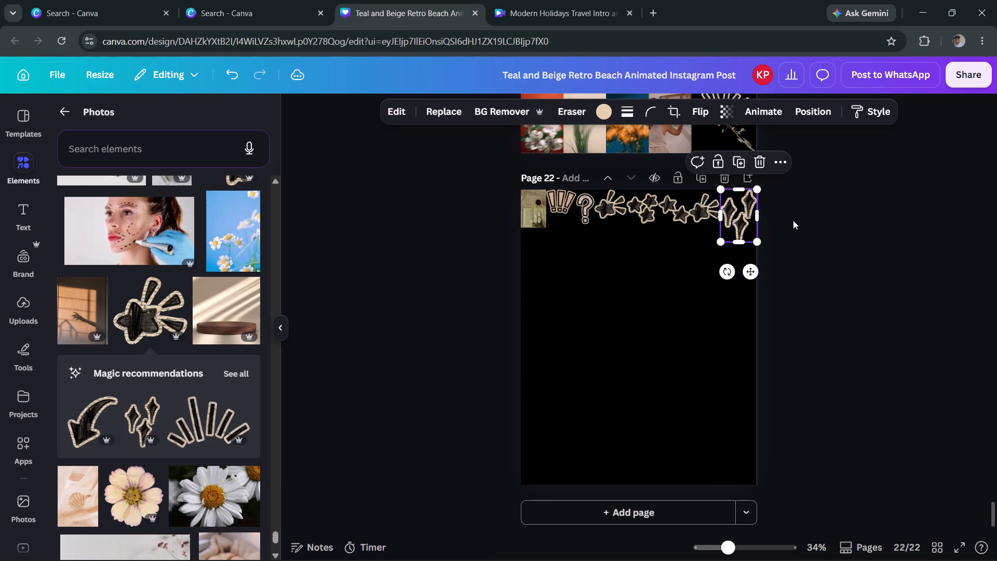
left_click(820, 228)
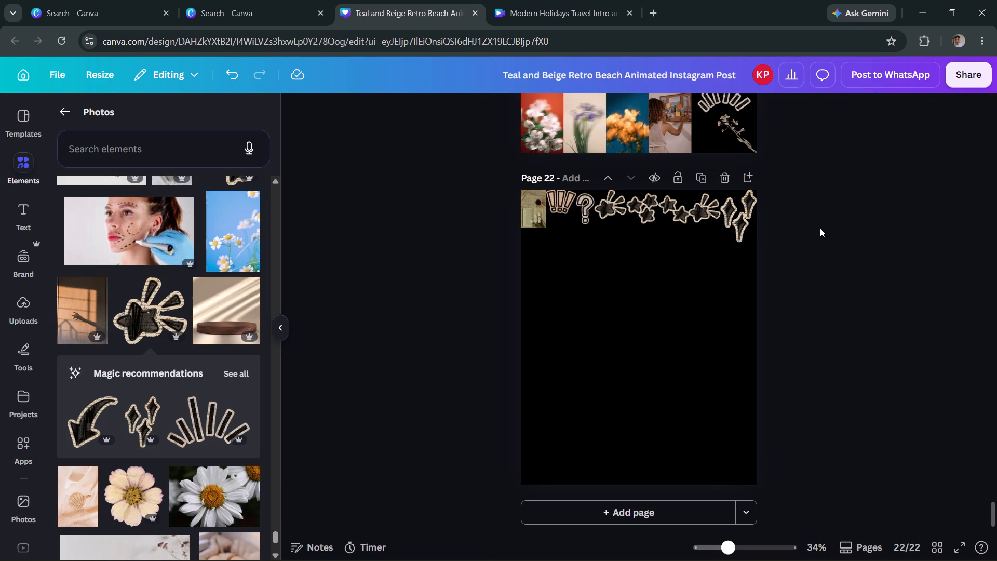
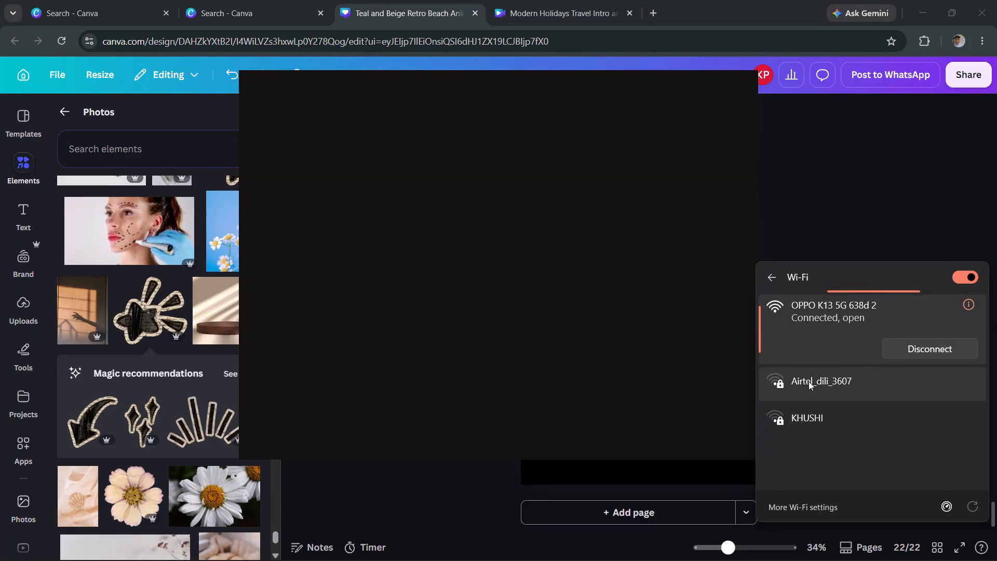
Switch the computer's Wi-Fi connection from the phone hotspot to the secured Airtel network.
left_click(808, 384)
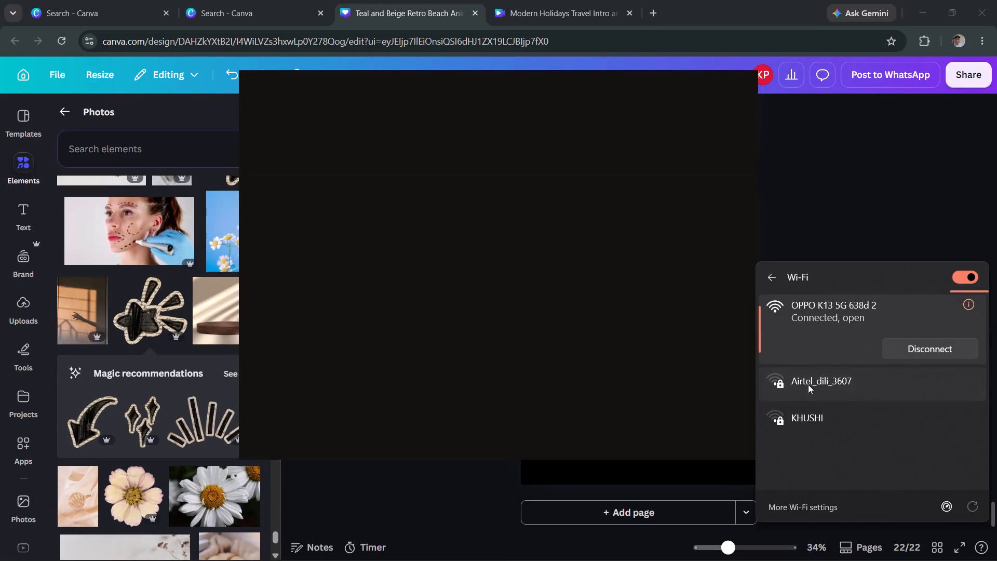
left_click(908, 413)
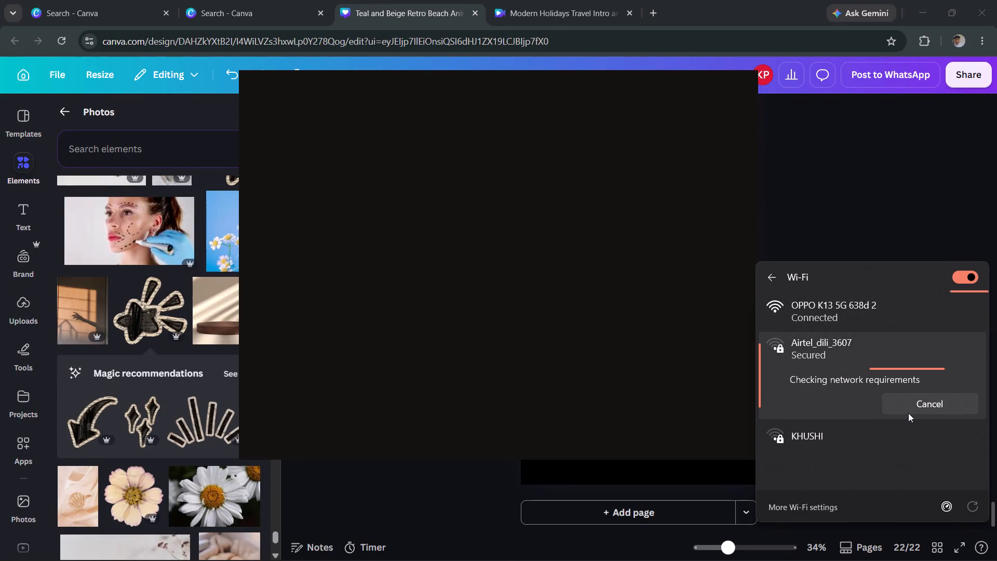